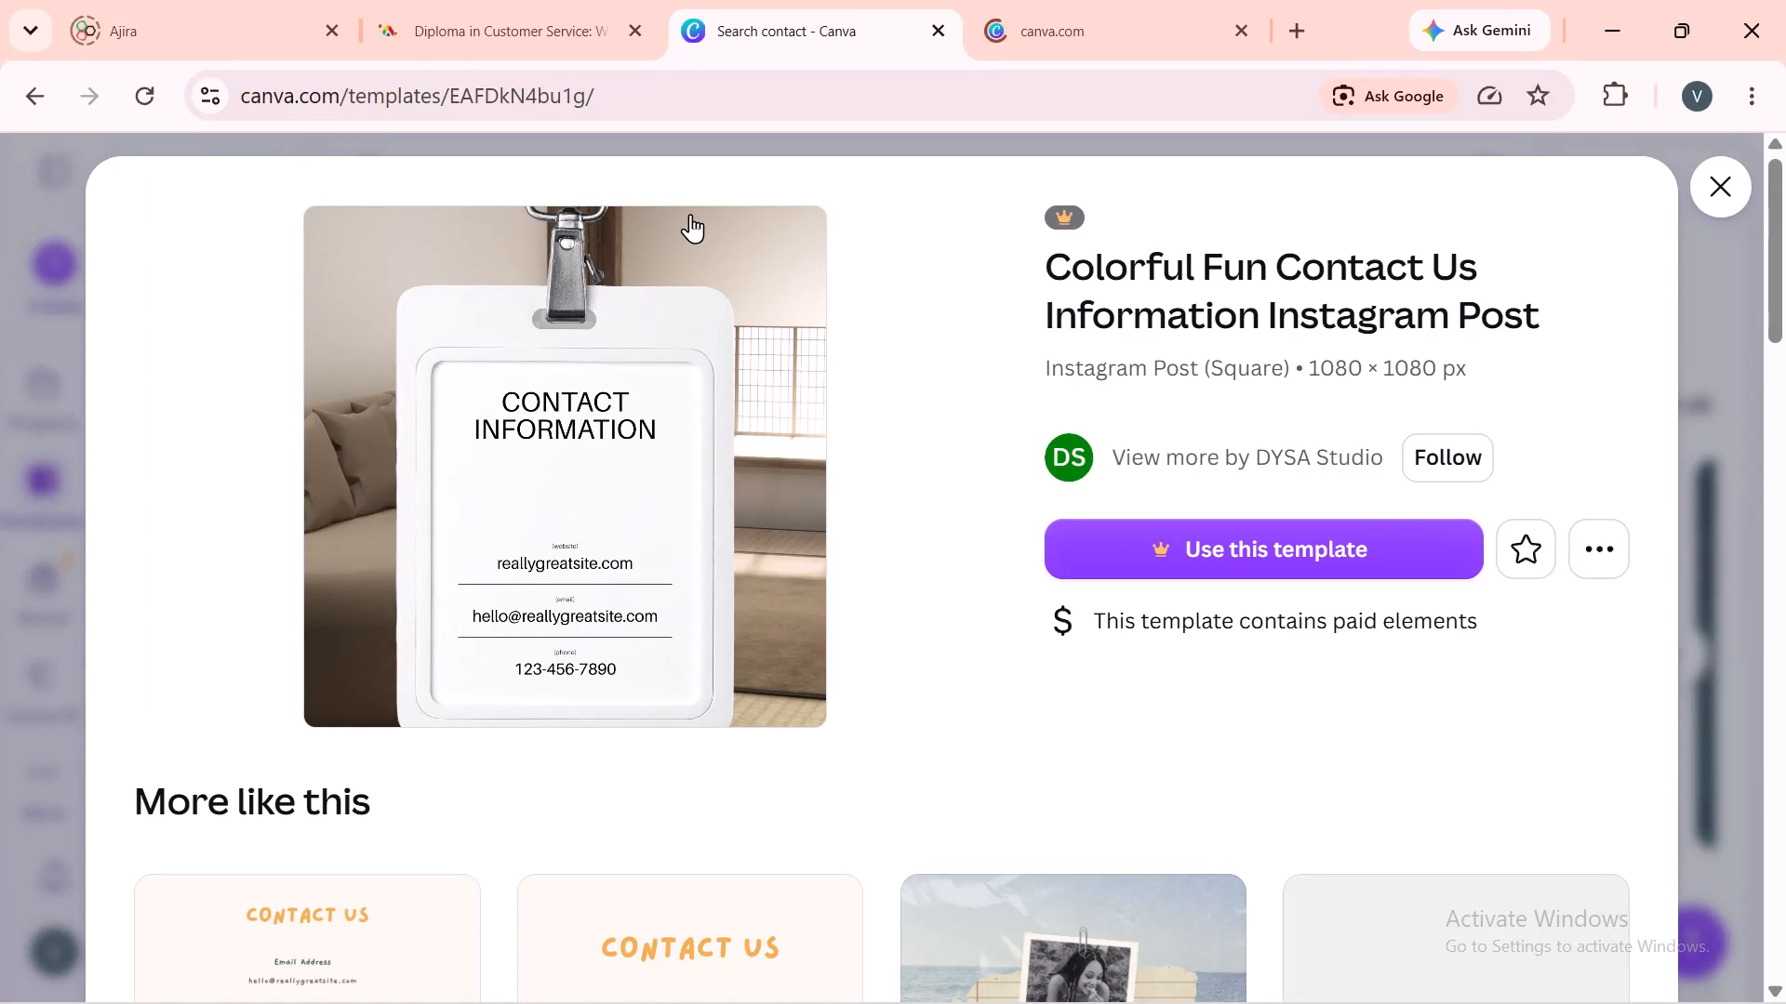
Browse the similar designs below the Colorful Fun Contact Us Information Instagram Post template for a suitable contact layout.
scroll(896, 744, down, 6)
scroll(896, 744, up, 2)
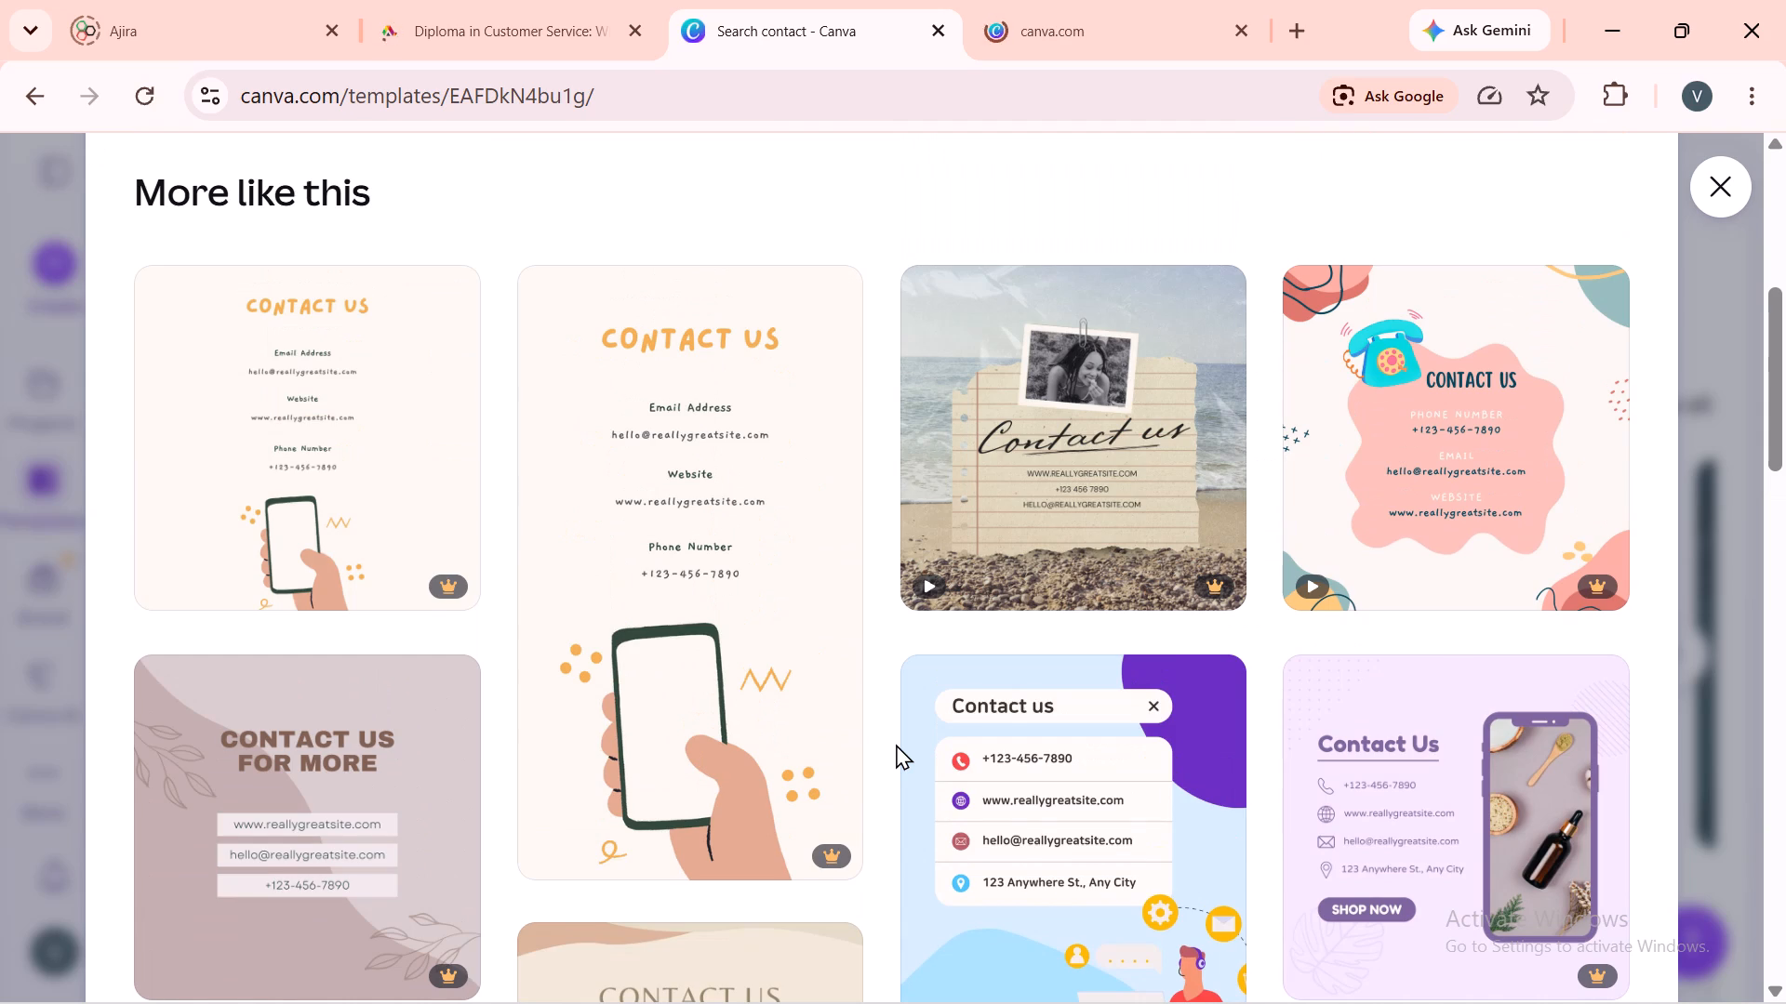
scroll(896, 744, down, 4)
scroll(896, 744, up, 2)
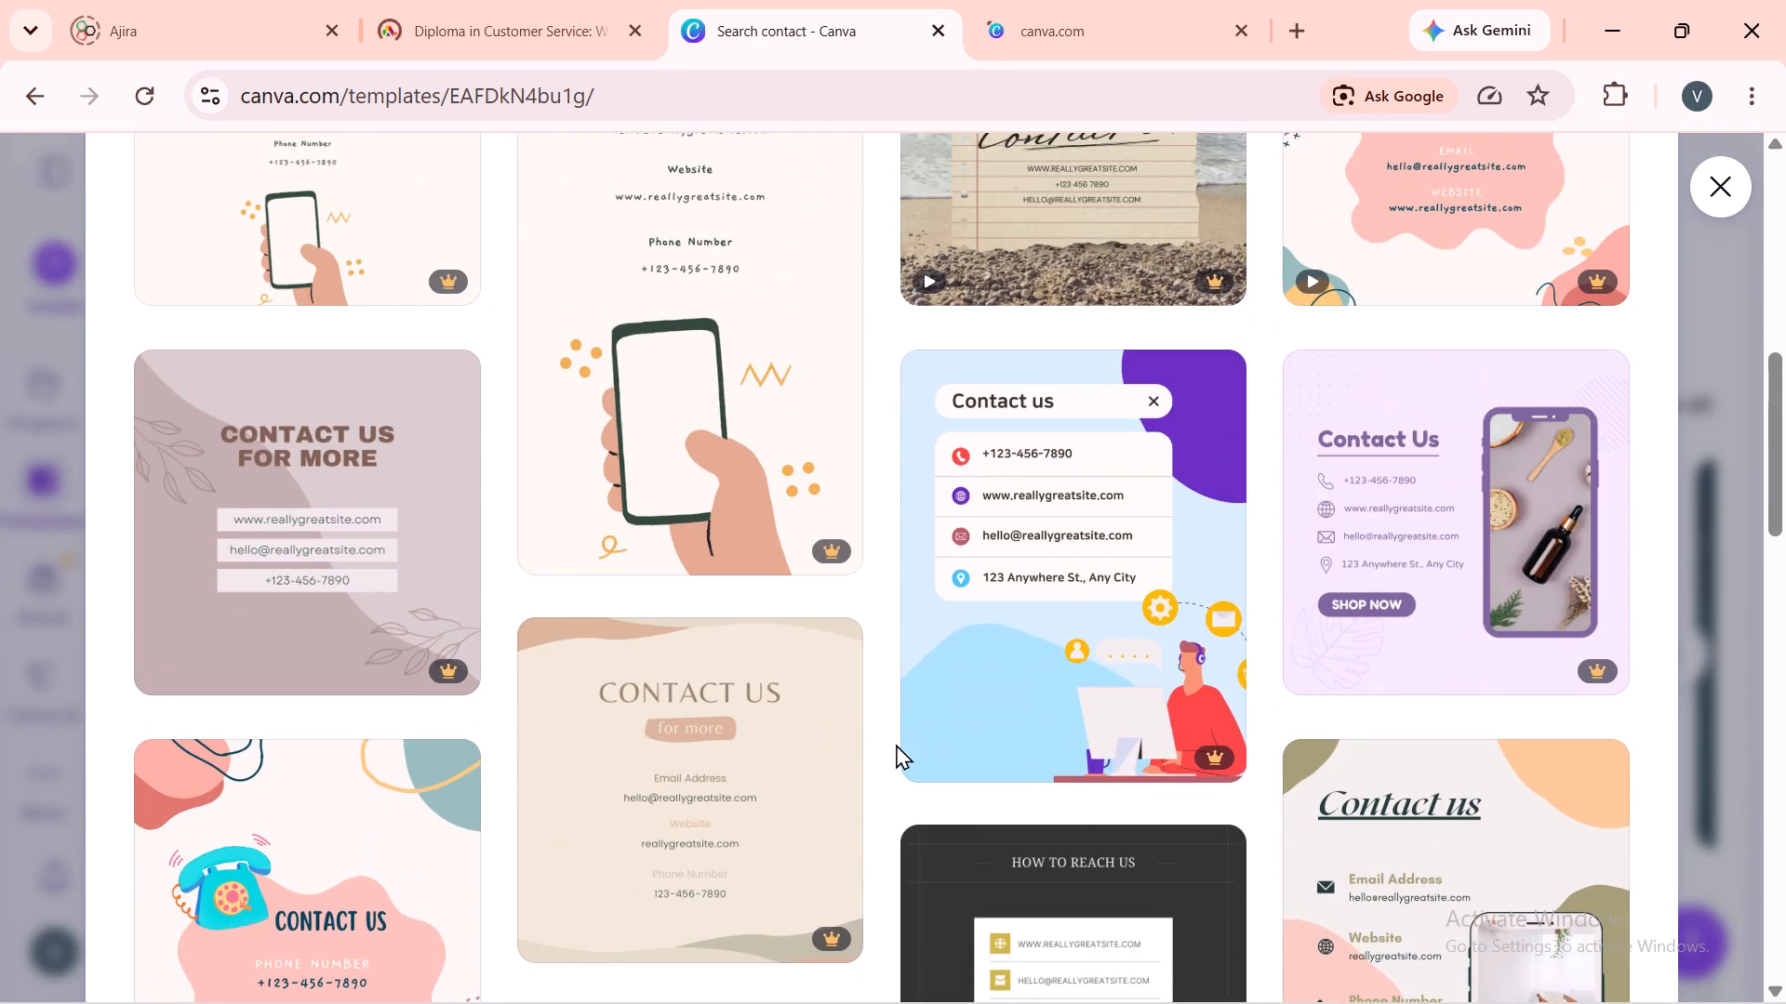
scroll(896, 744, down, 11)
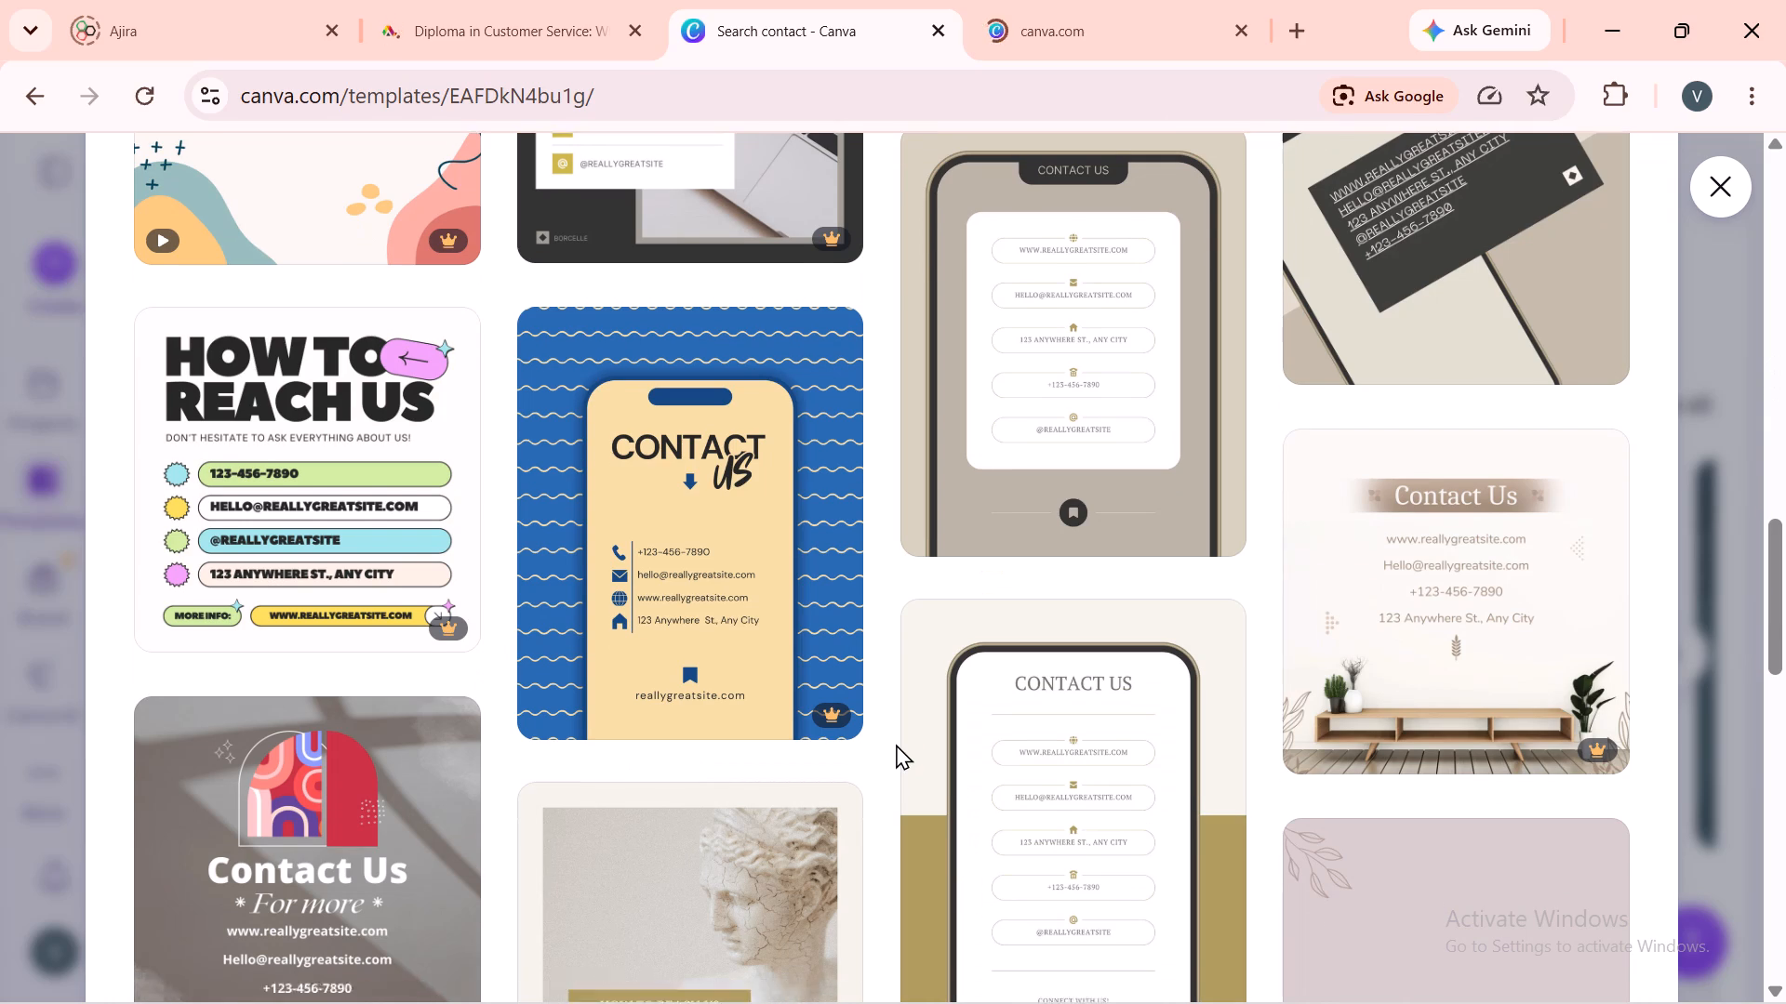
scroll(896, 744, up, 2)
scroll(896, 744, down, 5)
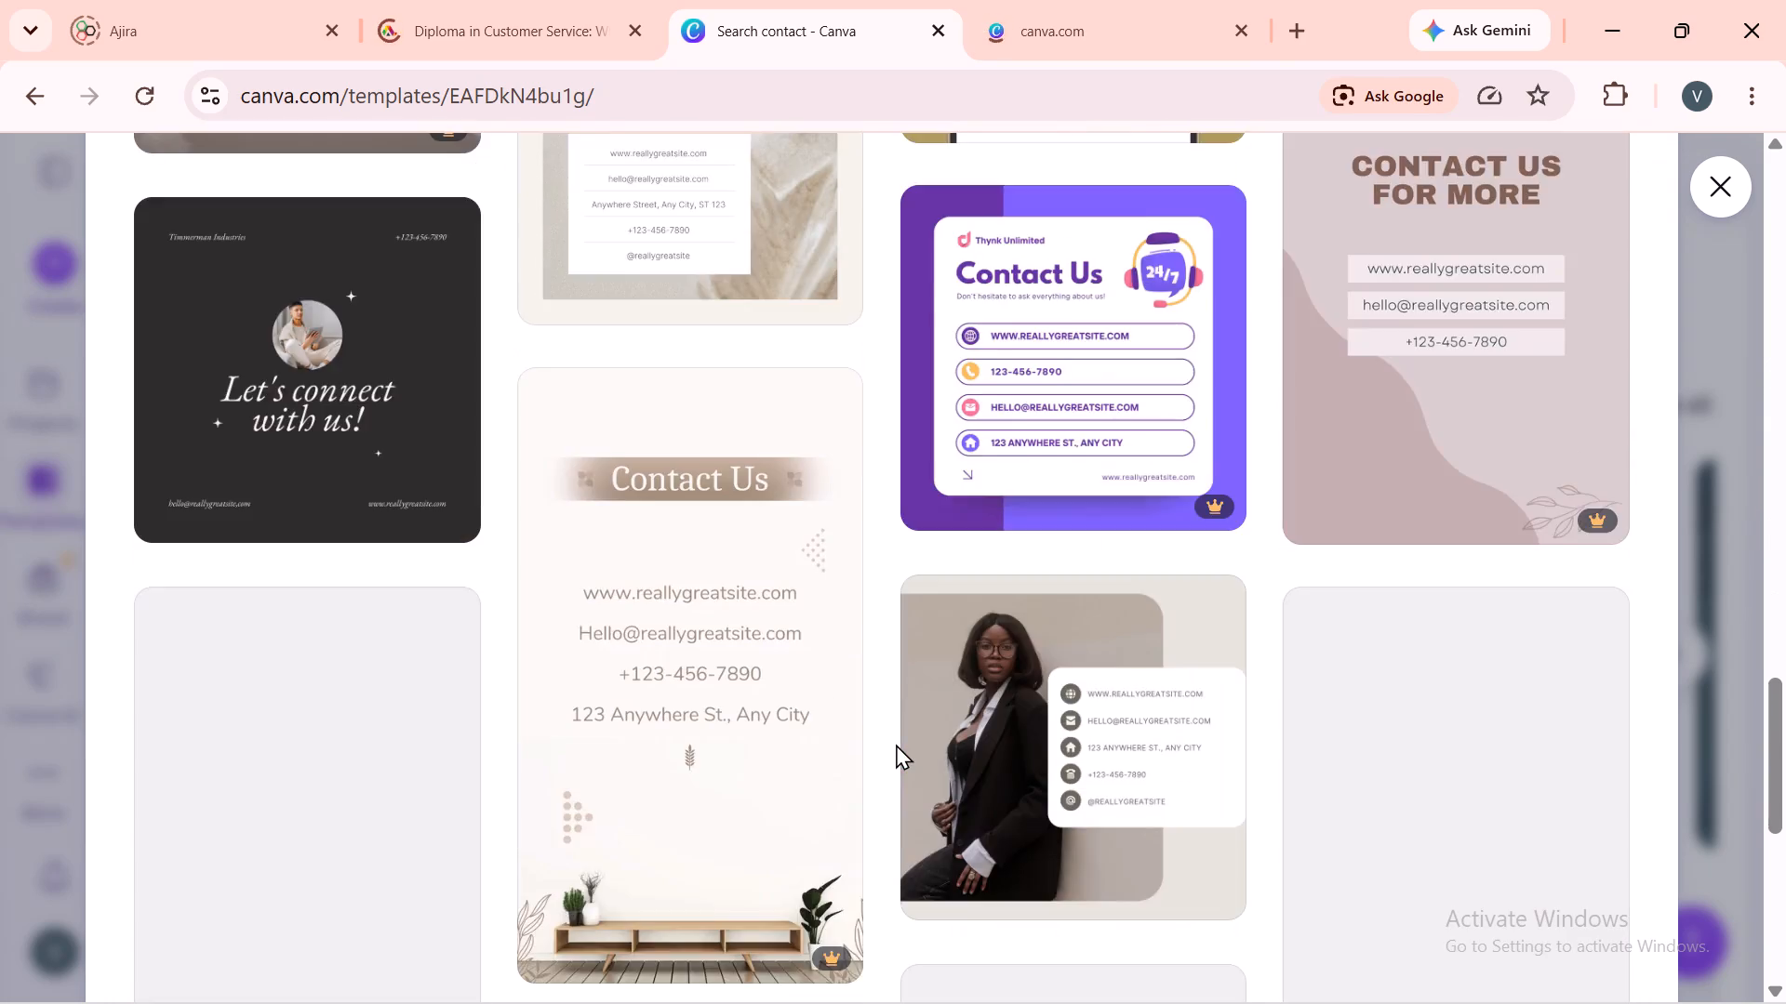
scroll(896, 744, down, 3)
scroll(896, 744, up, 2)
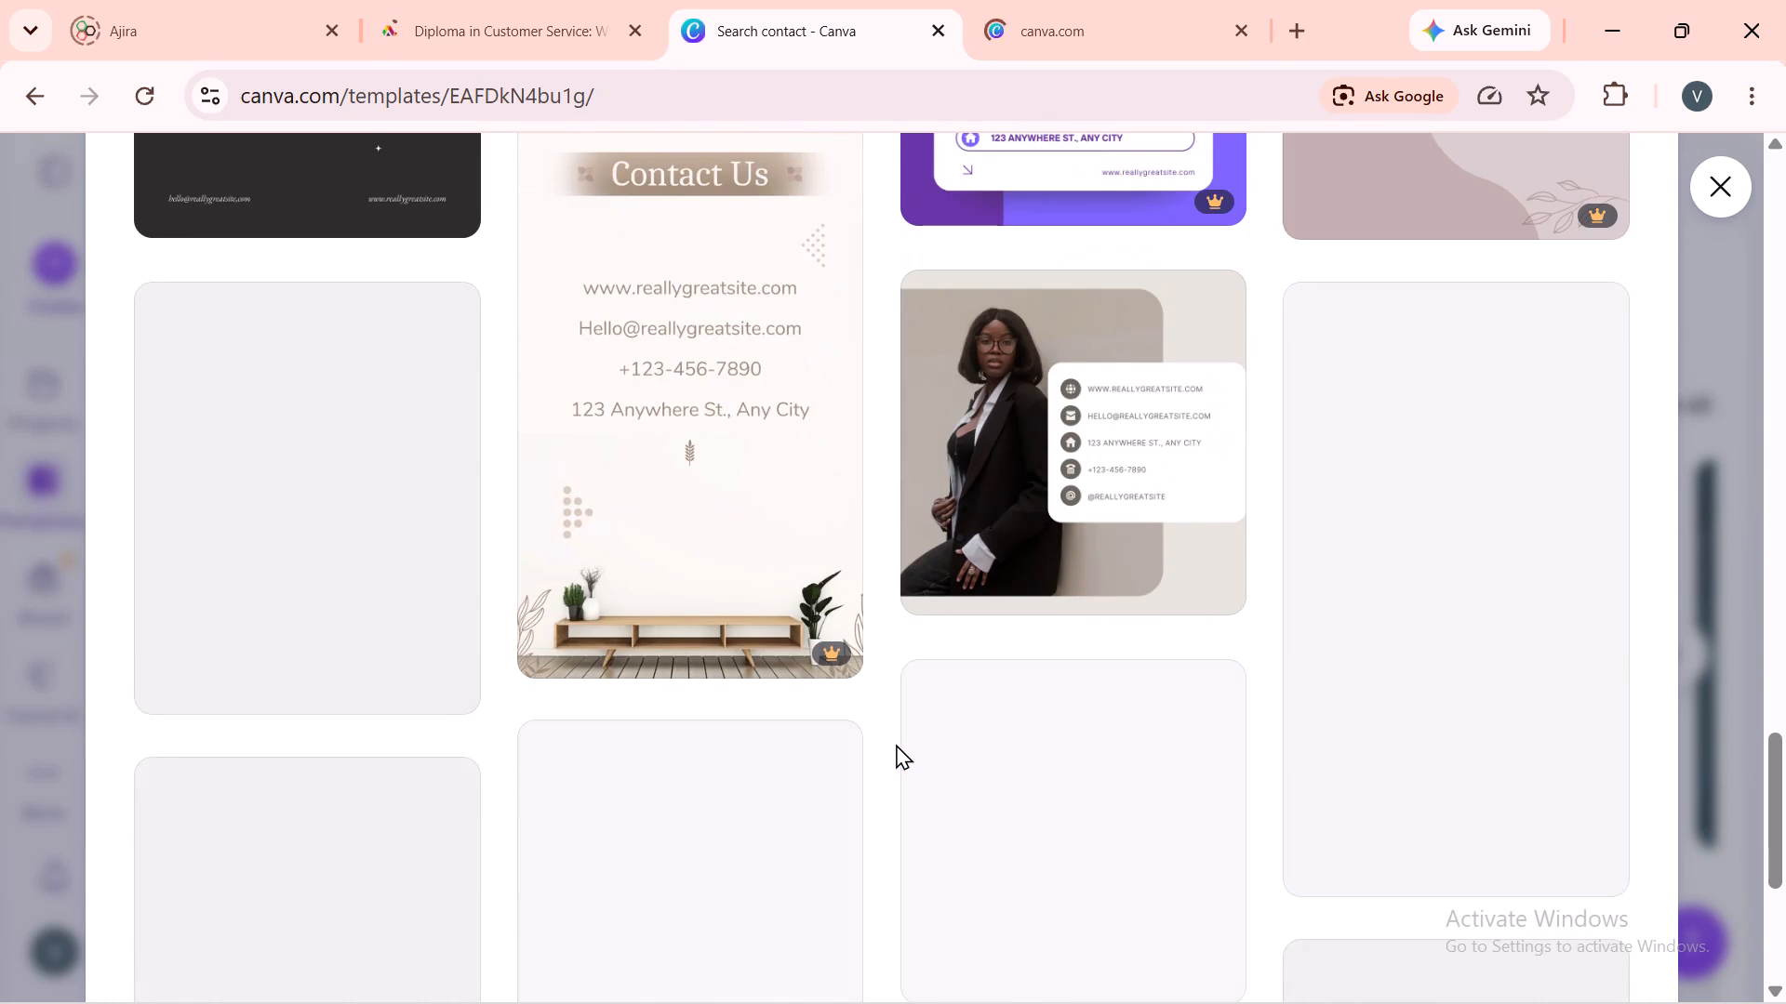
scroll(896, 744, up, 1)
scroll(896, 744, down, 1)
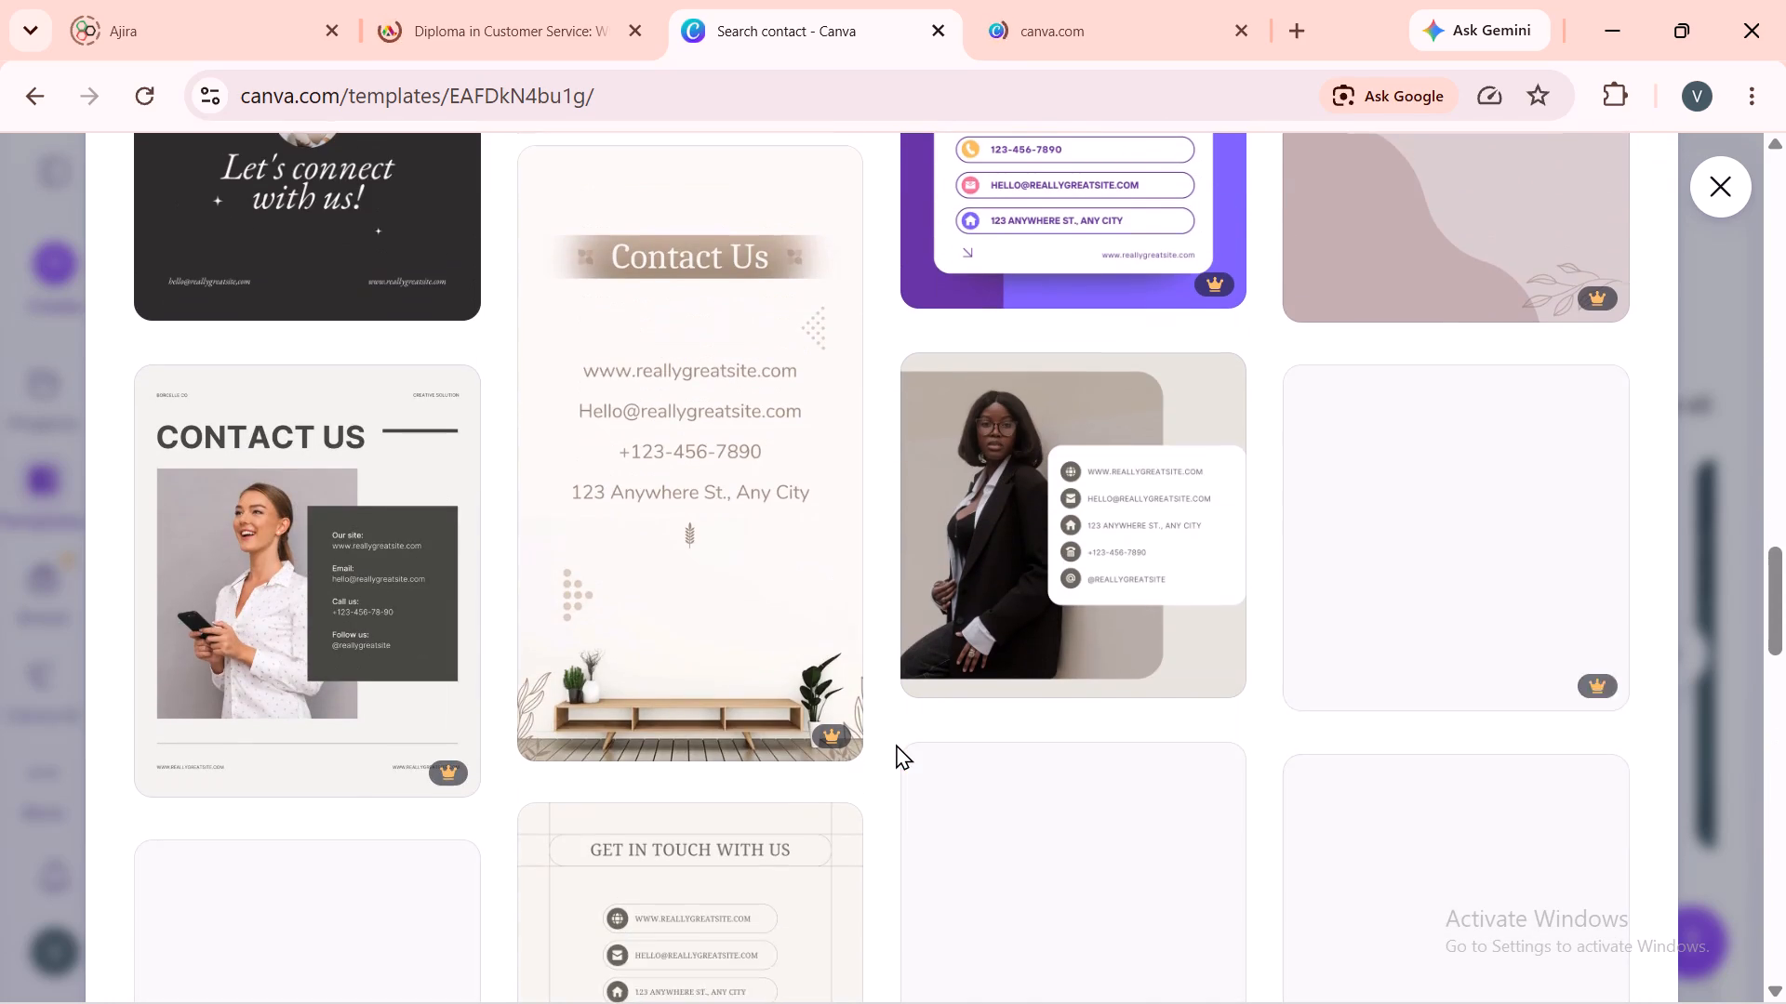
scroll(896, 744, down, 2)
scroll(896, 744, up, 4)
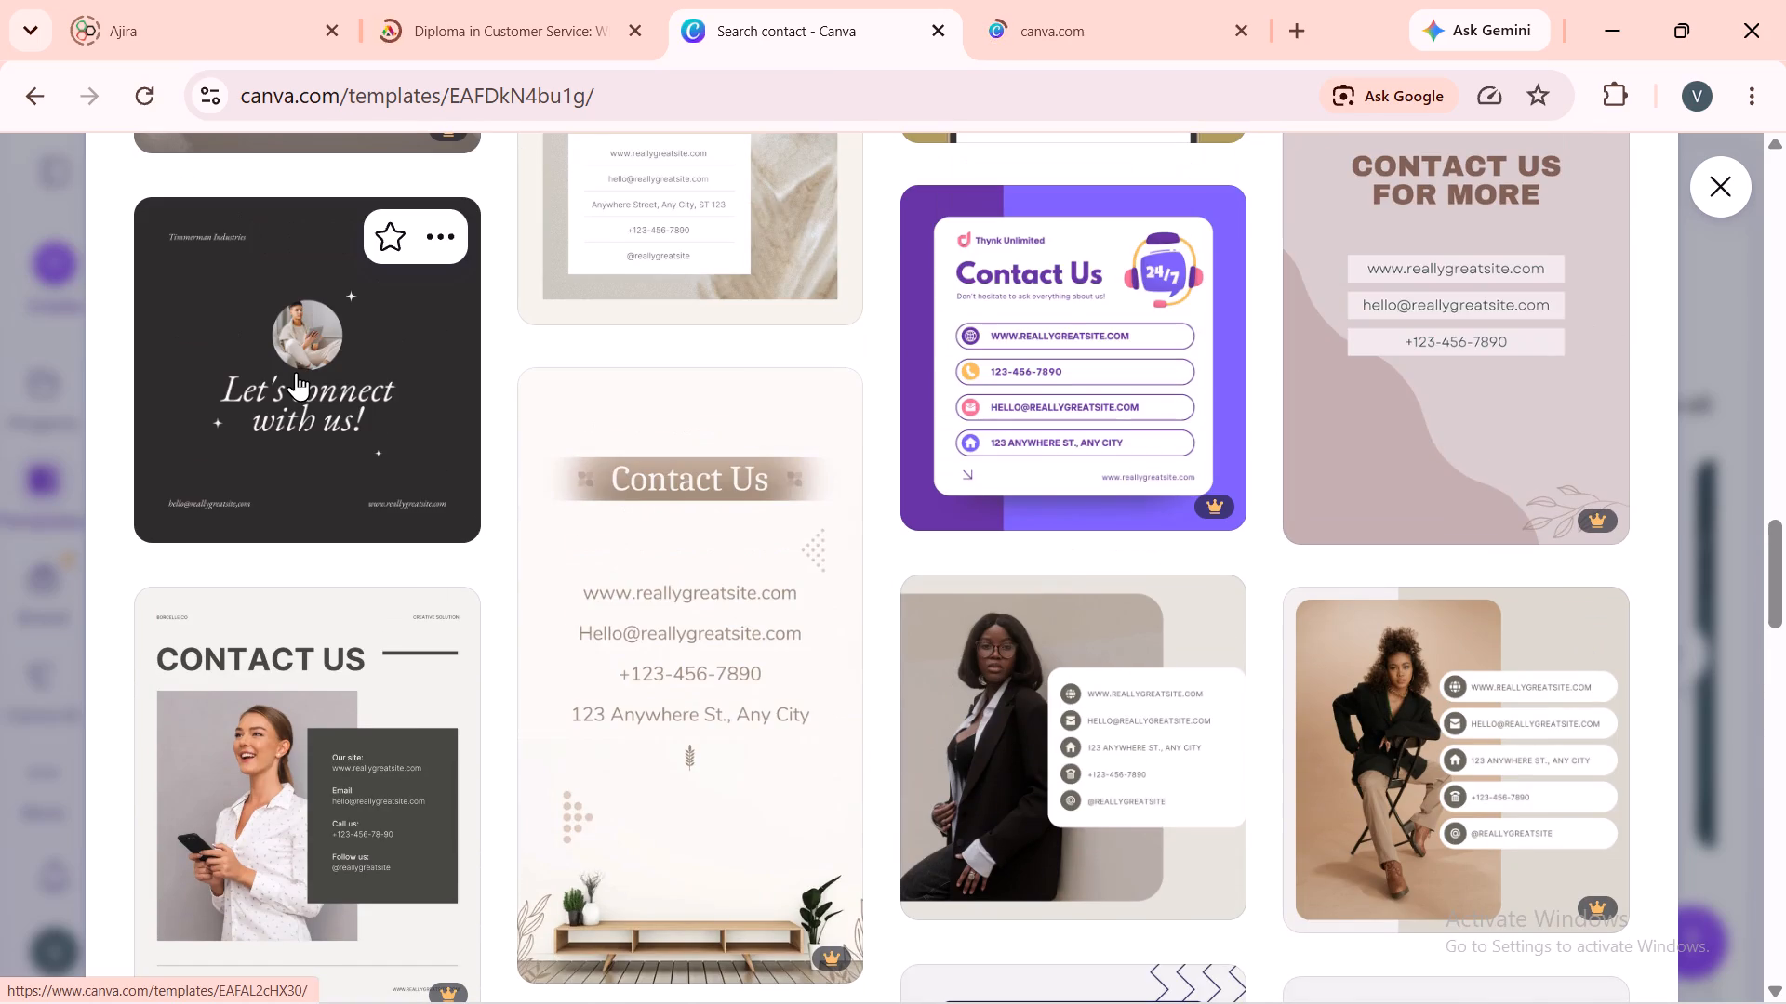
scroll(380, 521, down, 3)
scroll(692, 659, down, 2)
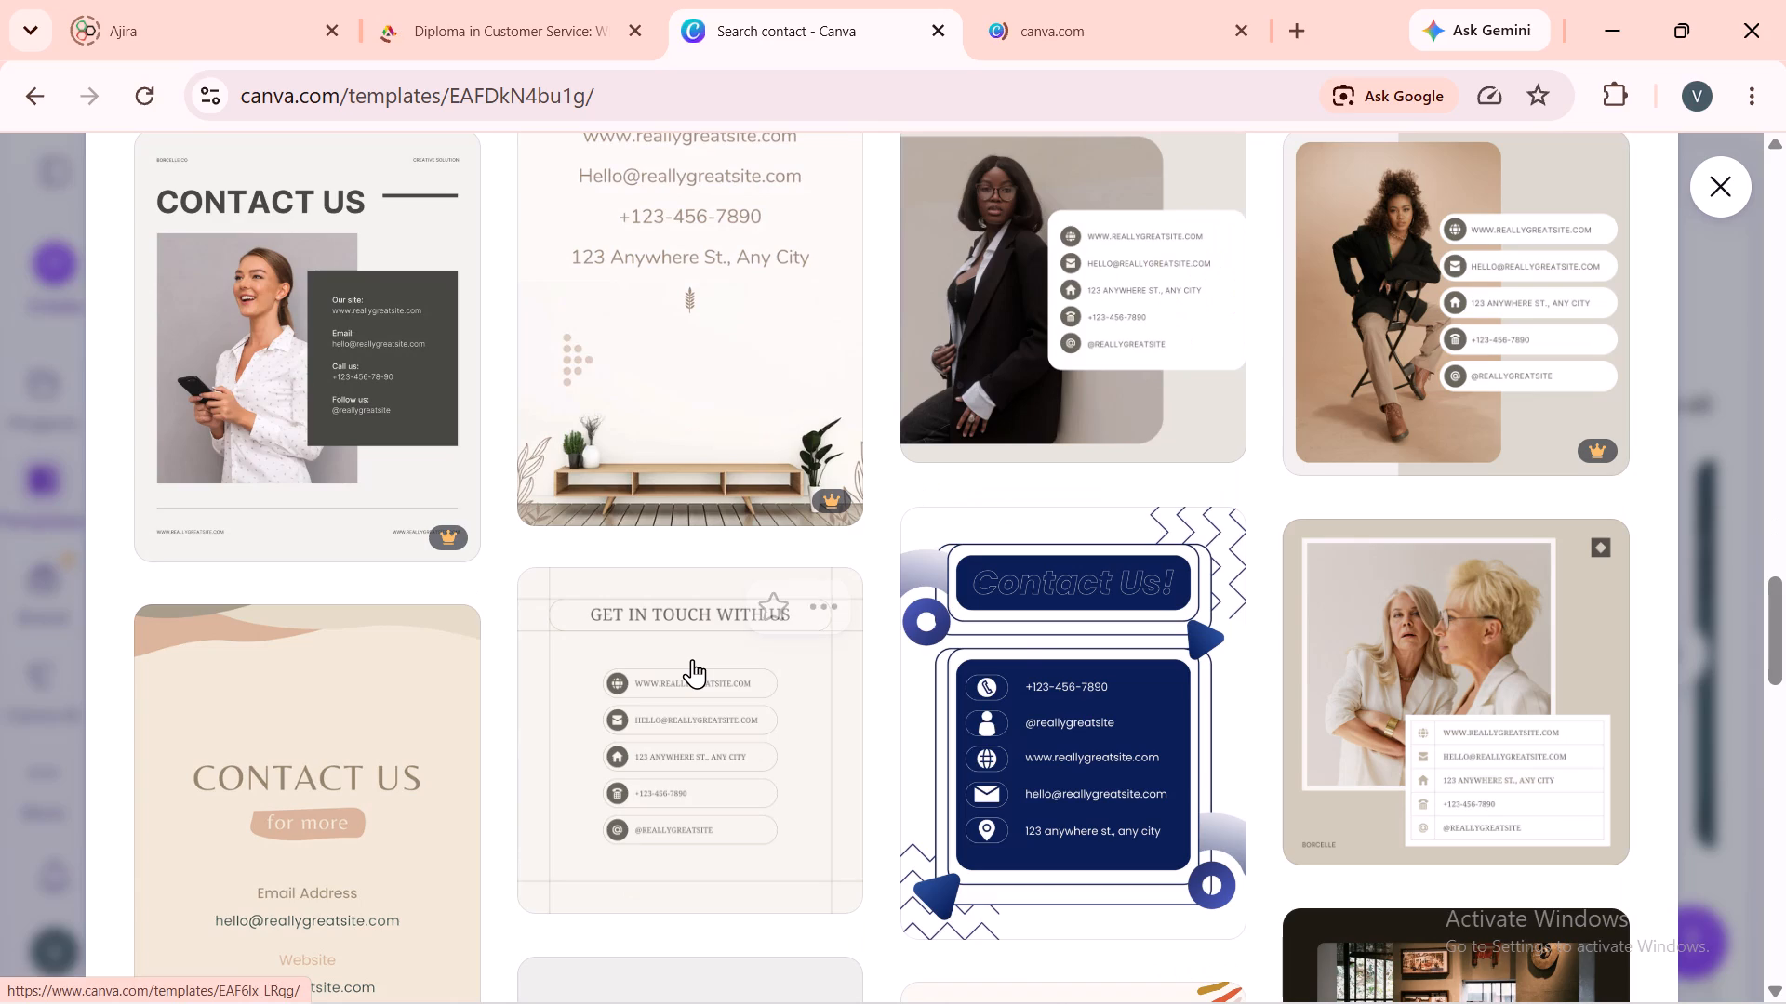
scroll(1030, 634, down, 7)
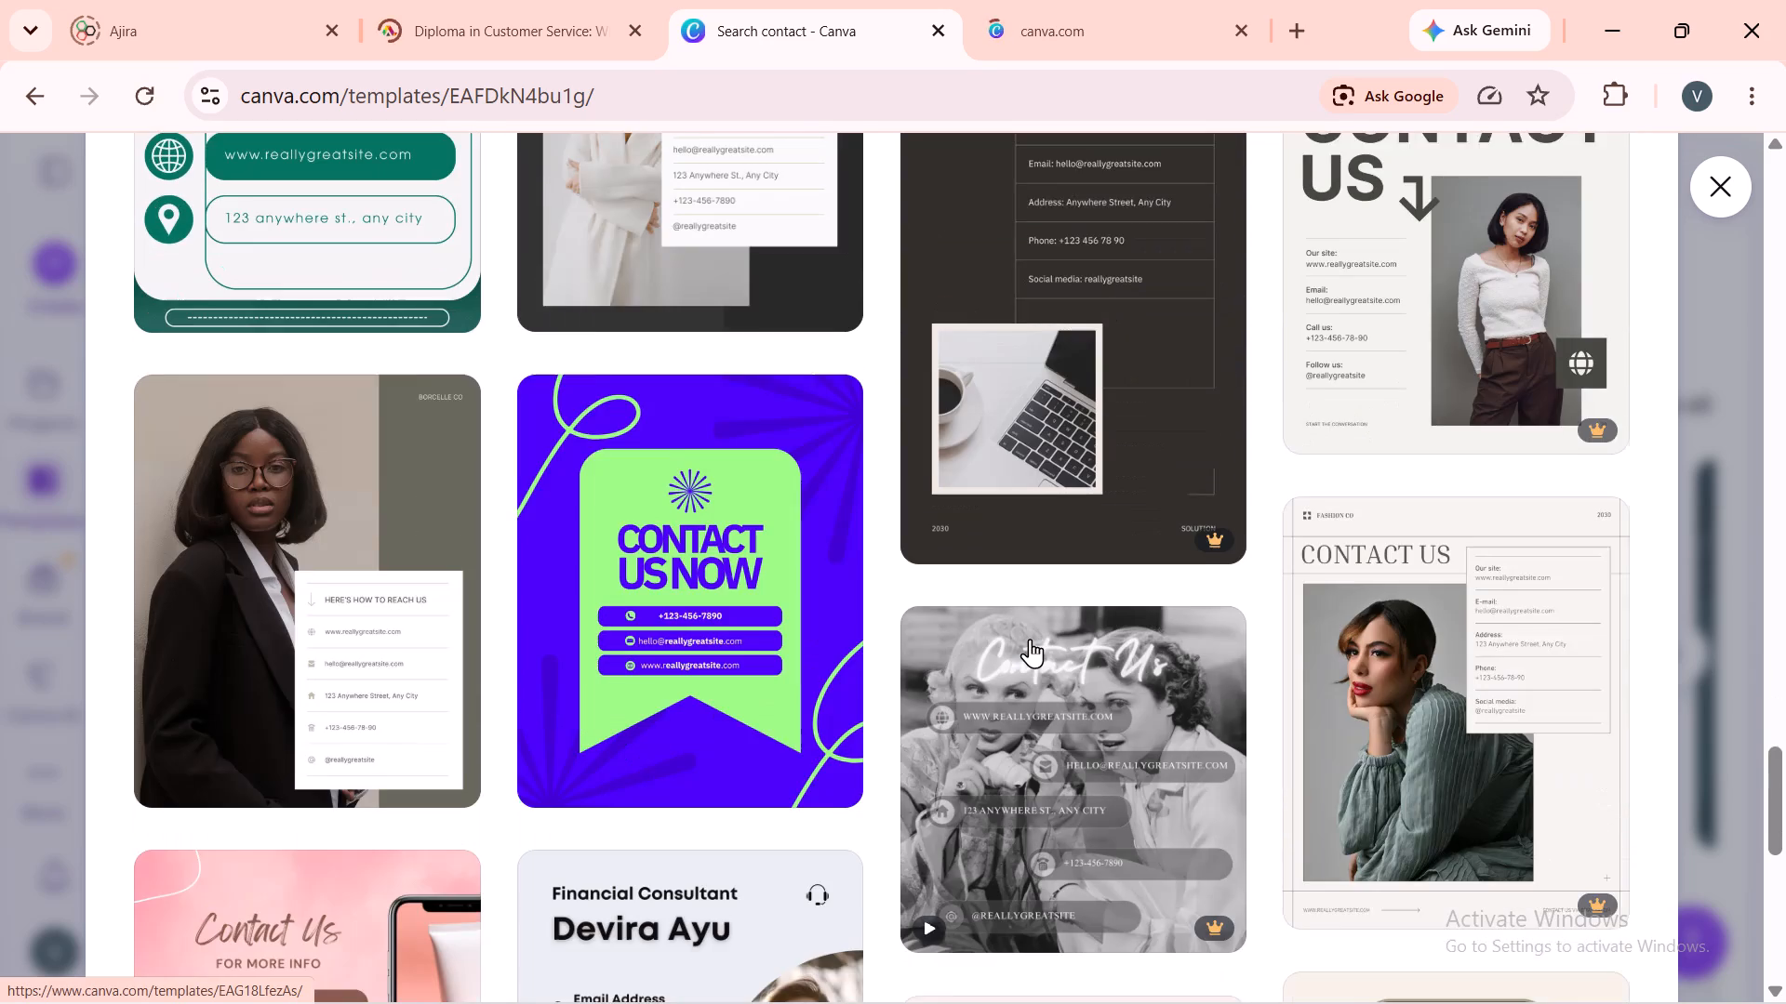
scroll(1030, 639, down, 4)
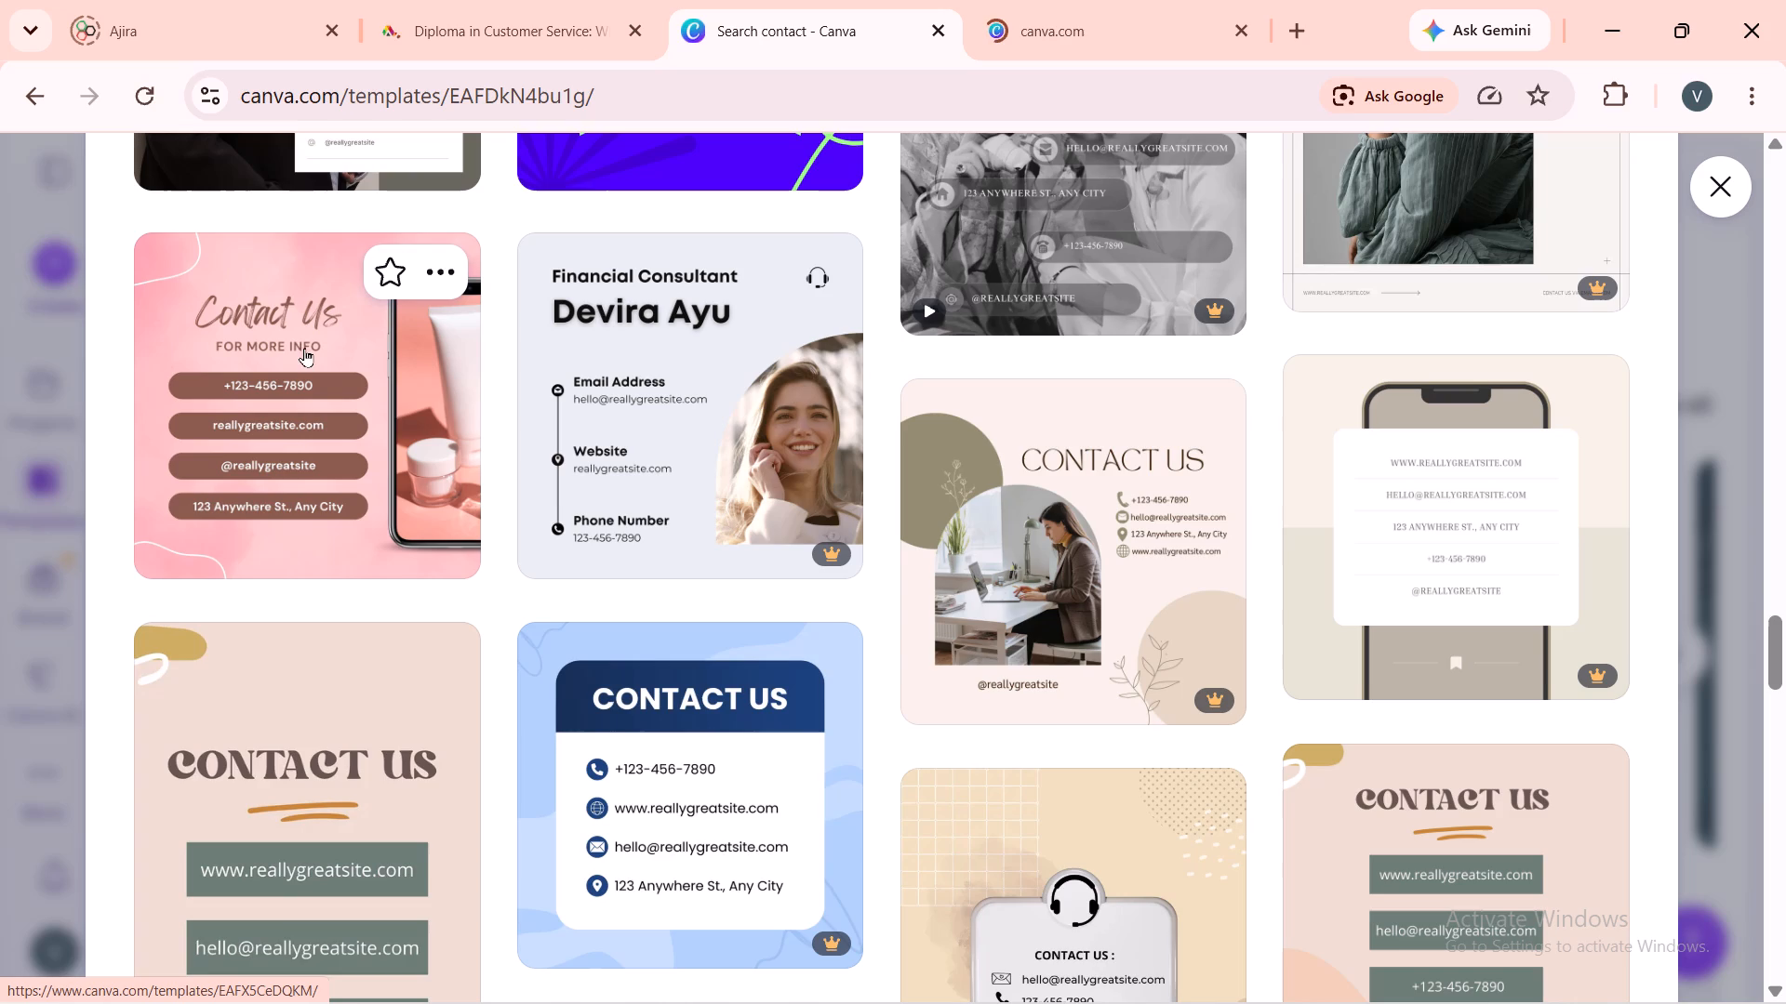
Open the preview of the blue "Contact Us" card template from the similar contact templates.
scroll(804, 596, down, 4)
scroll(807, 655, up, 2)
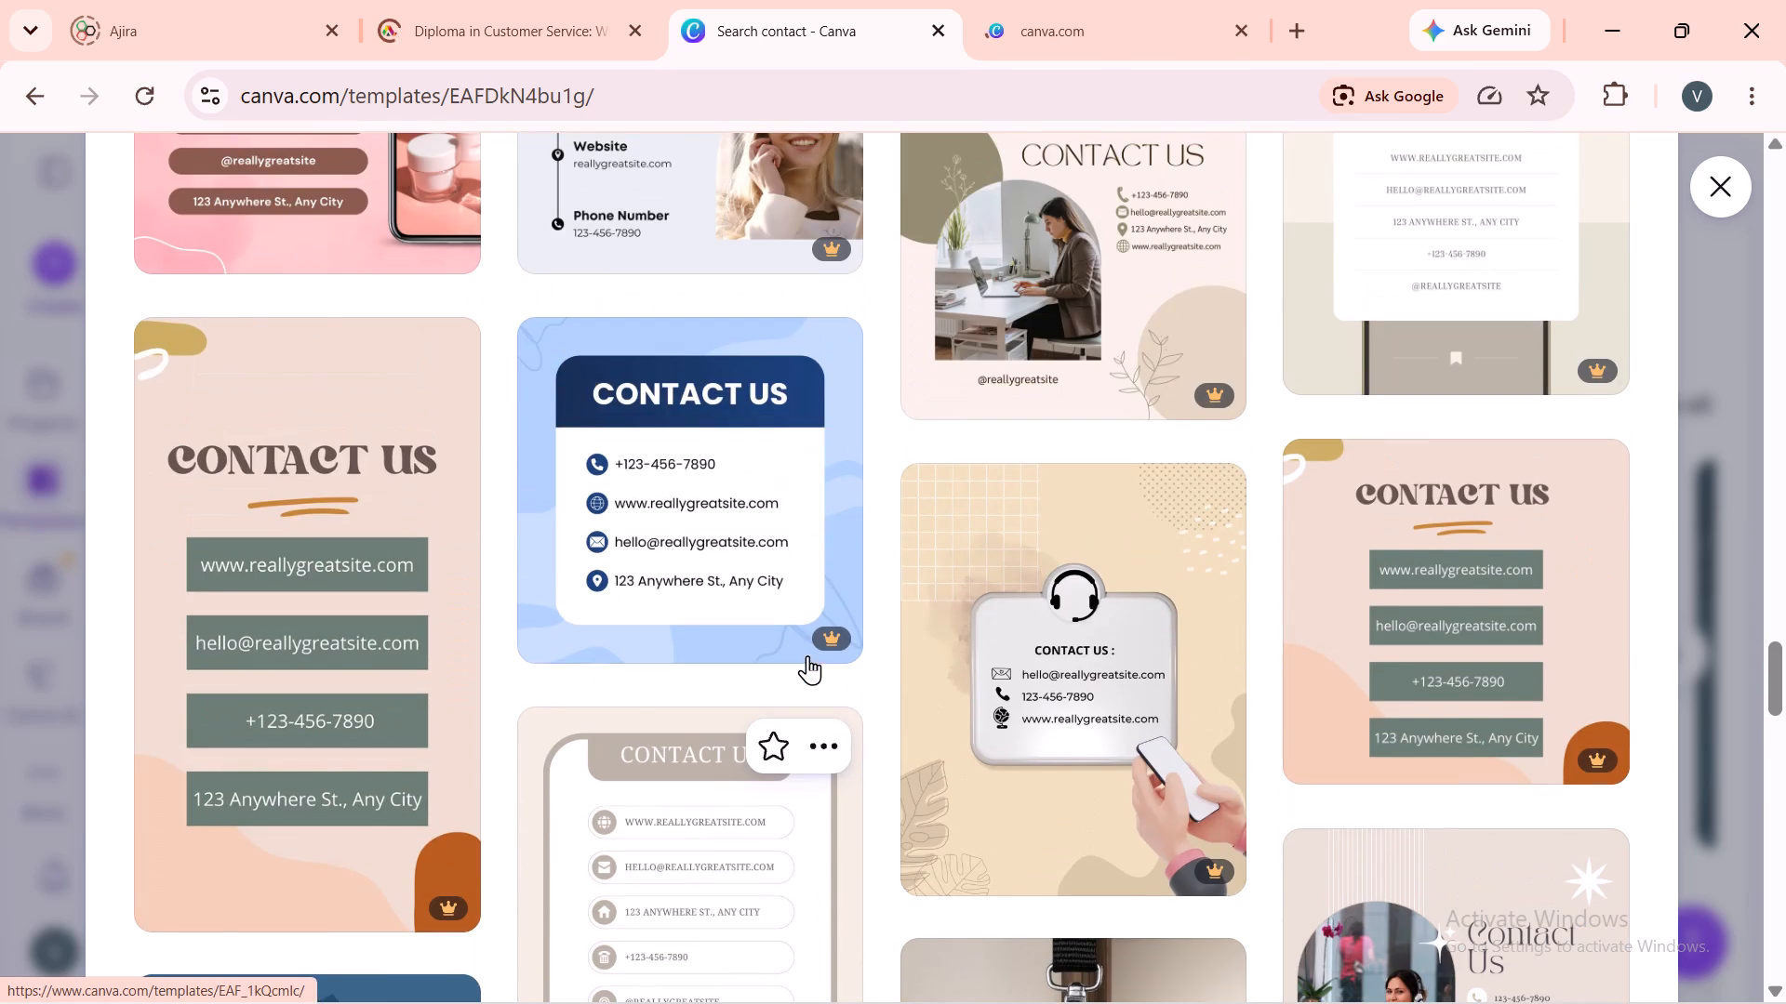
click(647, 383)
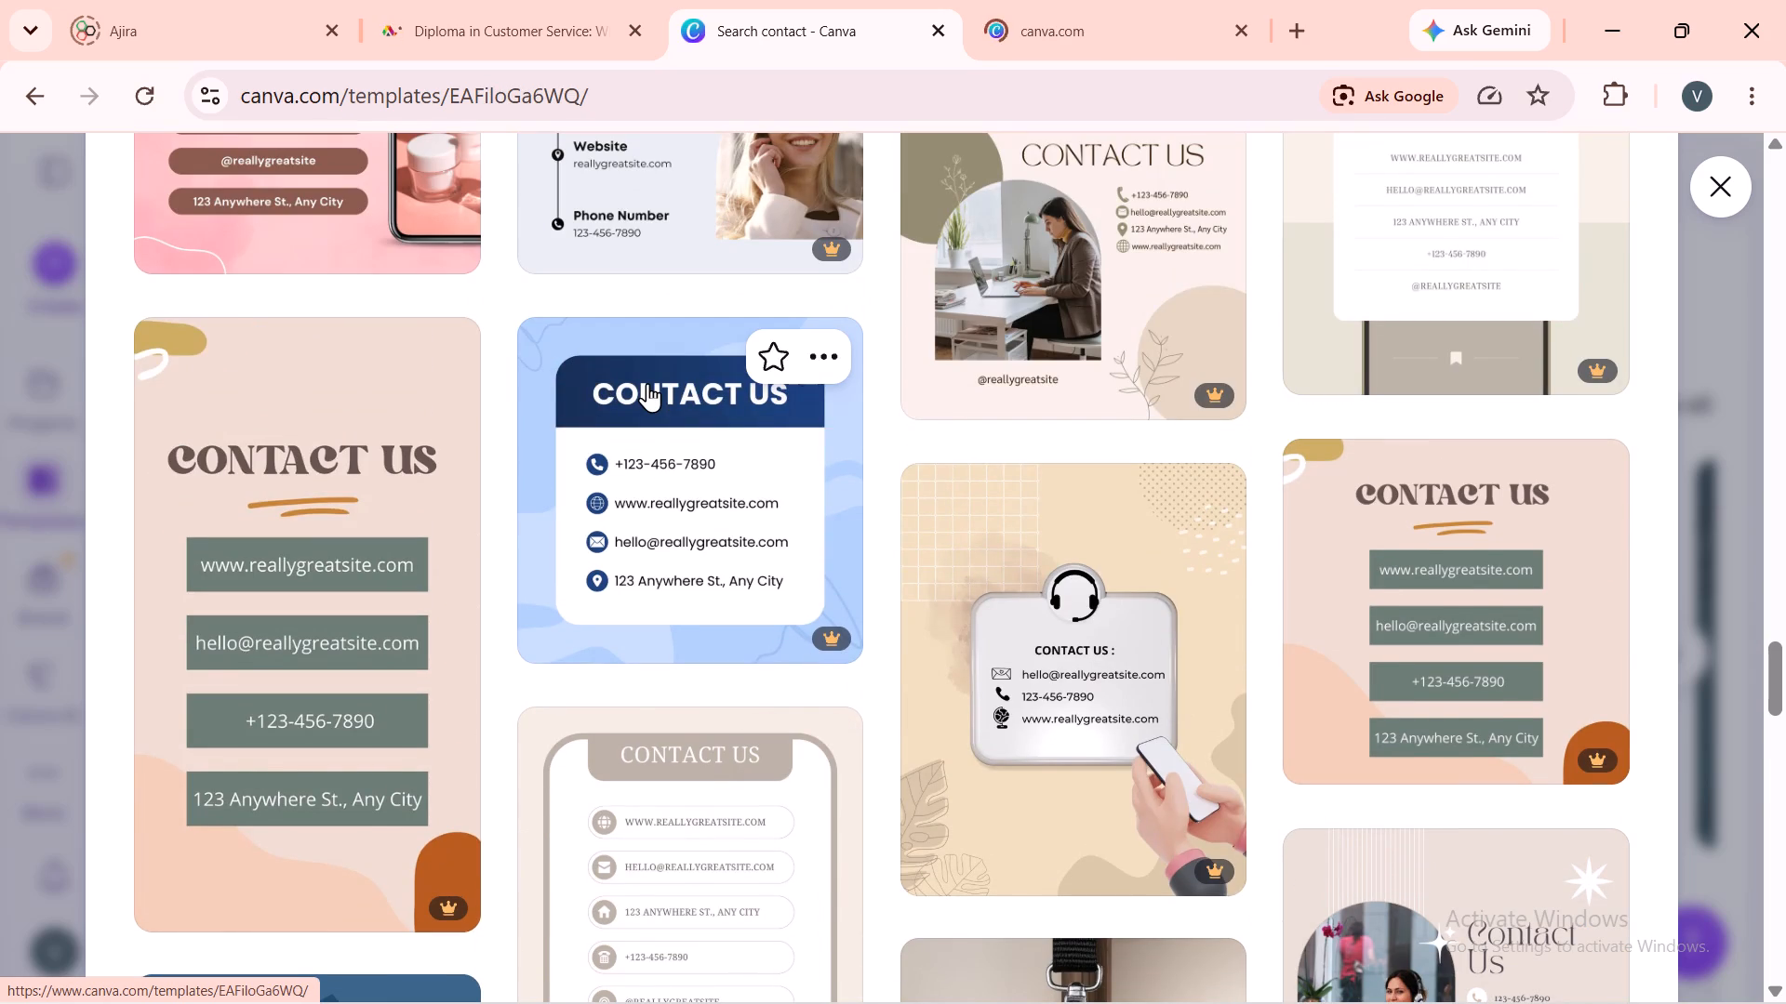
scroll(663, 393, down, 4)
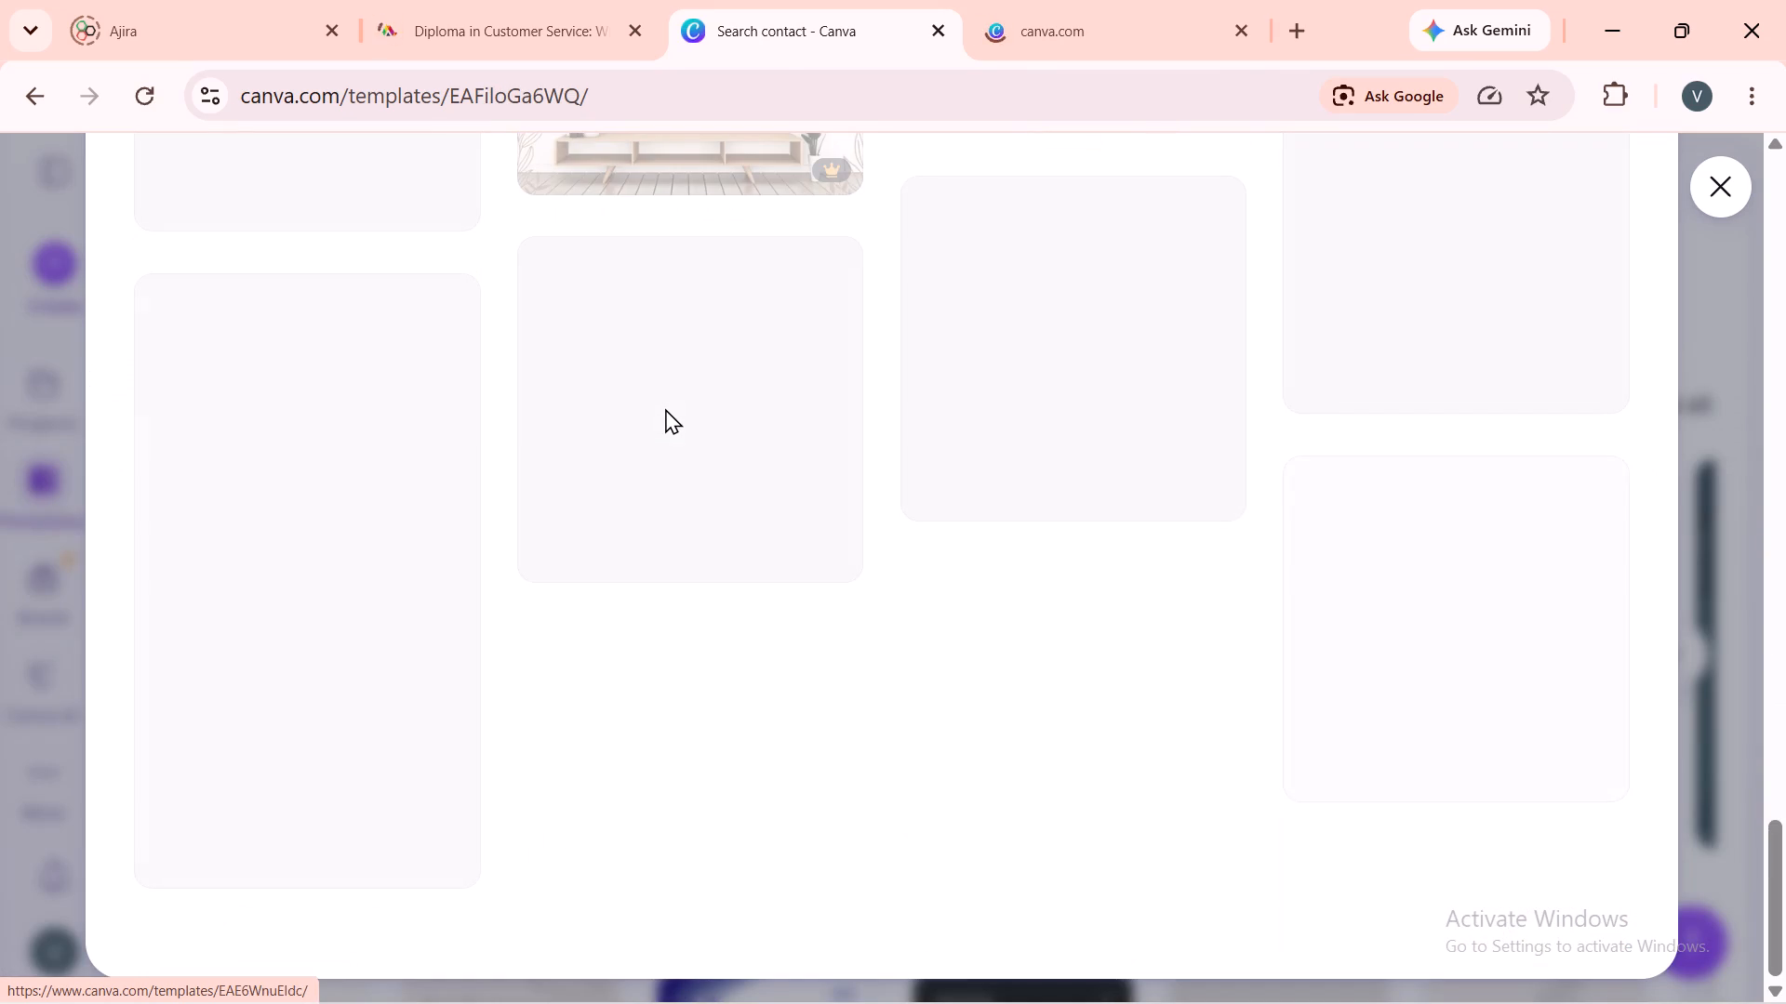
scroll(665, 408, up, 3)
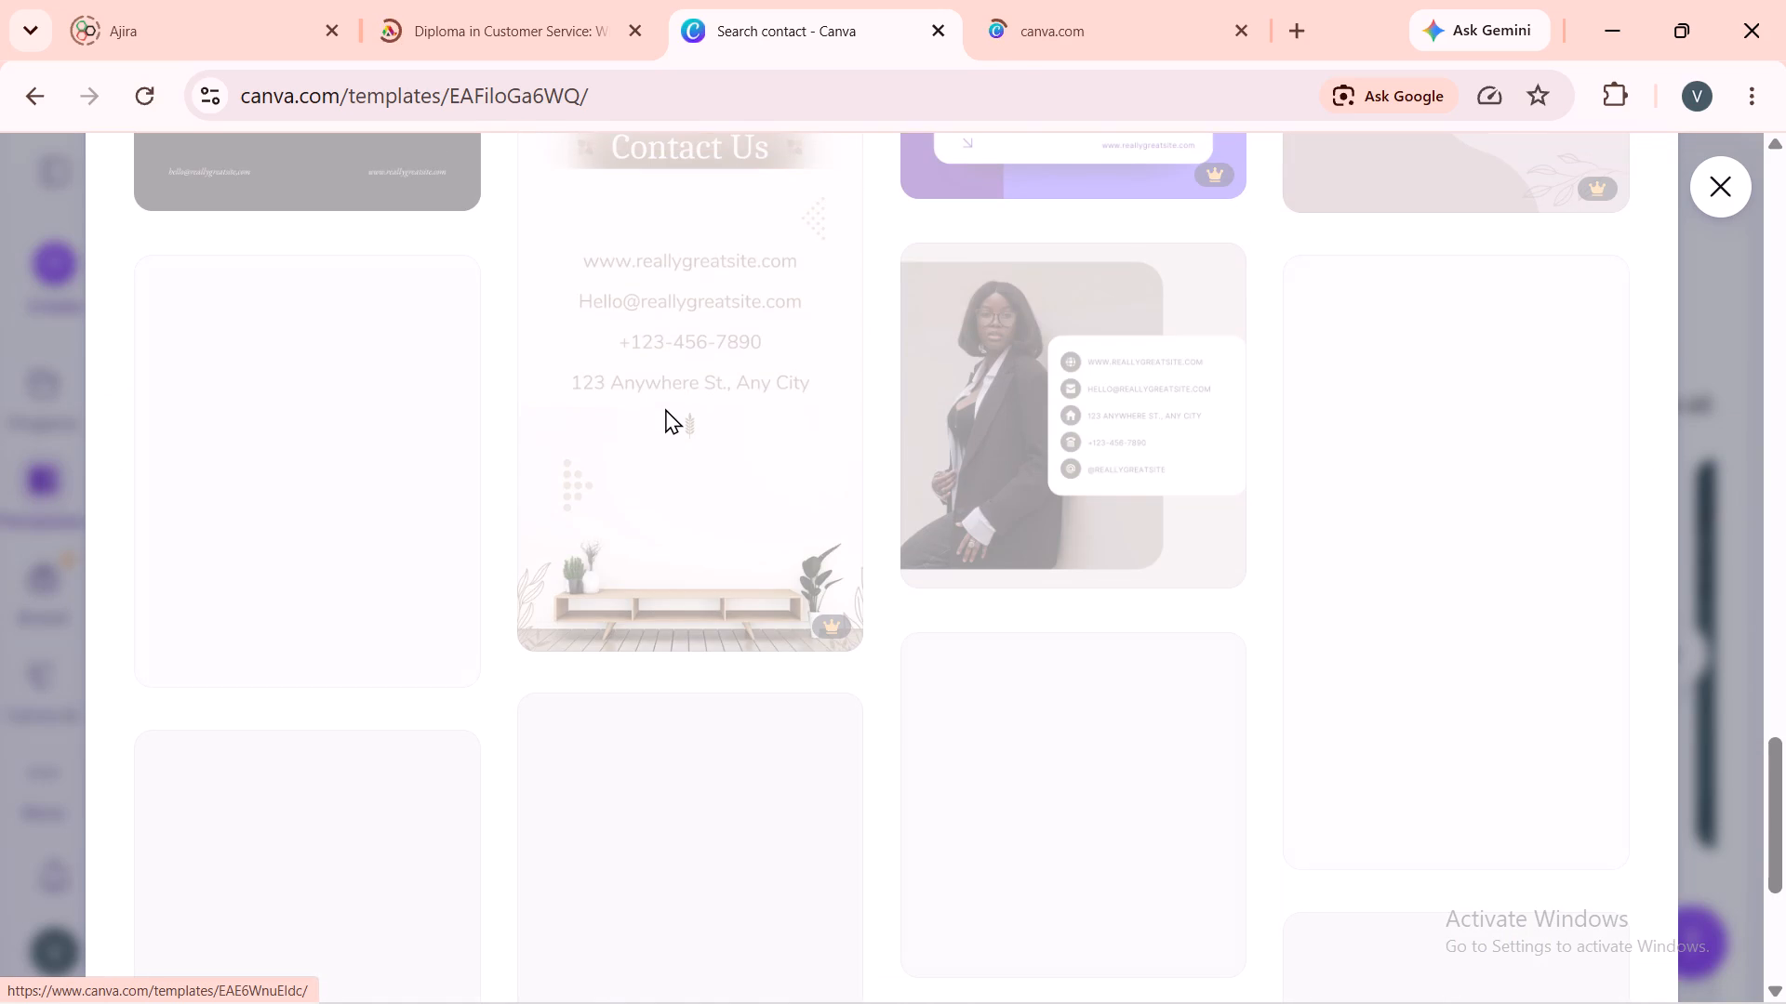
click(1069, 44)
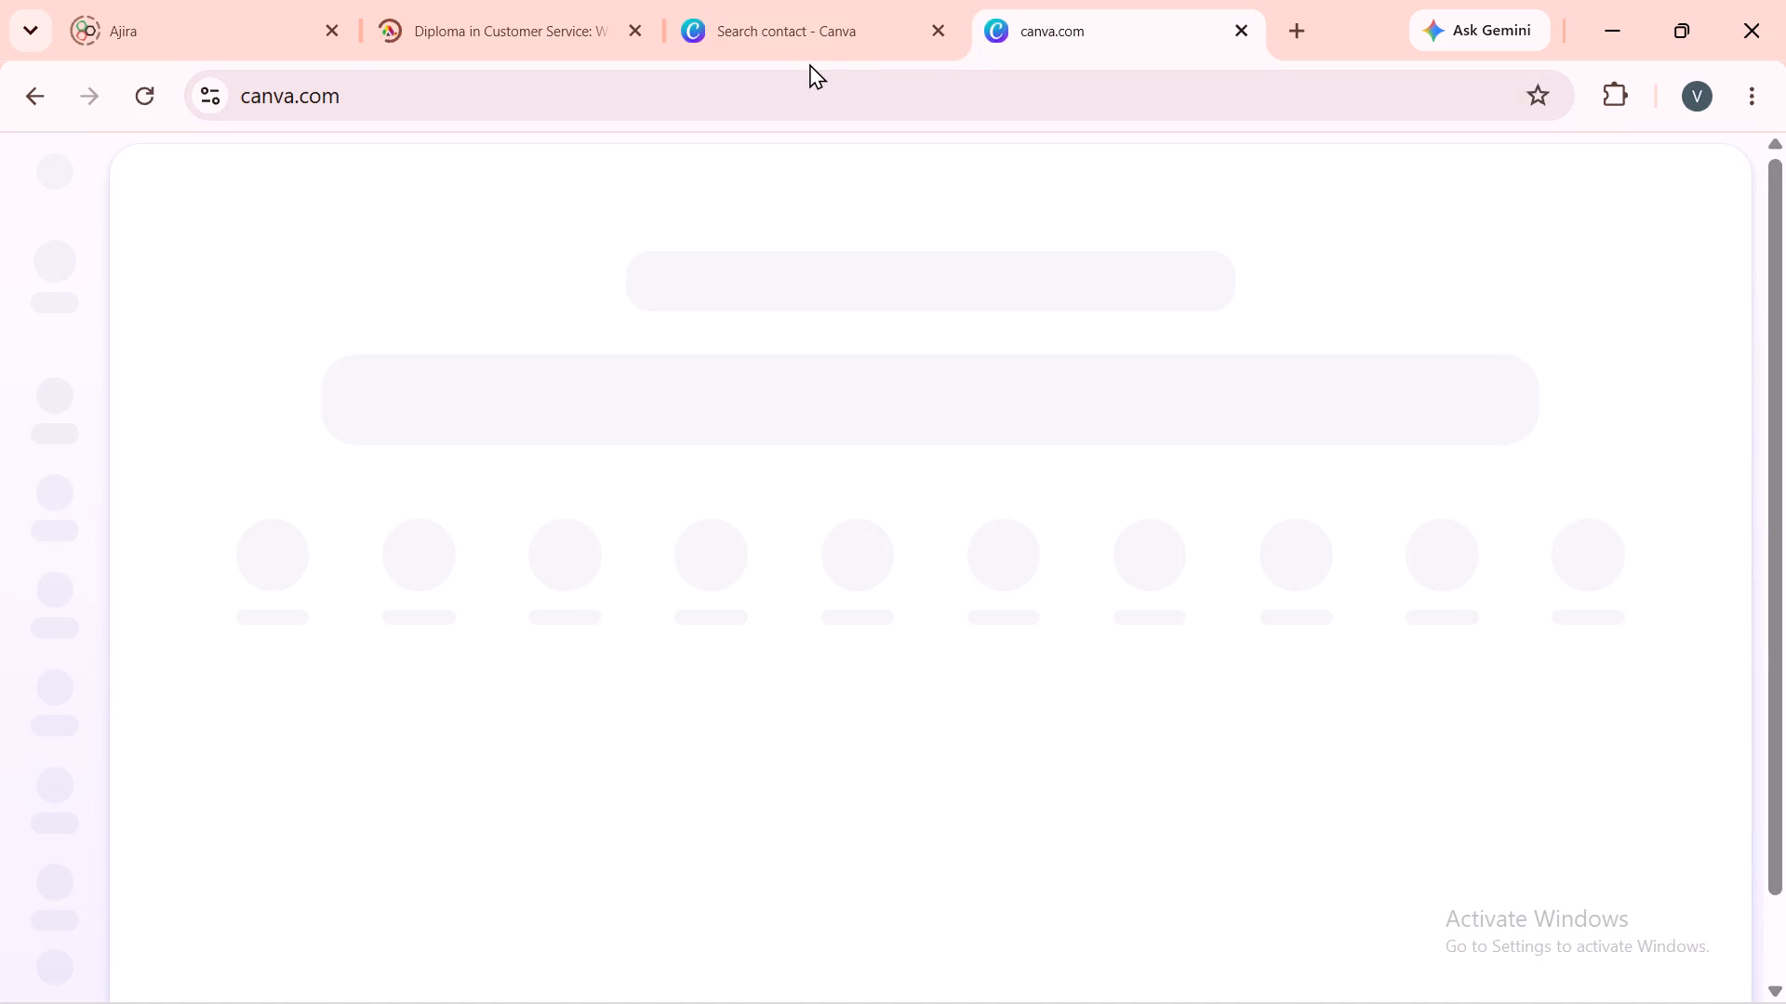
click(830, 46)
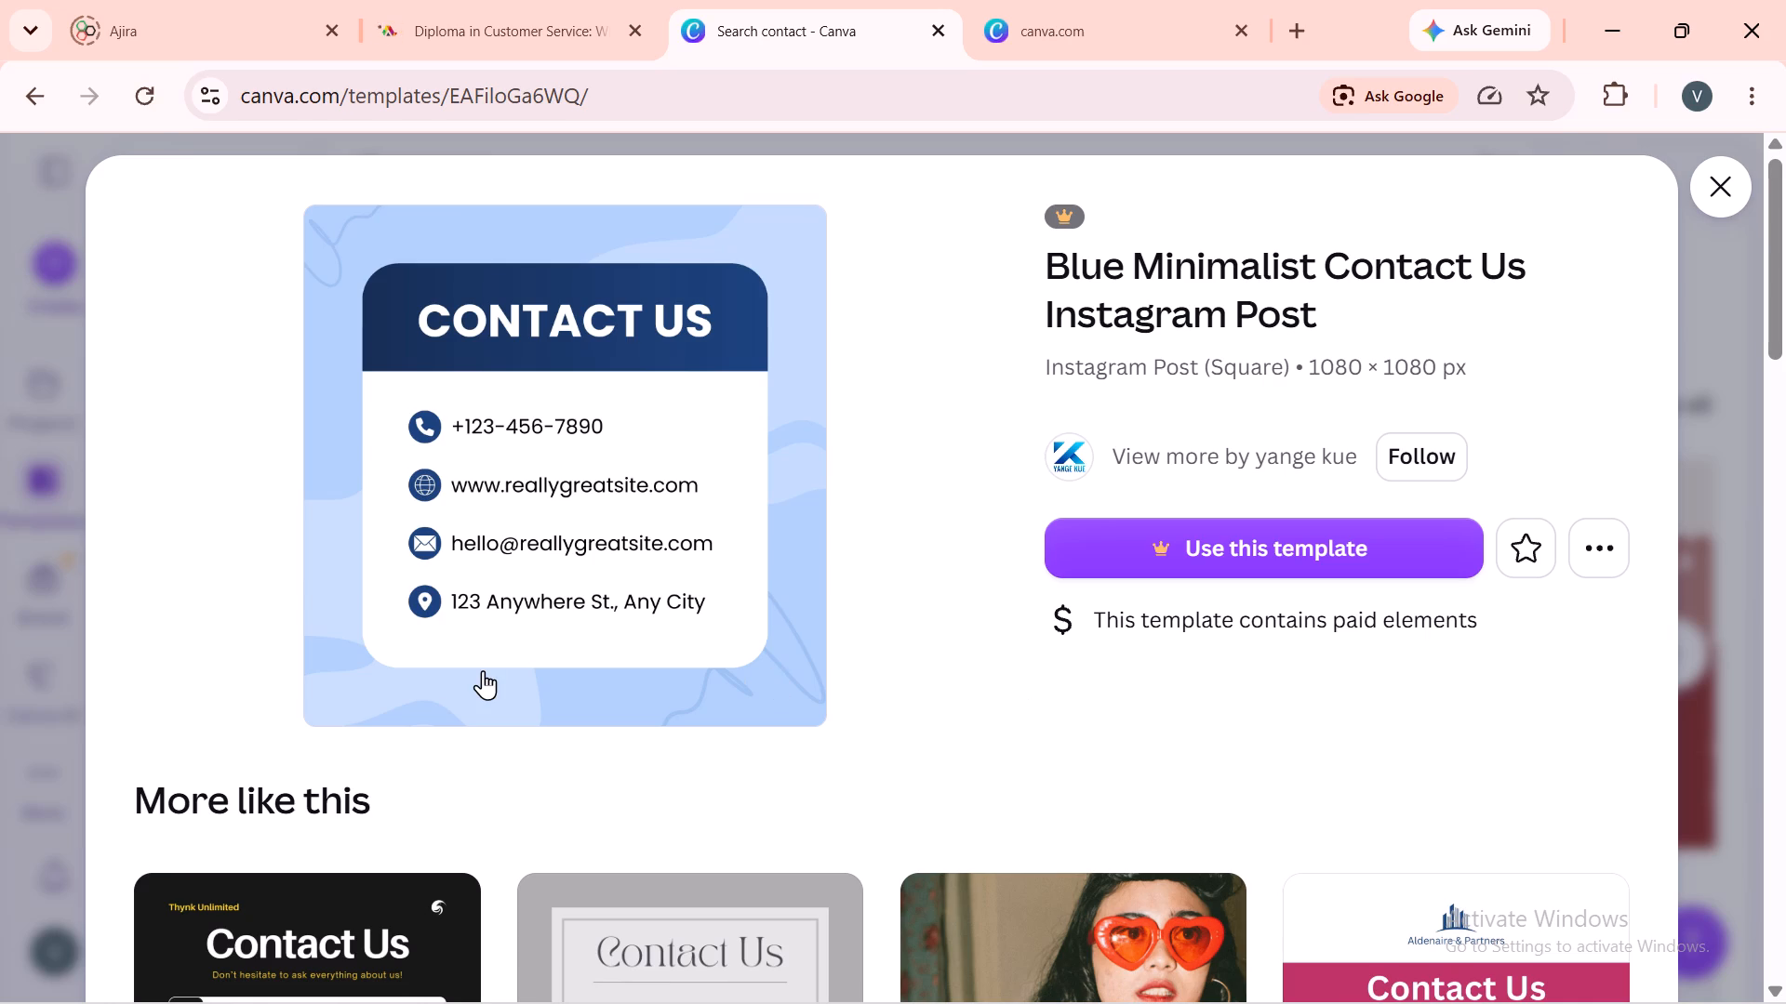
Examine the Blue Minimalist Contact Us Instagram Post and browse the similar templates below it for a suitable contact design.
scroll(483, 670, down, 3)
scroll(553, 707, up, 4)
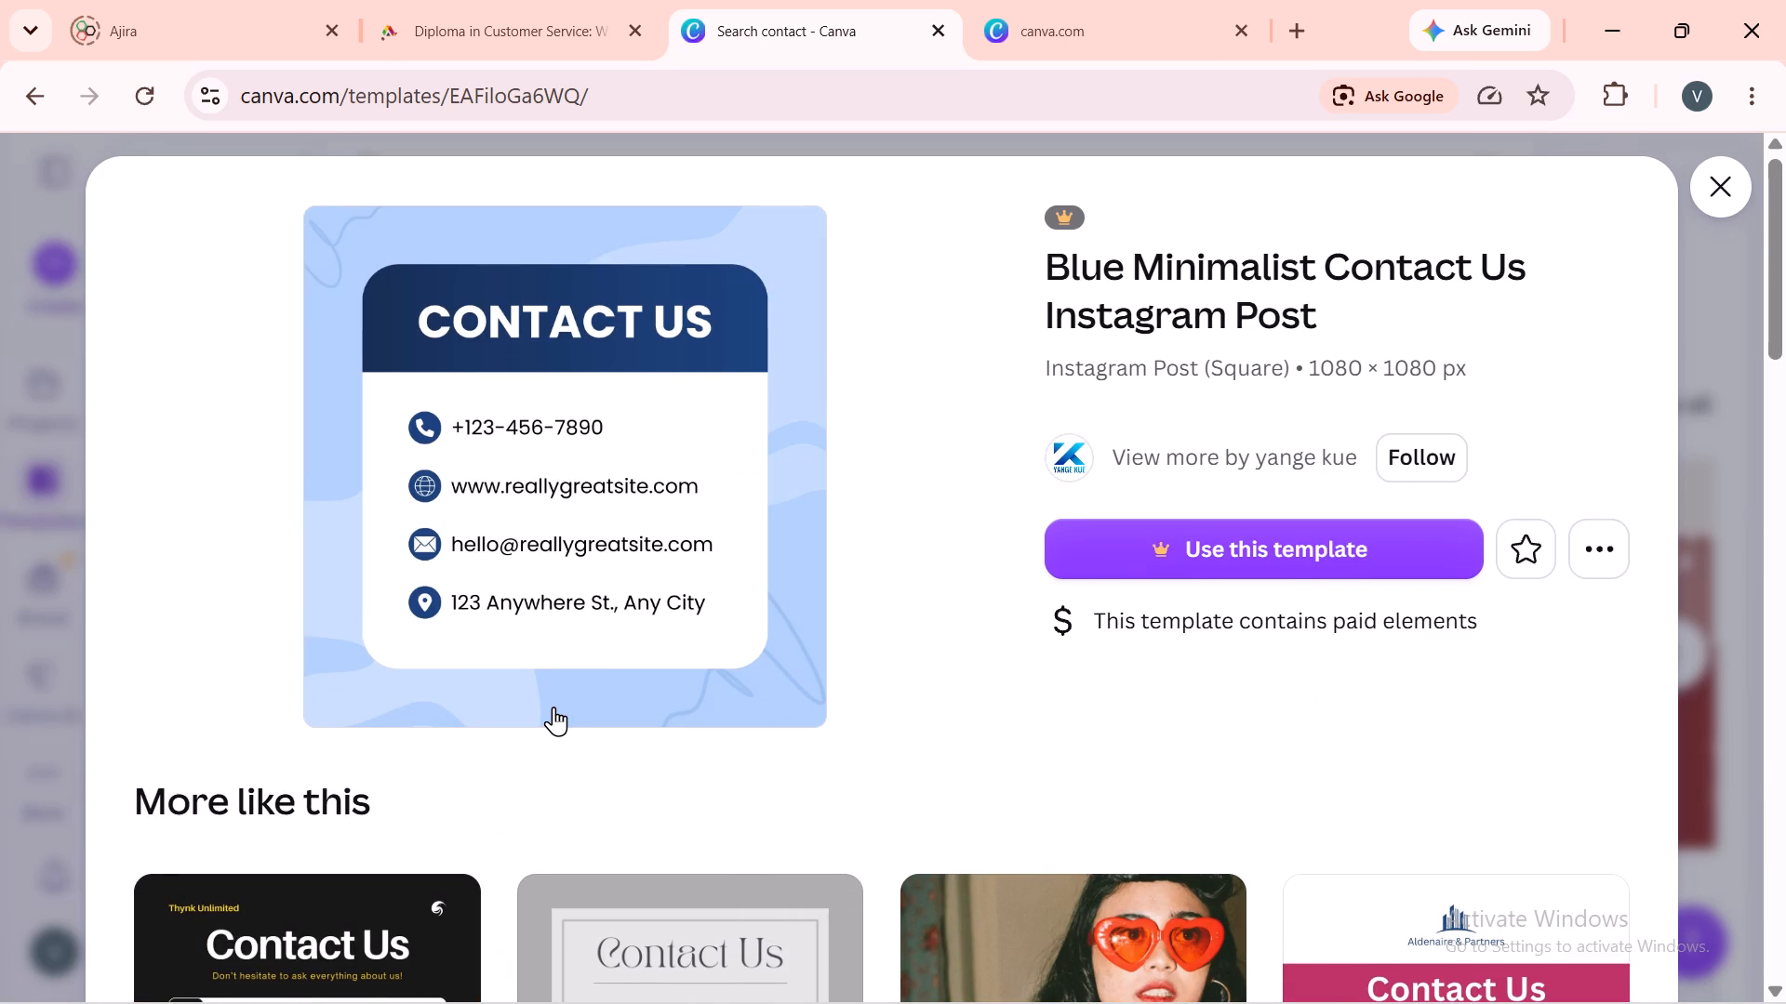
scroll(553, 707, down, 4)
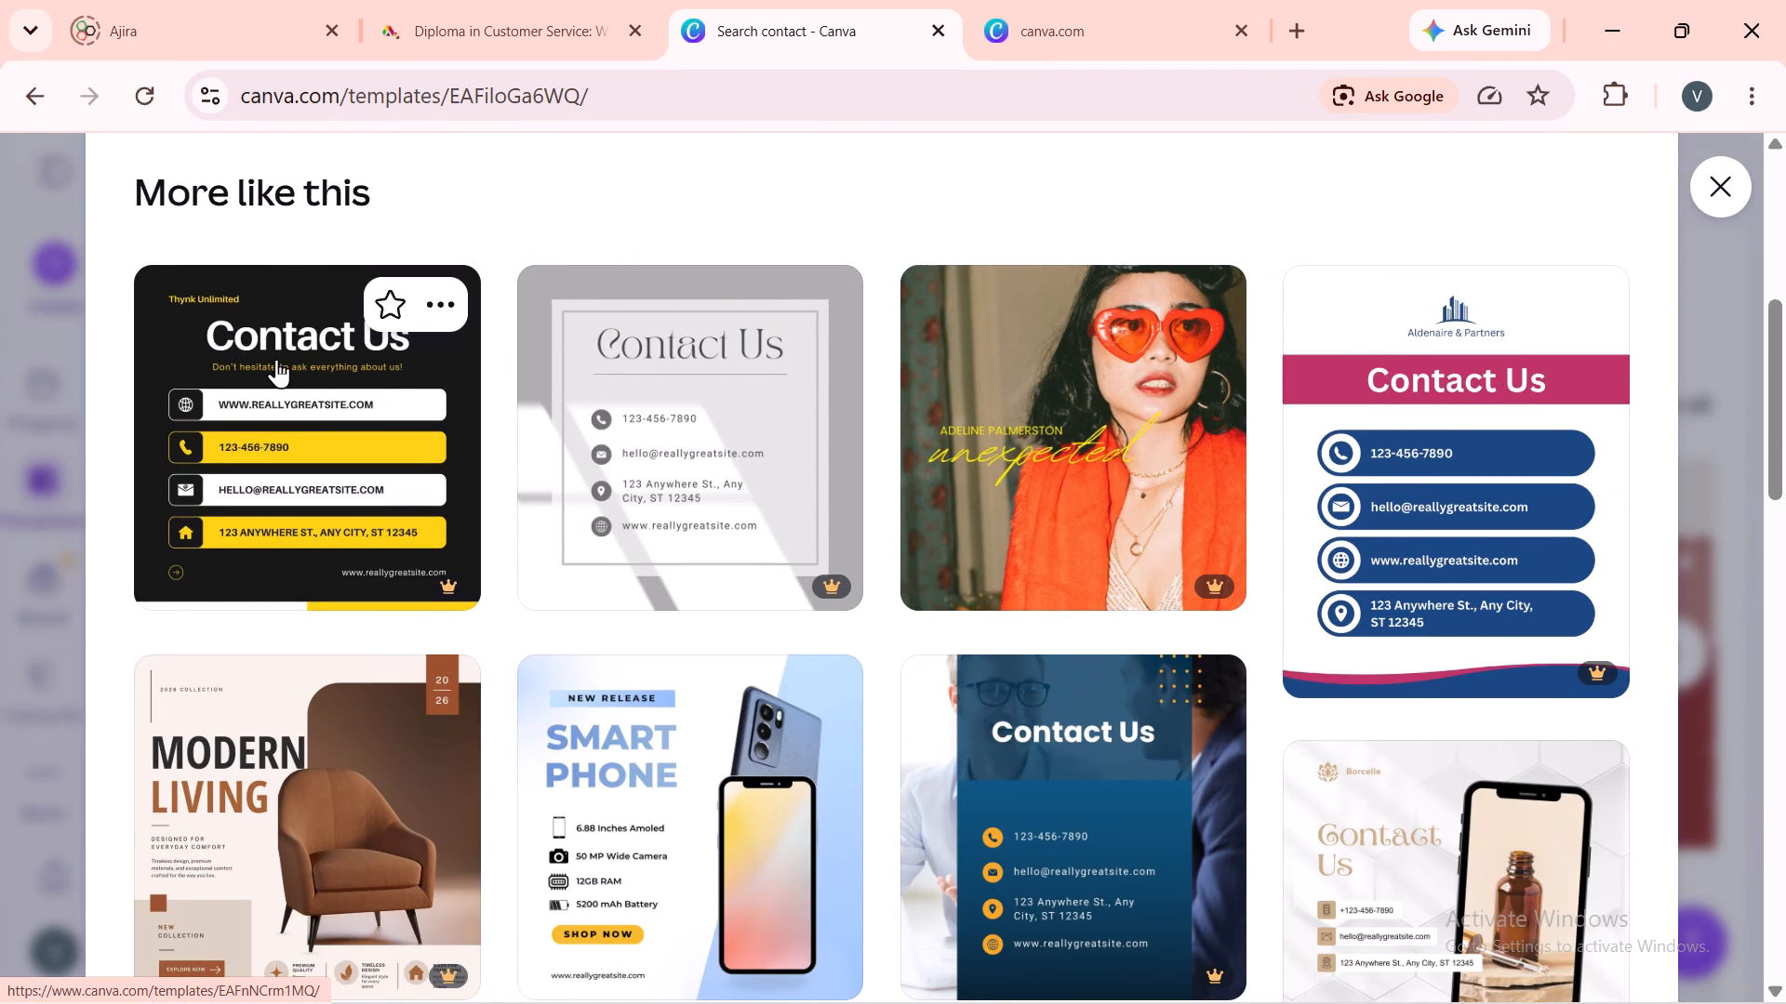
scroll(498, 496, up, 4)
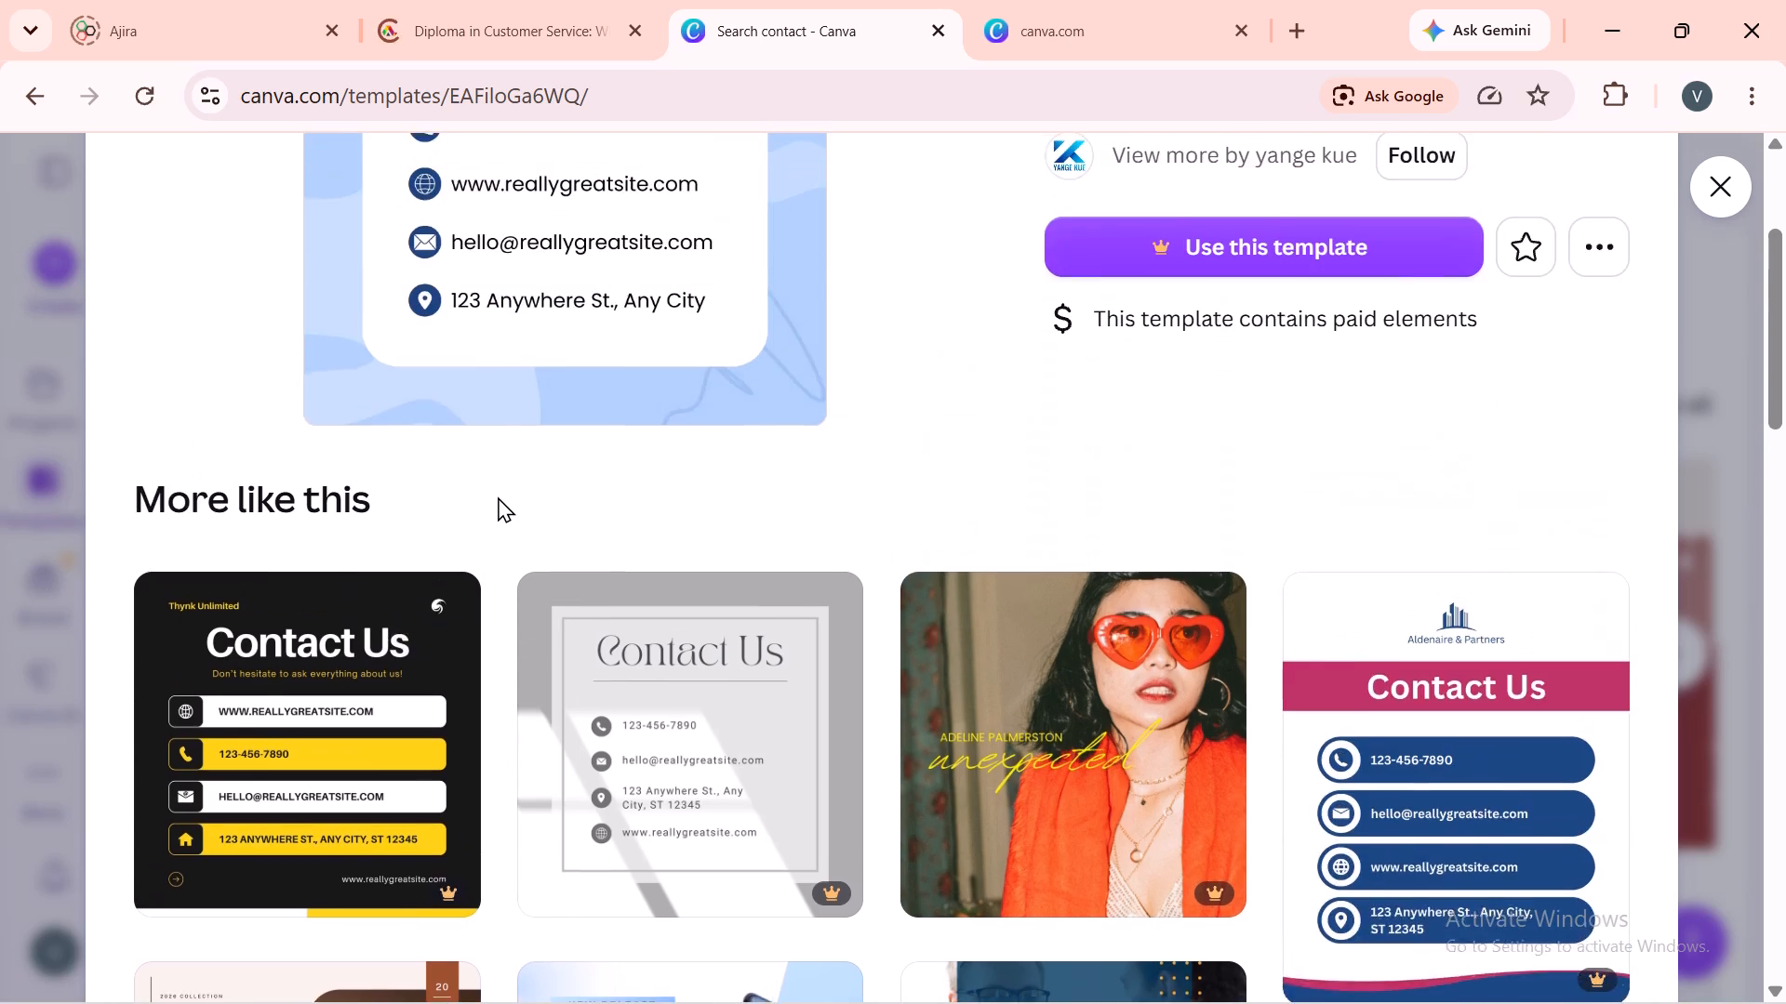
scroll(498, 496, down, 9)
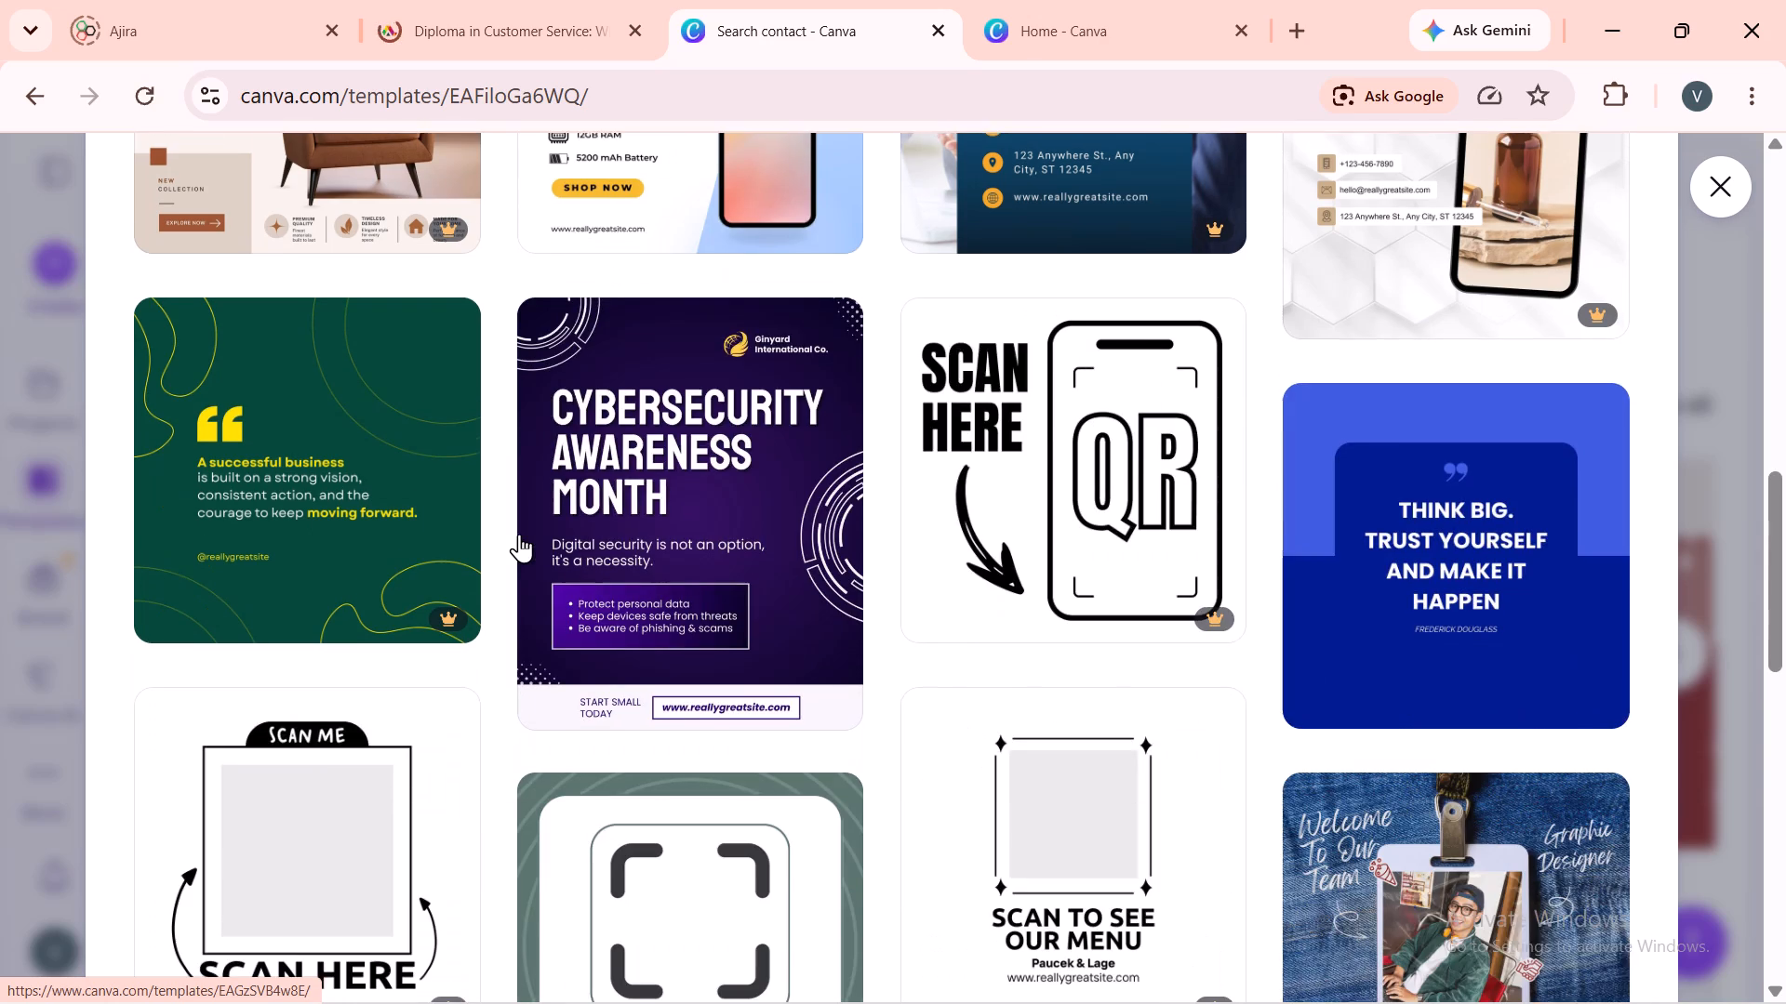
scroll(519, 554, up, 2)
scroll(519, 554, down, 1)
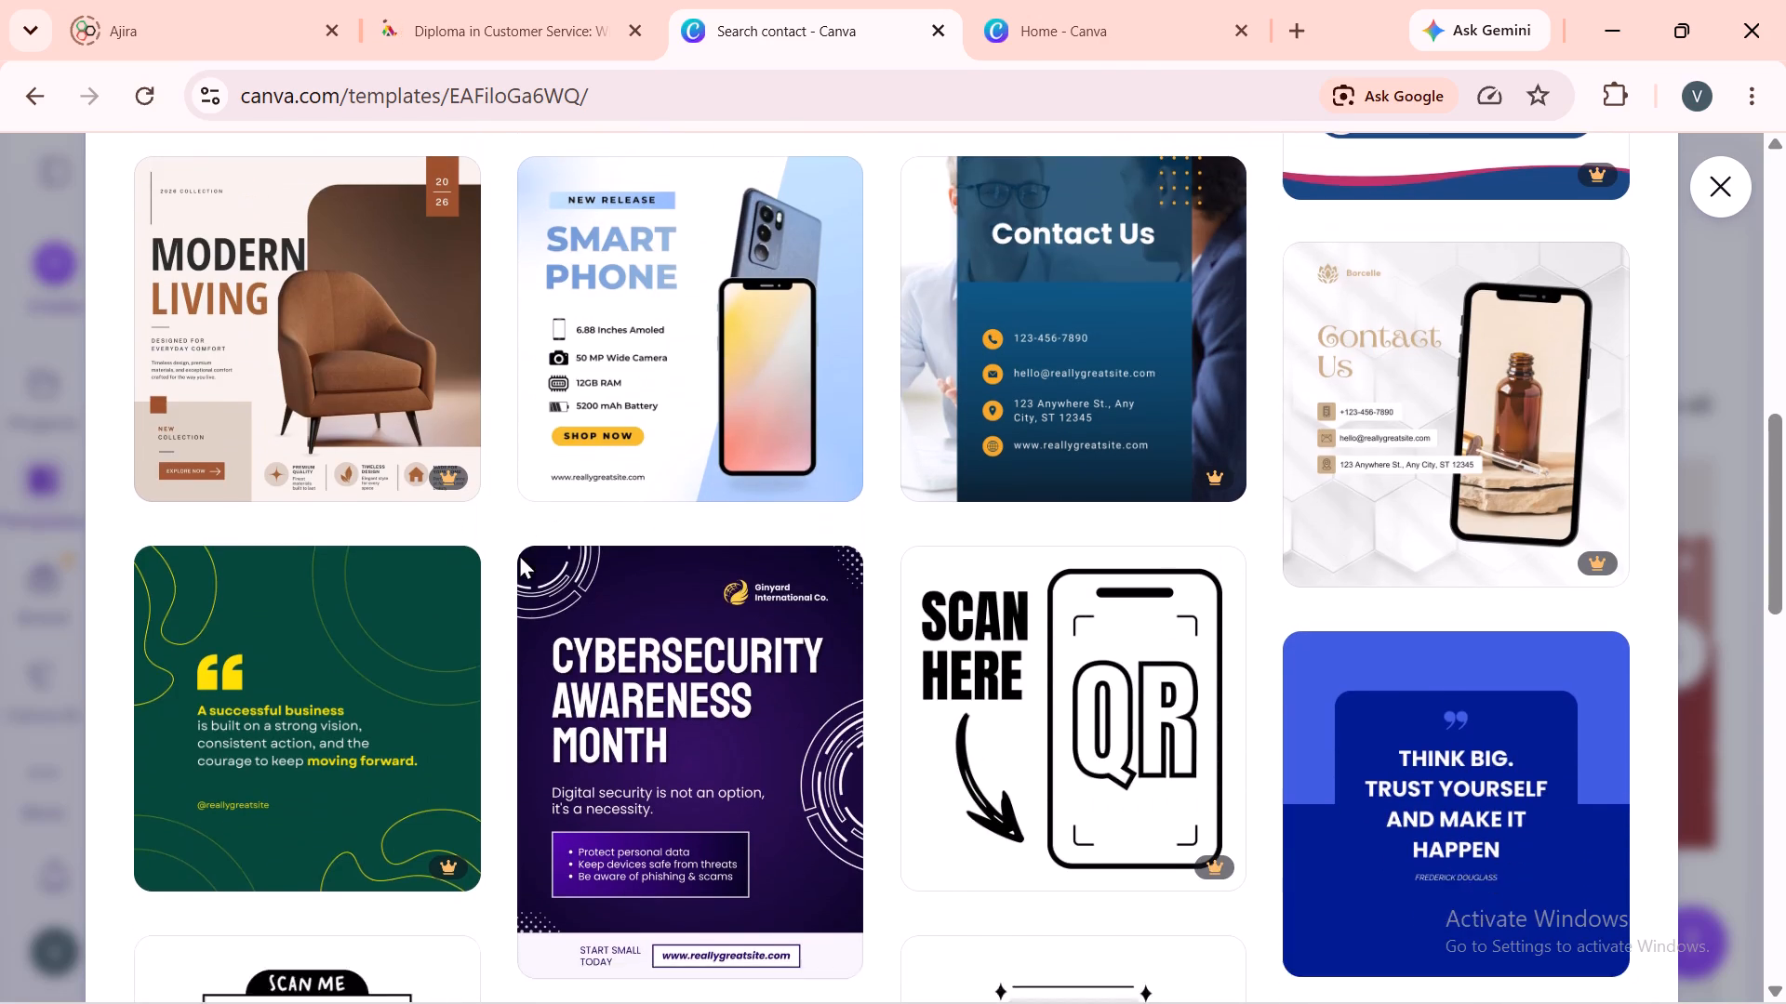
scroll(519, 557, up, 7)
scroll(376, 656, down, 2)
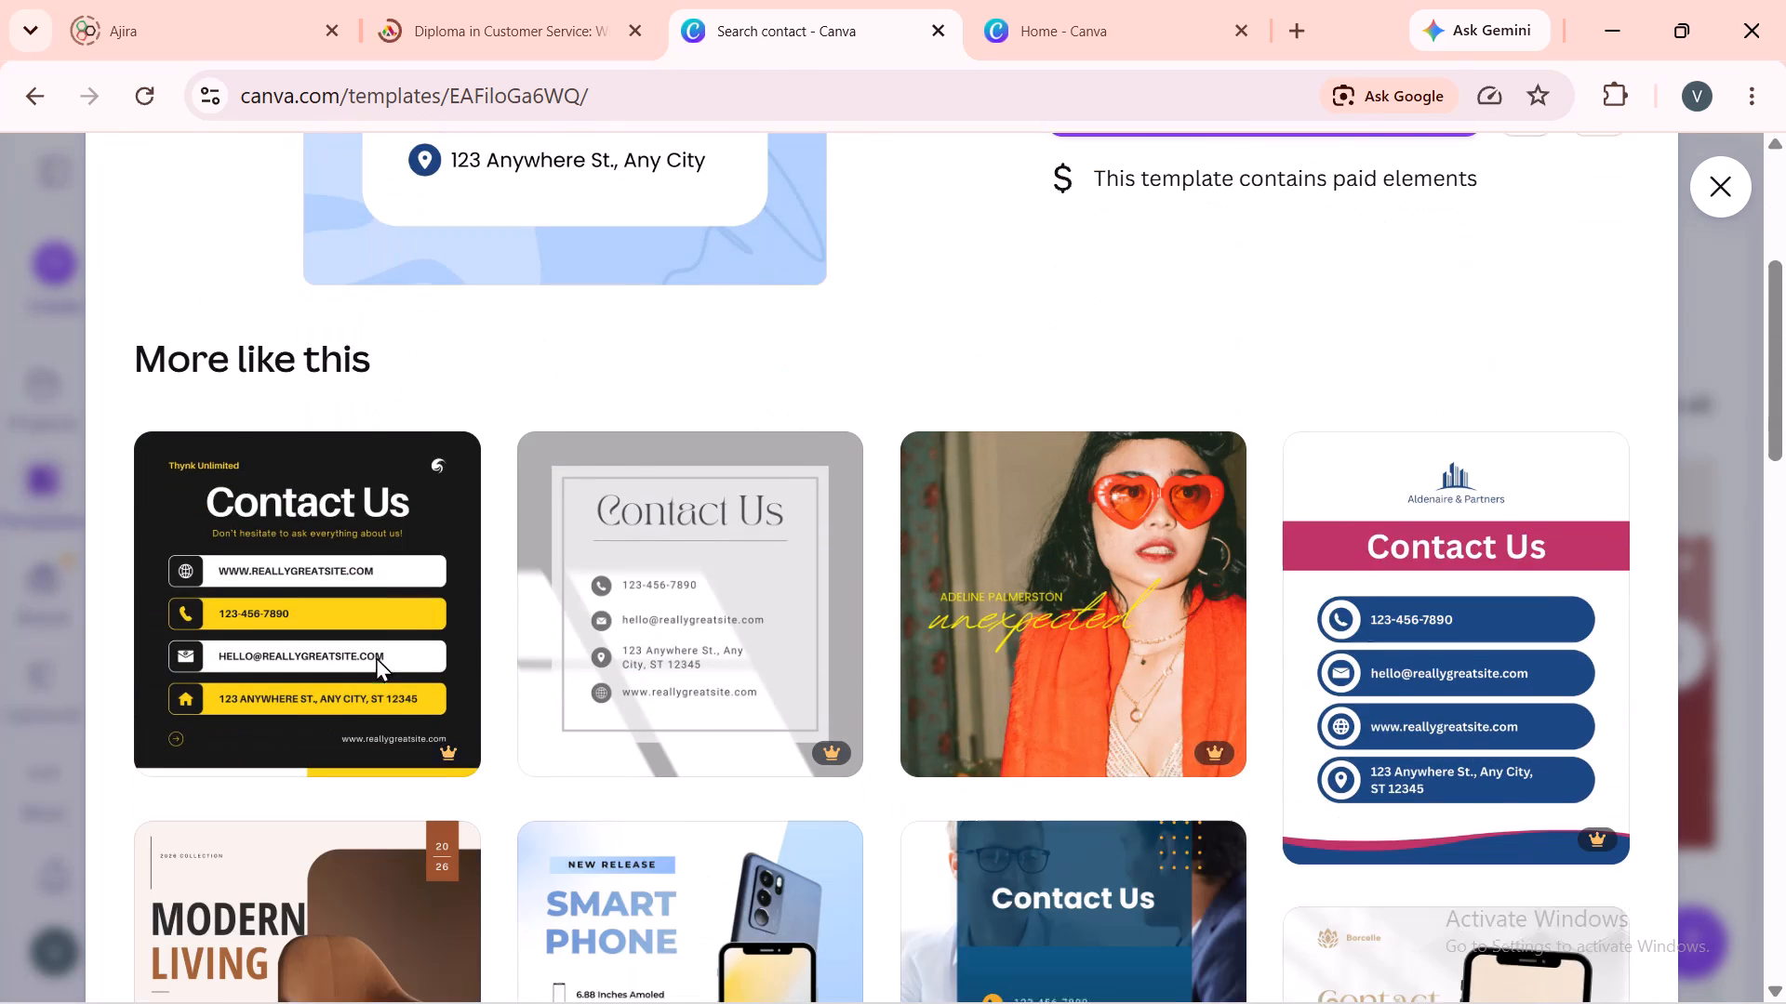
Open the preview of the black and yellow "Contact Us" template from the similar designs.
click(279, 479)
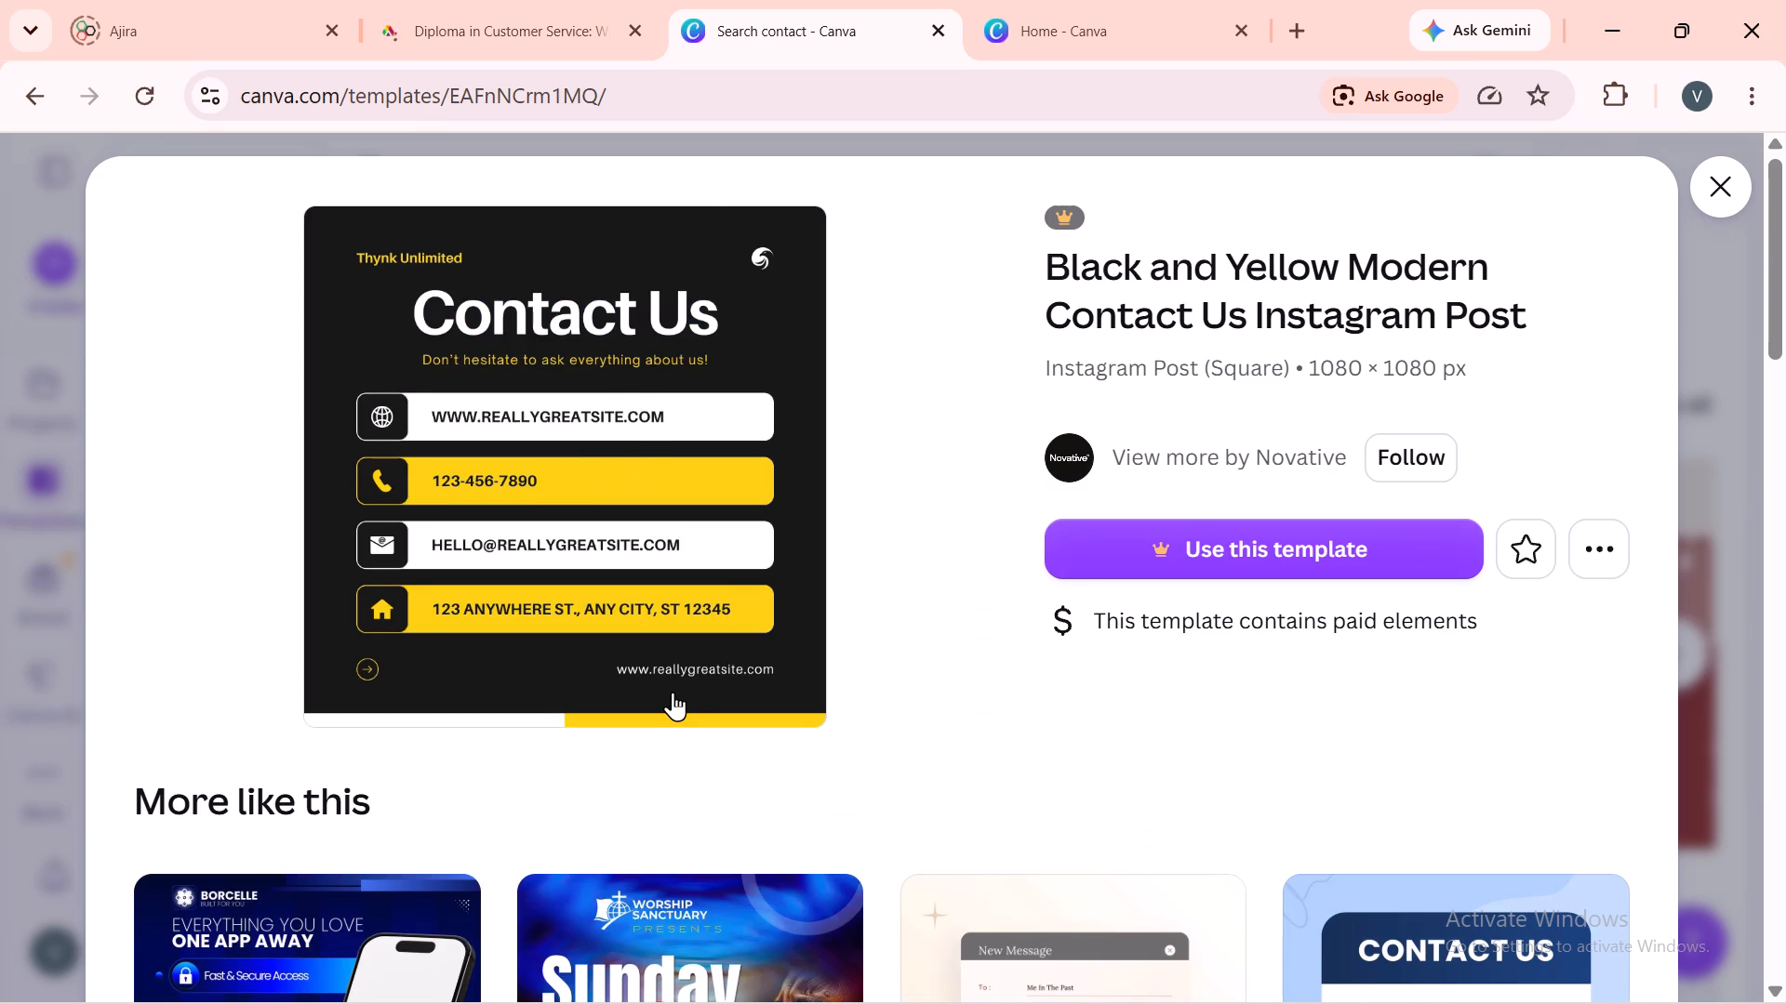
Browse the designs similar to the Black and Yellow Modern Contact Us Instagram Post for other contact-us layouts.
scroll(673, 746, down, 3)
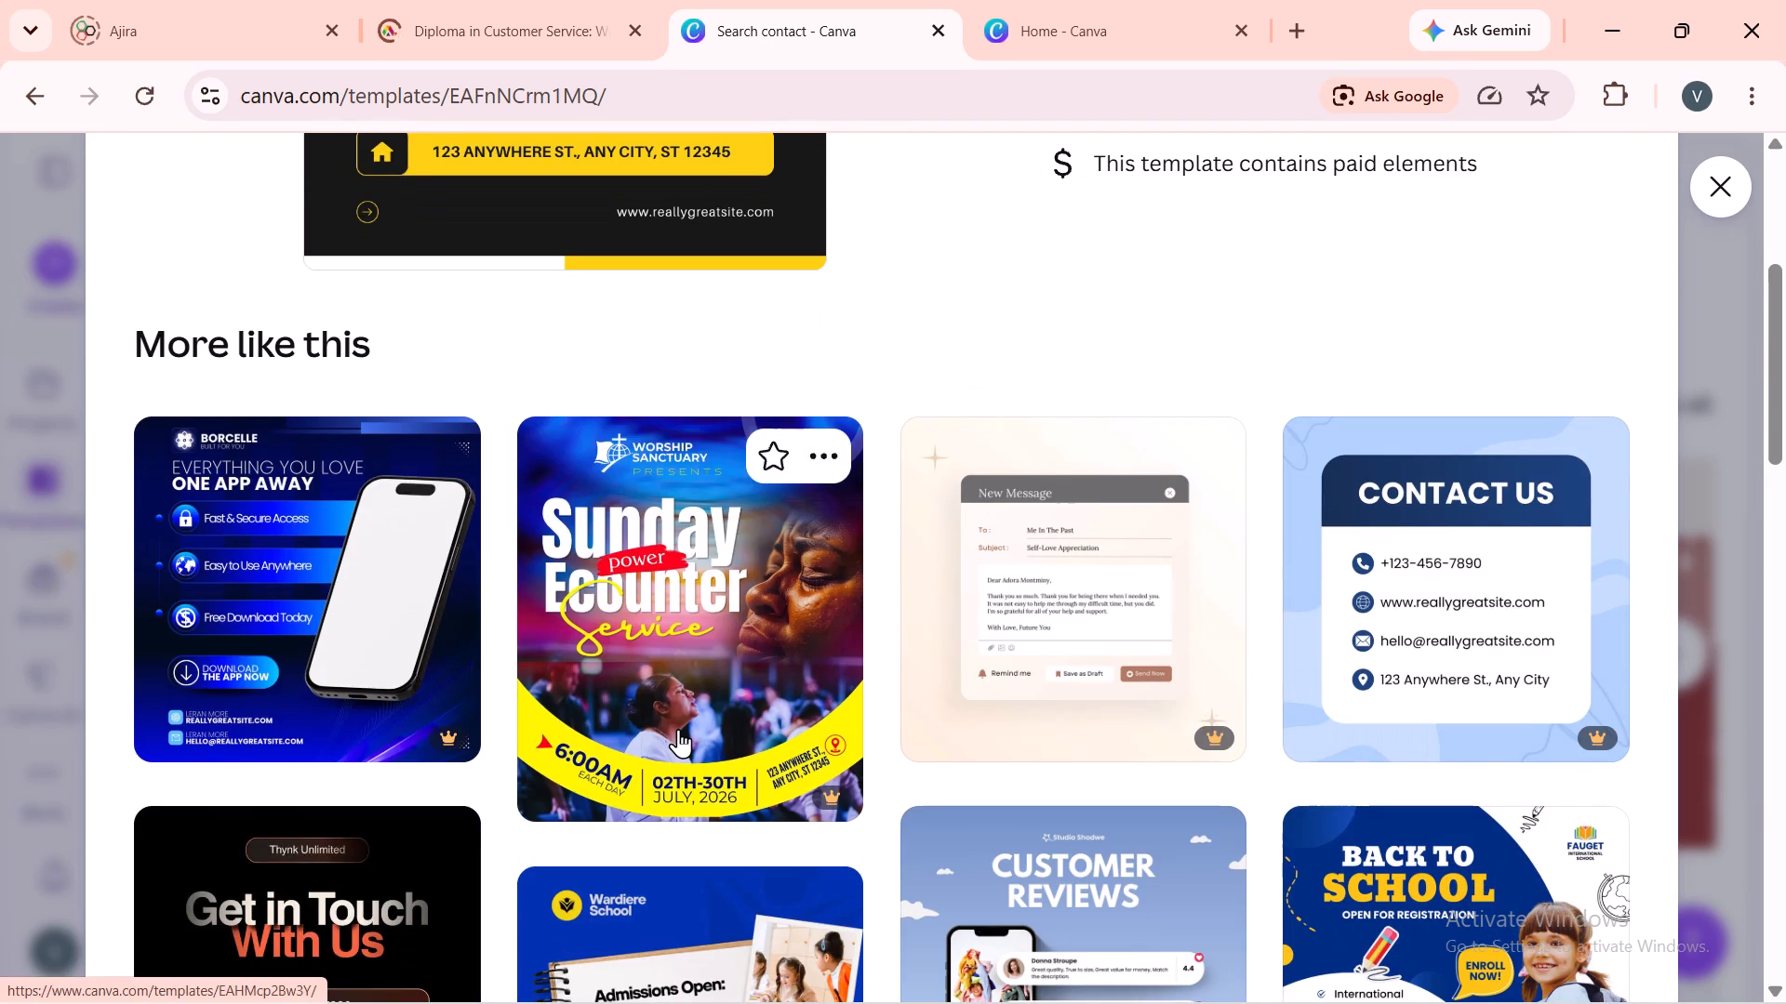
scroll(678, 729, down, 2)
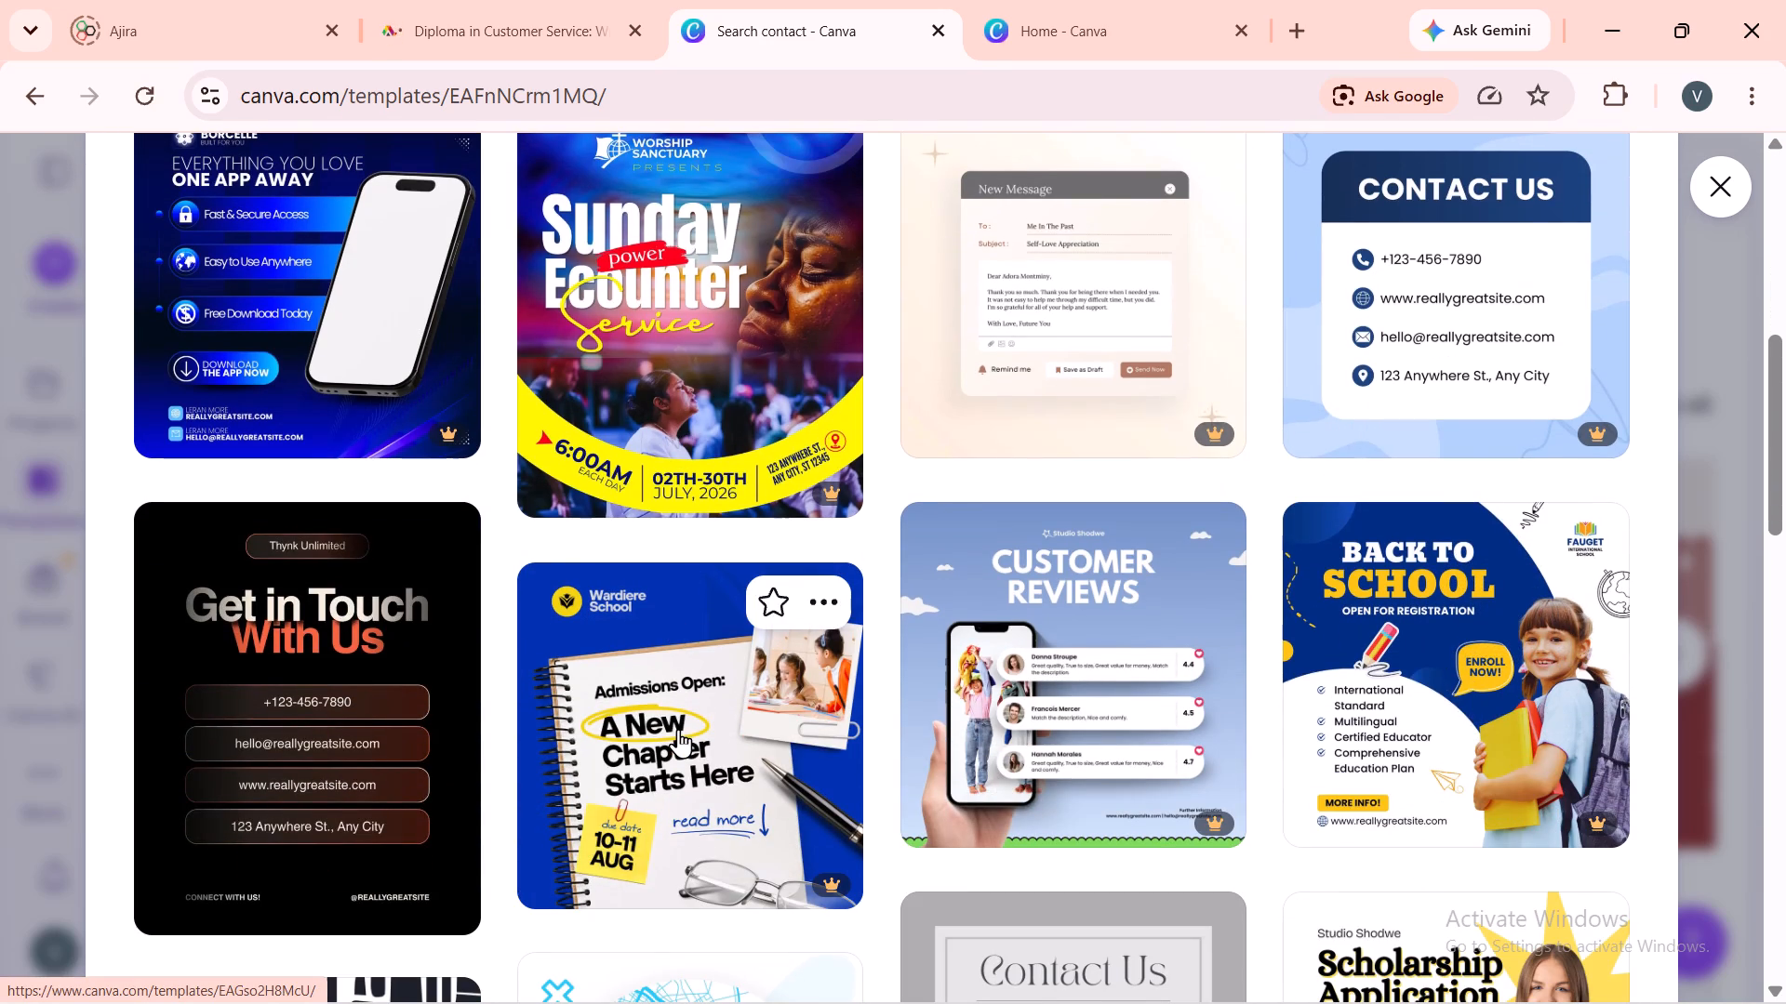
scroll(678, 729, down, 2)
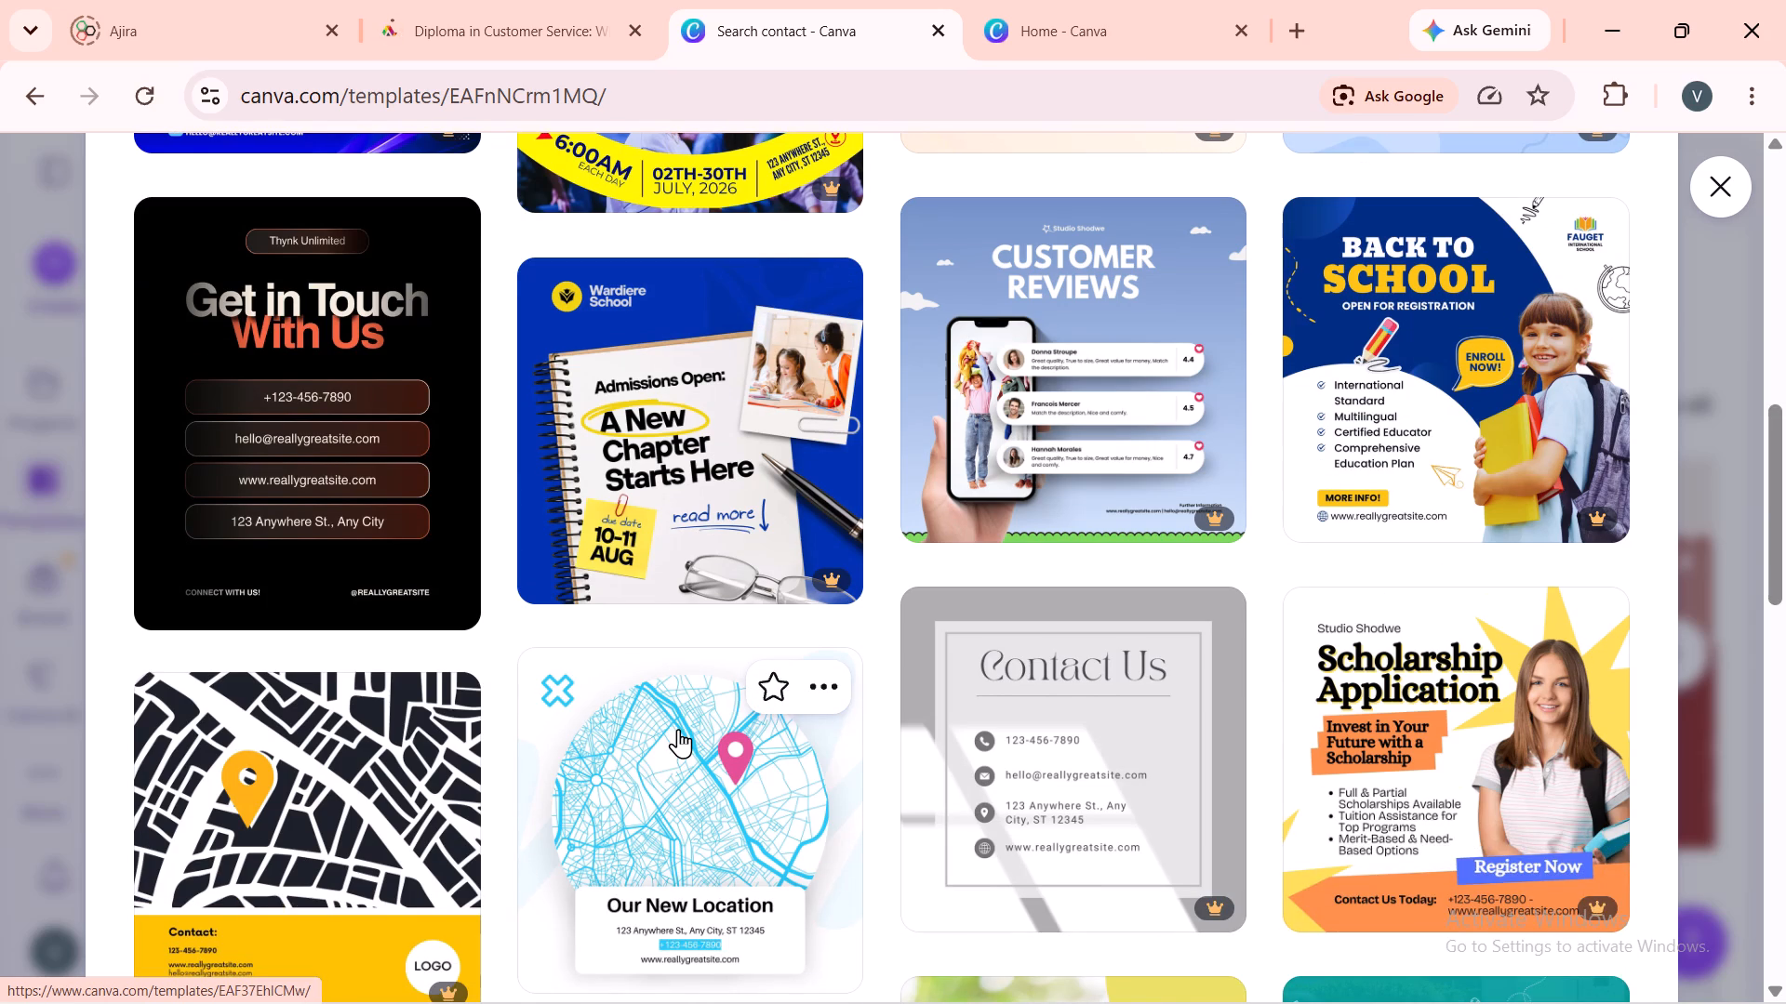
scroll(678, 729, down, 1)
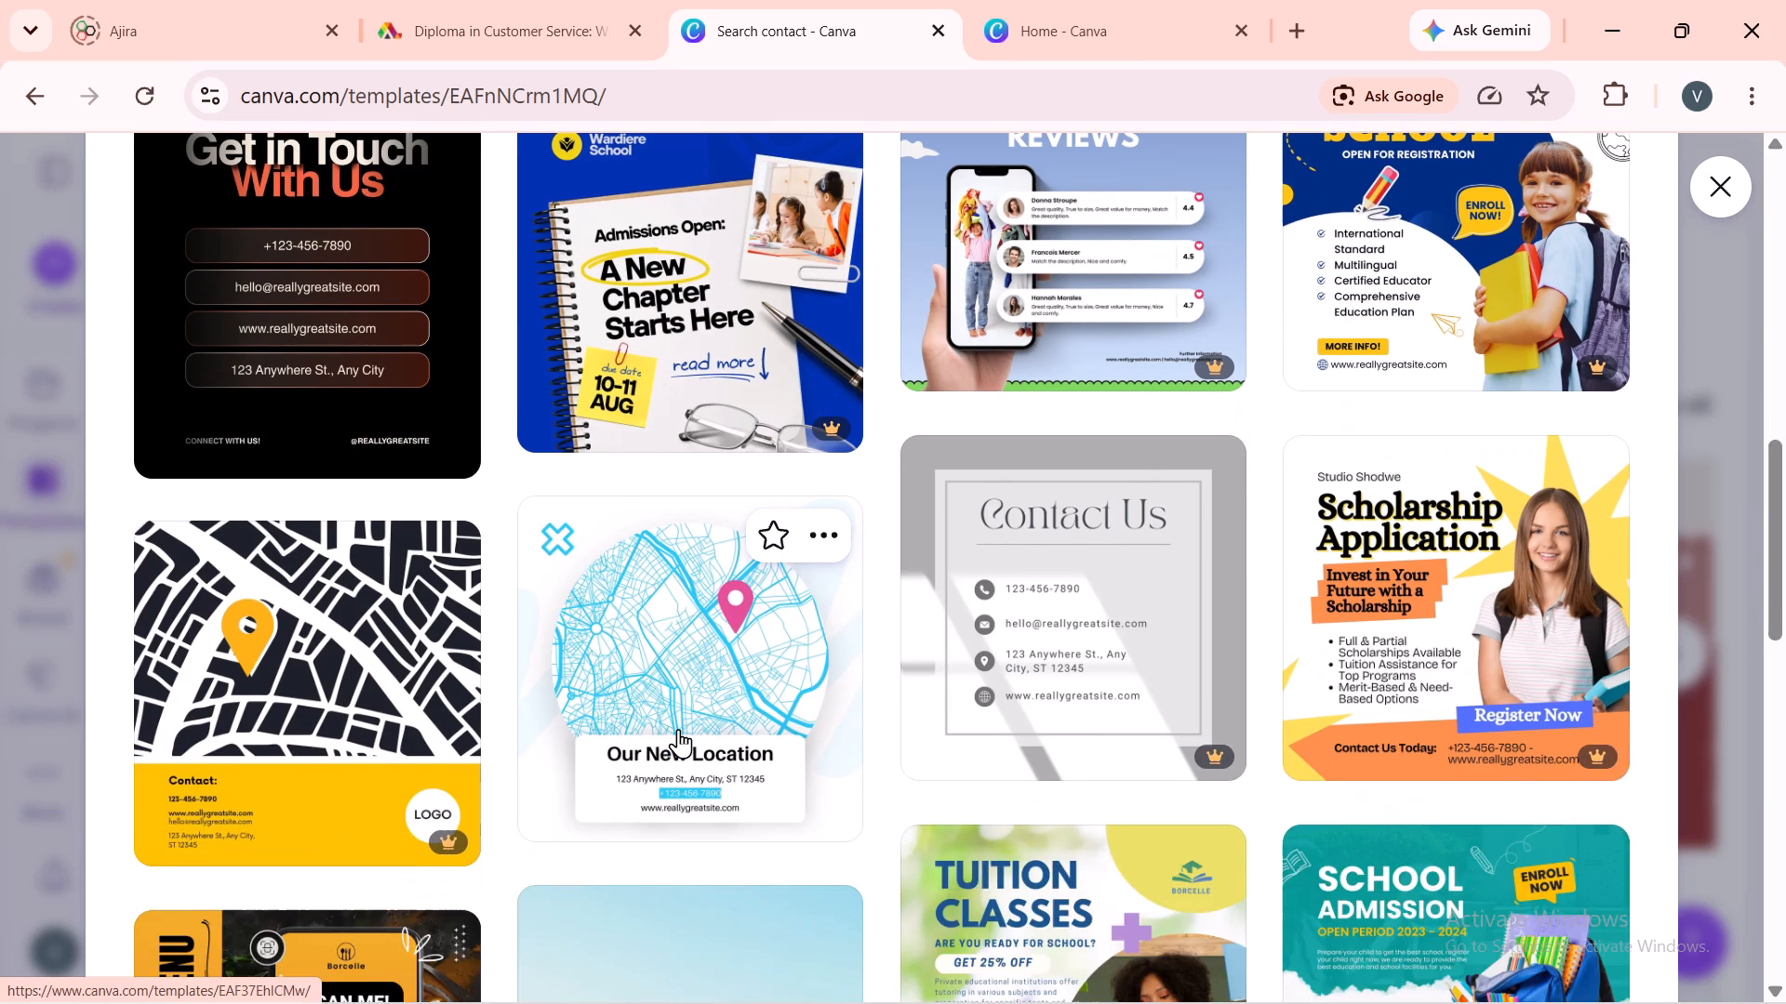
scroll(678, 729, up, 1)
scroll(678, 729, down, 3)
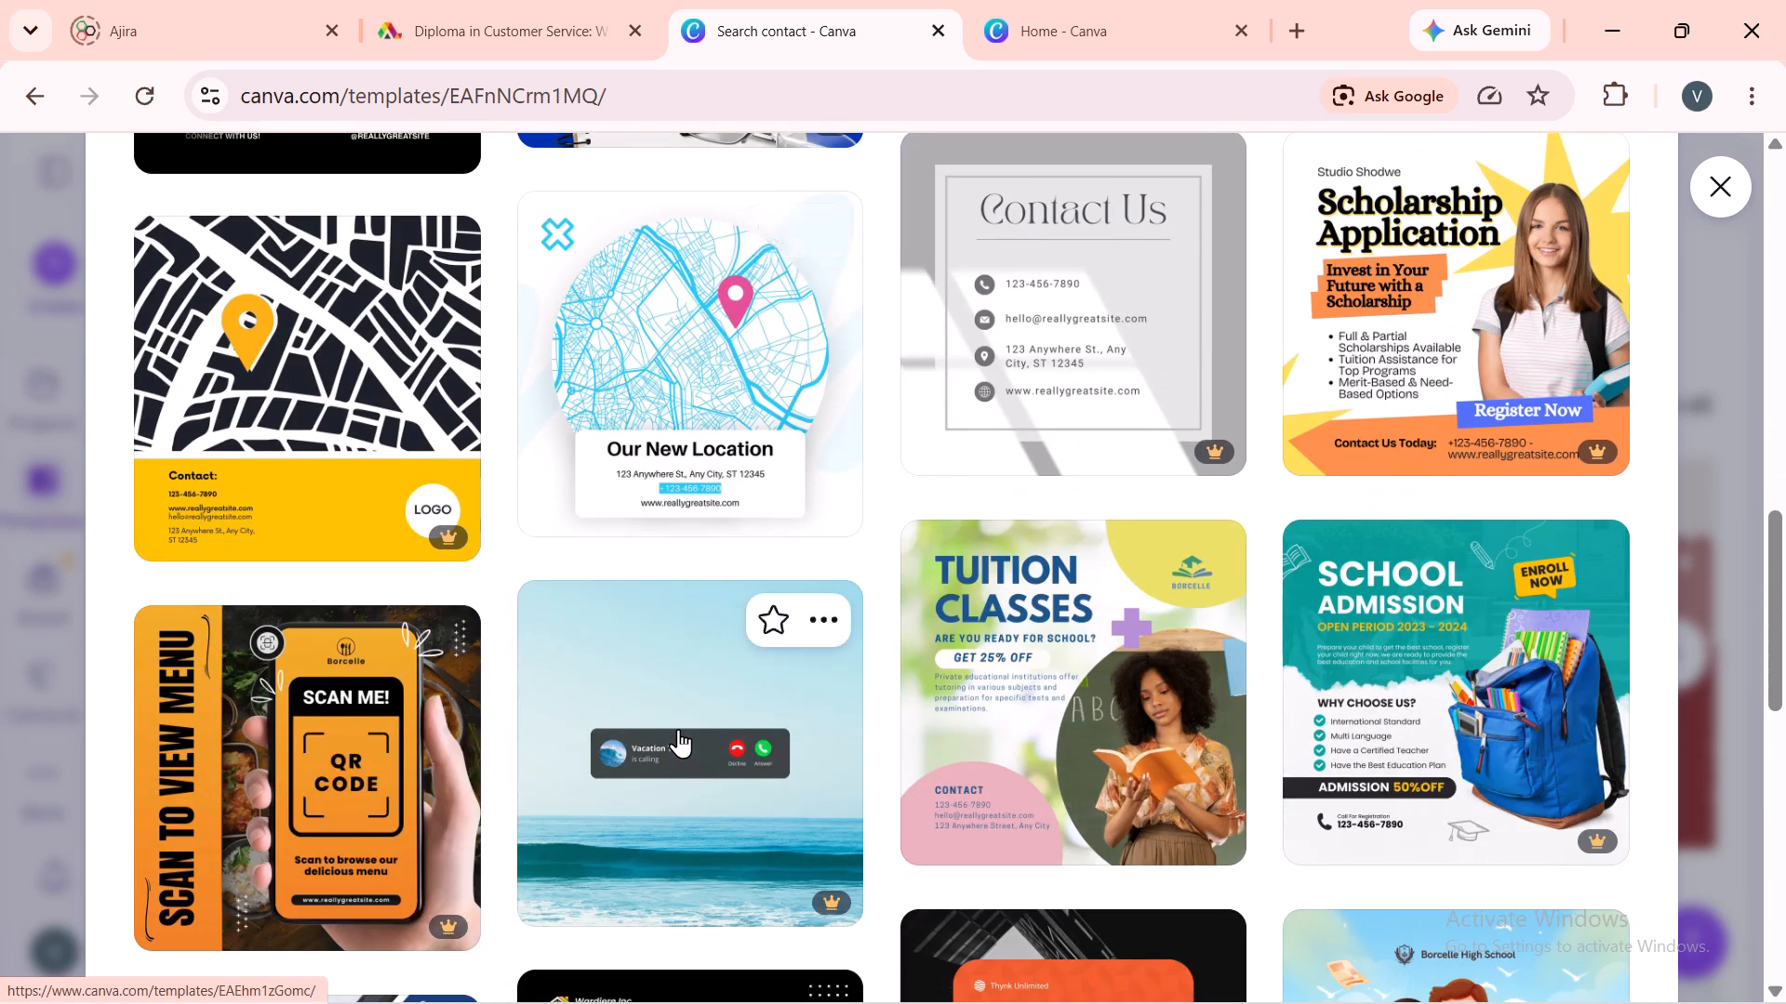
scroll(678, 729, down, 3)
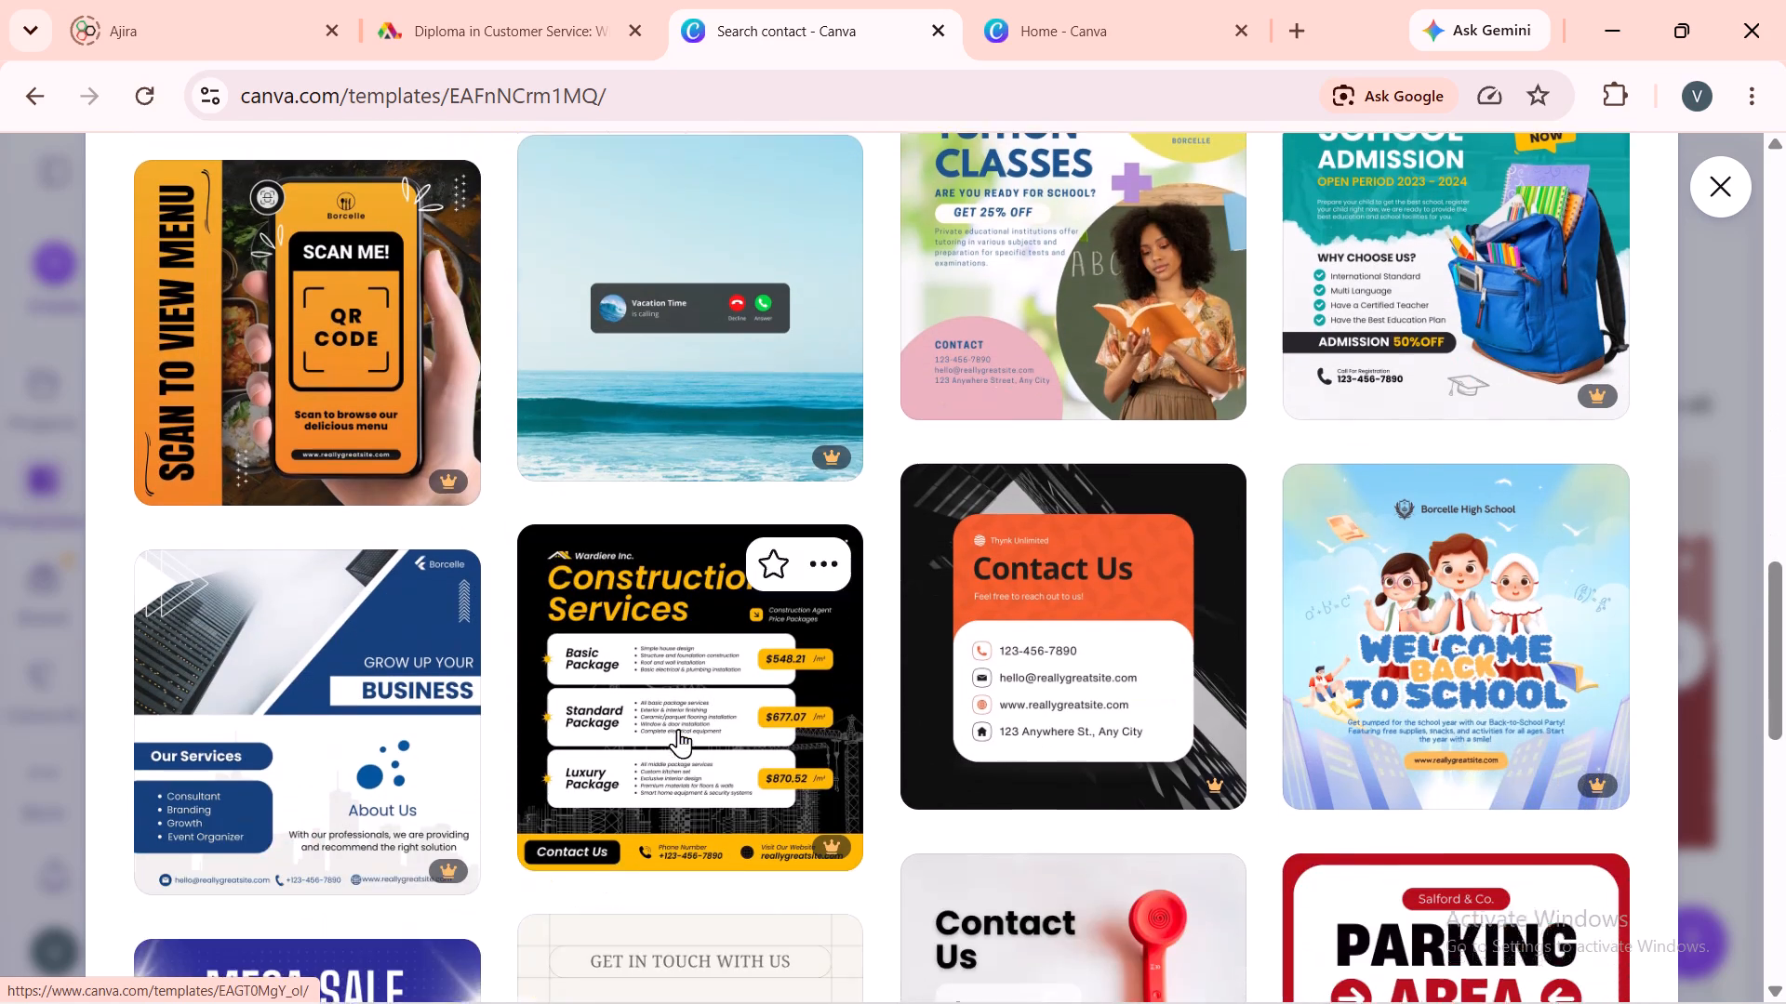
scroll(678, 729, down, 5)
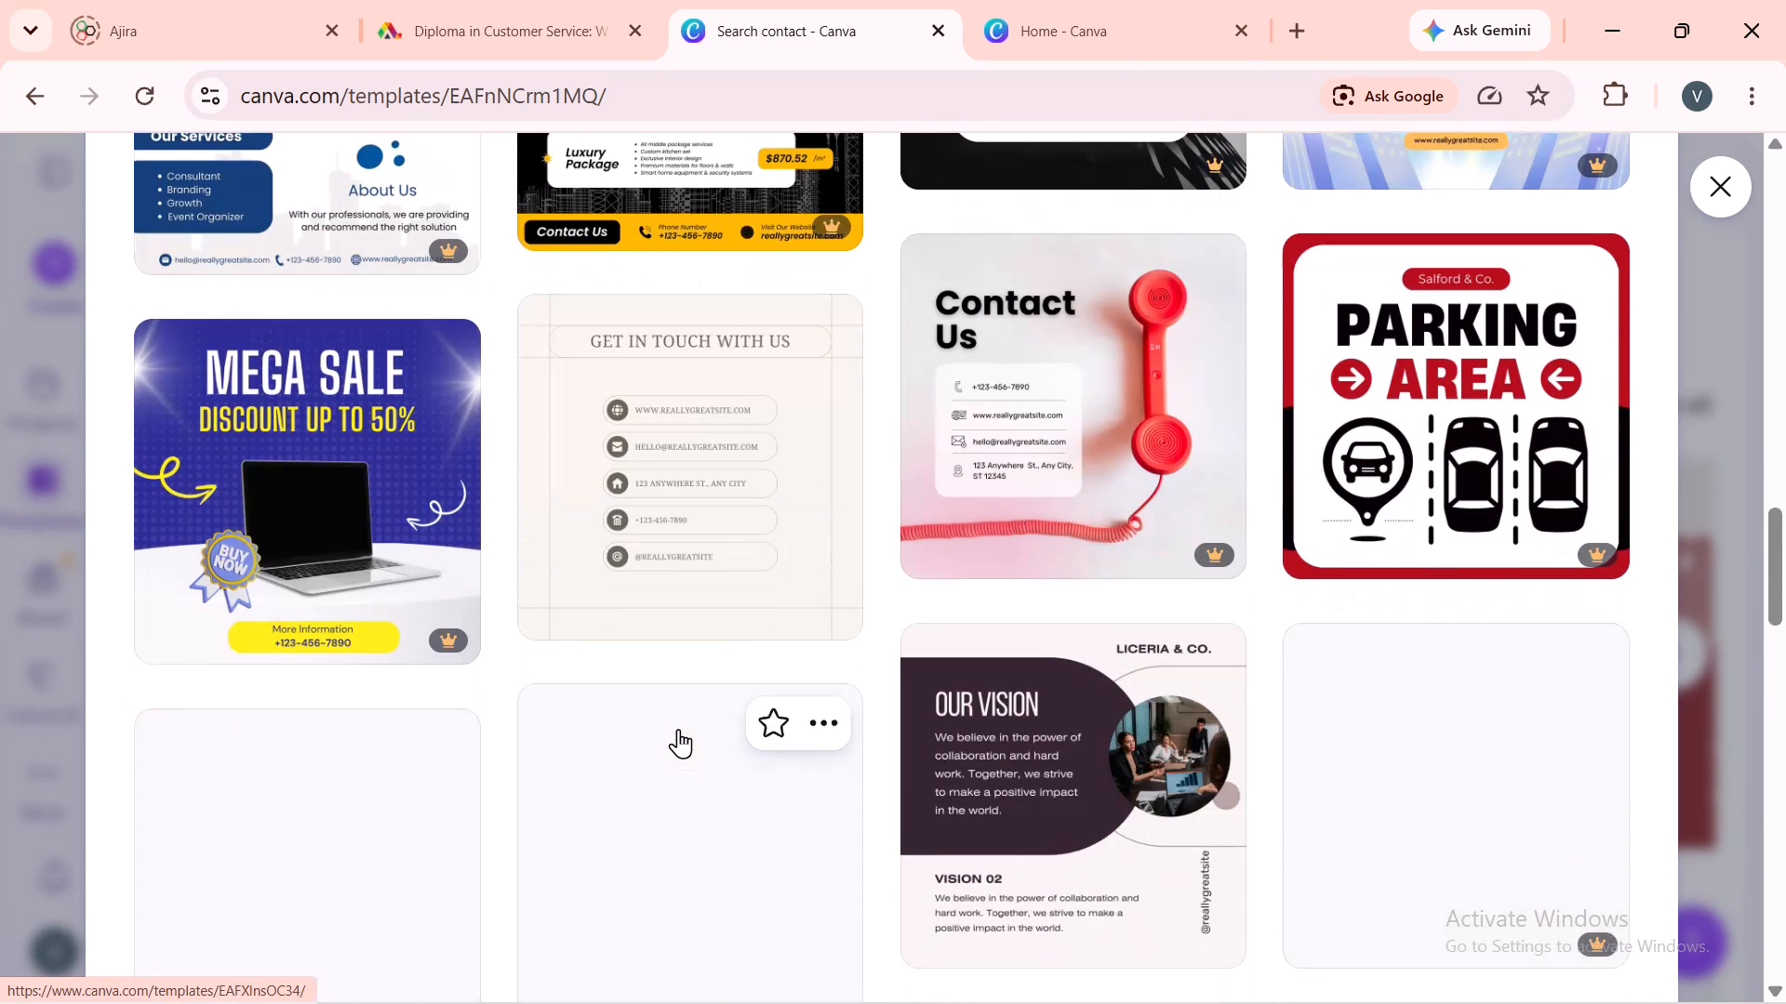
scroll(678, 729, down, 4)
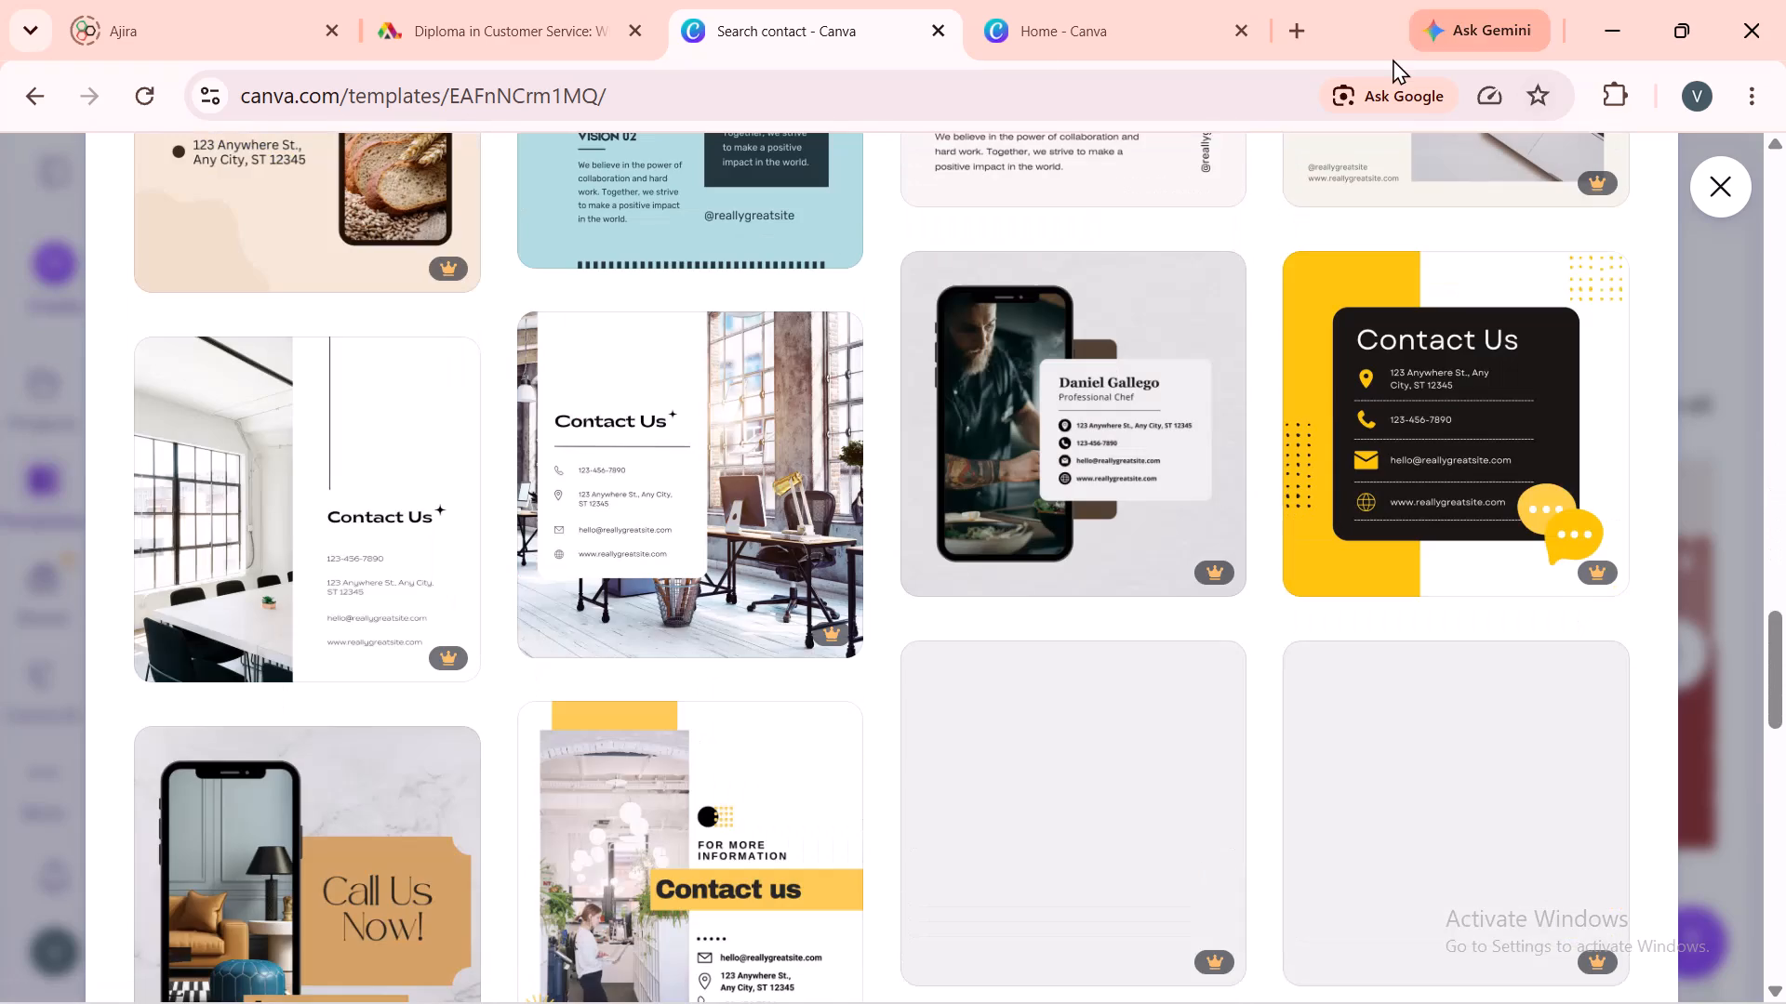
Open Google Docs from the Google apps in a new browser tab.
click(1281, 28)
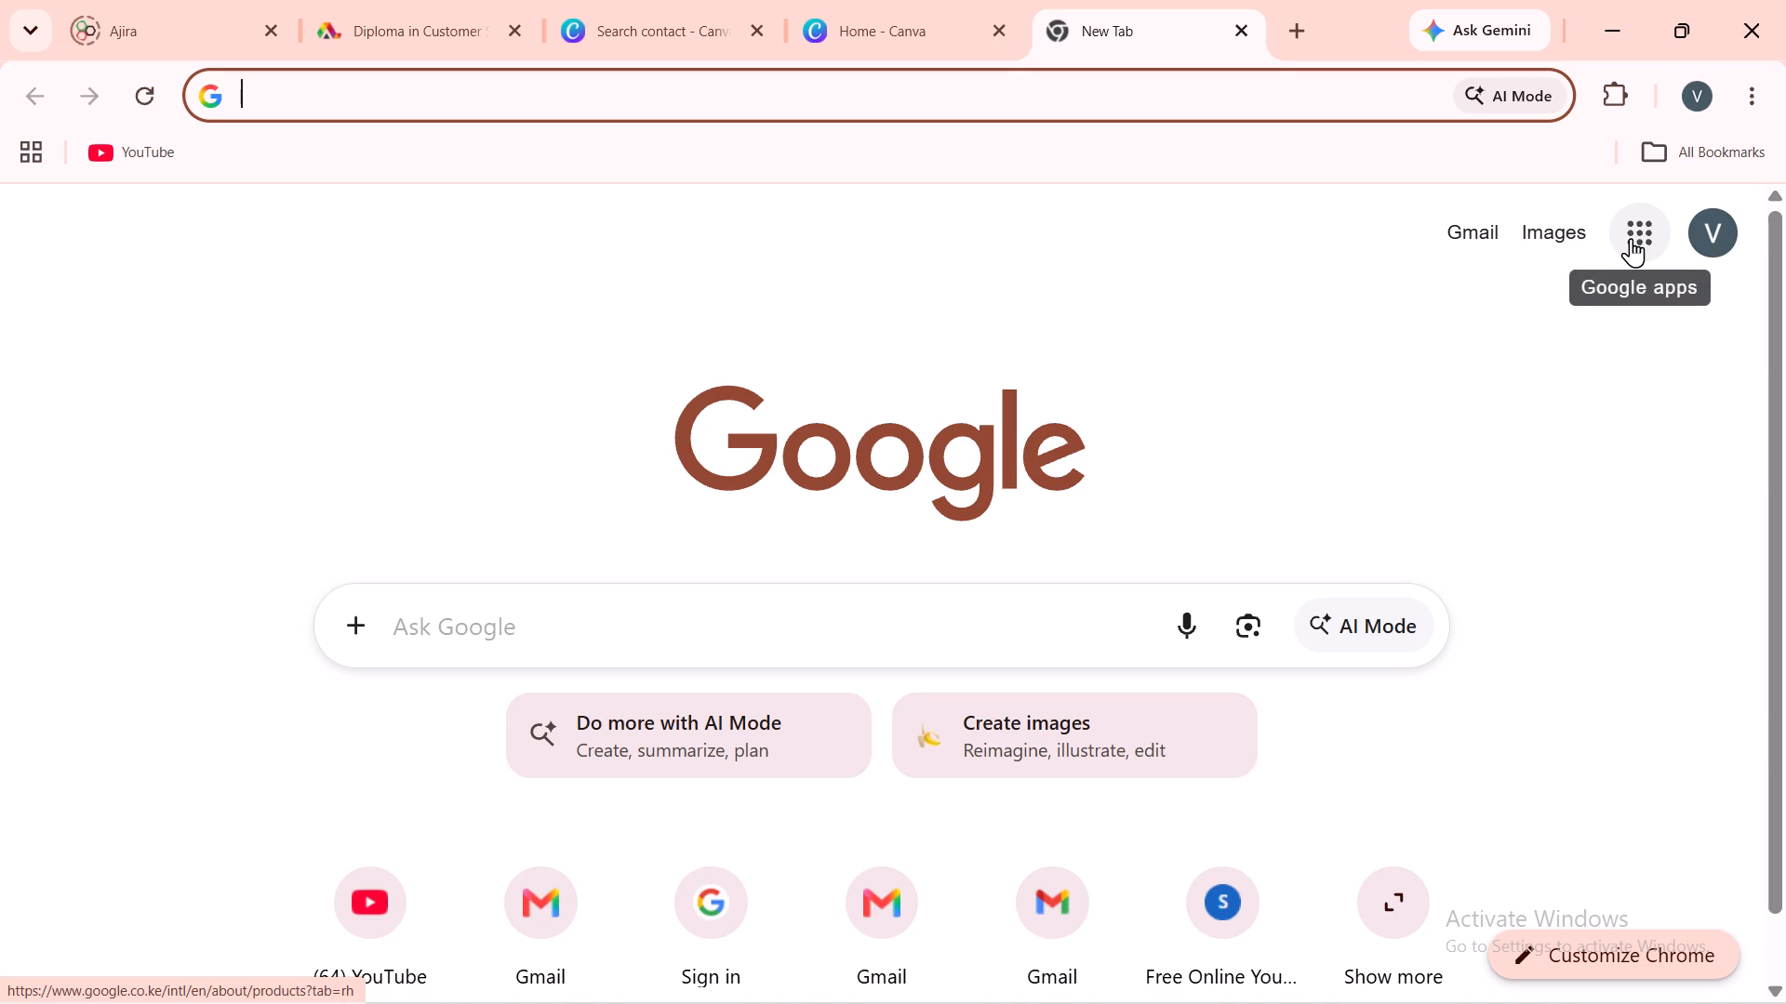
click(1631, 238)
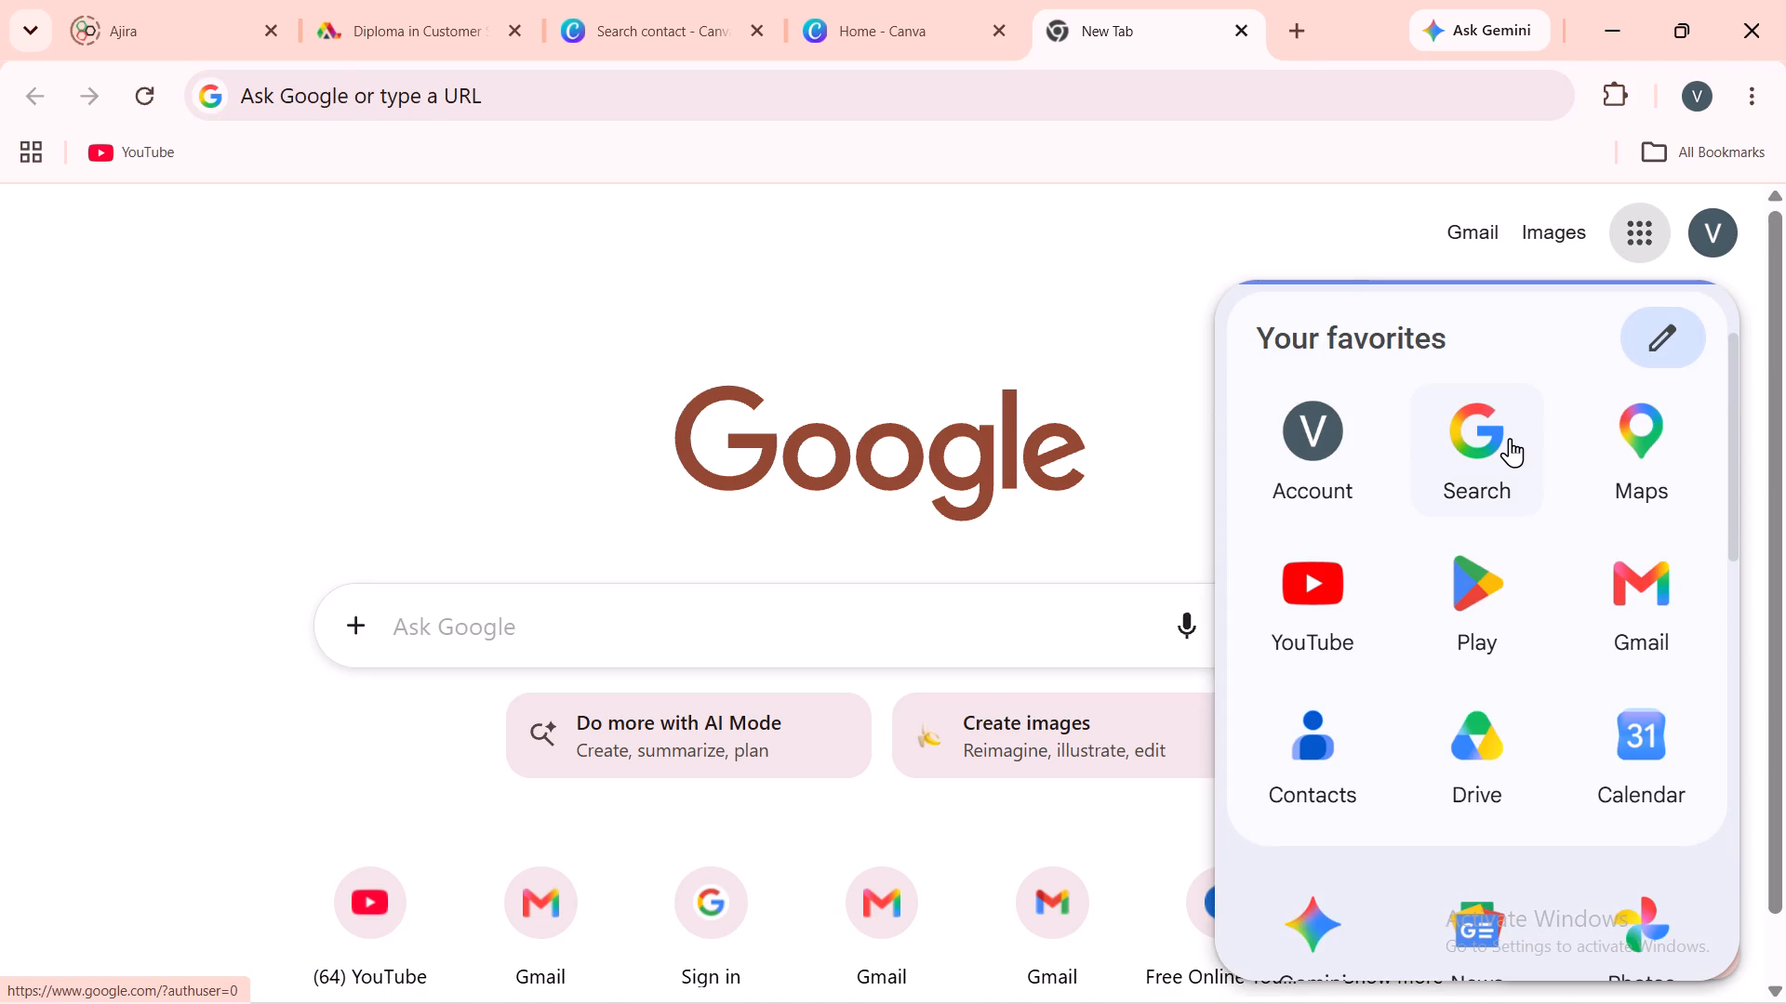
scroll(1491, 781, down, 2)
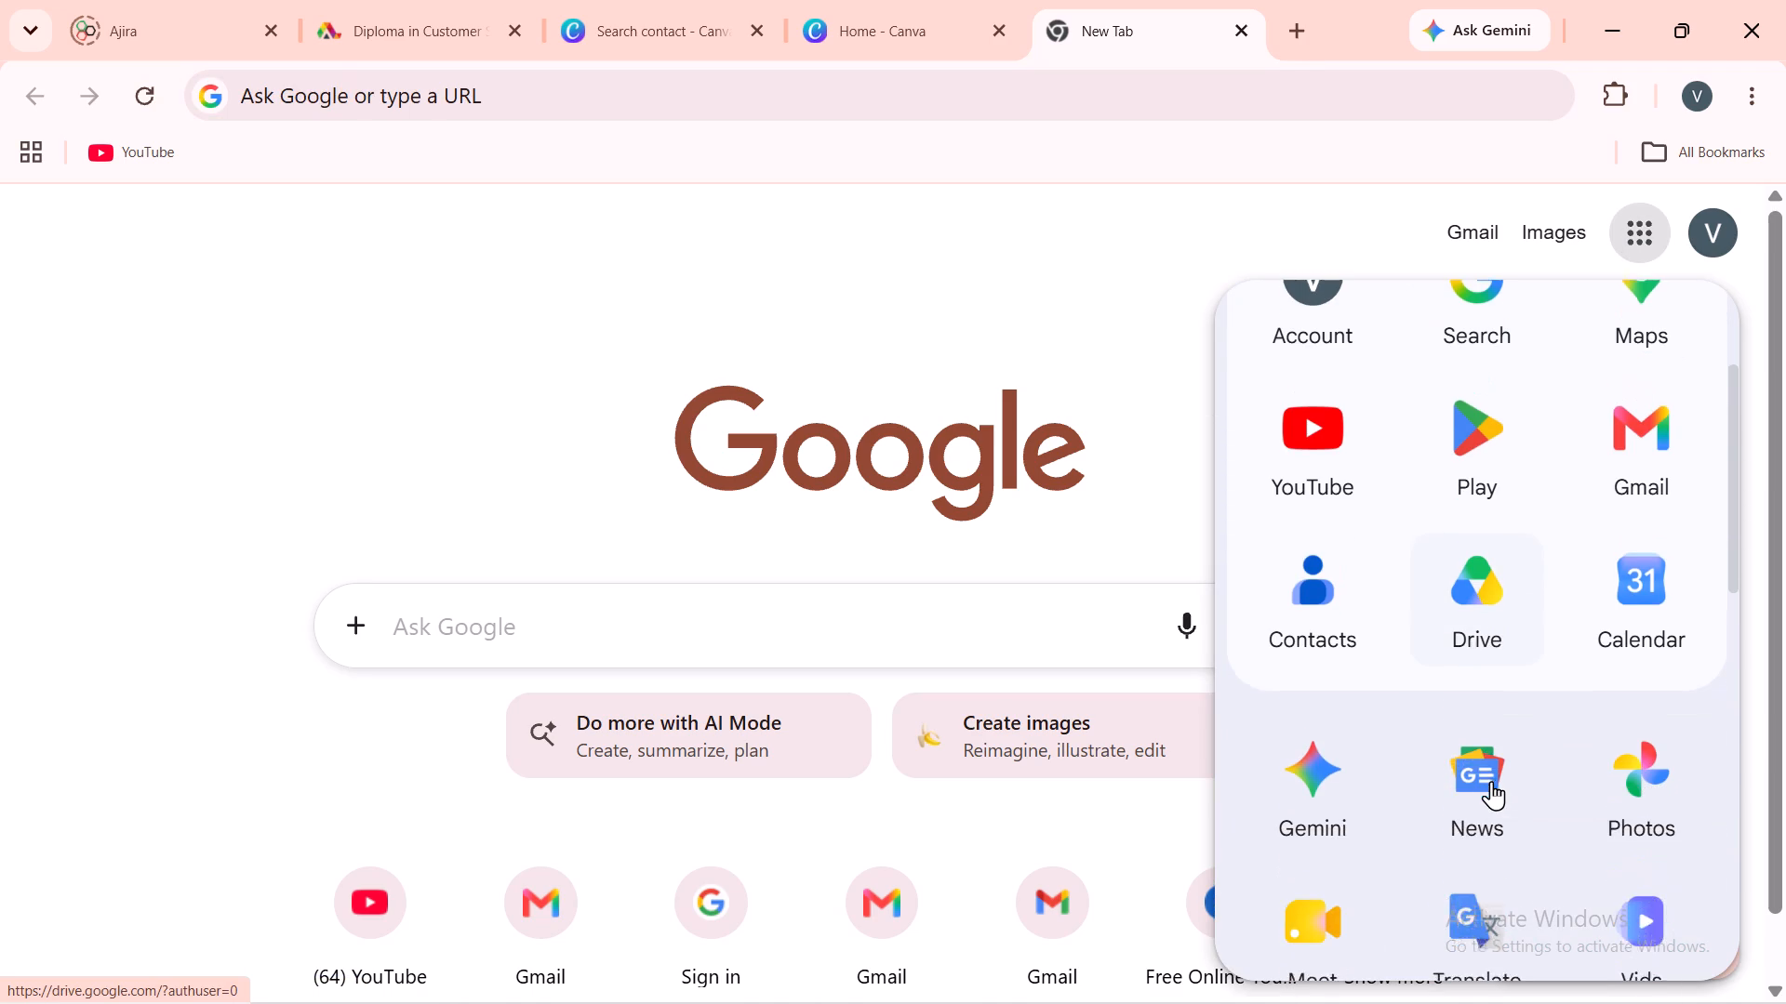
scroll(1491, 781, down, 2)
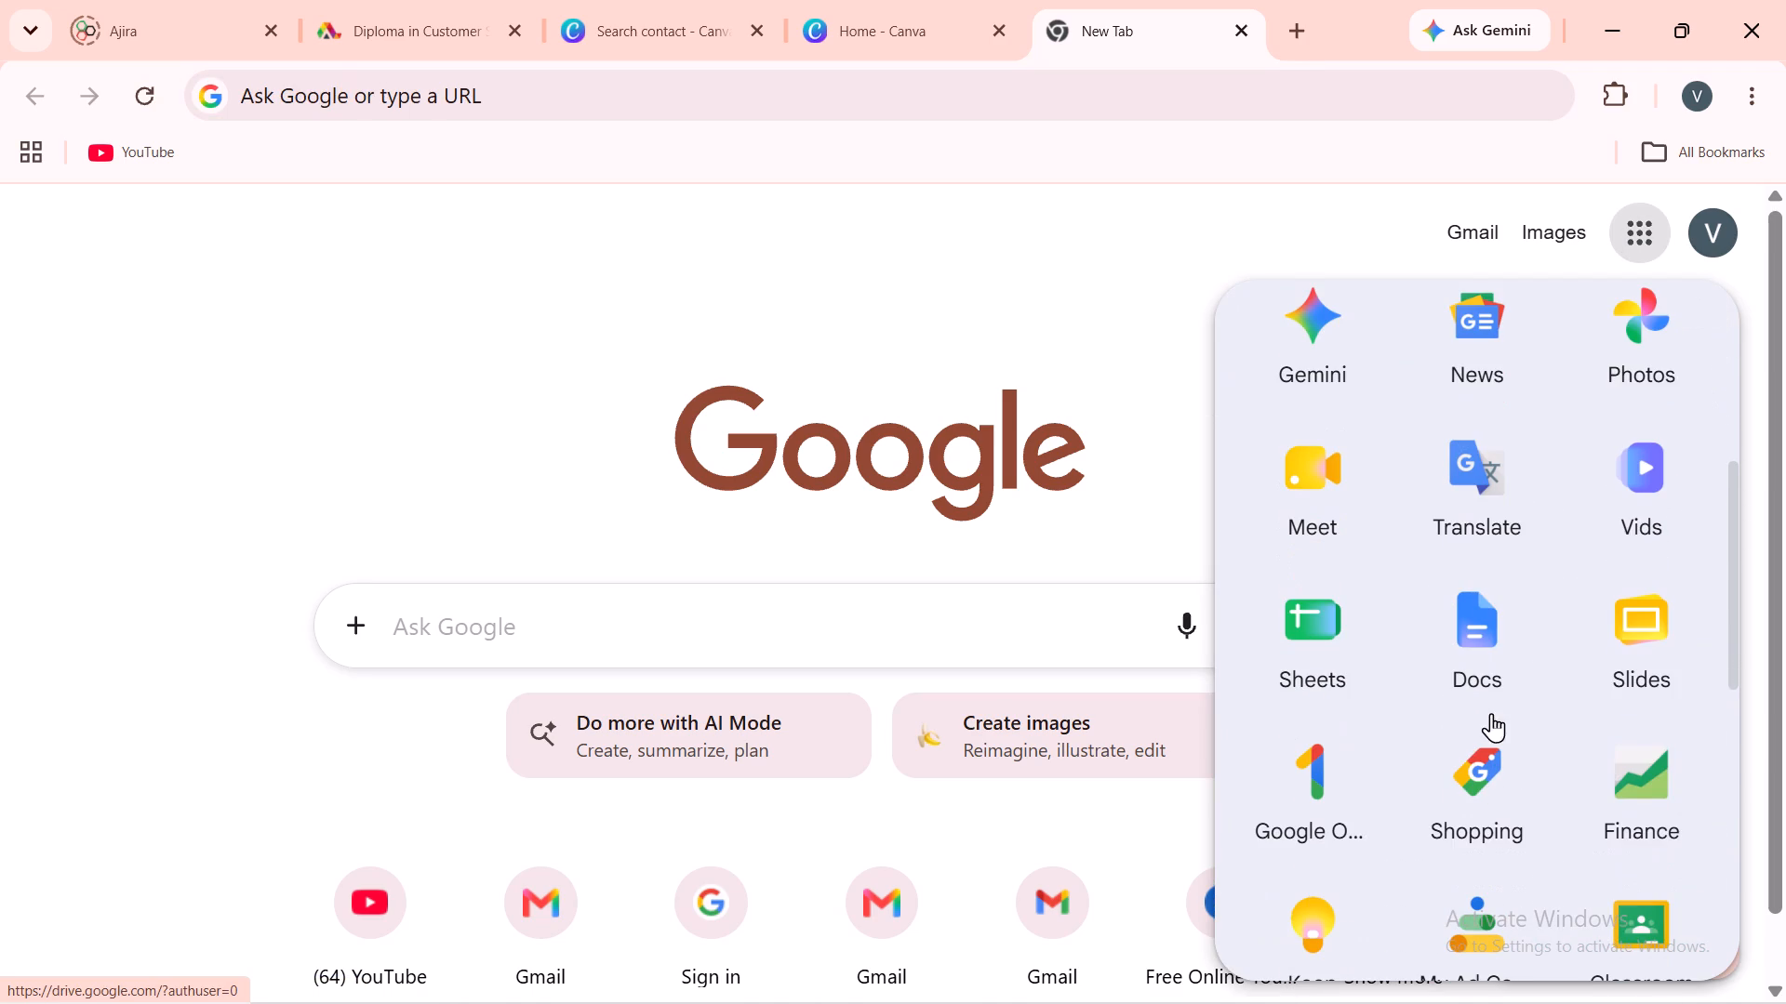
click(1477, 613)
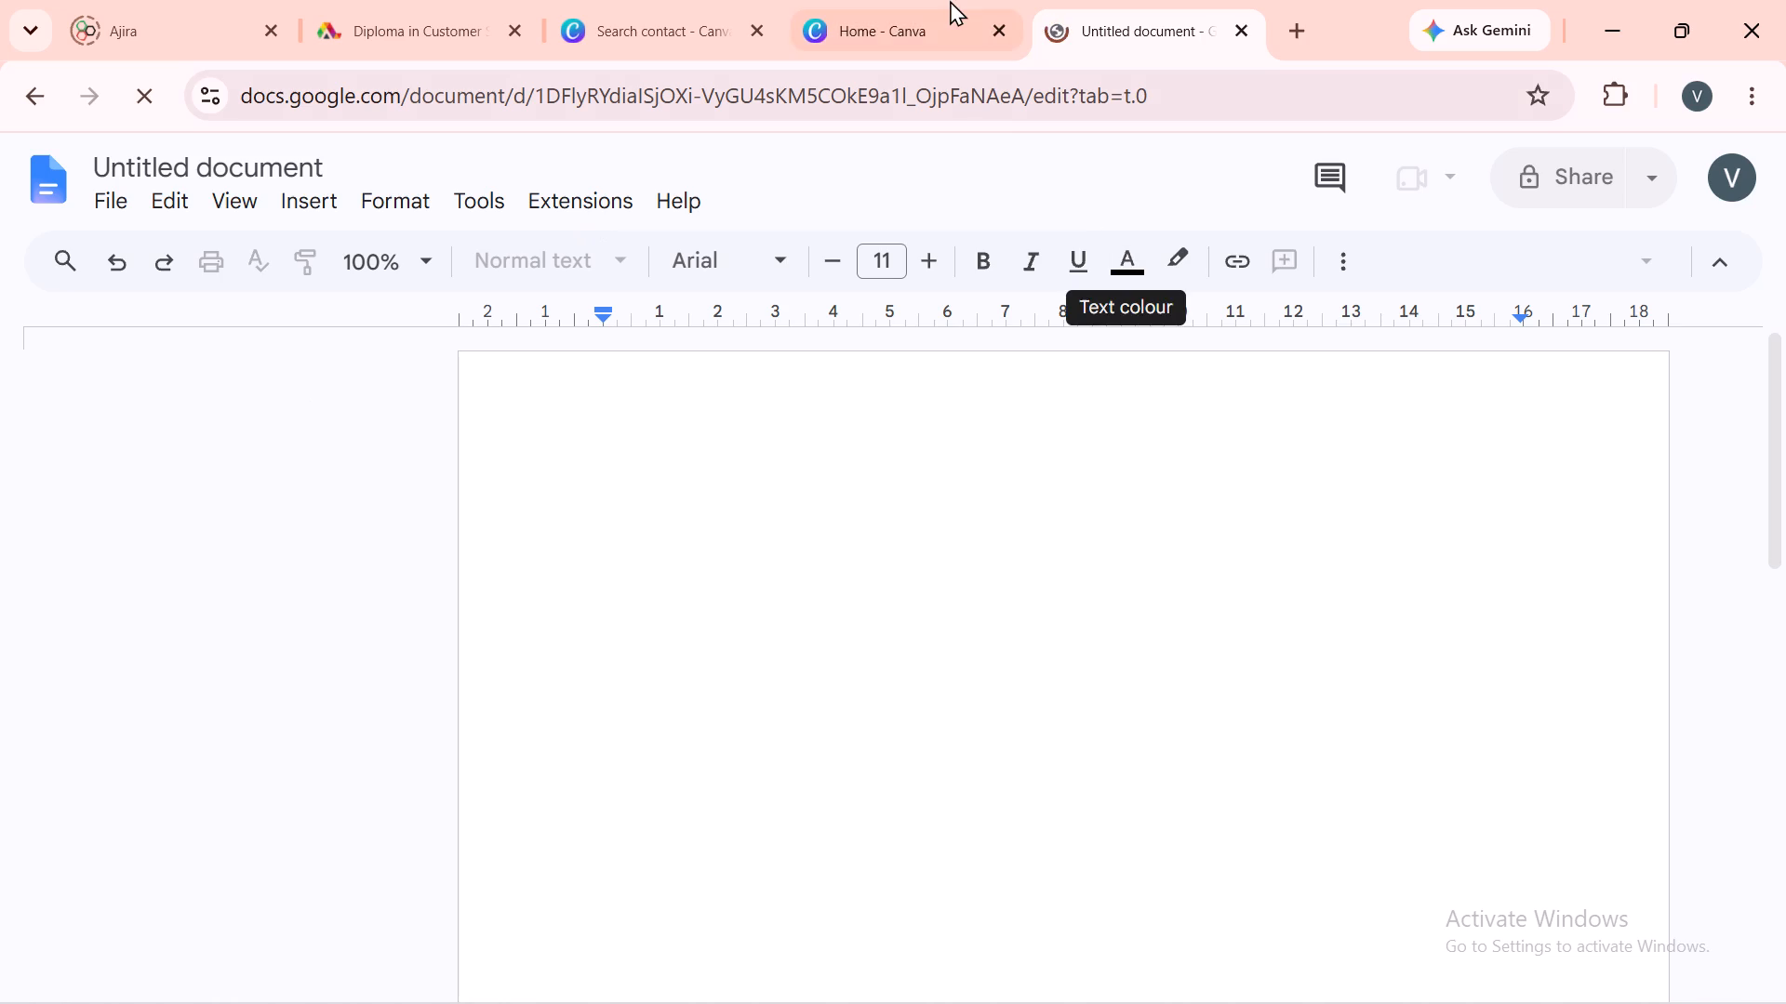
Open Google Forms from the Google apps in another new browser tab.
click(1308, 44)
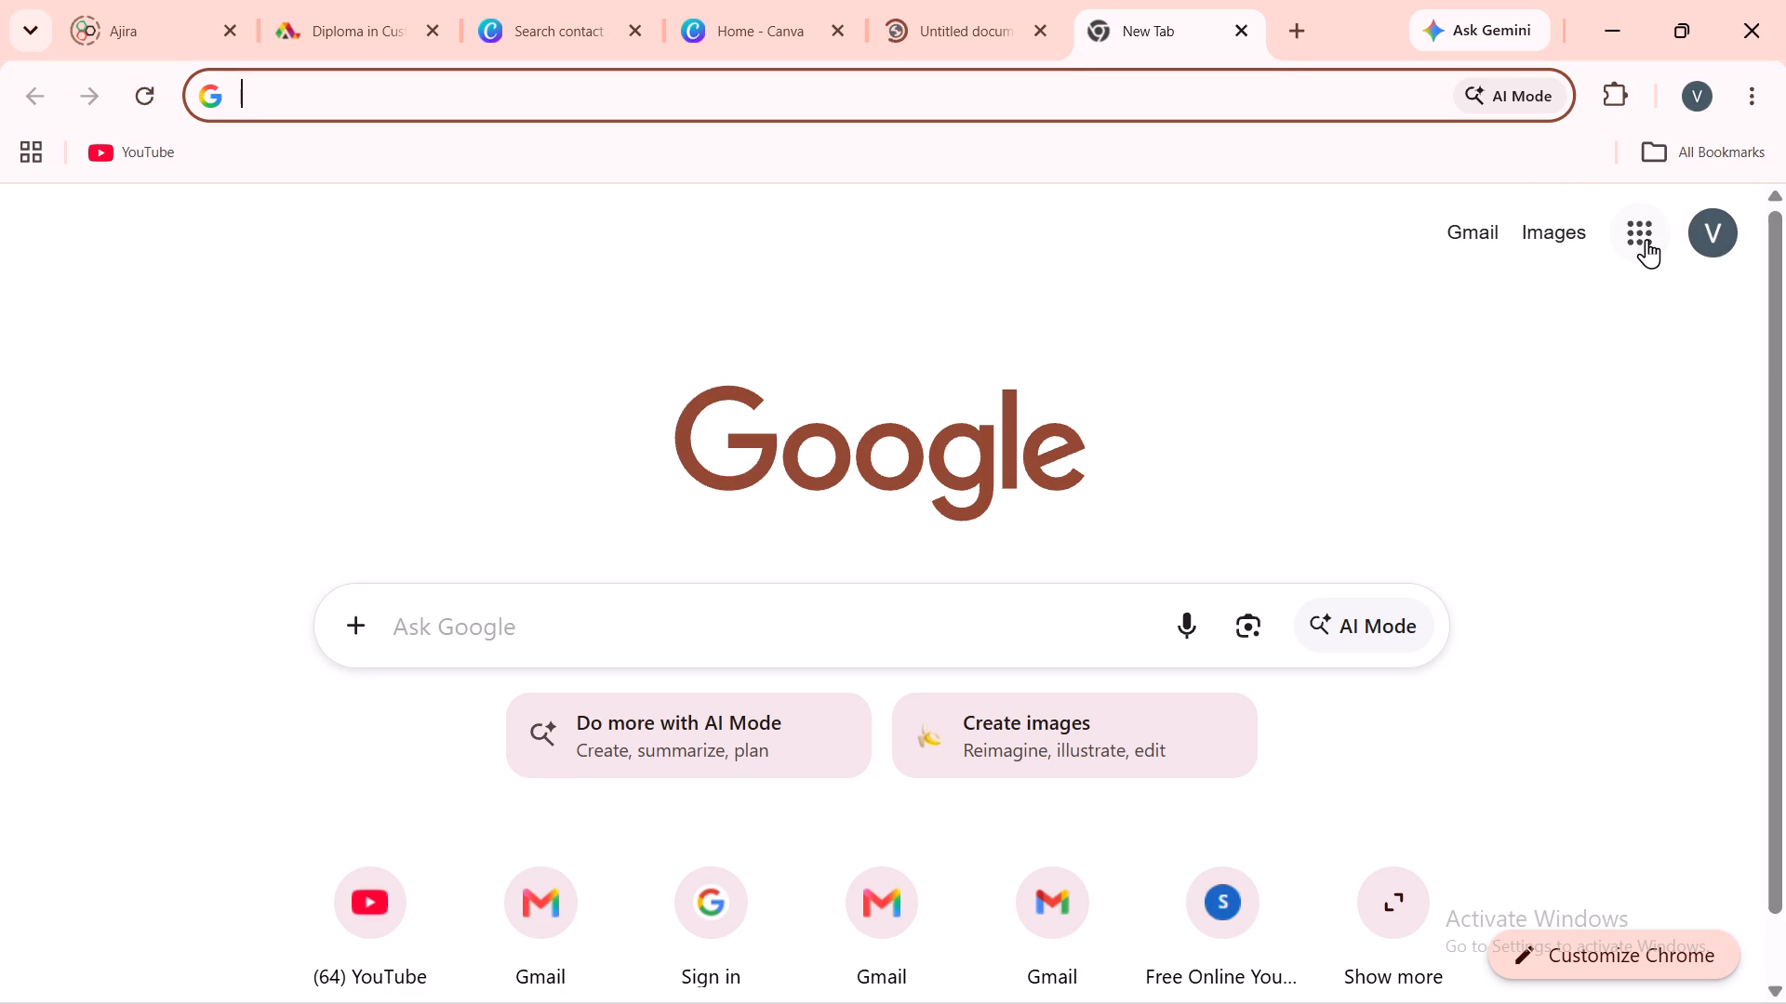
click(1646, 239)
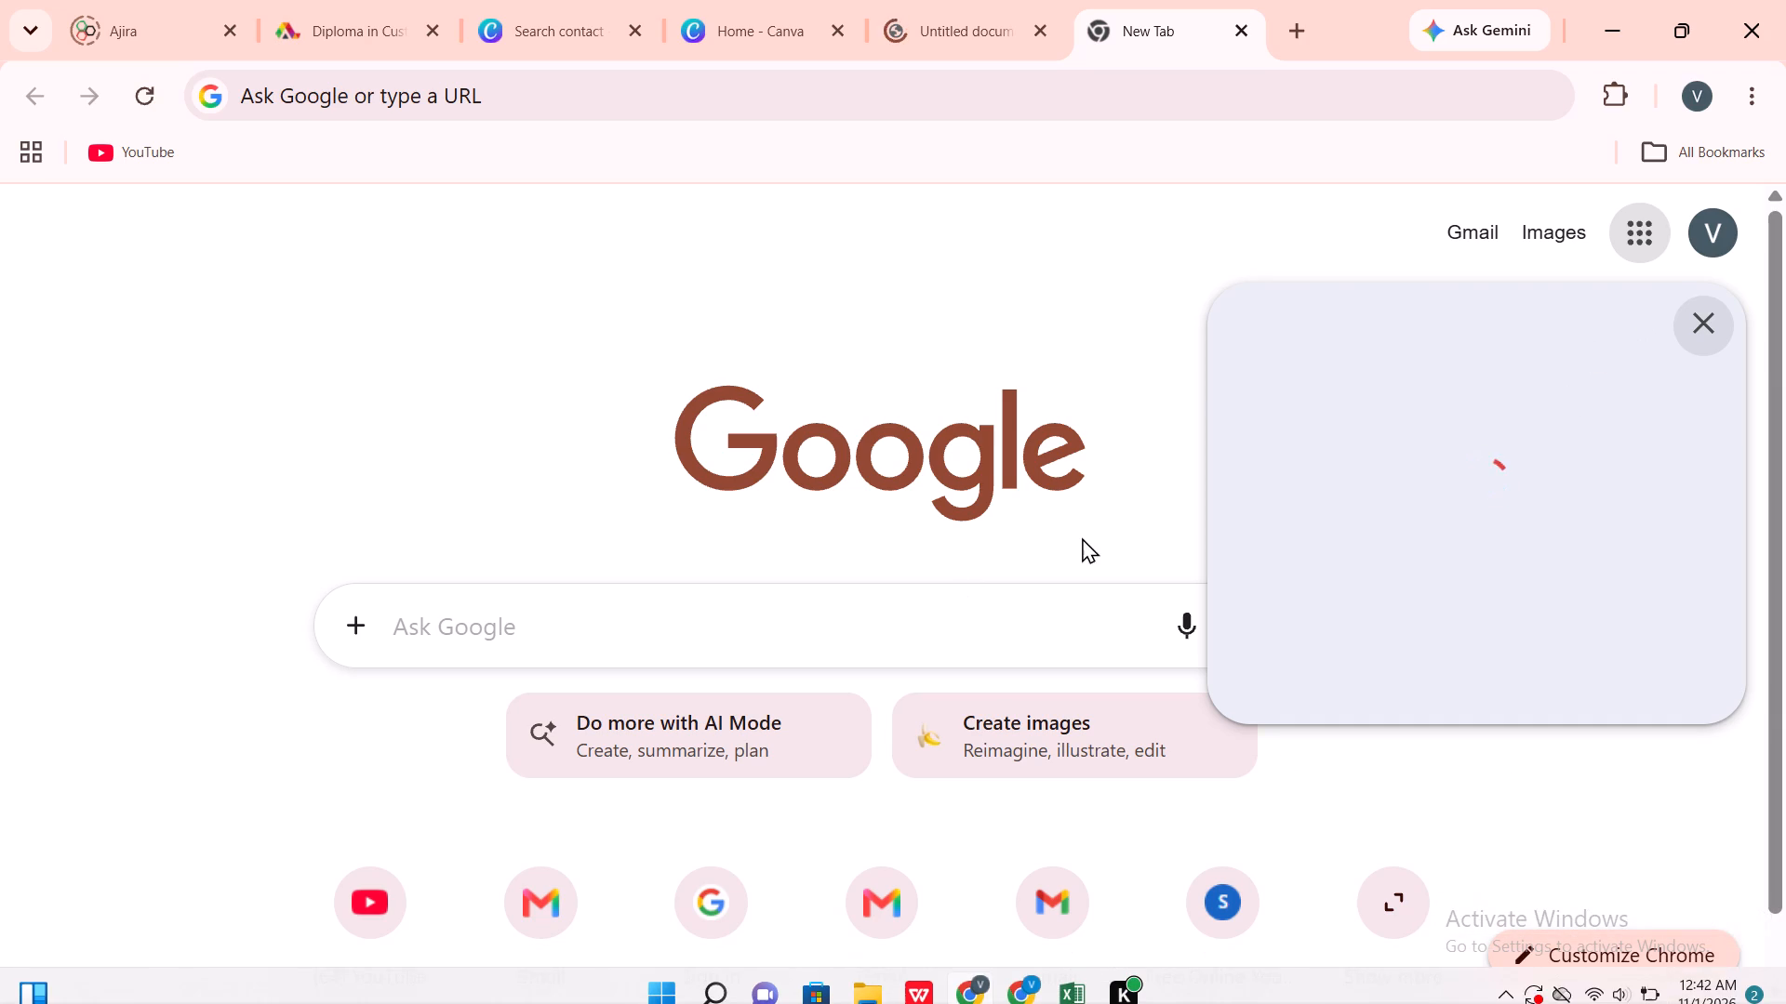
click(1682, 328)
click(1634, 247)
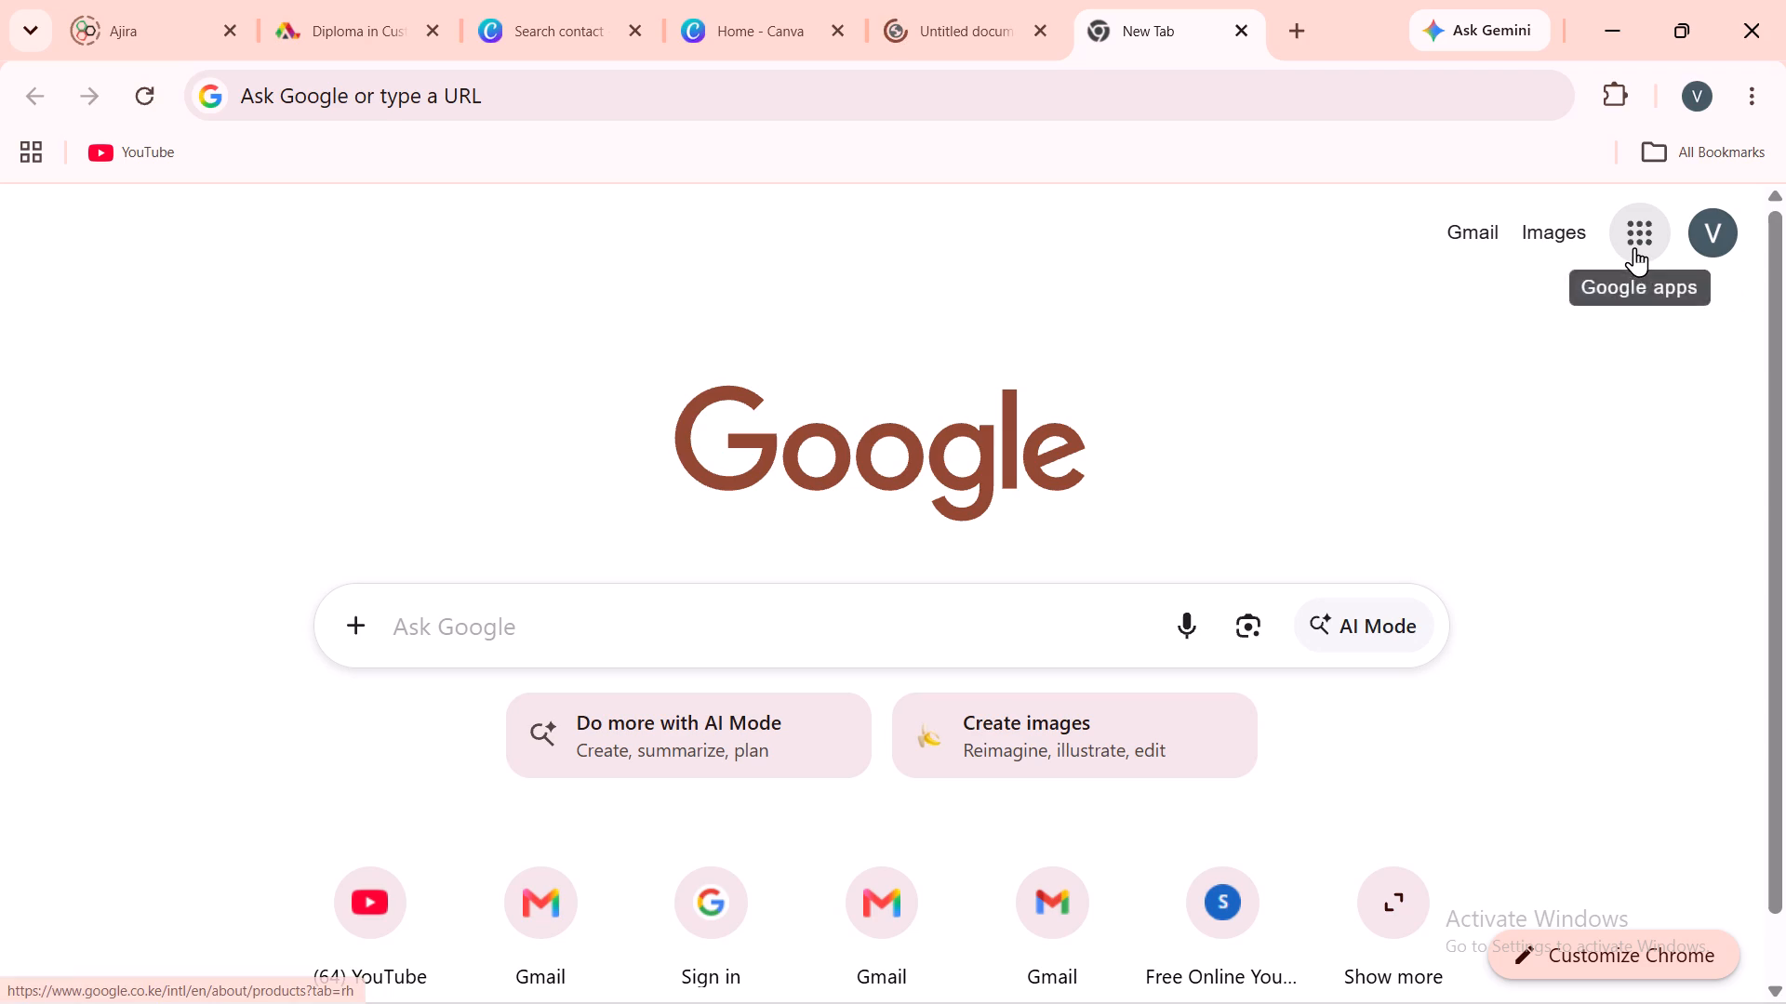
click(1634, 247)
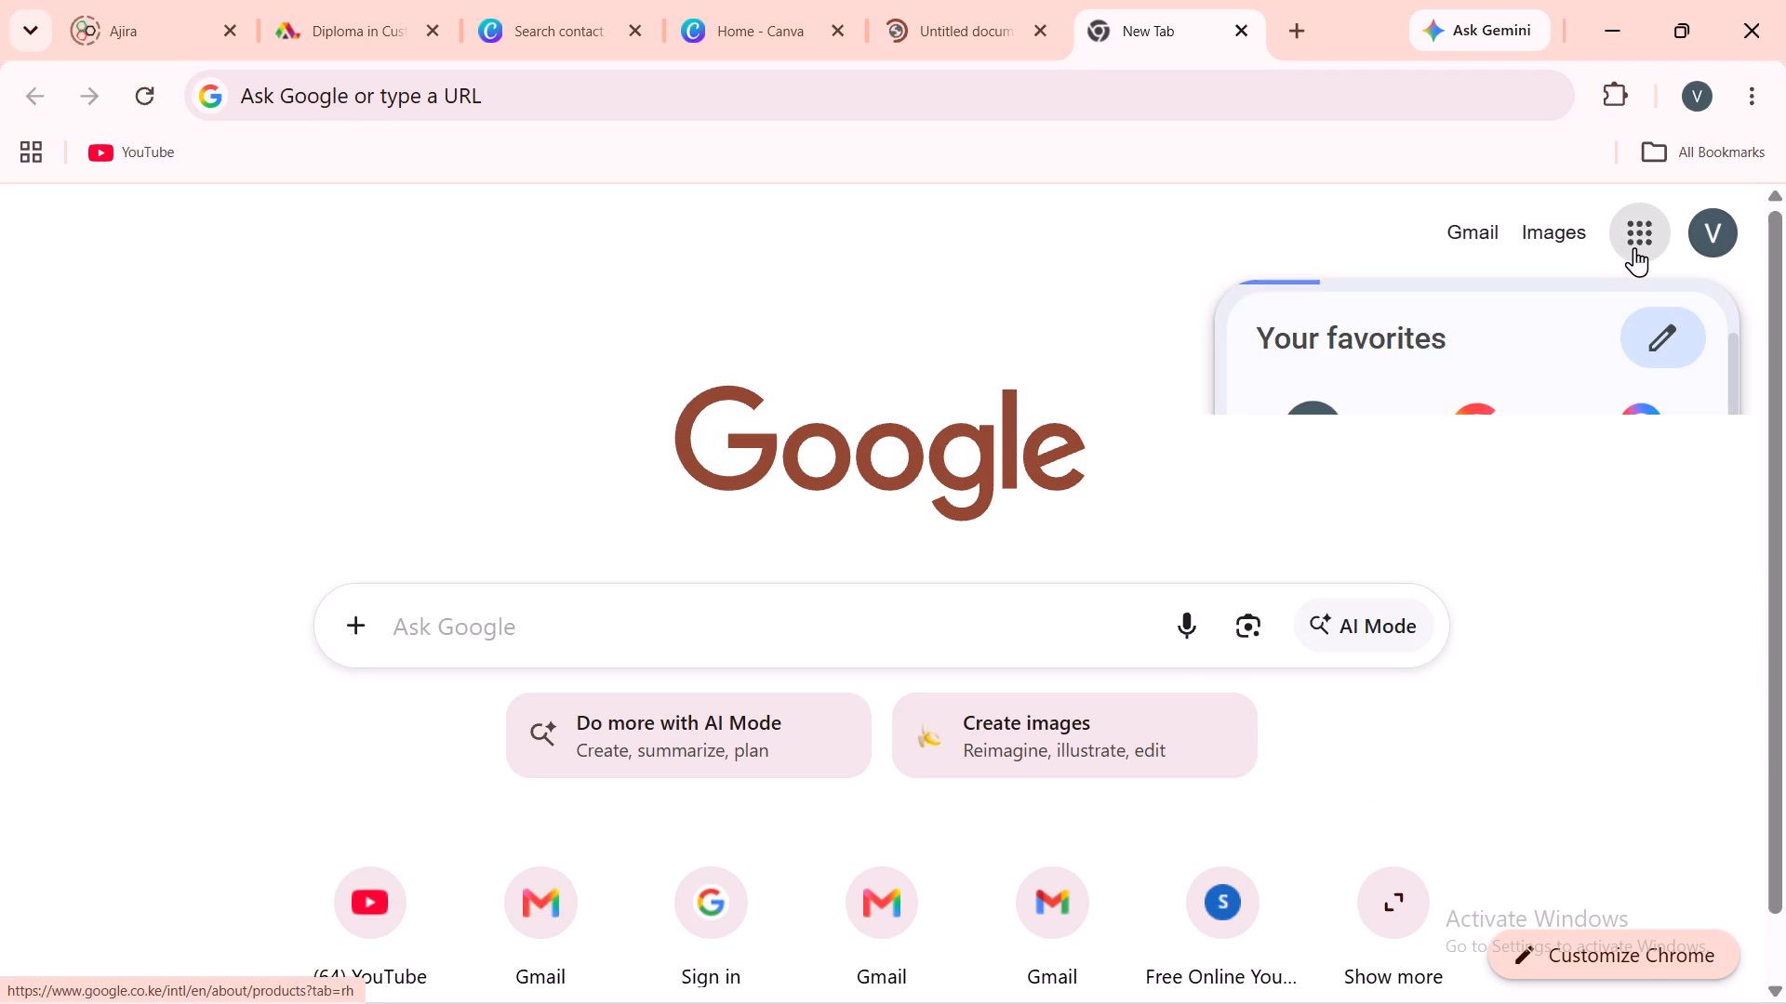
scroll(1530, 563, down, 1)
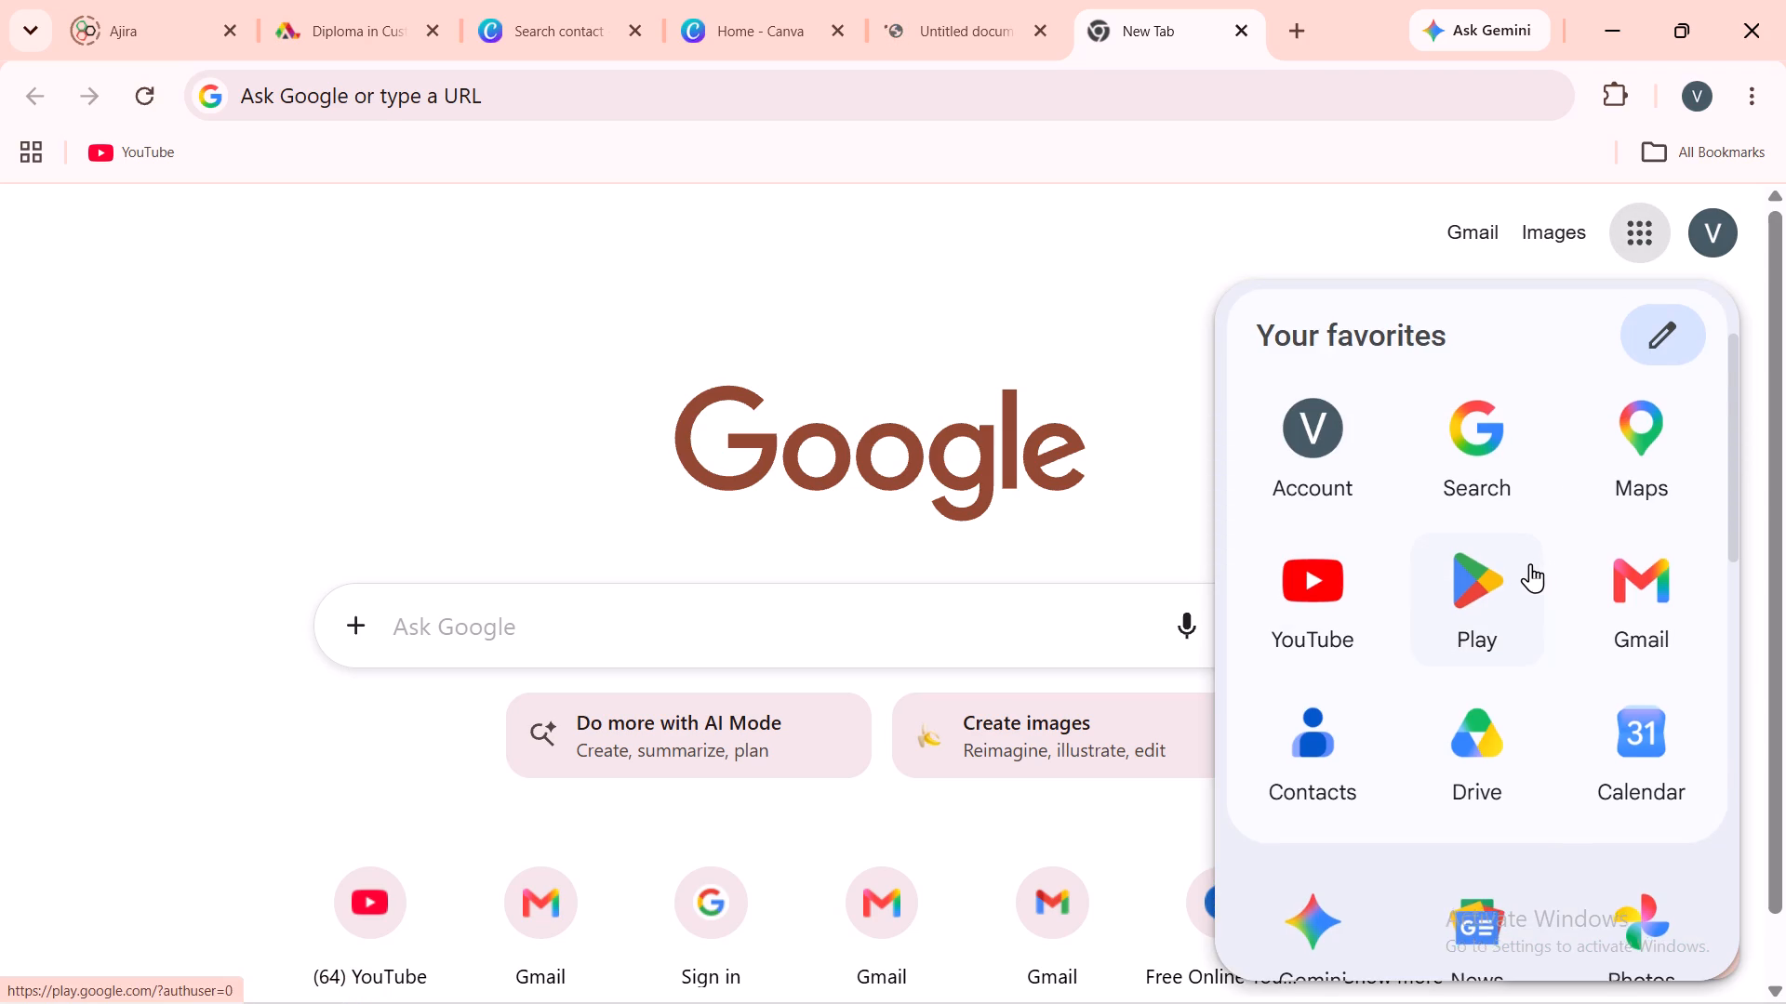
scroll(1530, 563, down, 4)
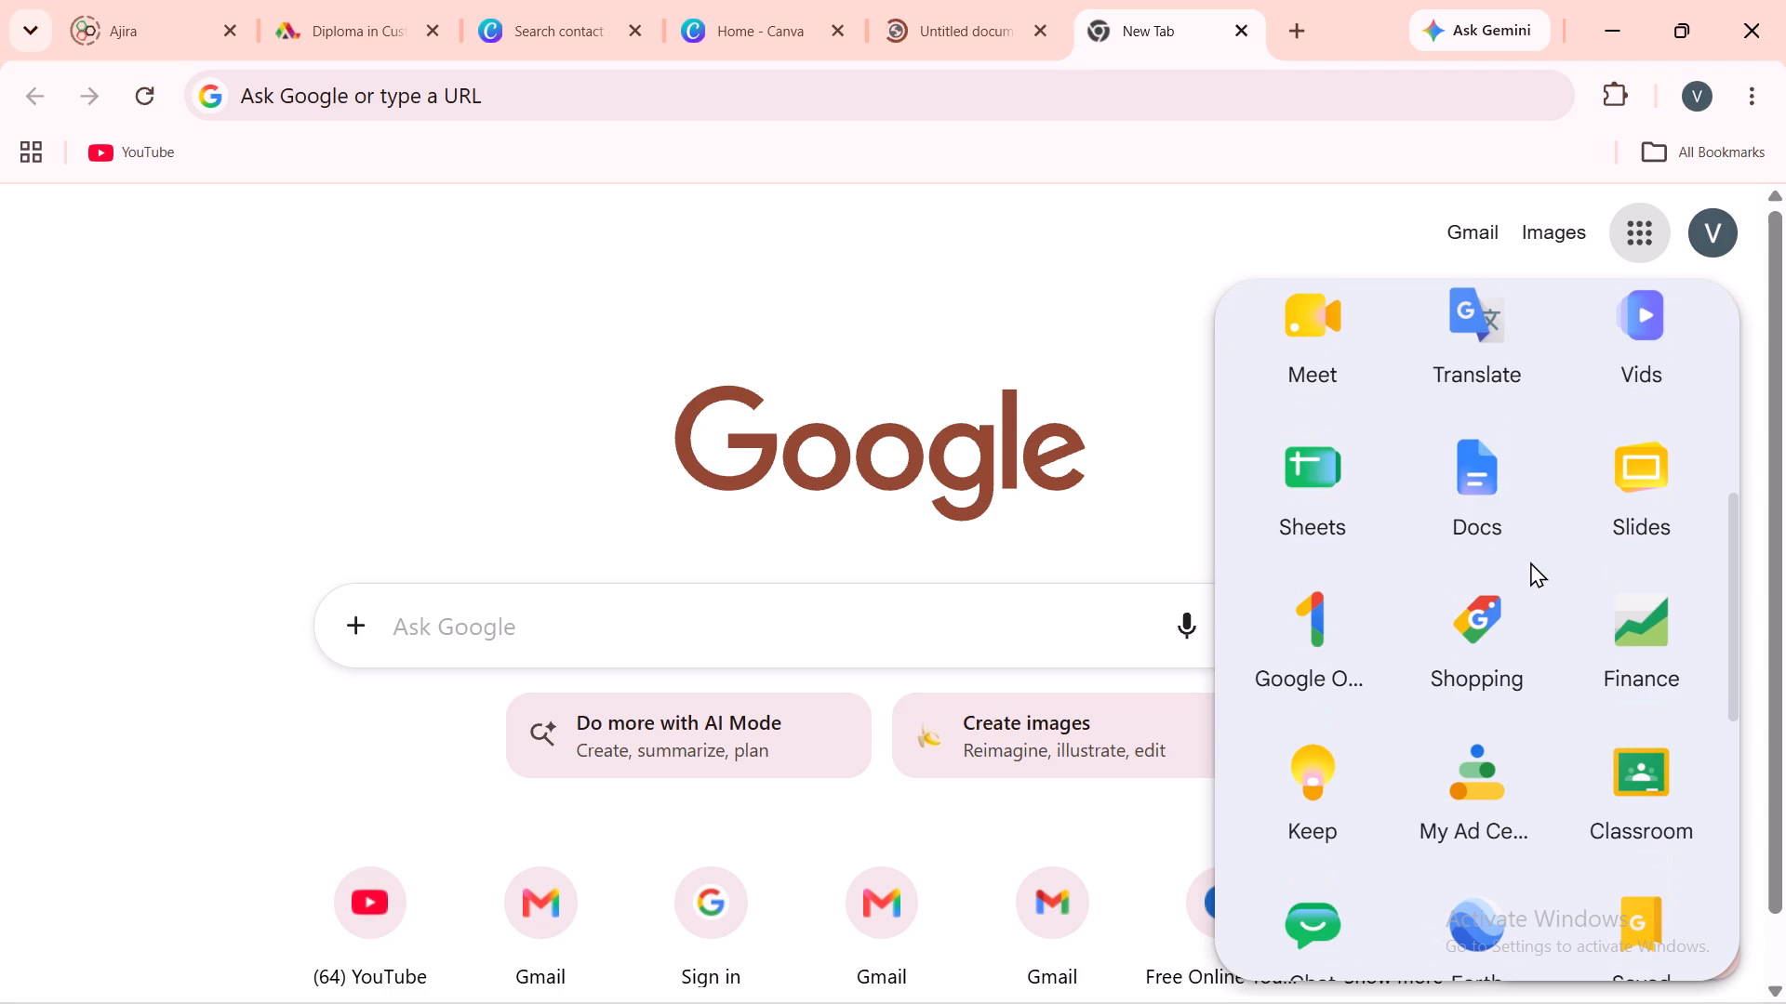
scroll(1530, 561, down, 3)
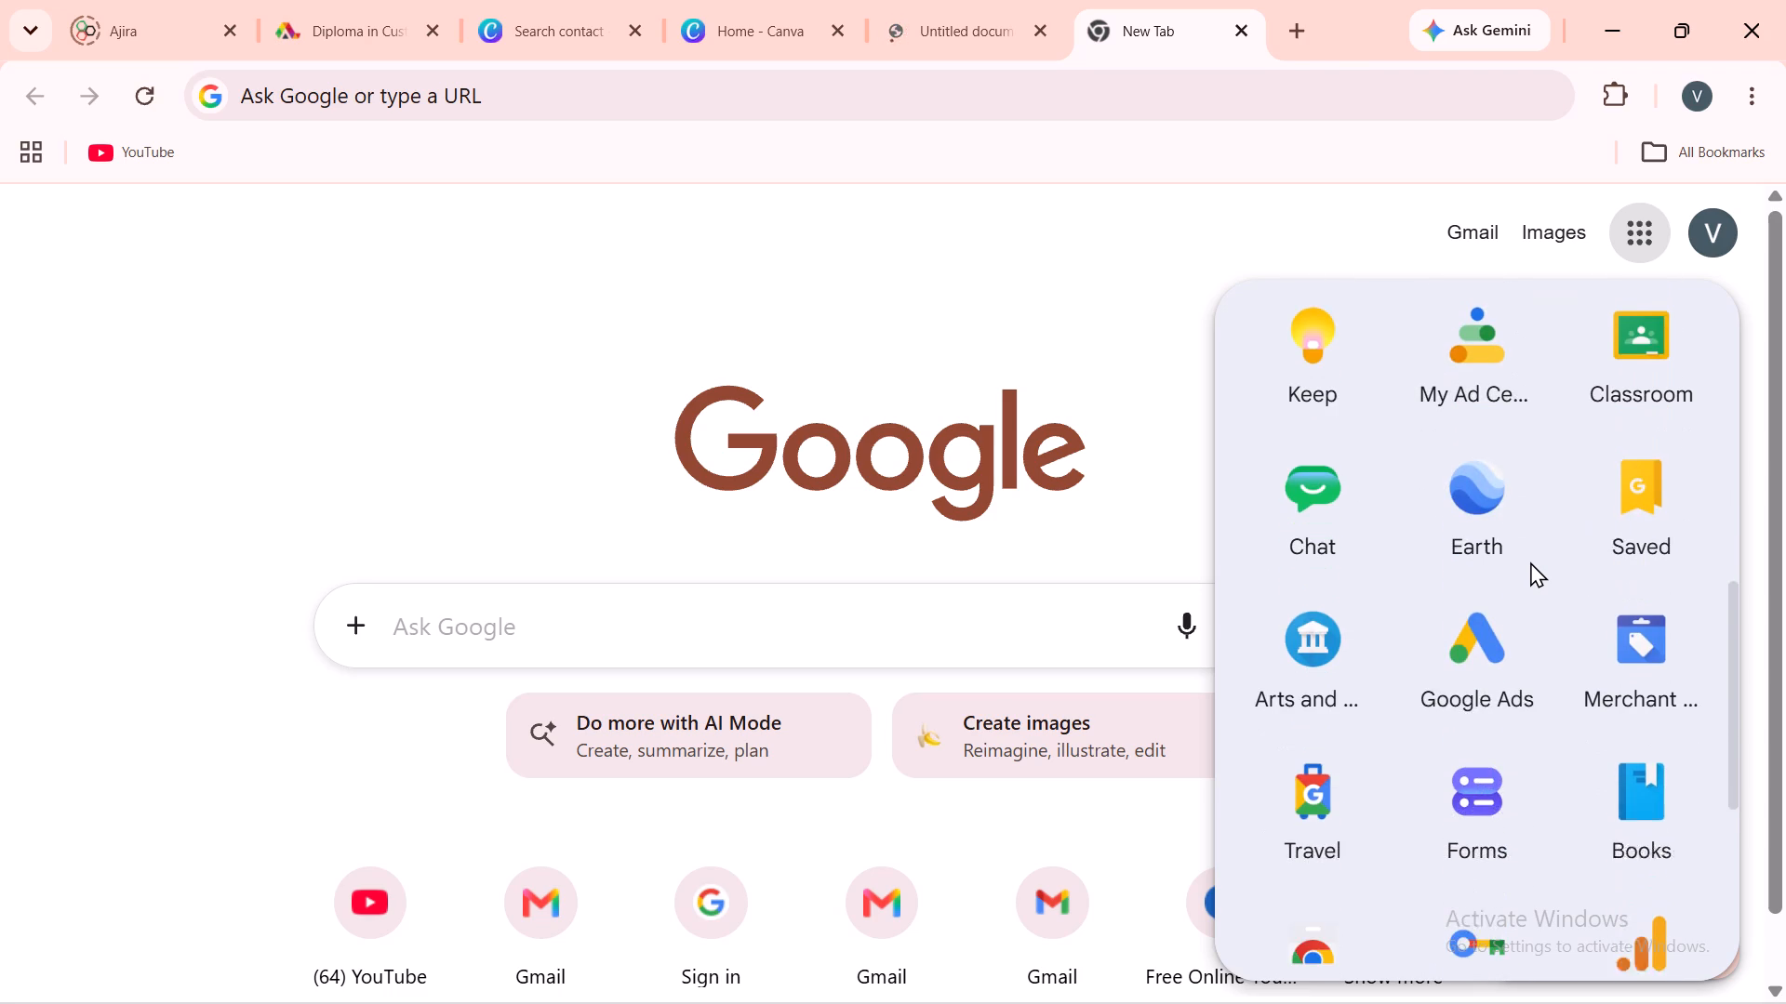
scroll(1530, 561, down, 1)
click(1453, 633)
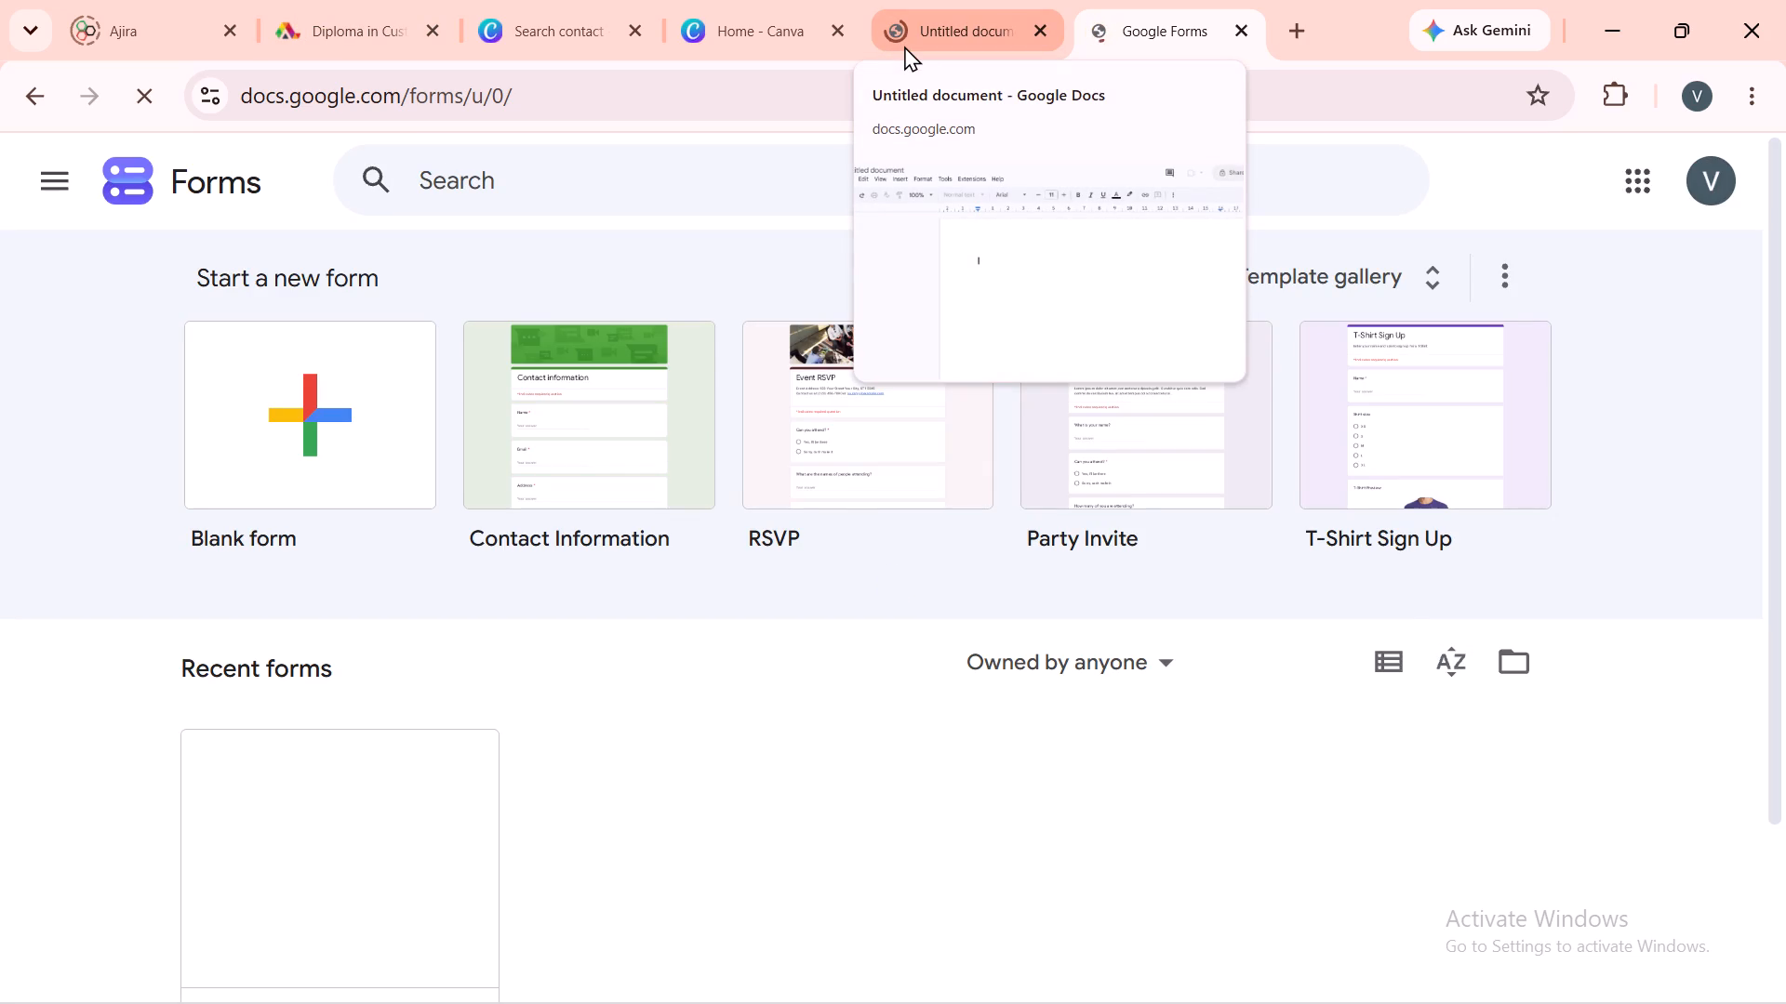
click(1170, 22)
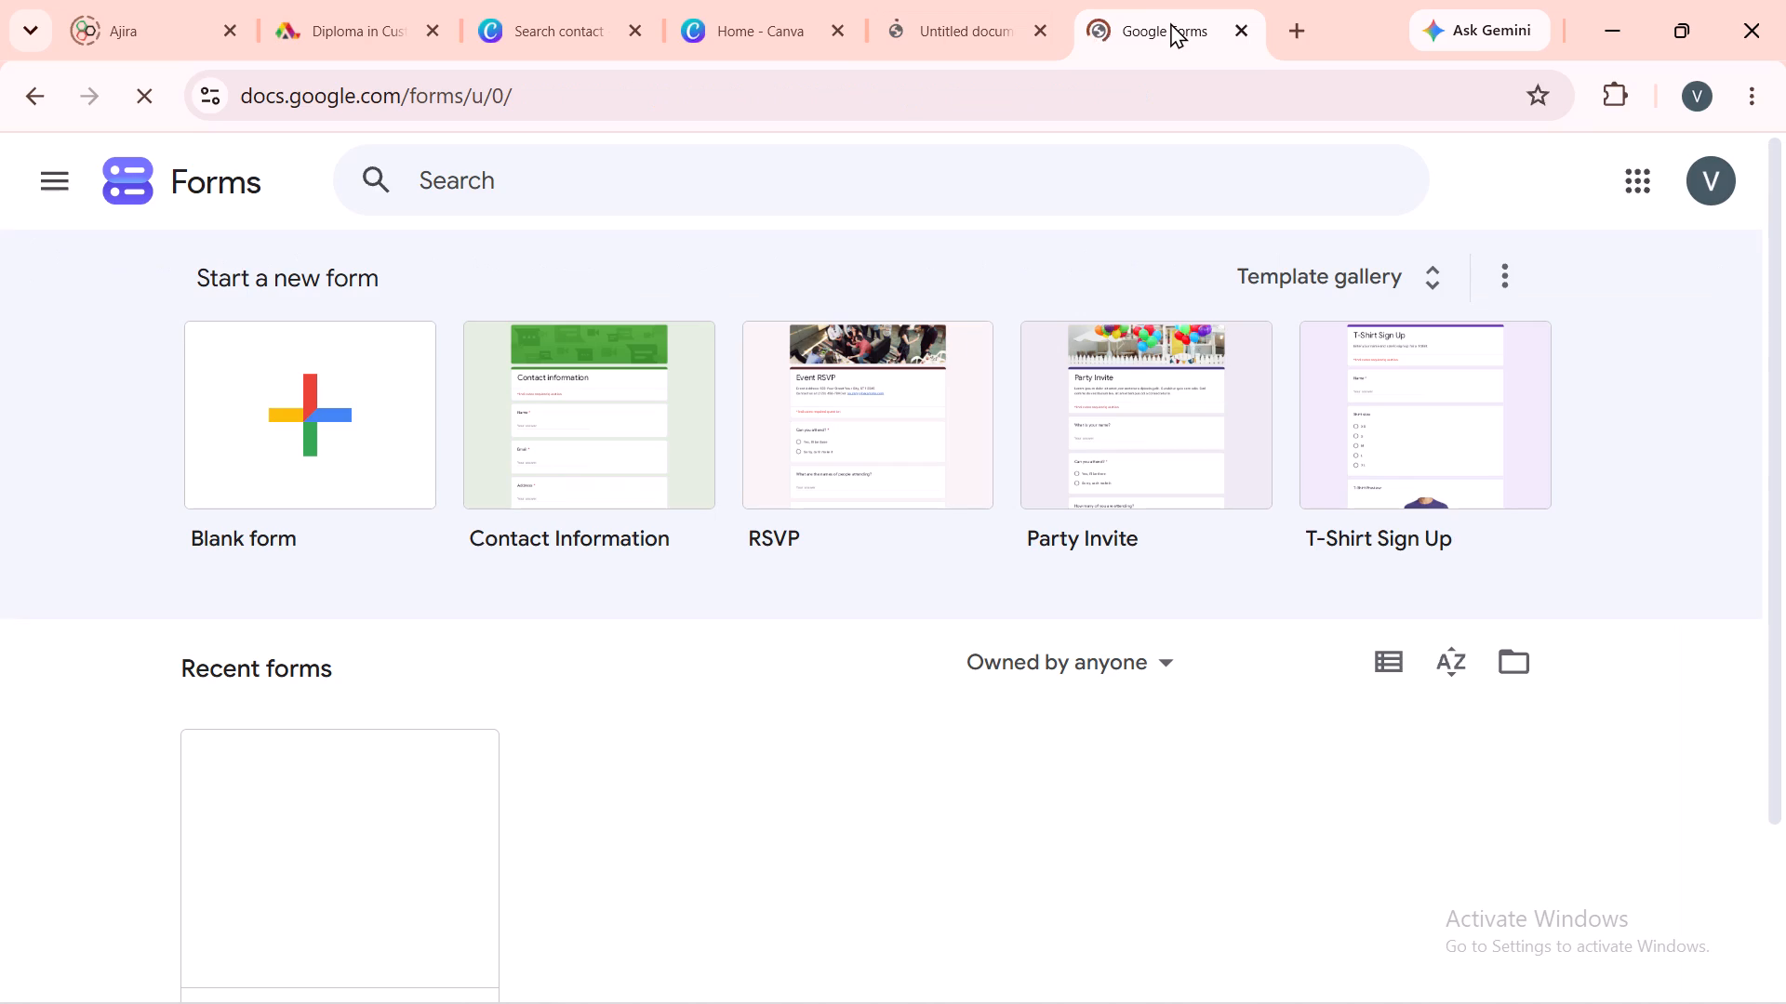
Create a new blank form.
scroll(390, 488, down, 2)
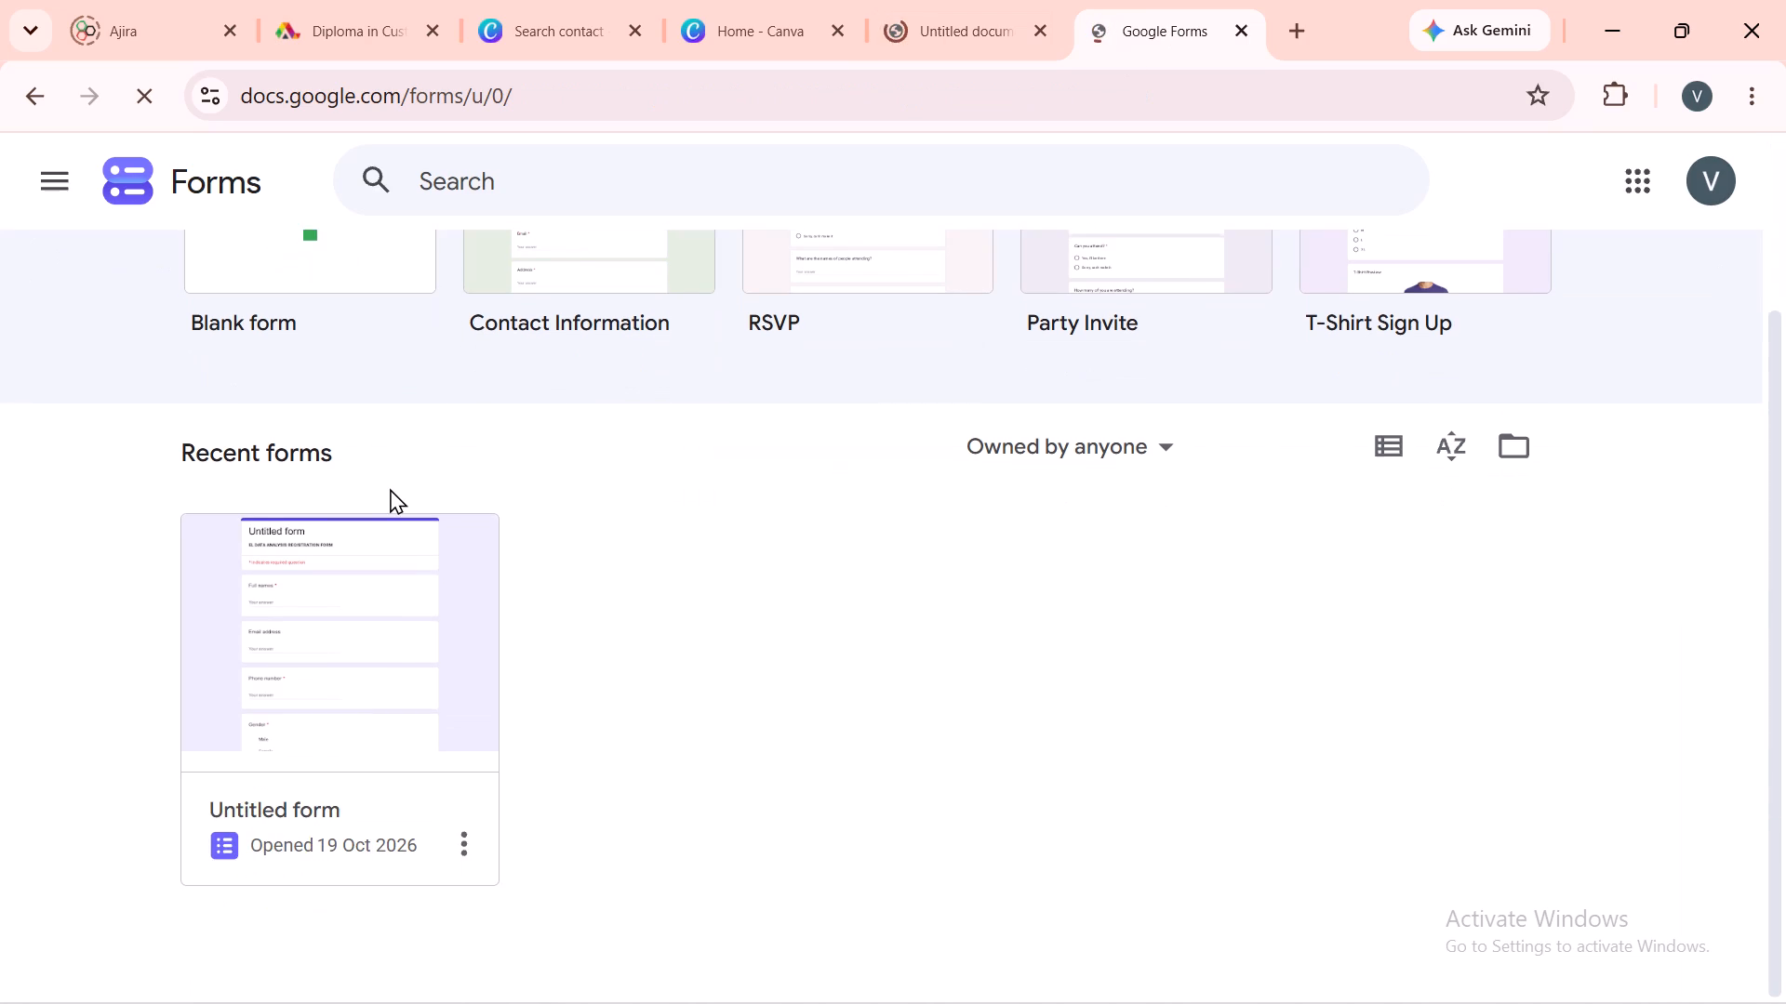
scroll(376, 614, up, 4)
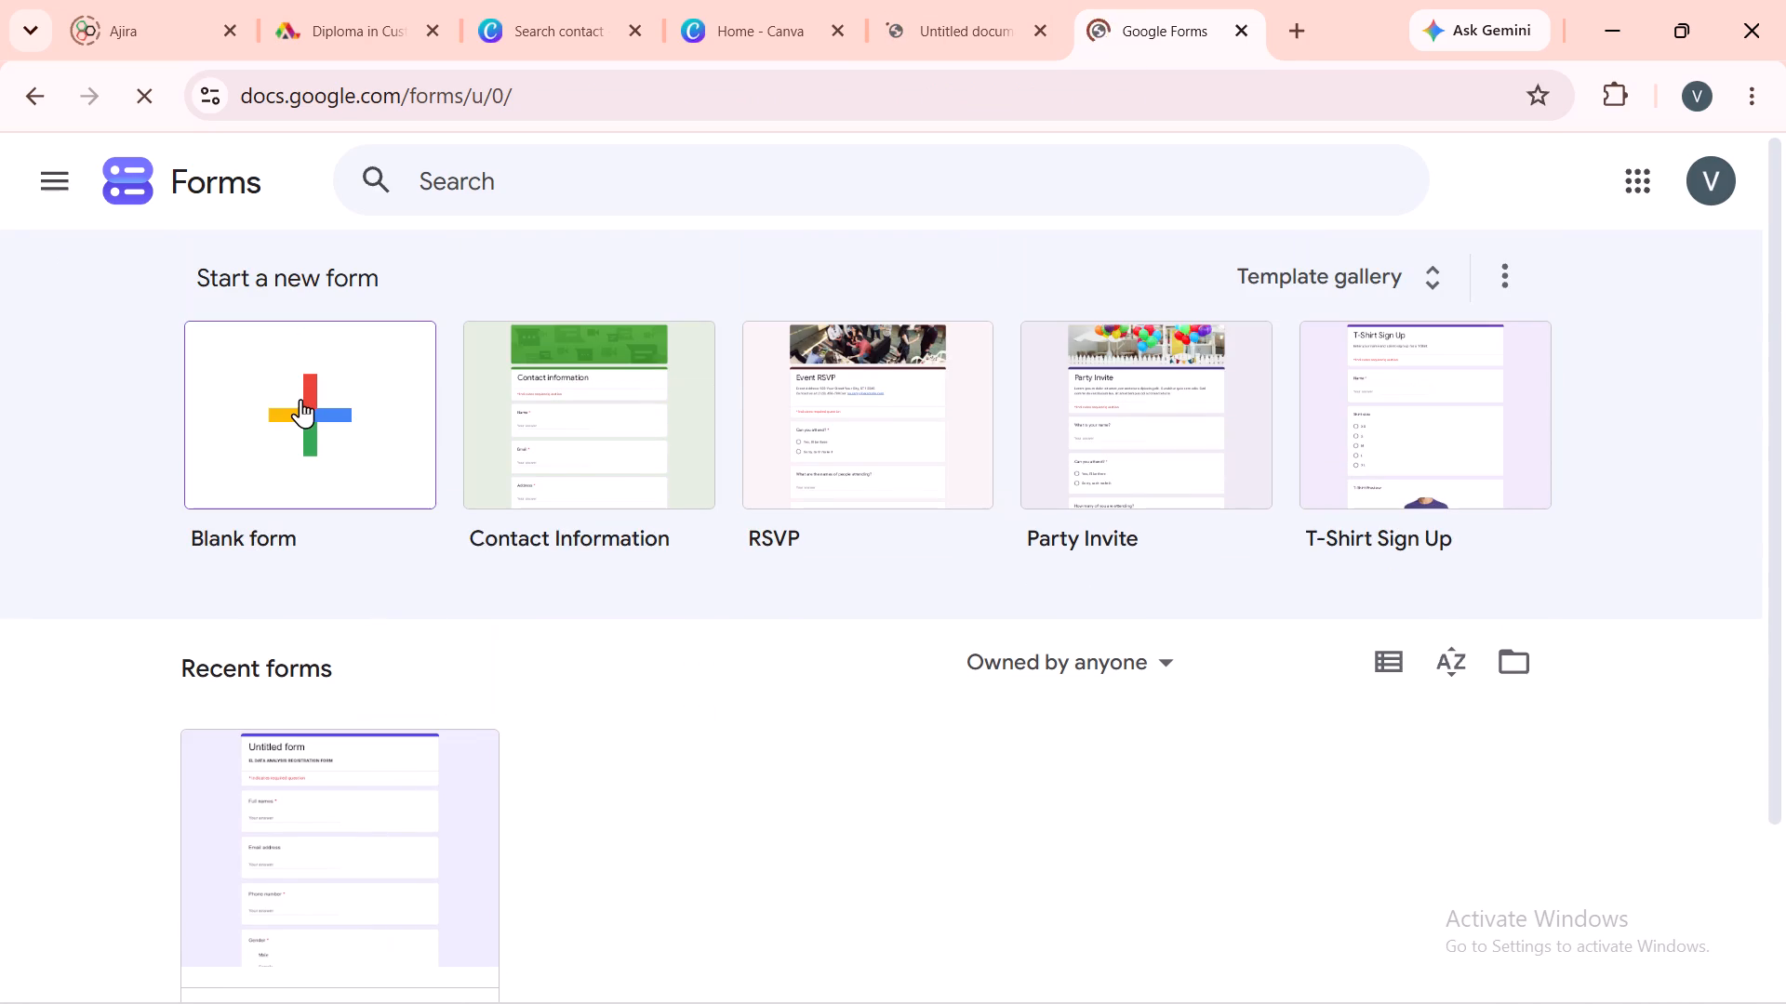
click(300, 399)
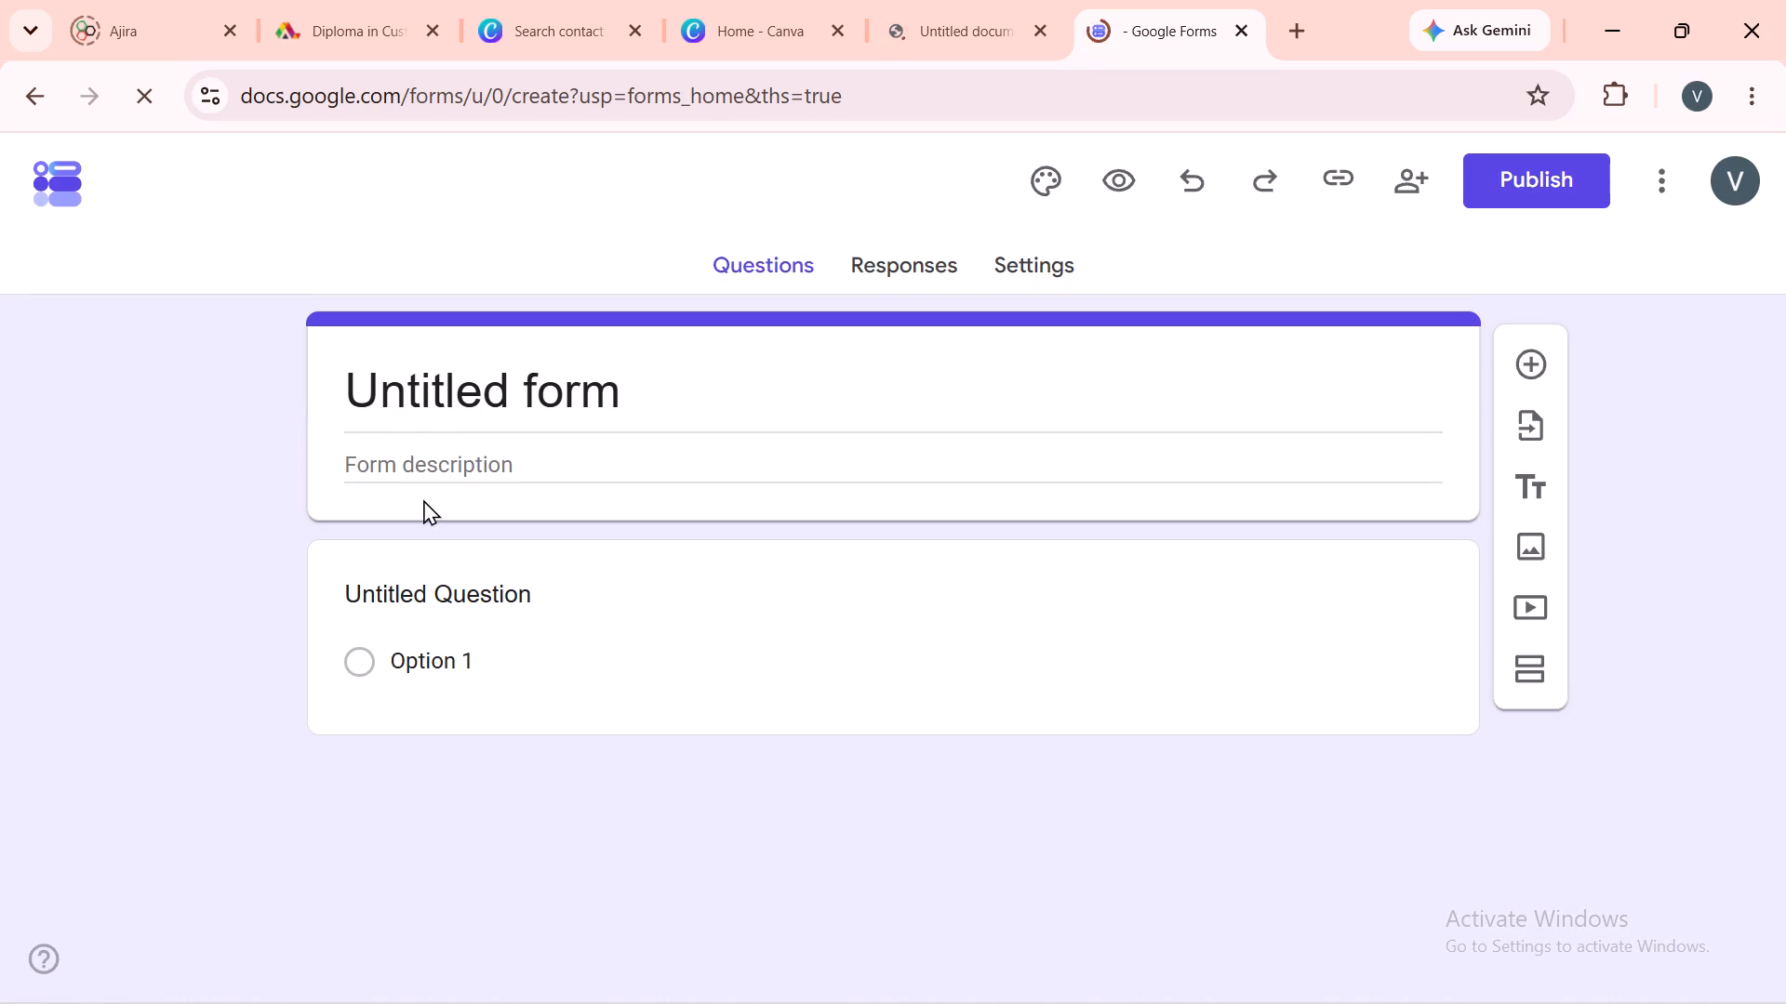
Enter "Client Inquiry Form" as the form description.
click(407, 458)
click(385, 469)
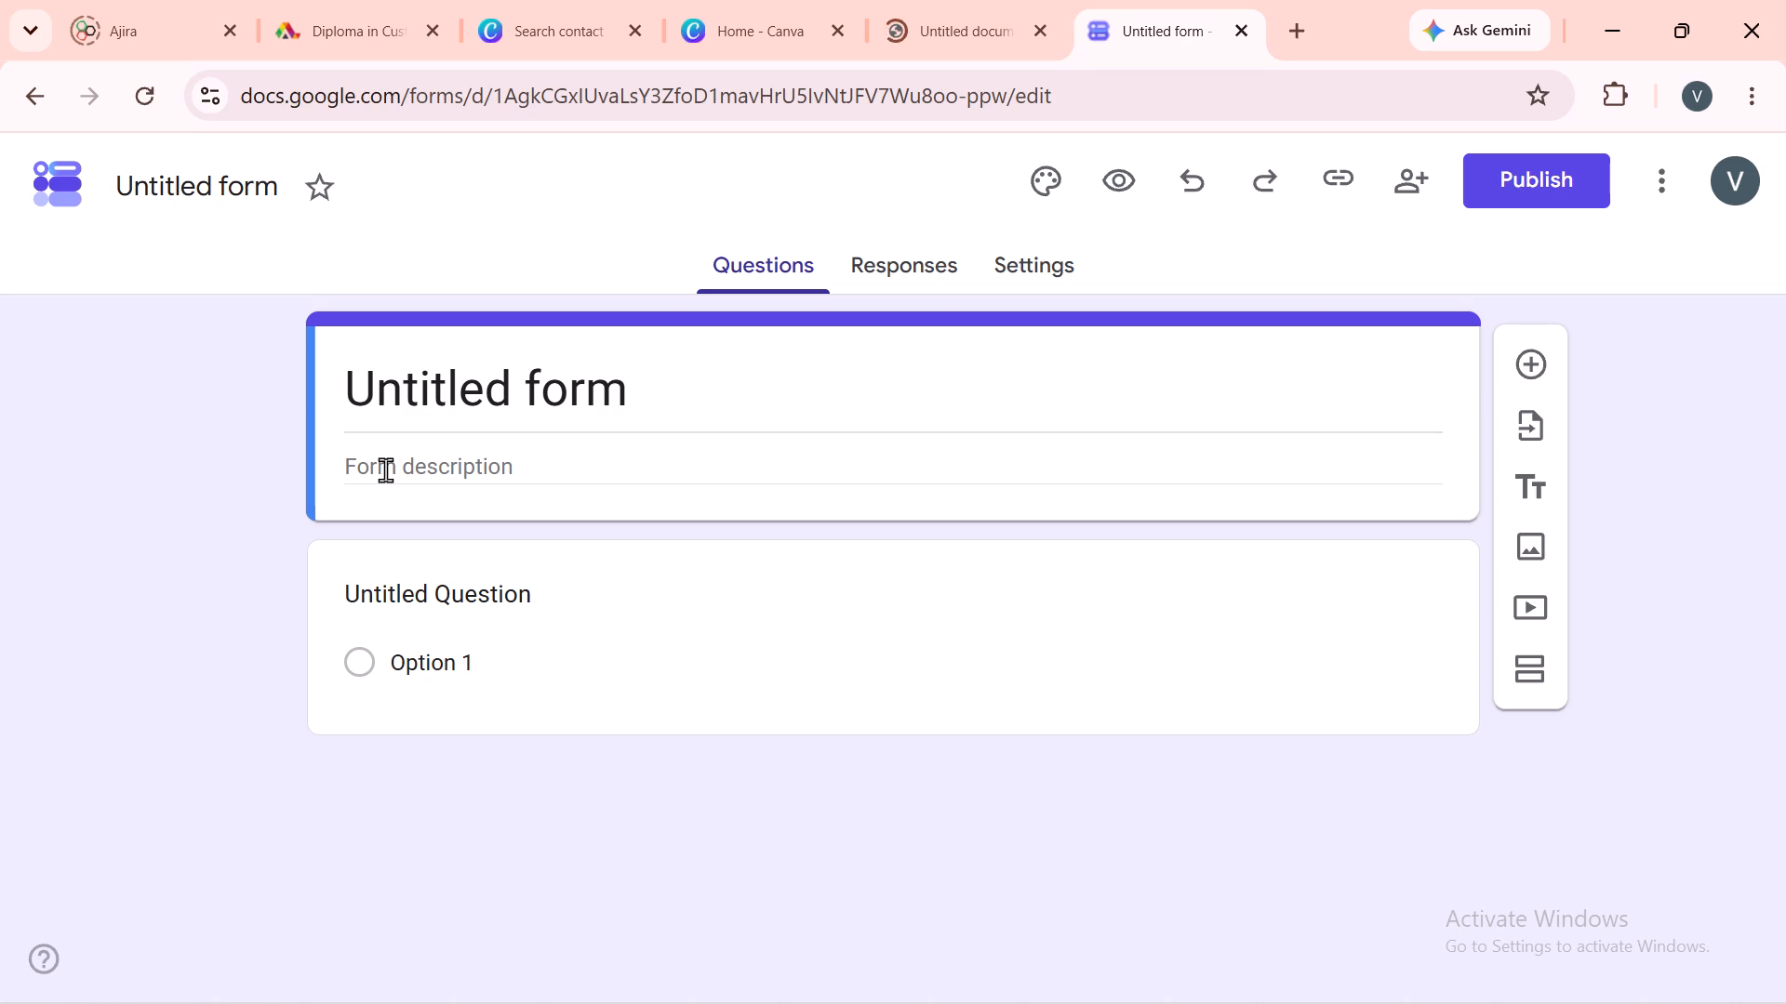
key(c)
click(382, 468)
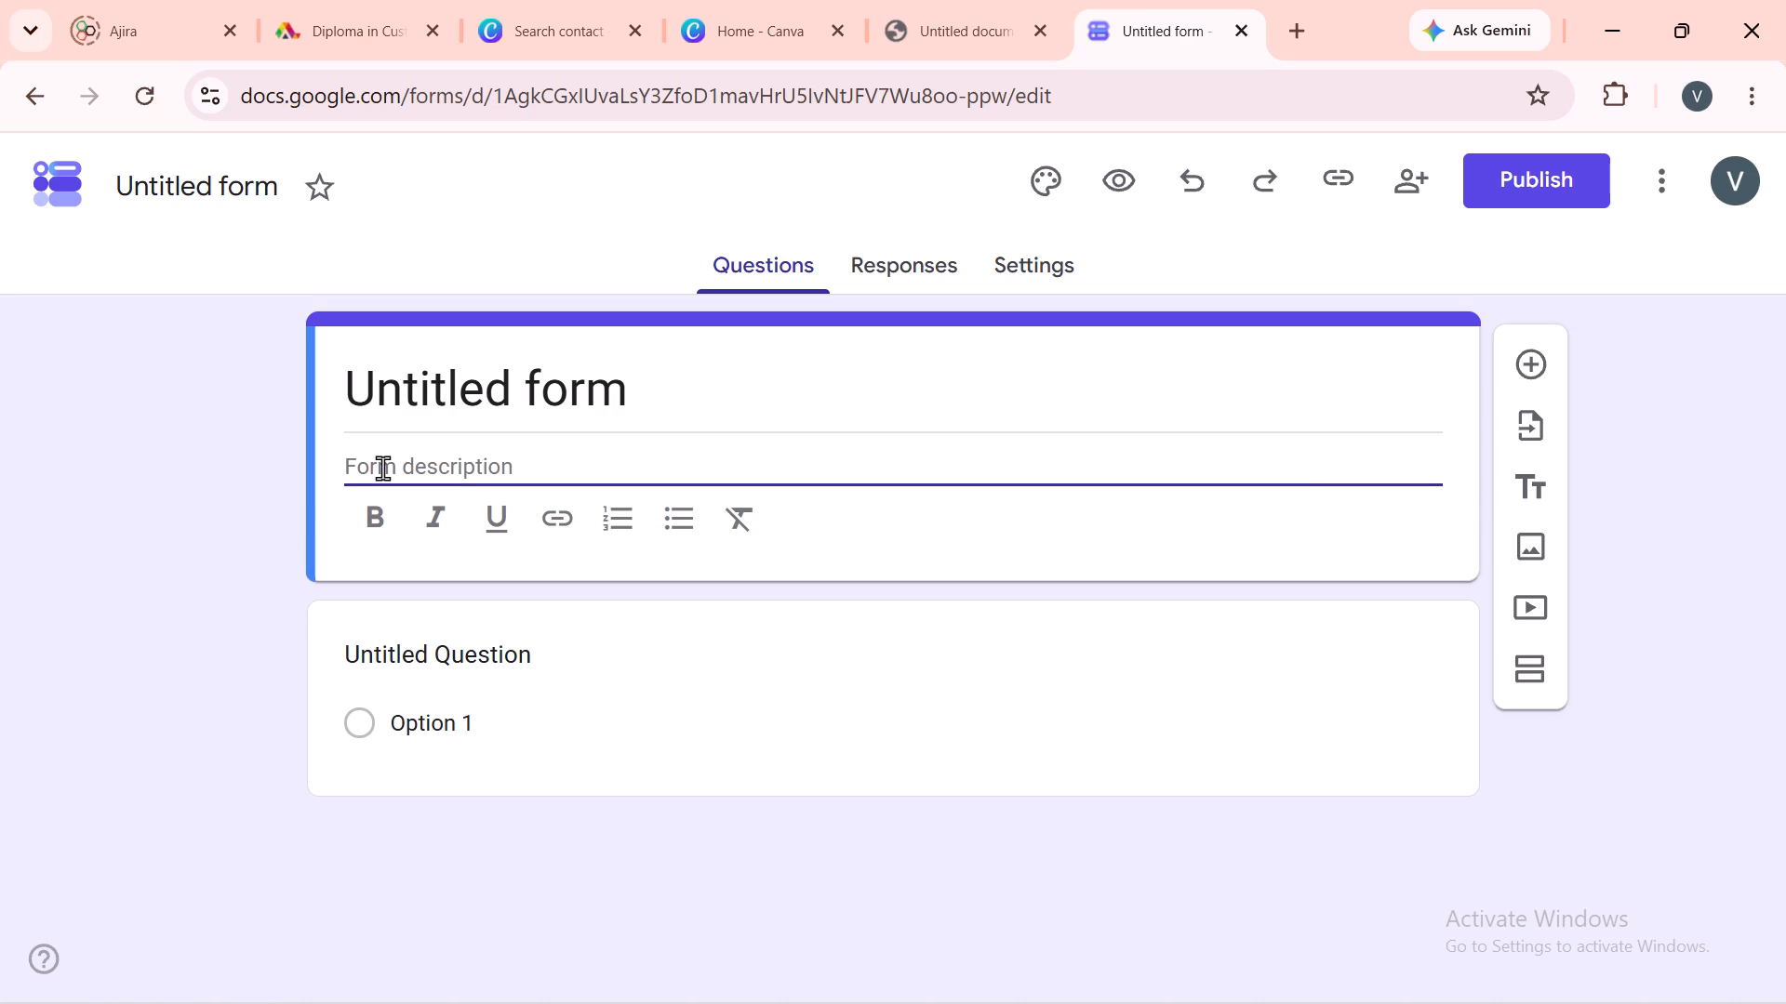
key(c)
text(lient)
key(space)
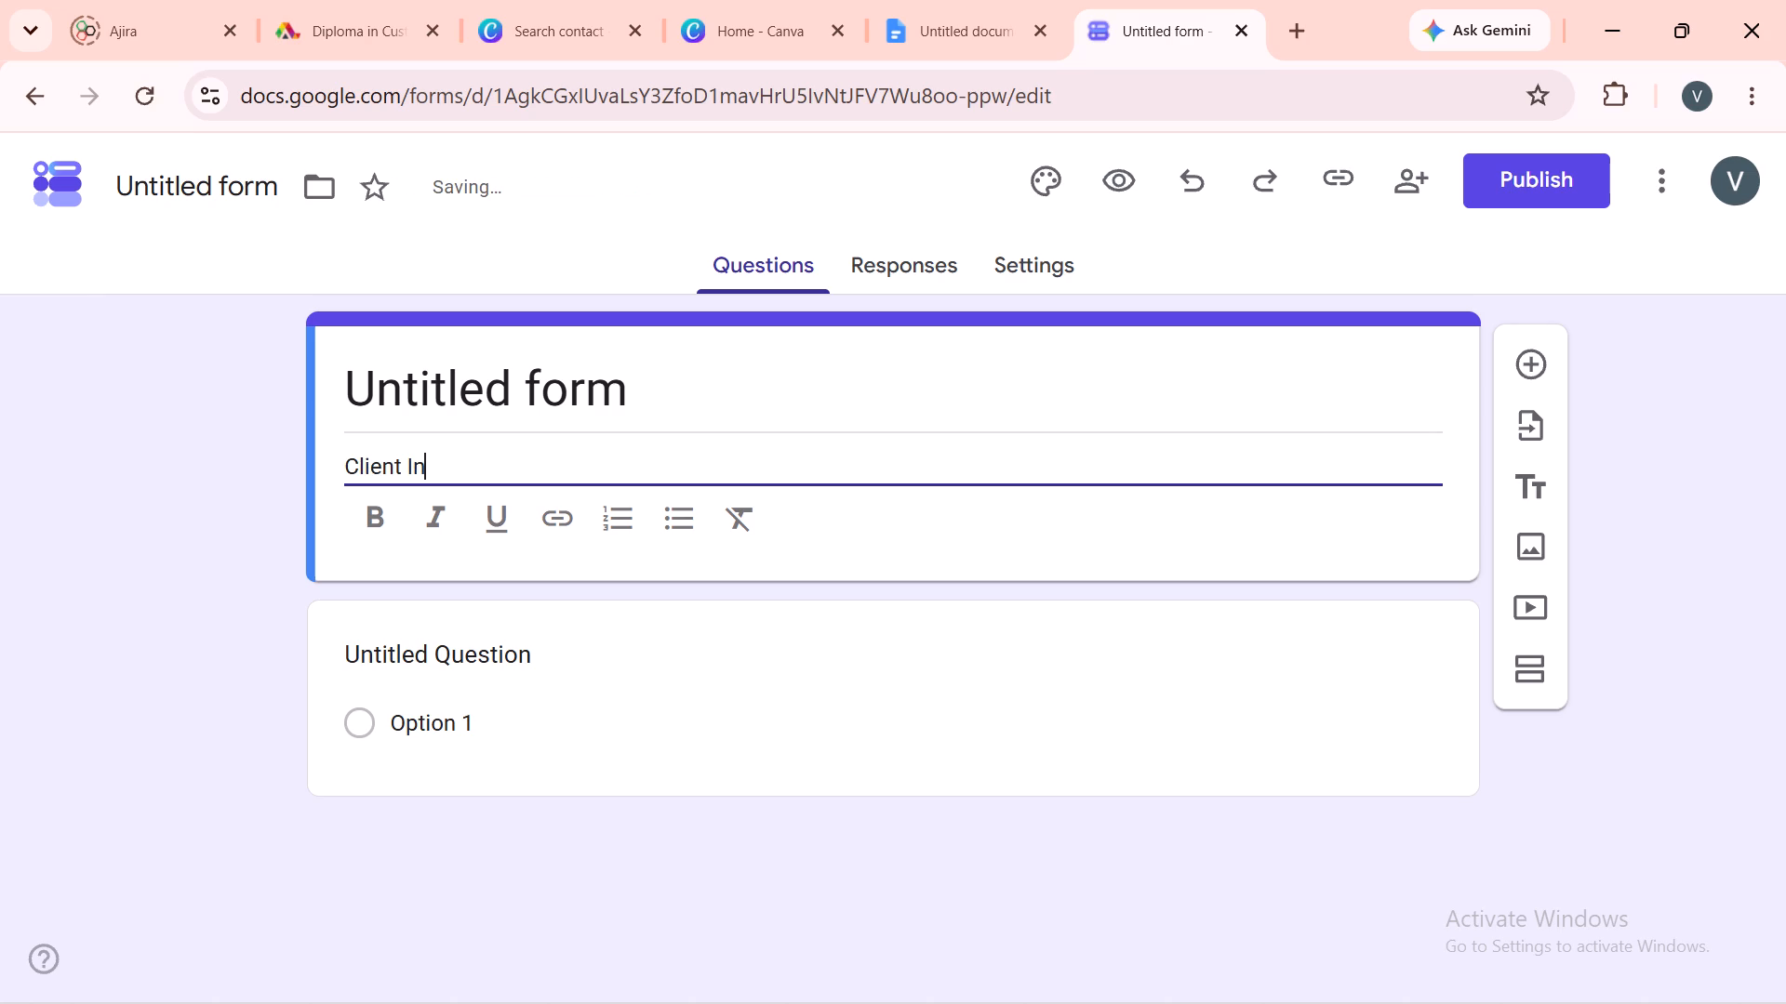
text(query)
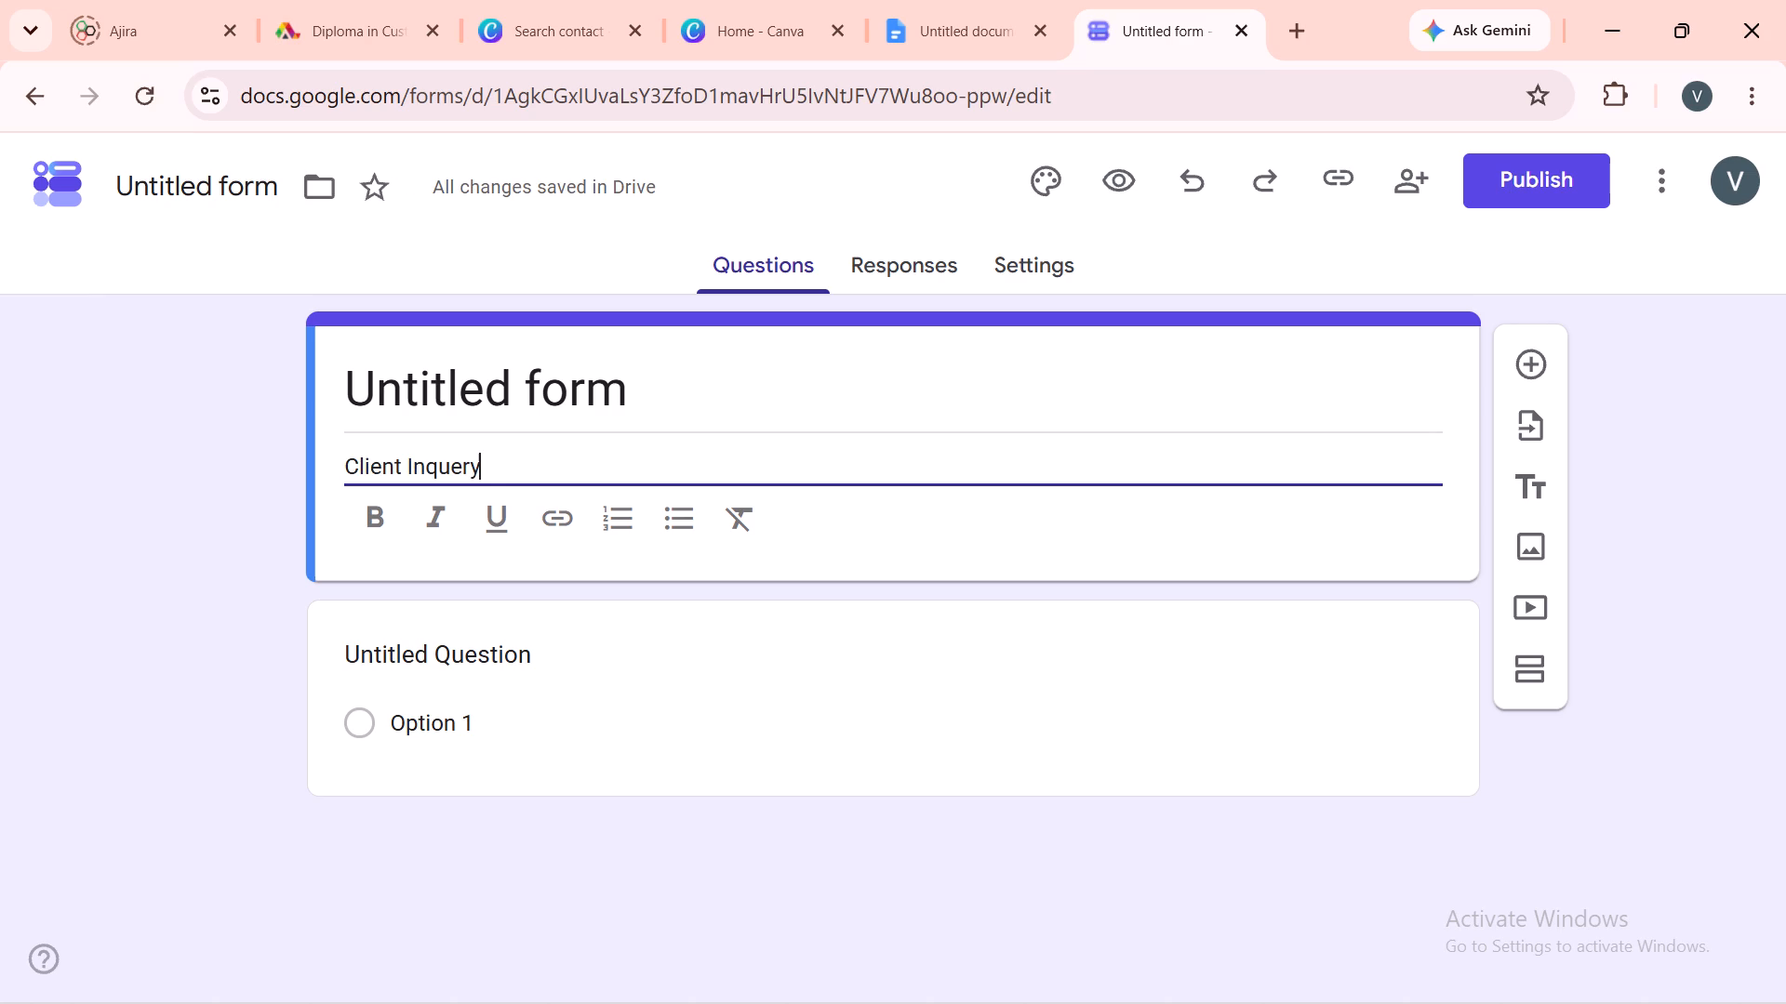
key(space)
key(BackSpace)
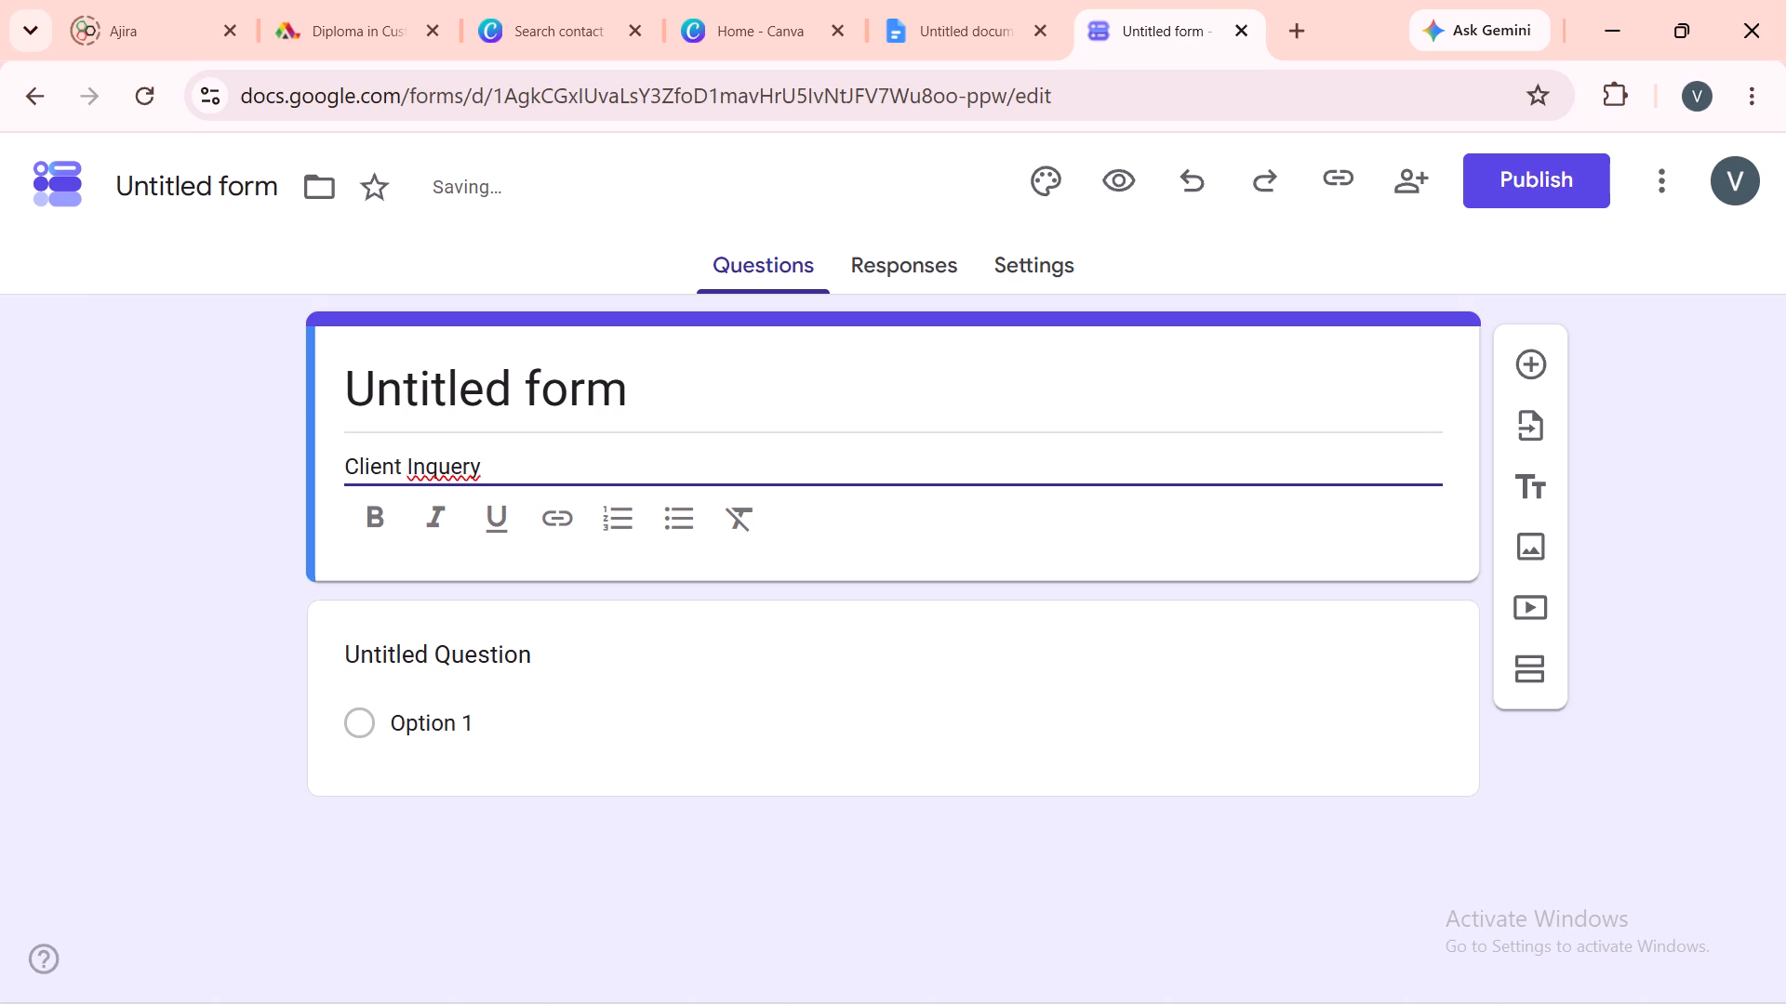
key(BackSpace)
key(BackSpace)
key(BackSpace)
key(e)
key(BackSpace)
text(iry)
key(space)
text(orm)
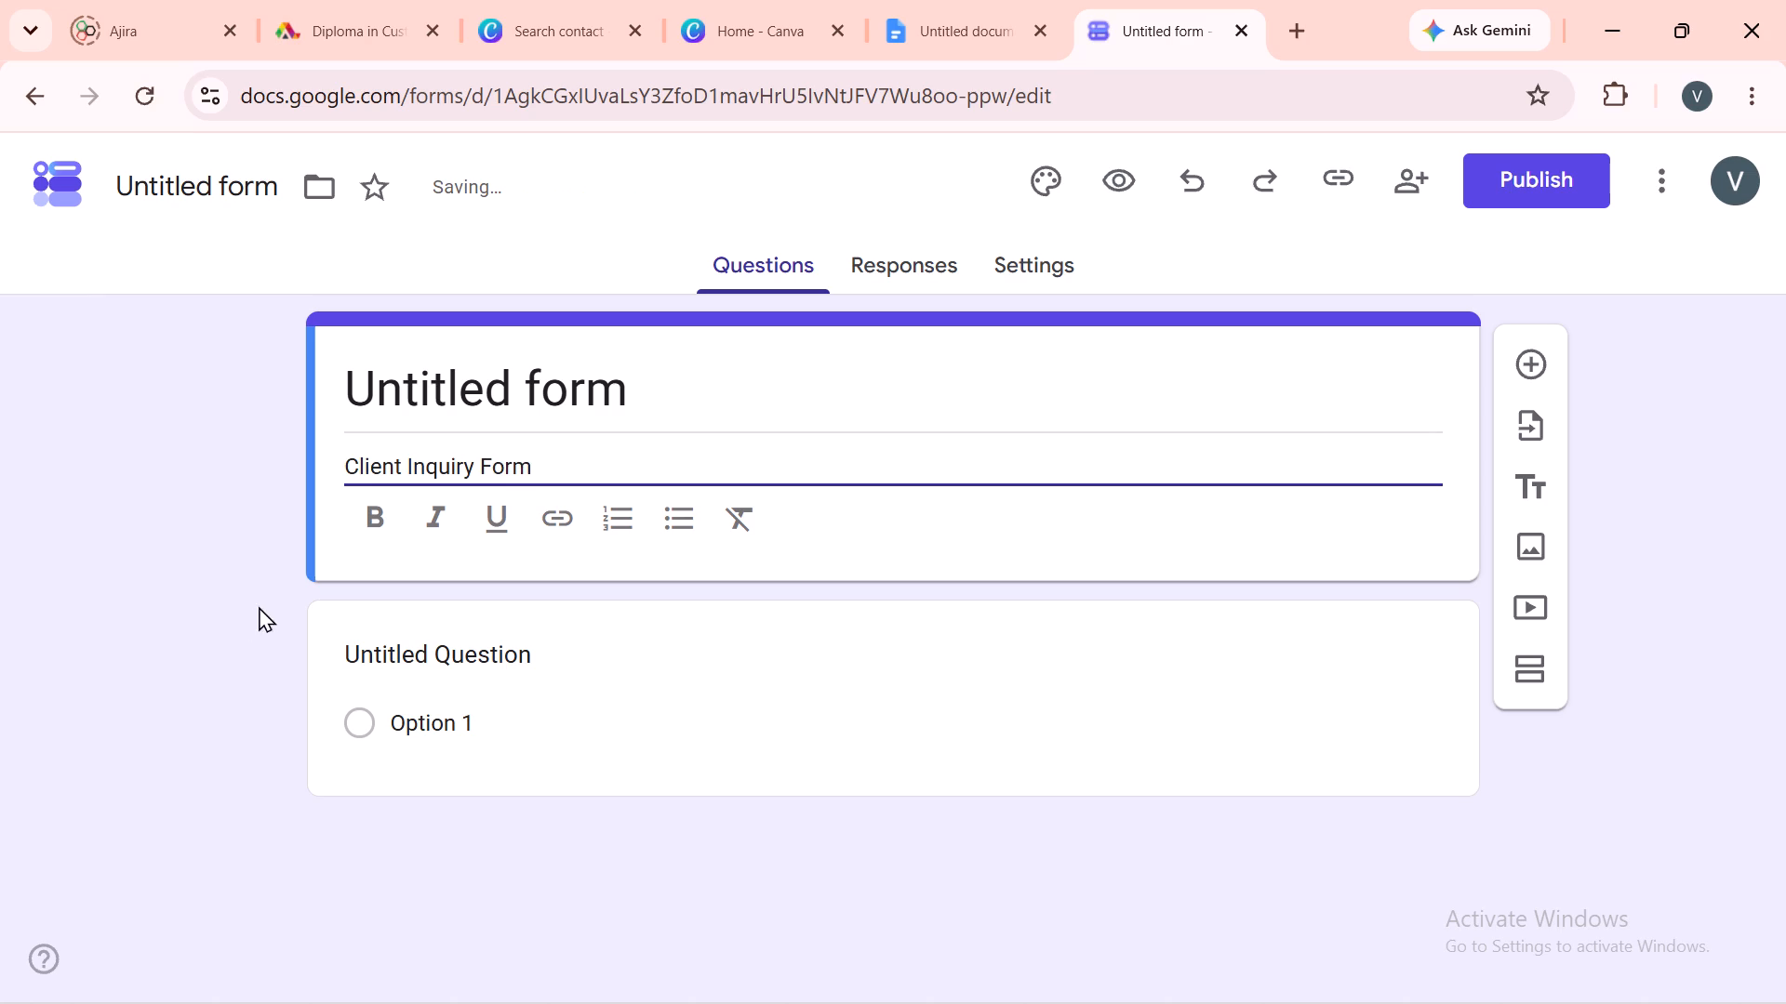
Make the whole "Client Inquiry Form" description bold.
click(380, 531)
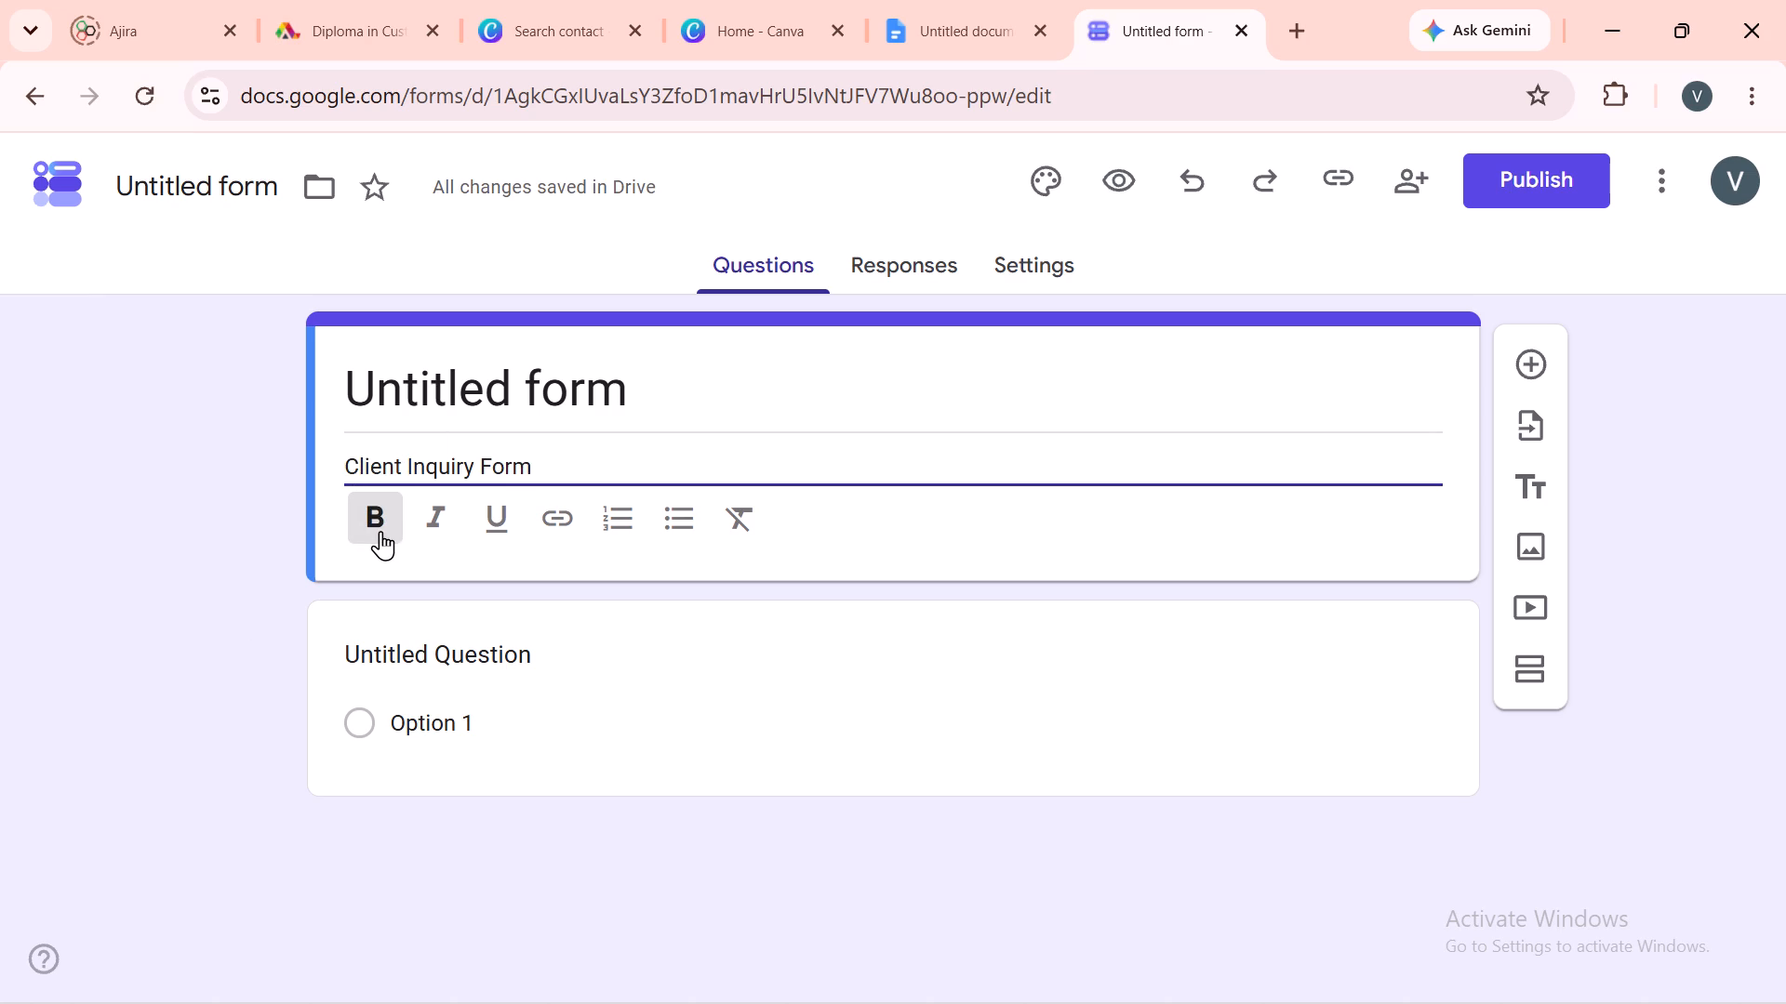
click(556, 457)
drag(556, 457, 433, 466)
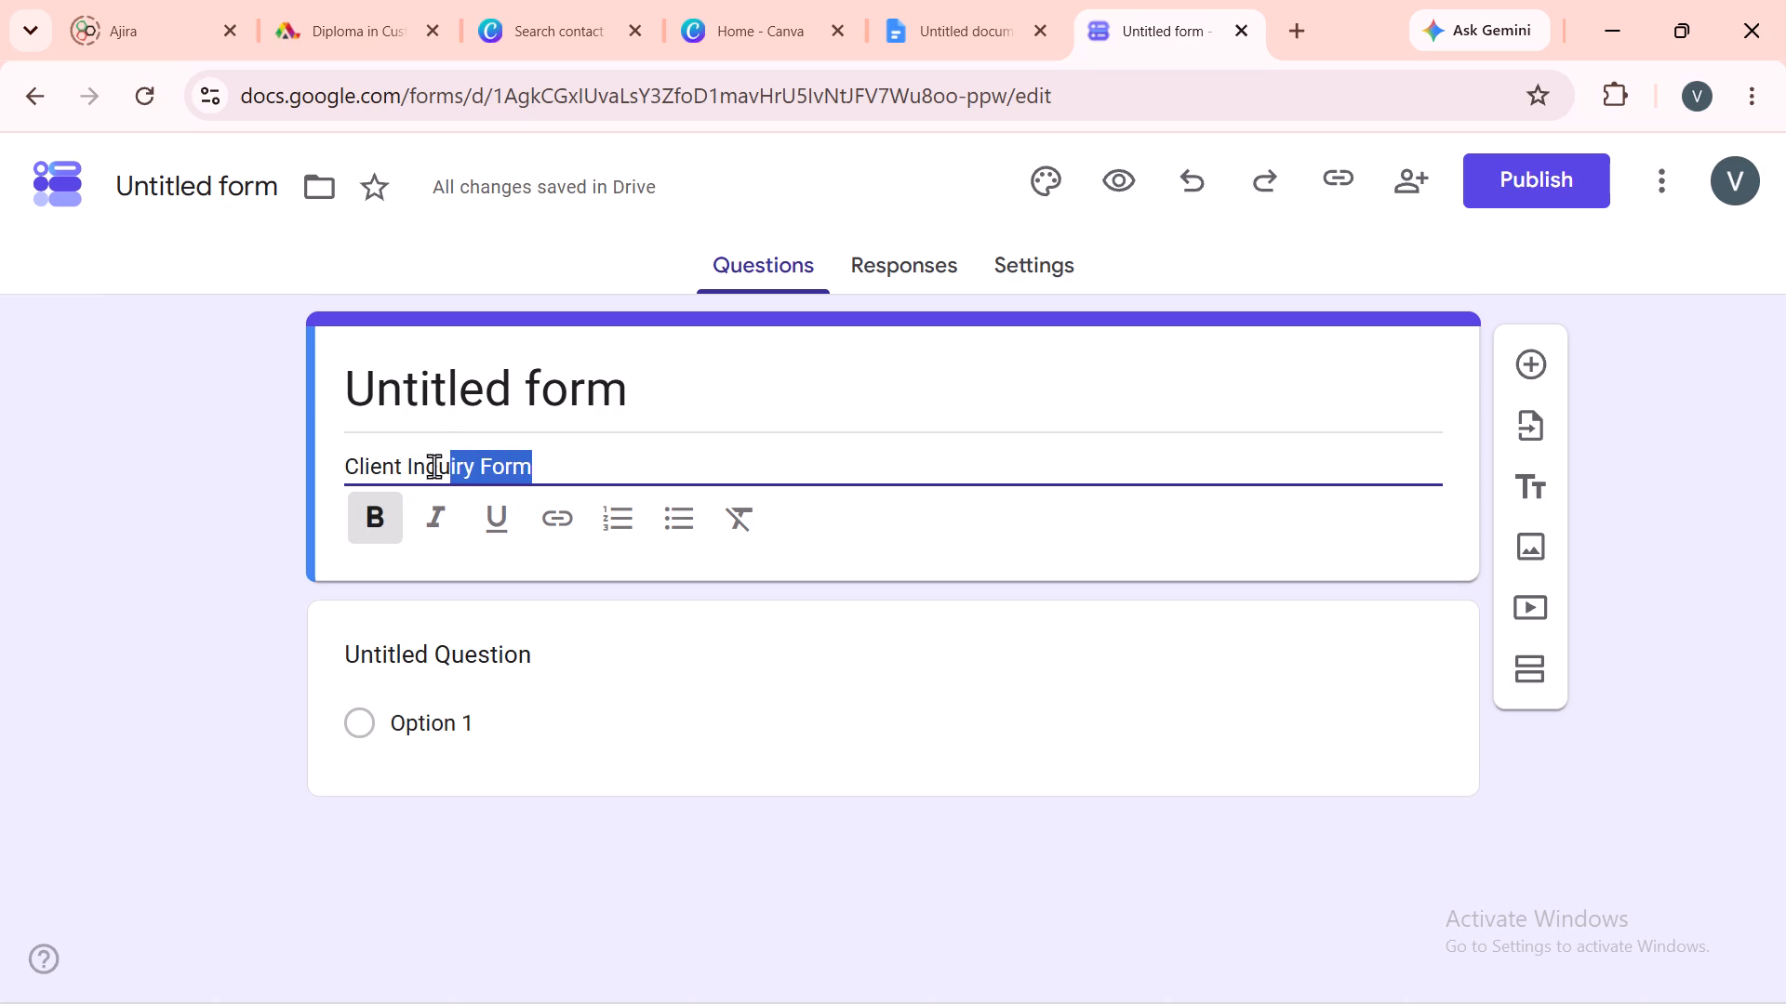
drag(433, 466, 338, 466)
click(354, 508)
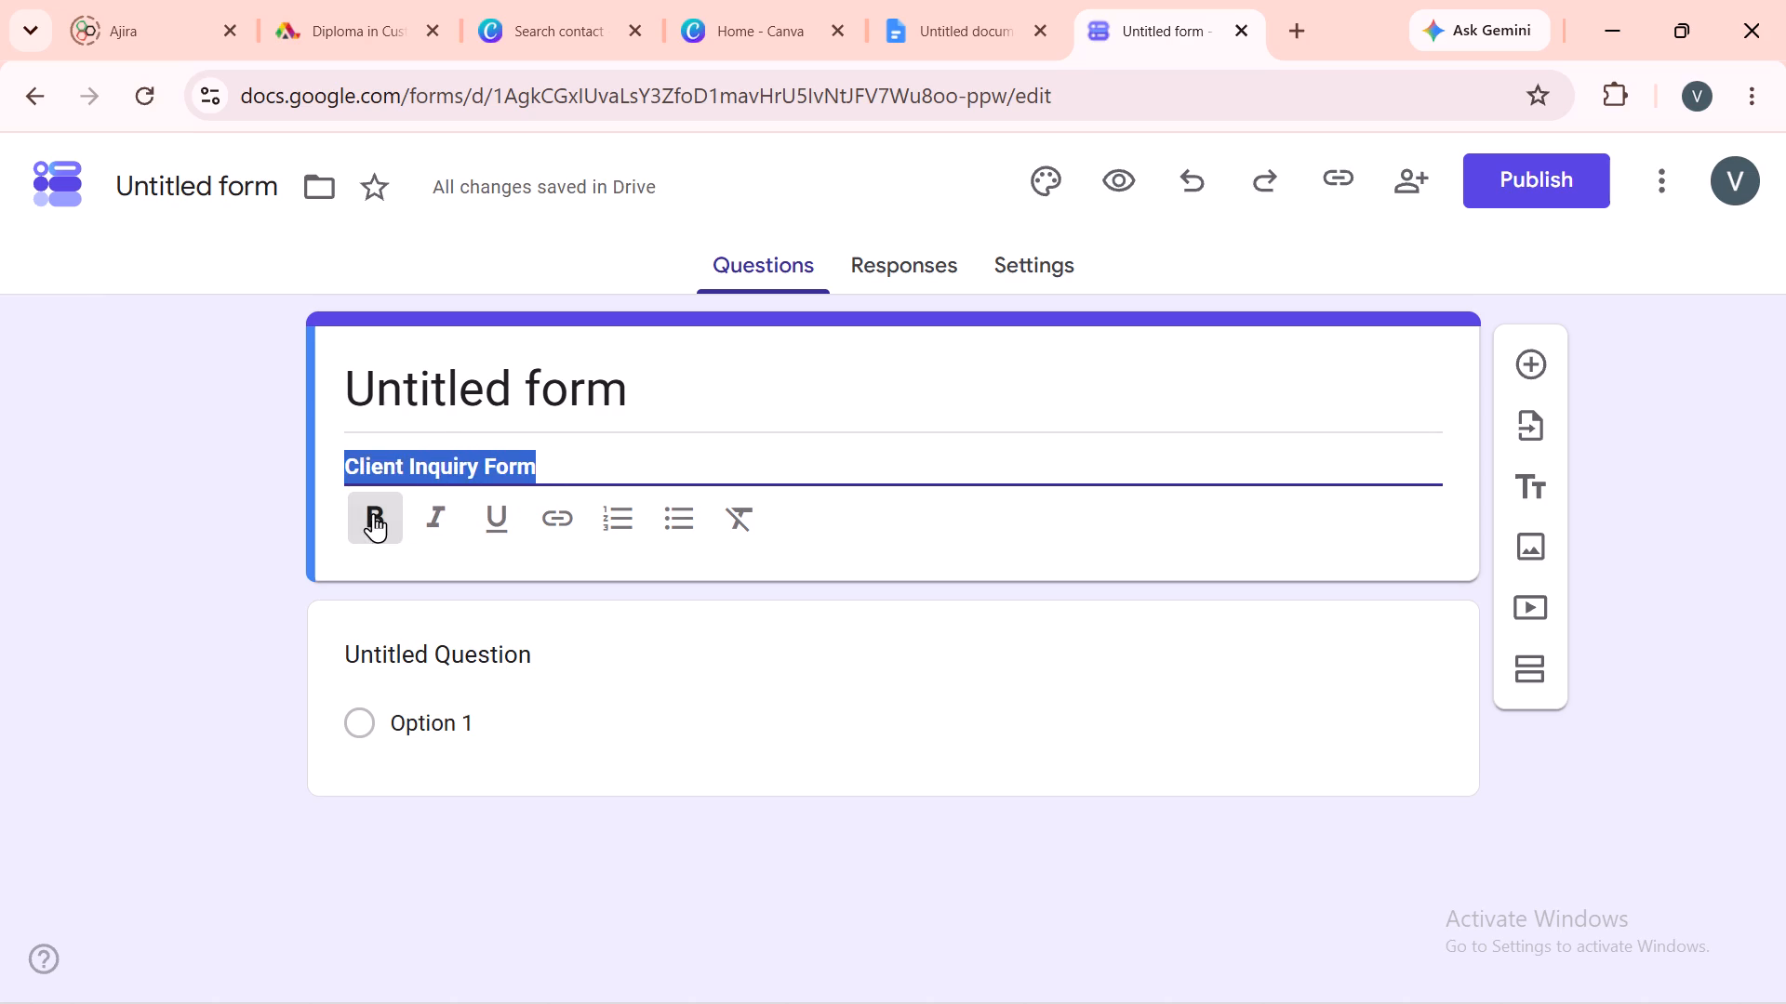
click(689, 466)
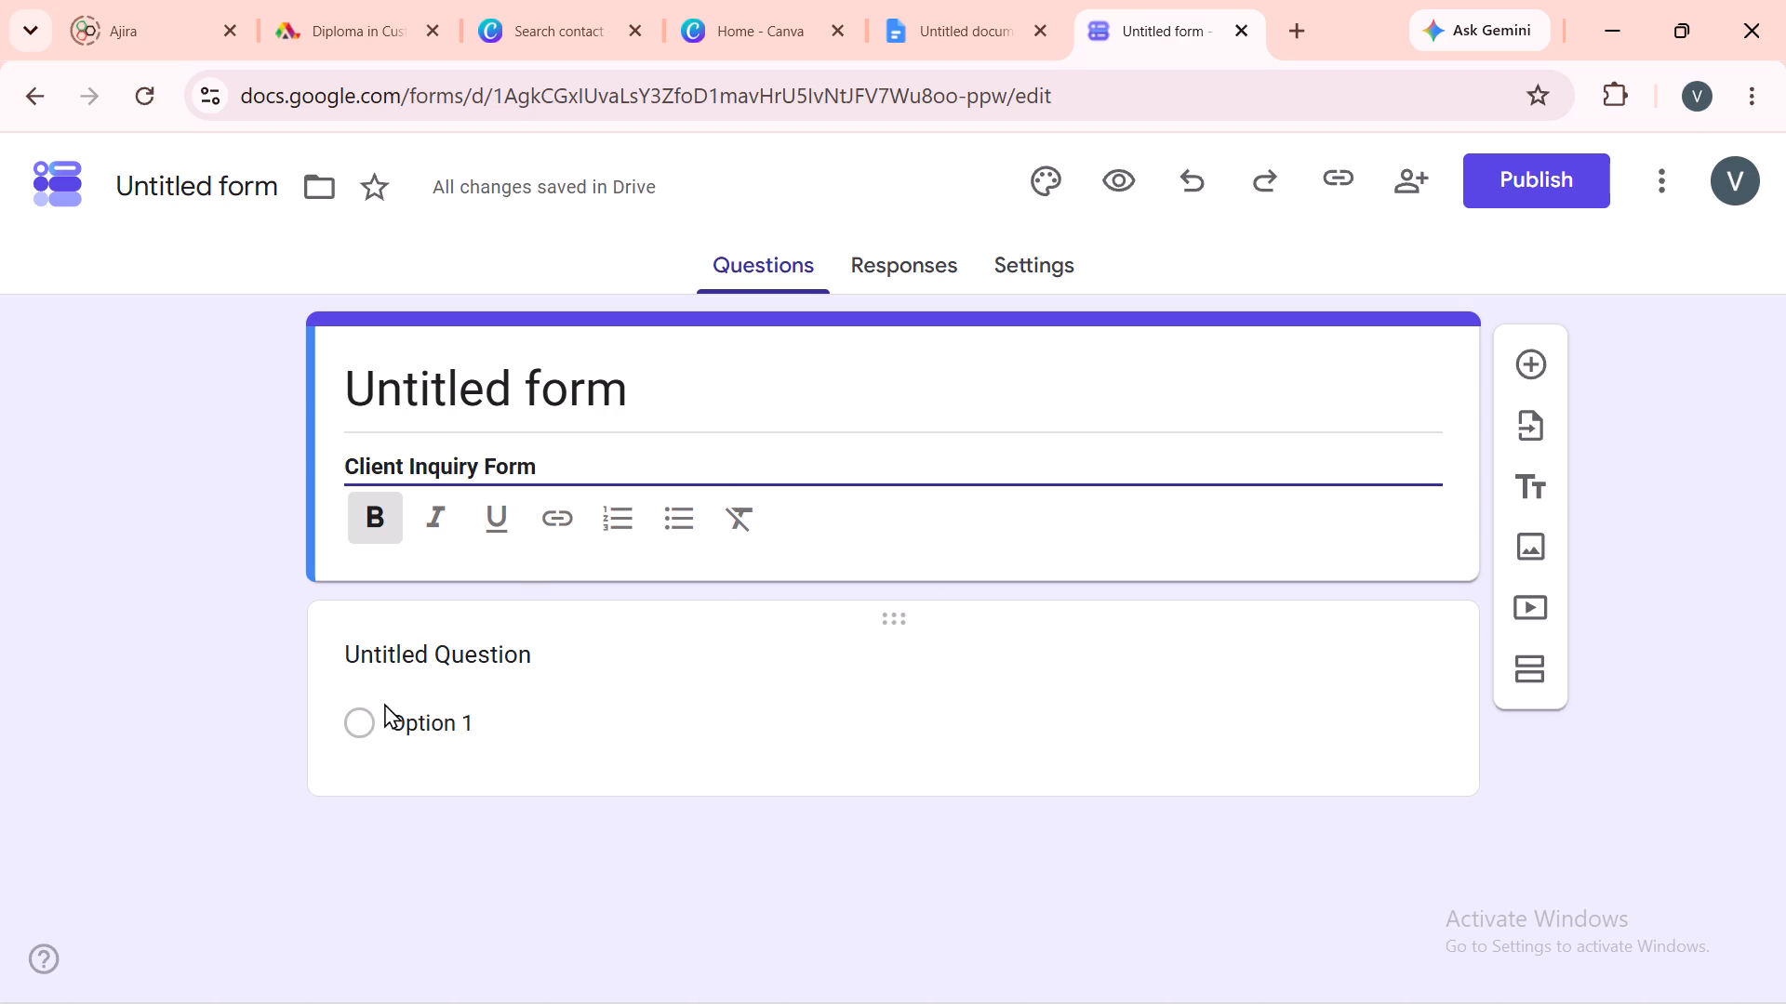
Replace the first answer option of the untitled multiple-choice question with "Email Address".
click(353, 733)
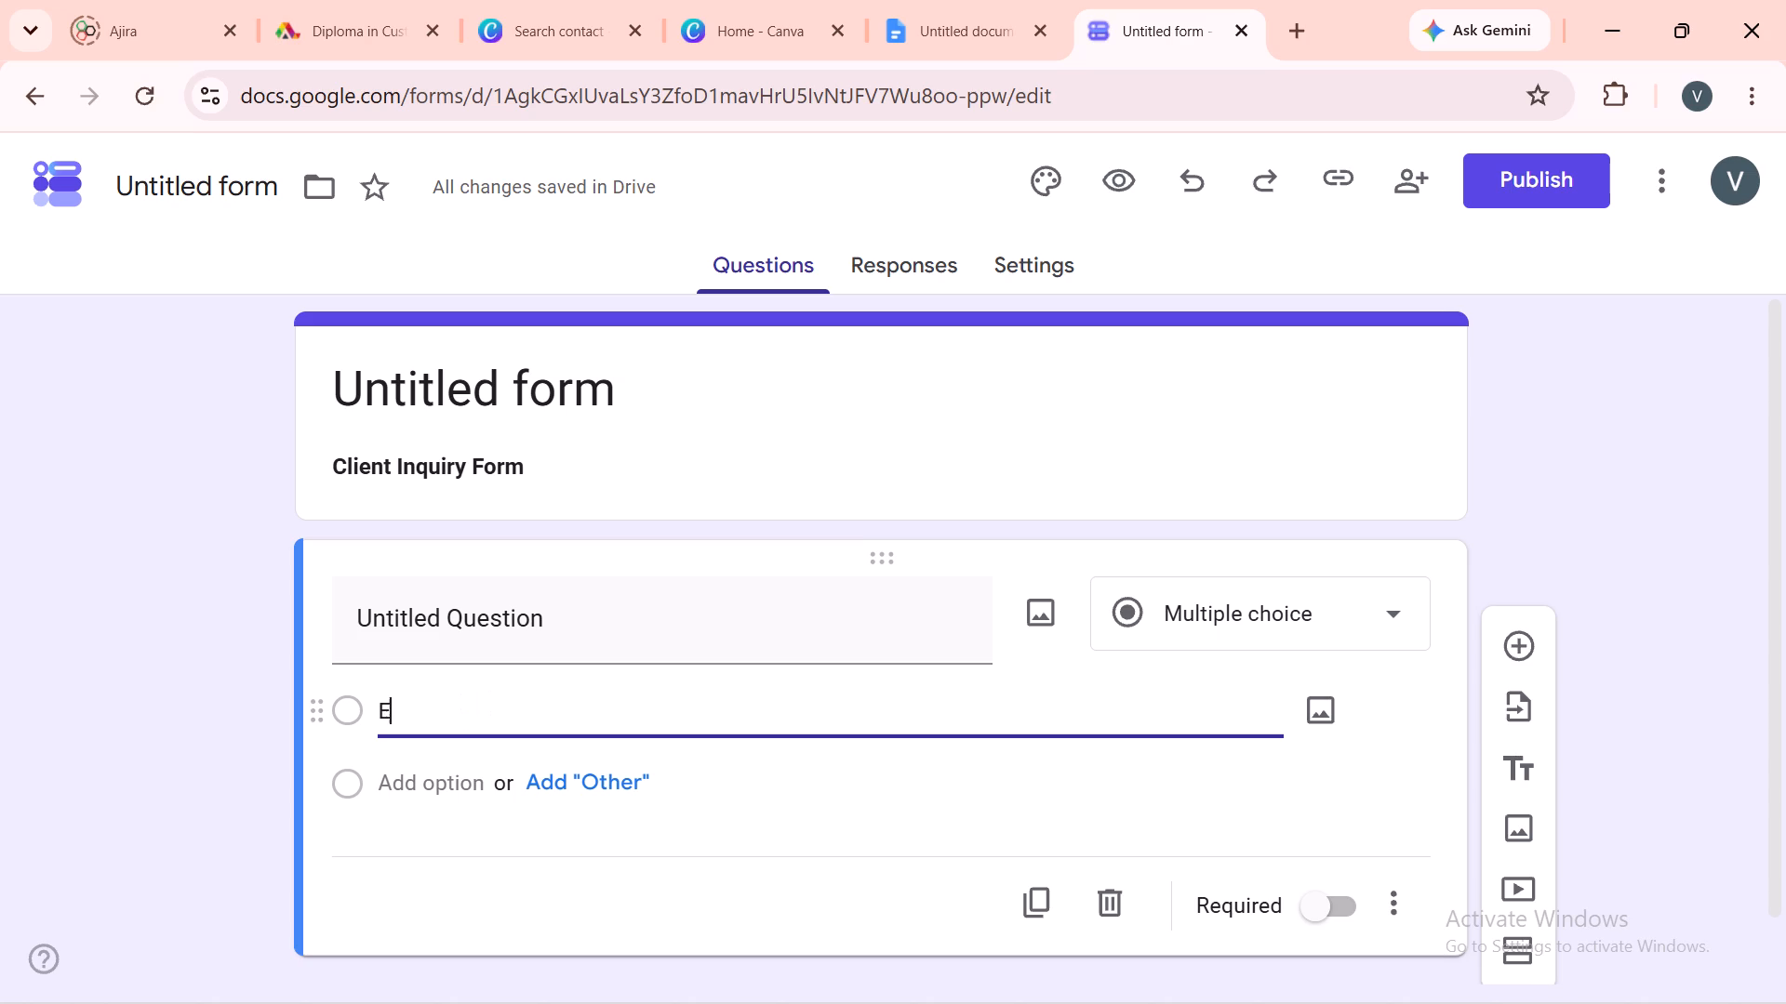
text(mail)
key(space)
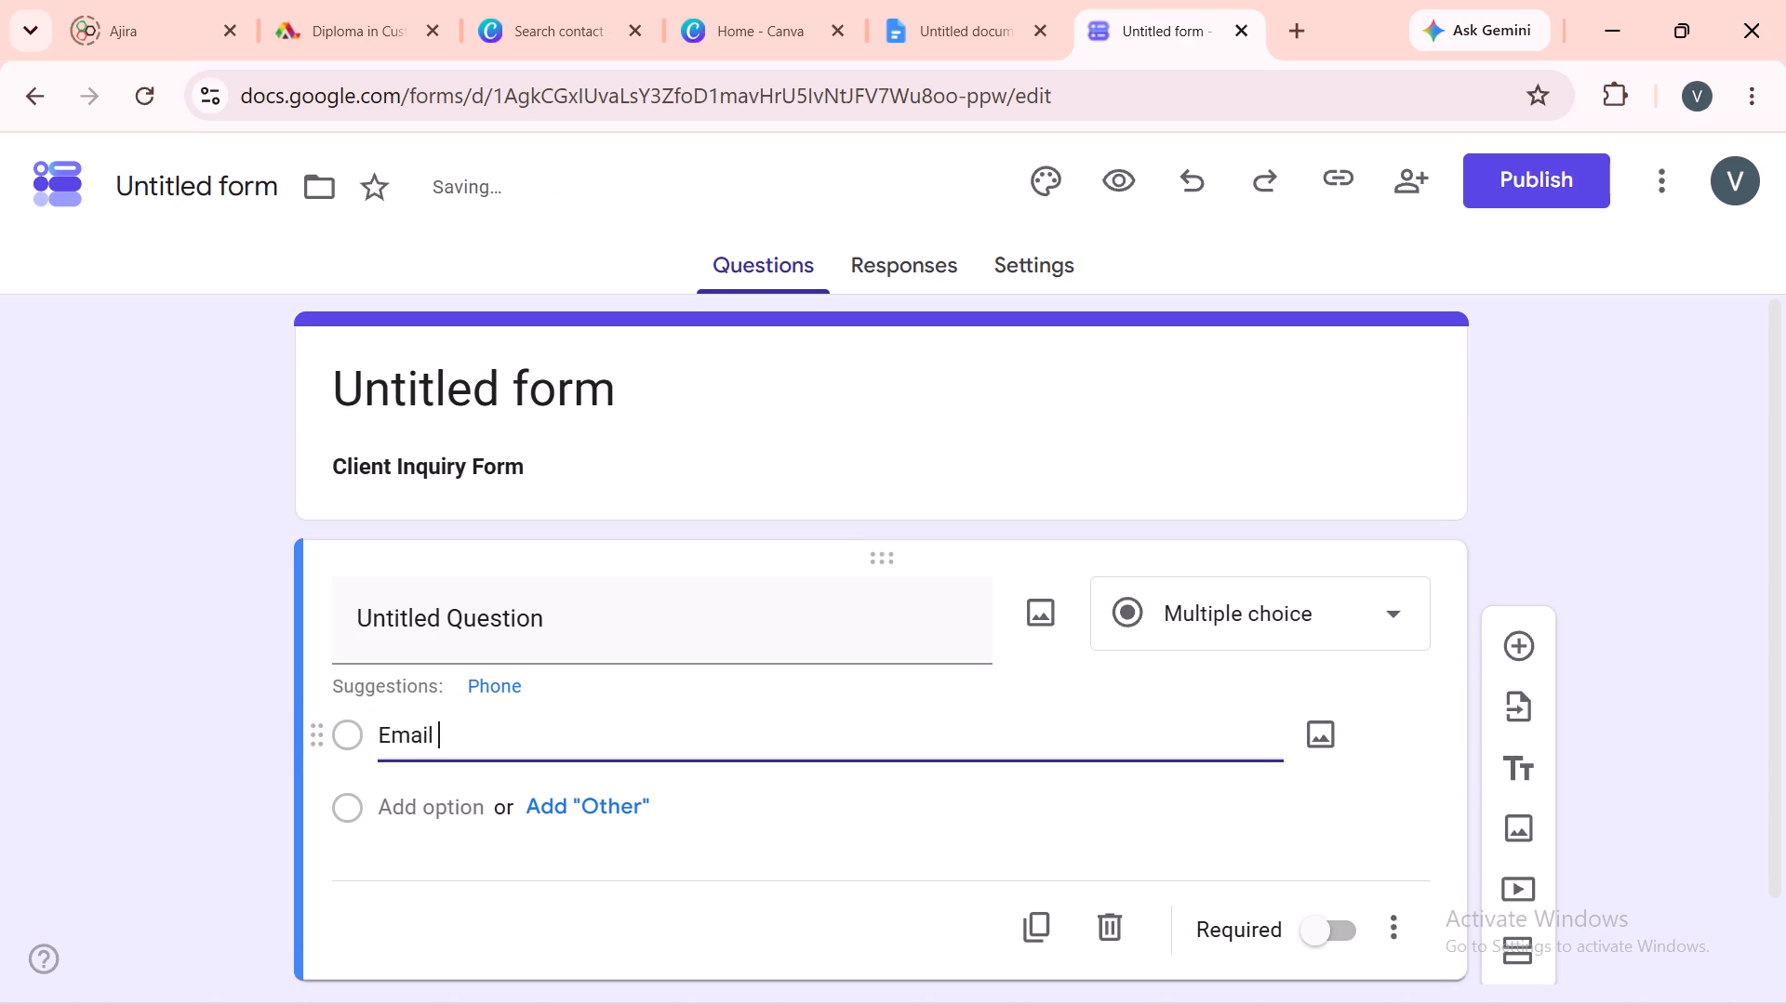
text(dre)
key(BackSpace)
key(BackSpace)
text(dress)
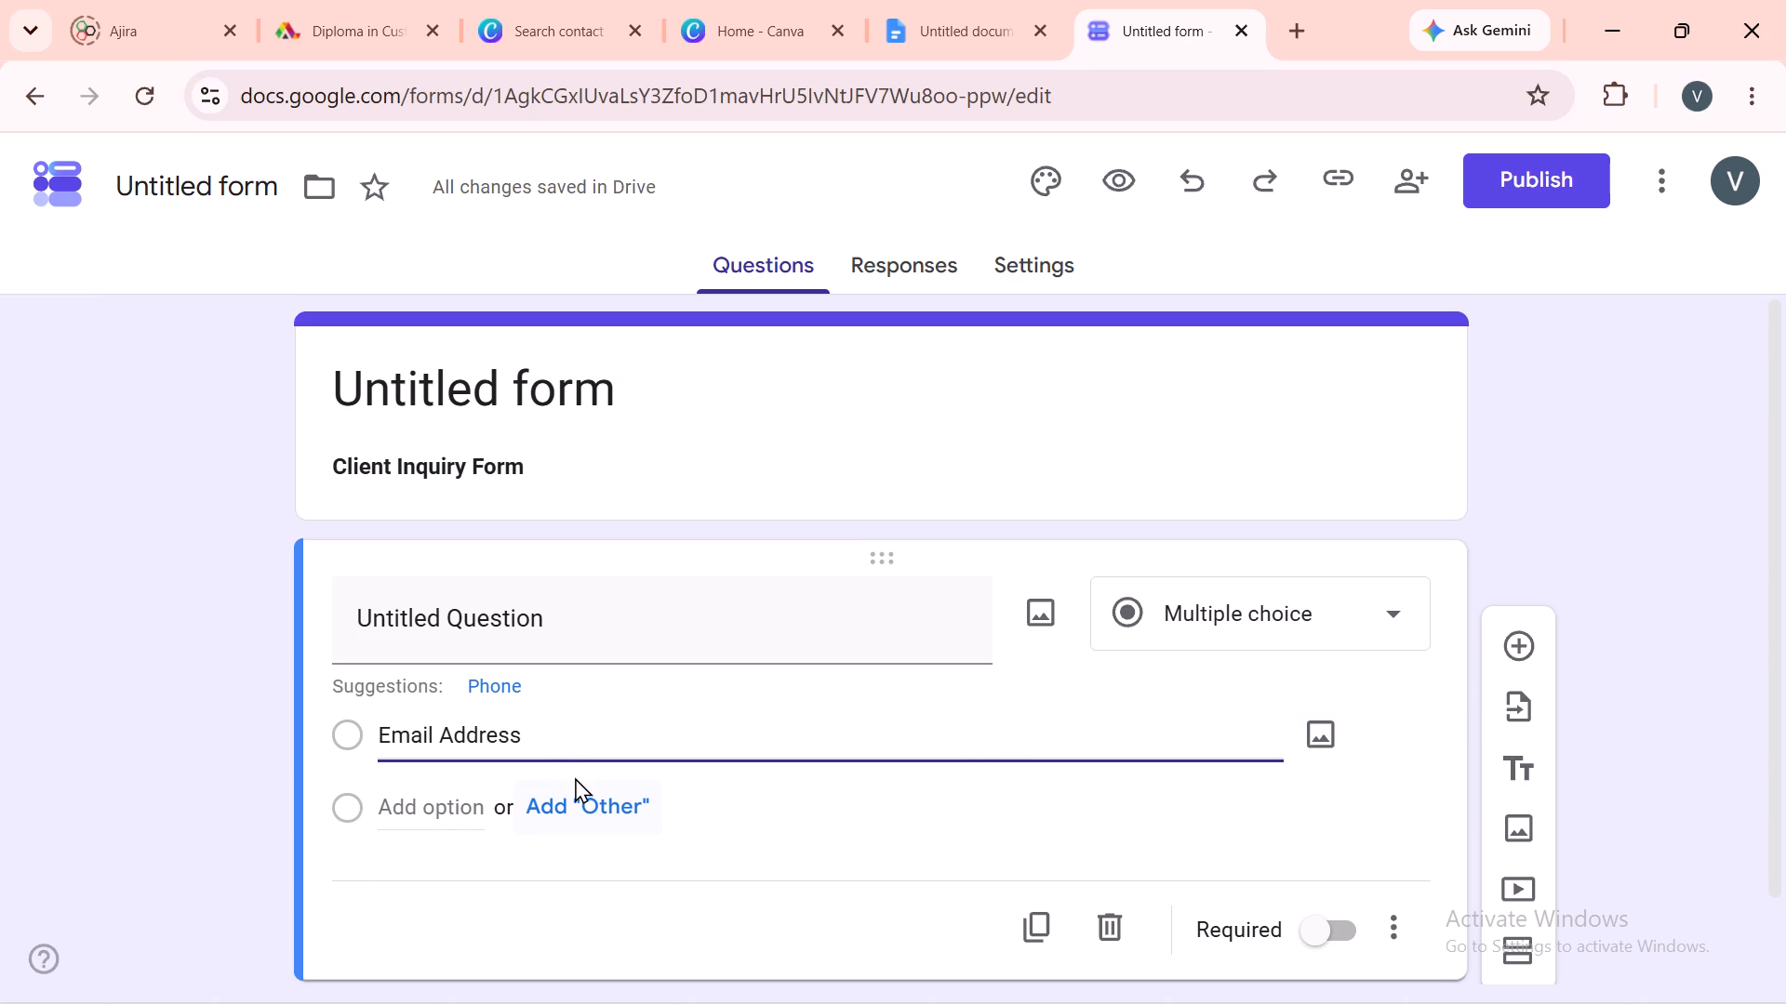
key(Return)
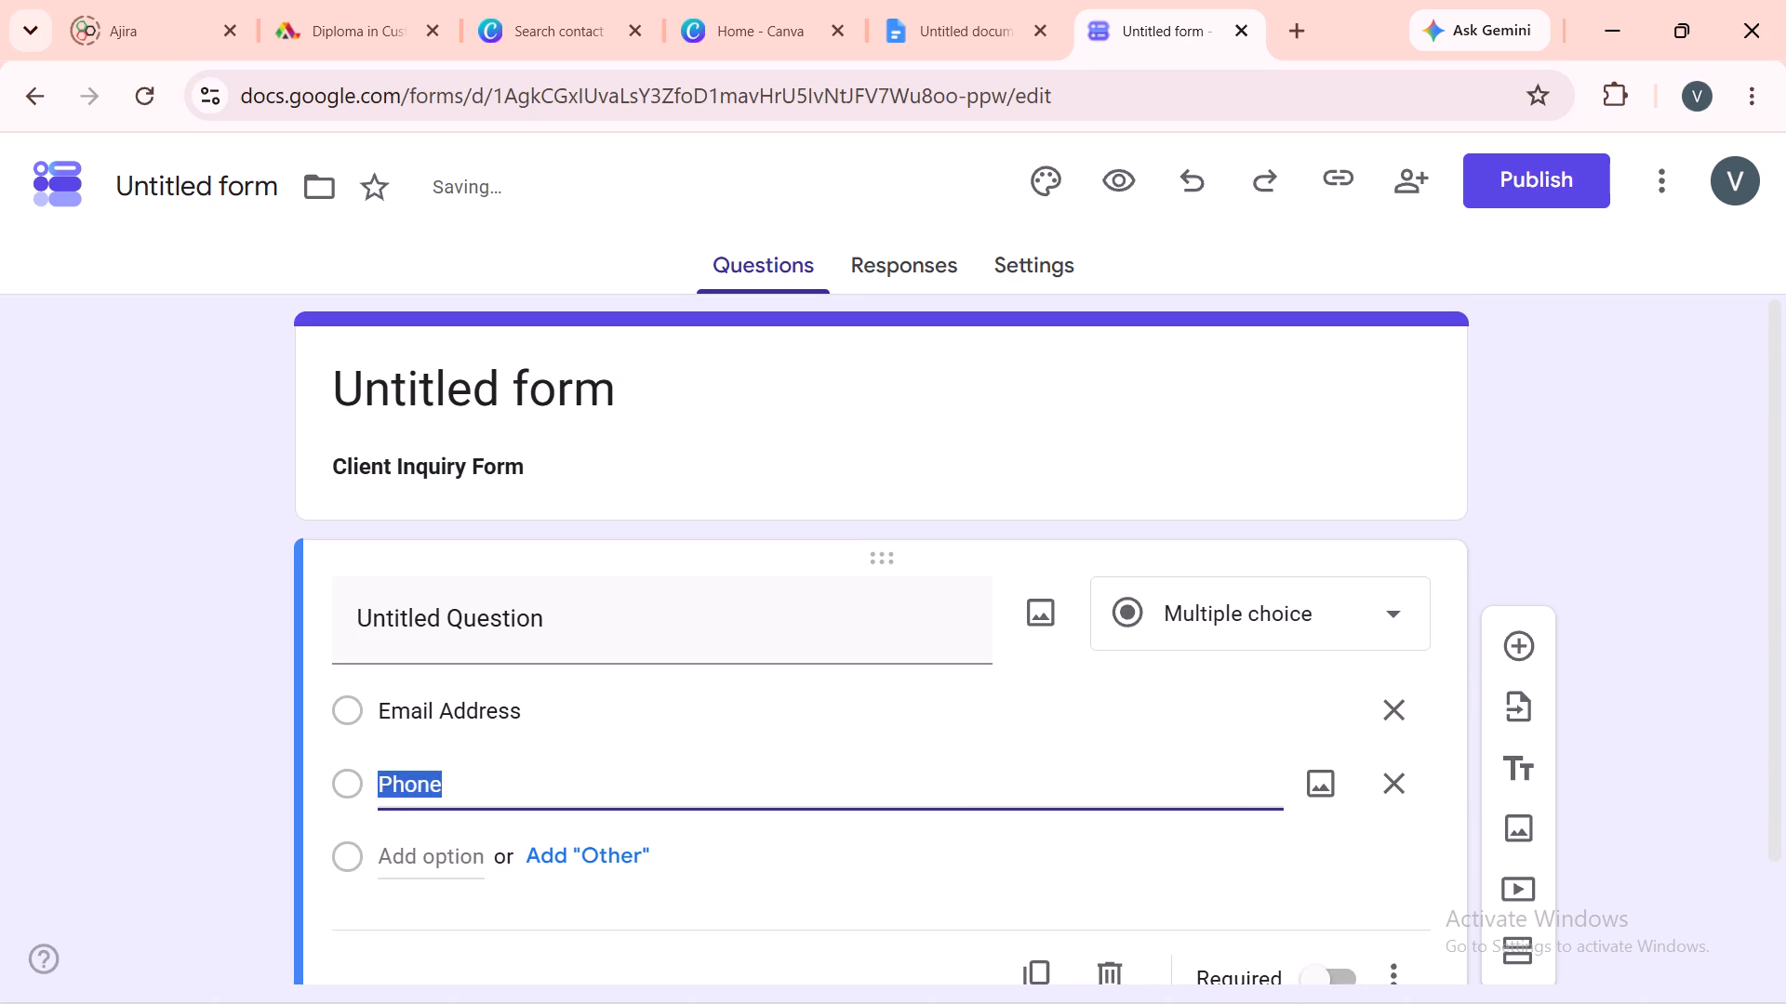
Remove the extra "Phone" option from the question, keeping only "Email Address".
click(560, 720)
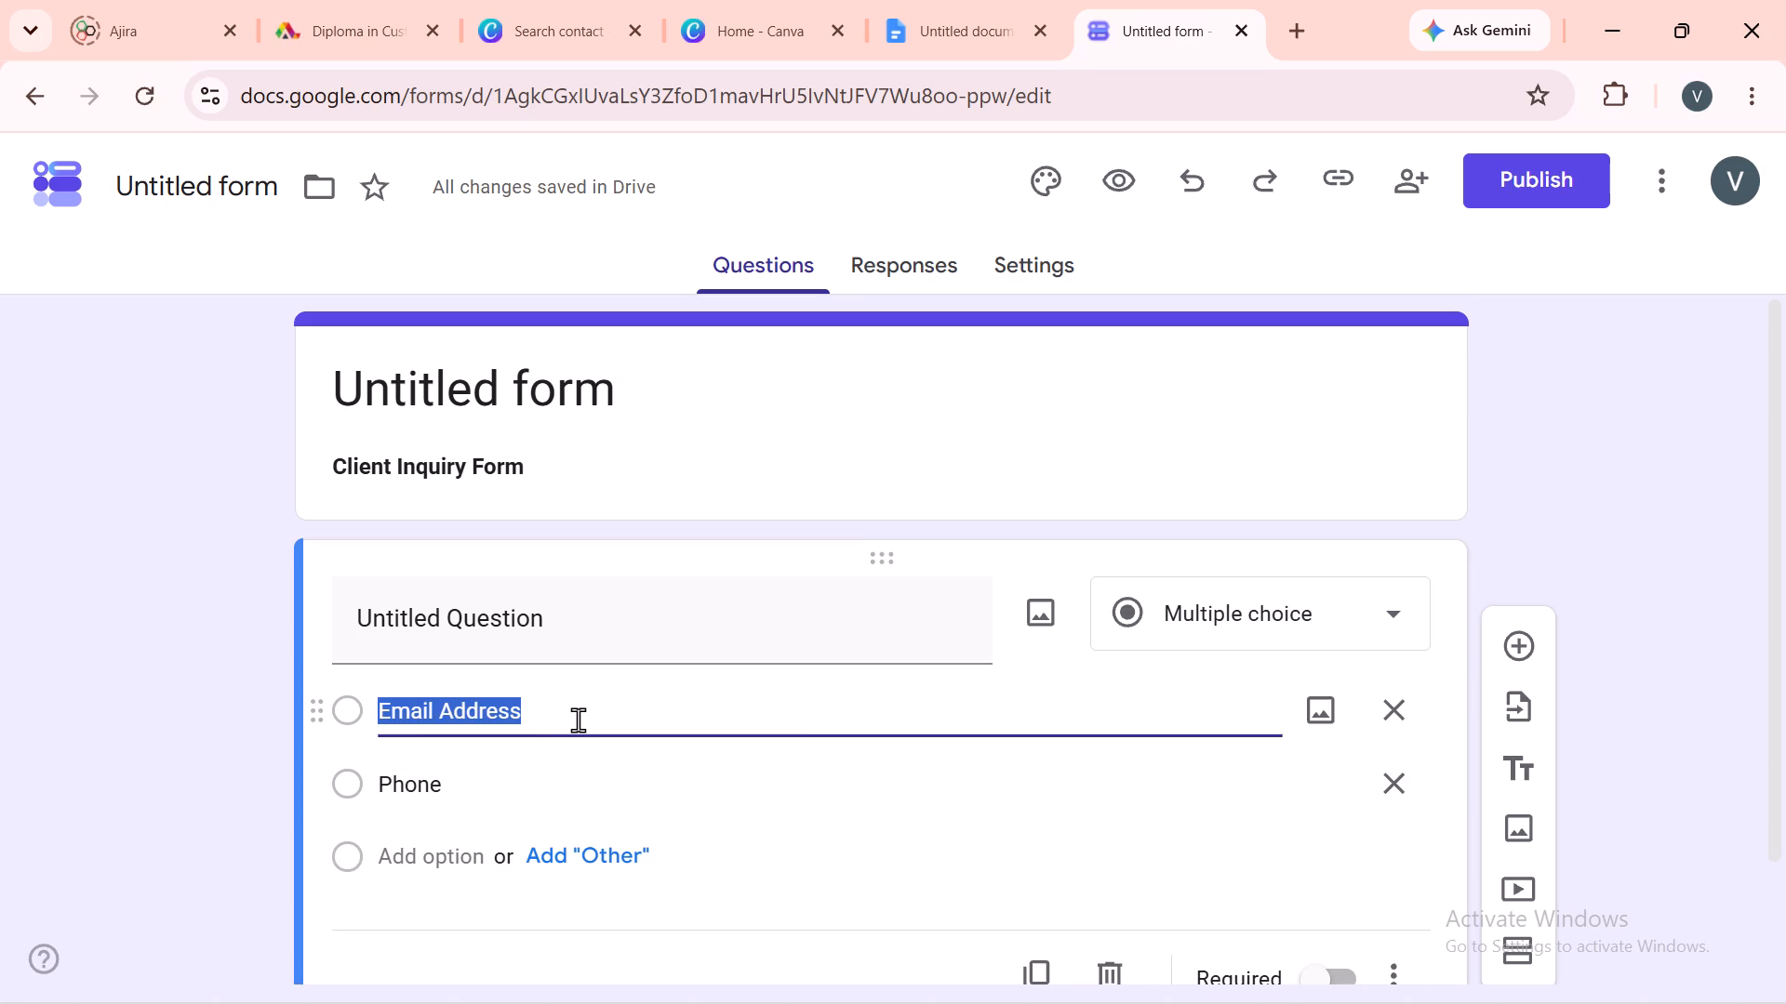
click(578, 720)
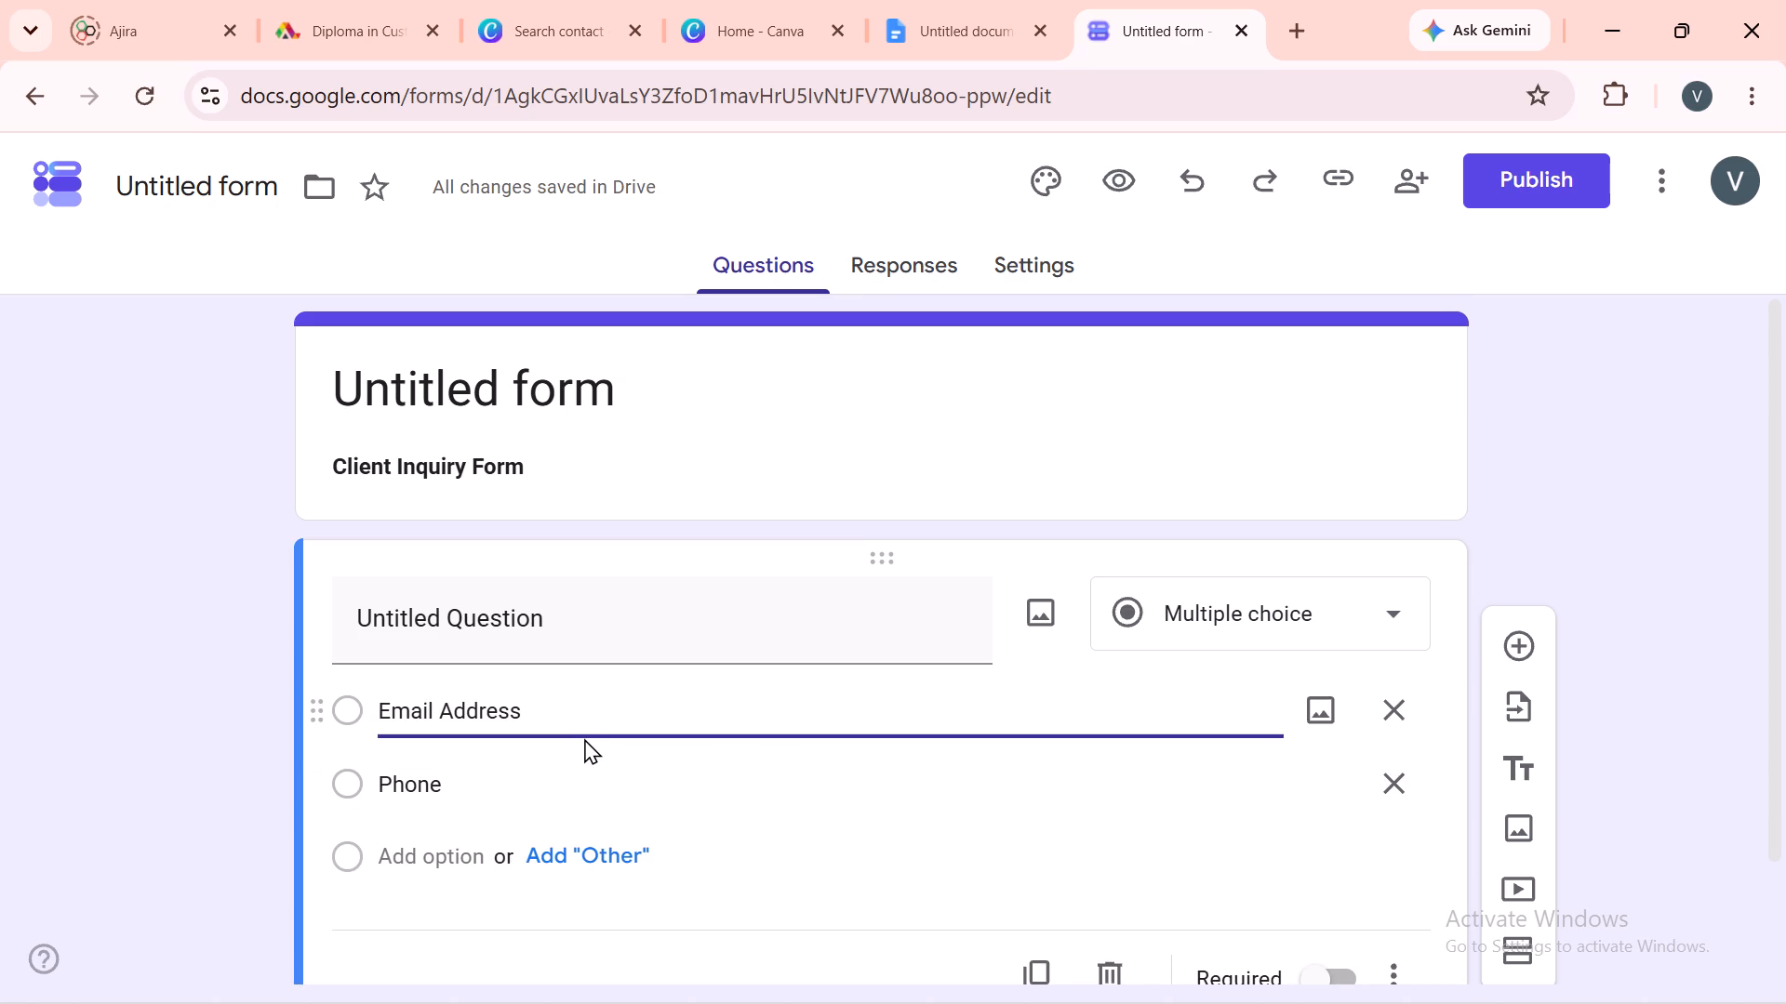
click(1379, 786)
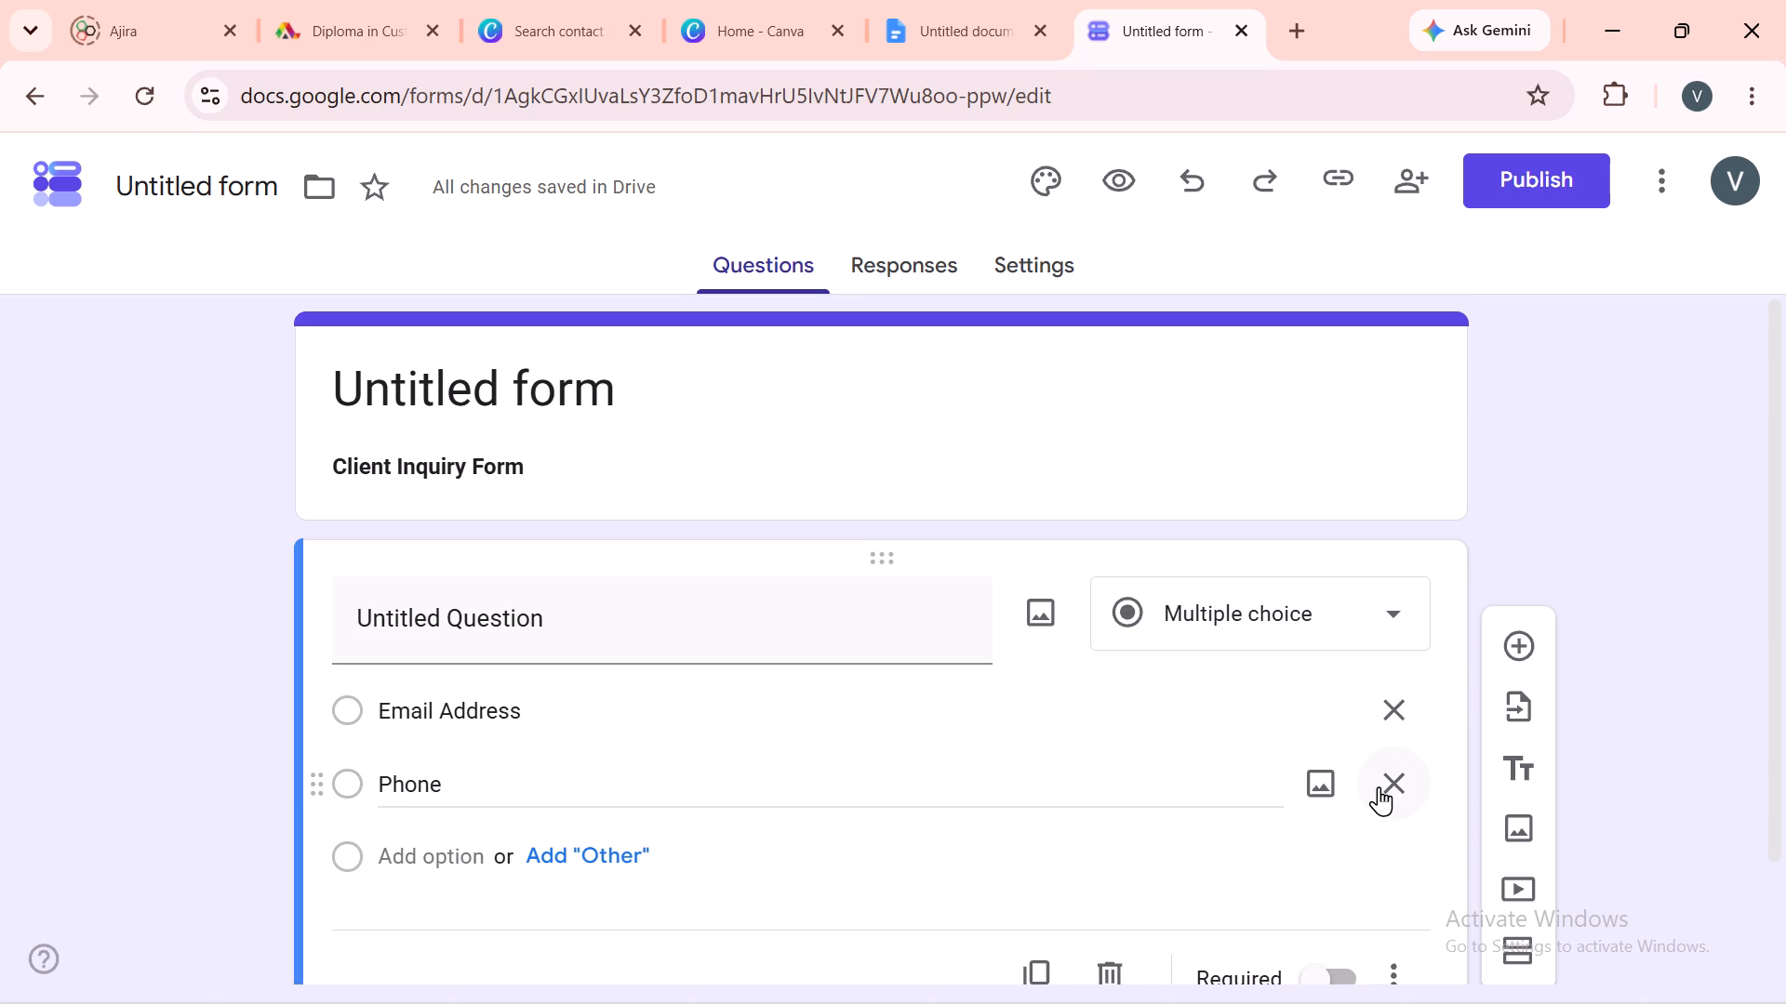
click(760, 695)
Change the untitled question's type to Short answer.
click(1386, 608)
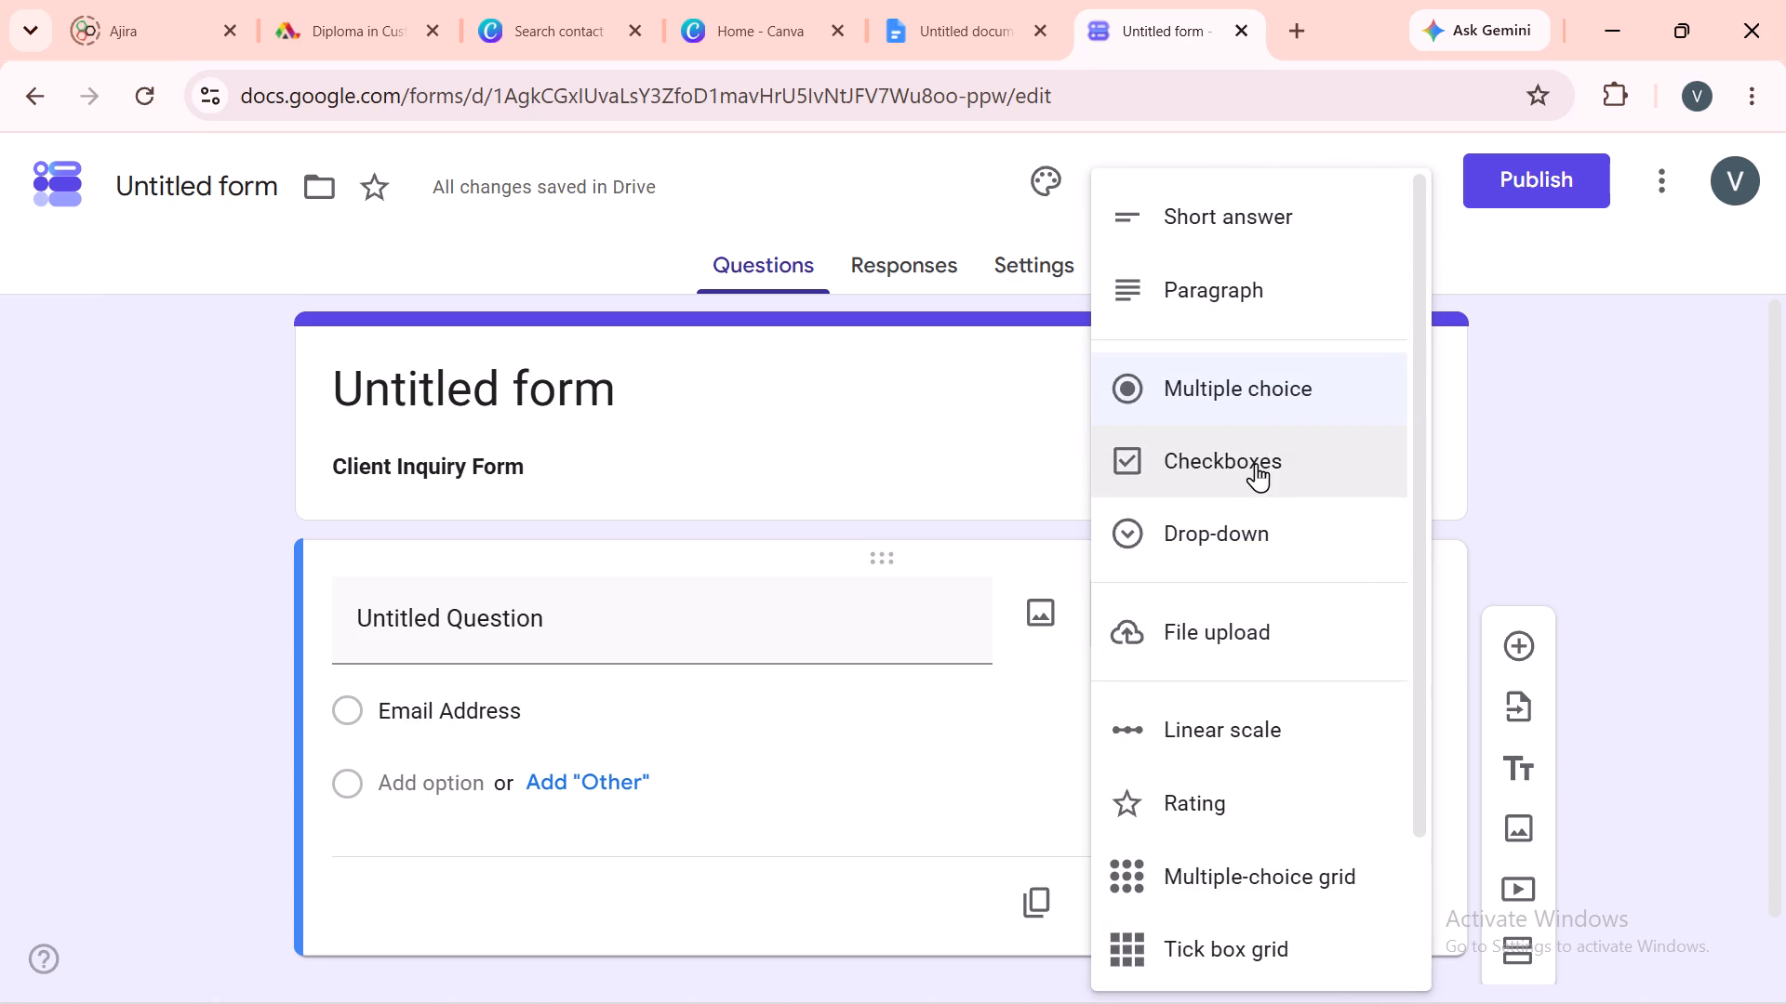
click(1251, 219)
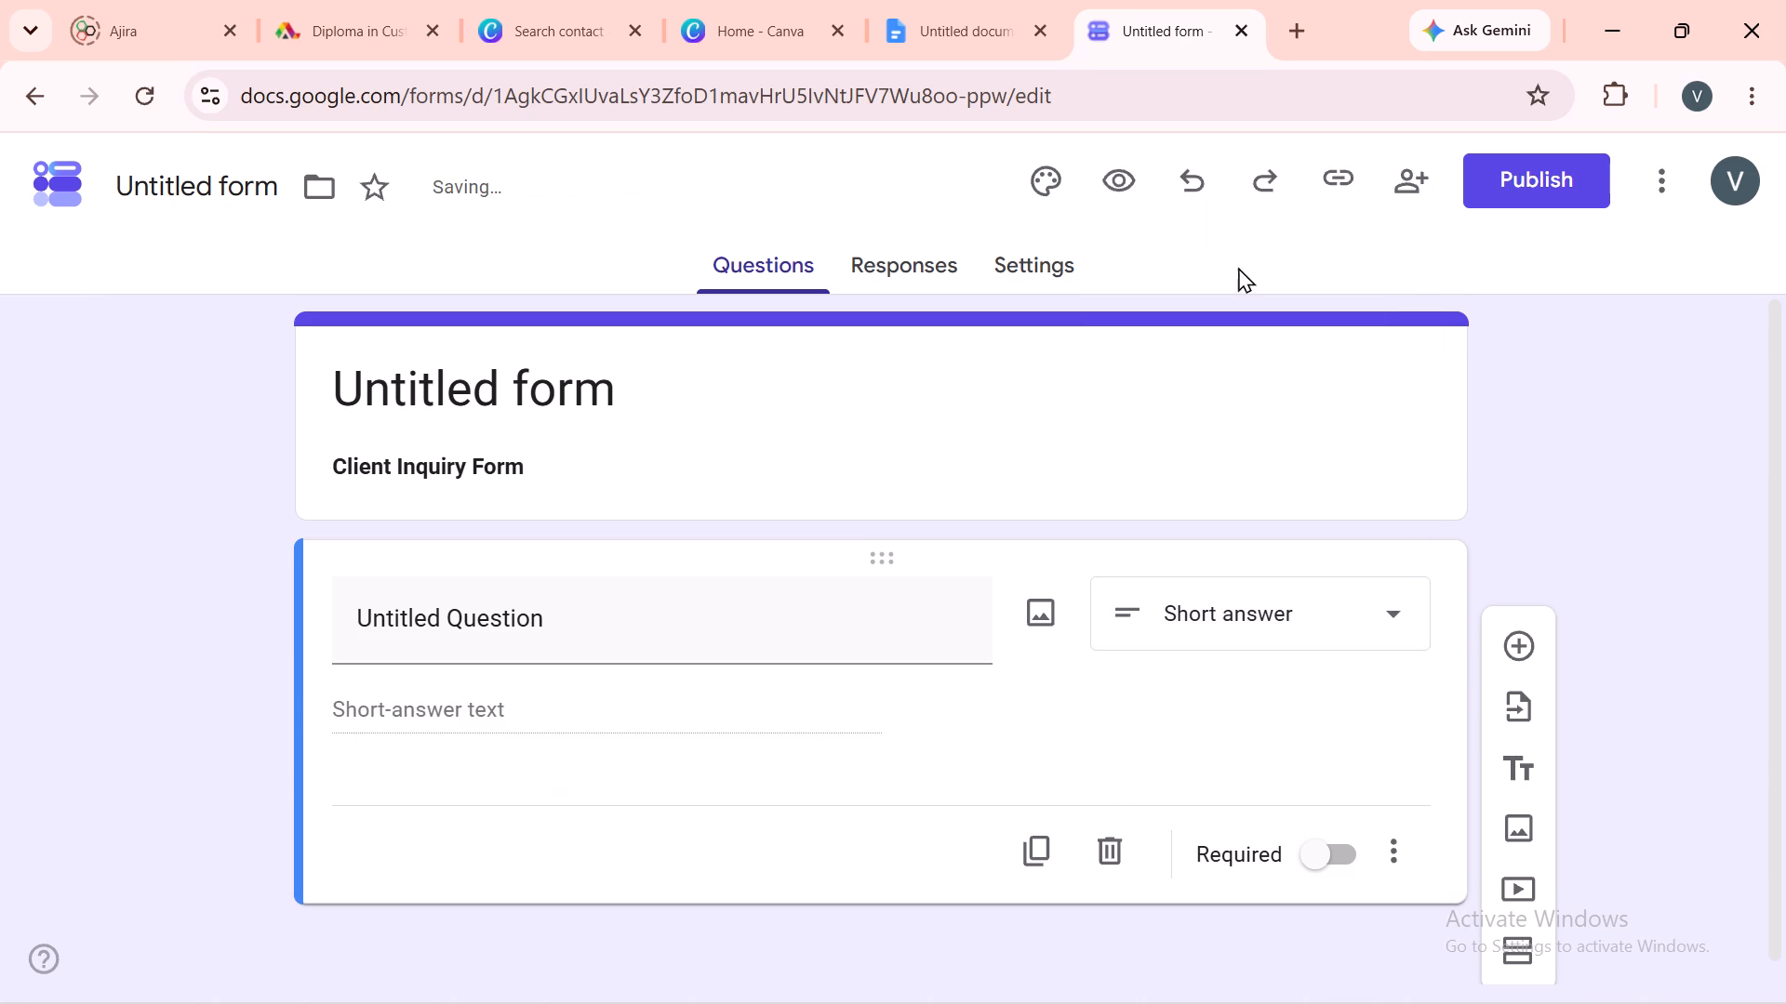
Open the short-answer question's title for editing.
scroll(578, 692, up, 1)
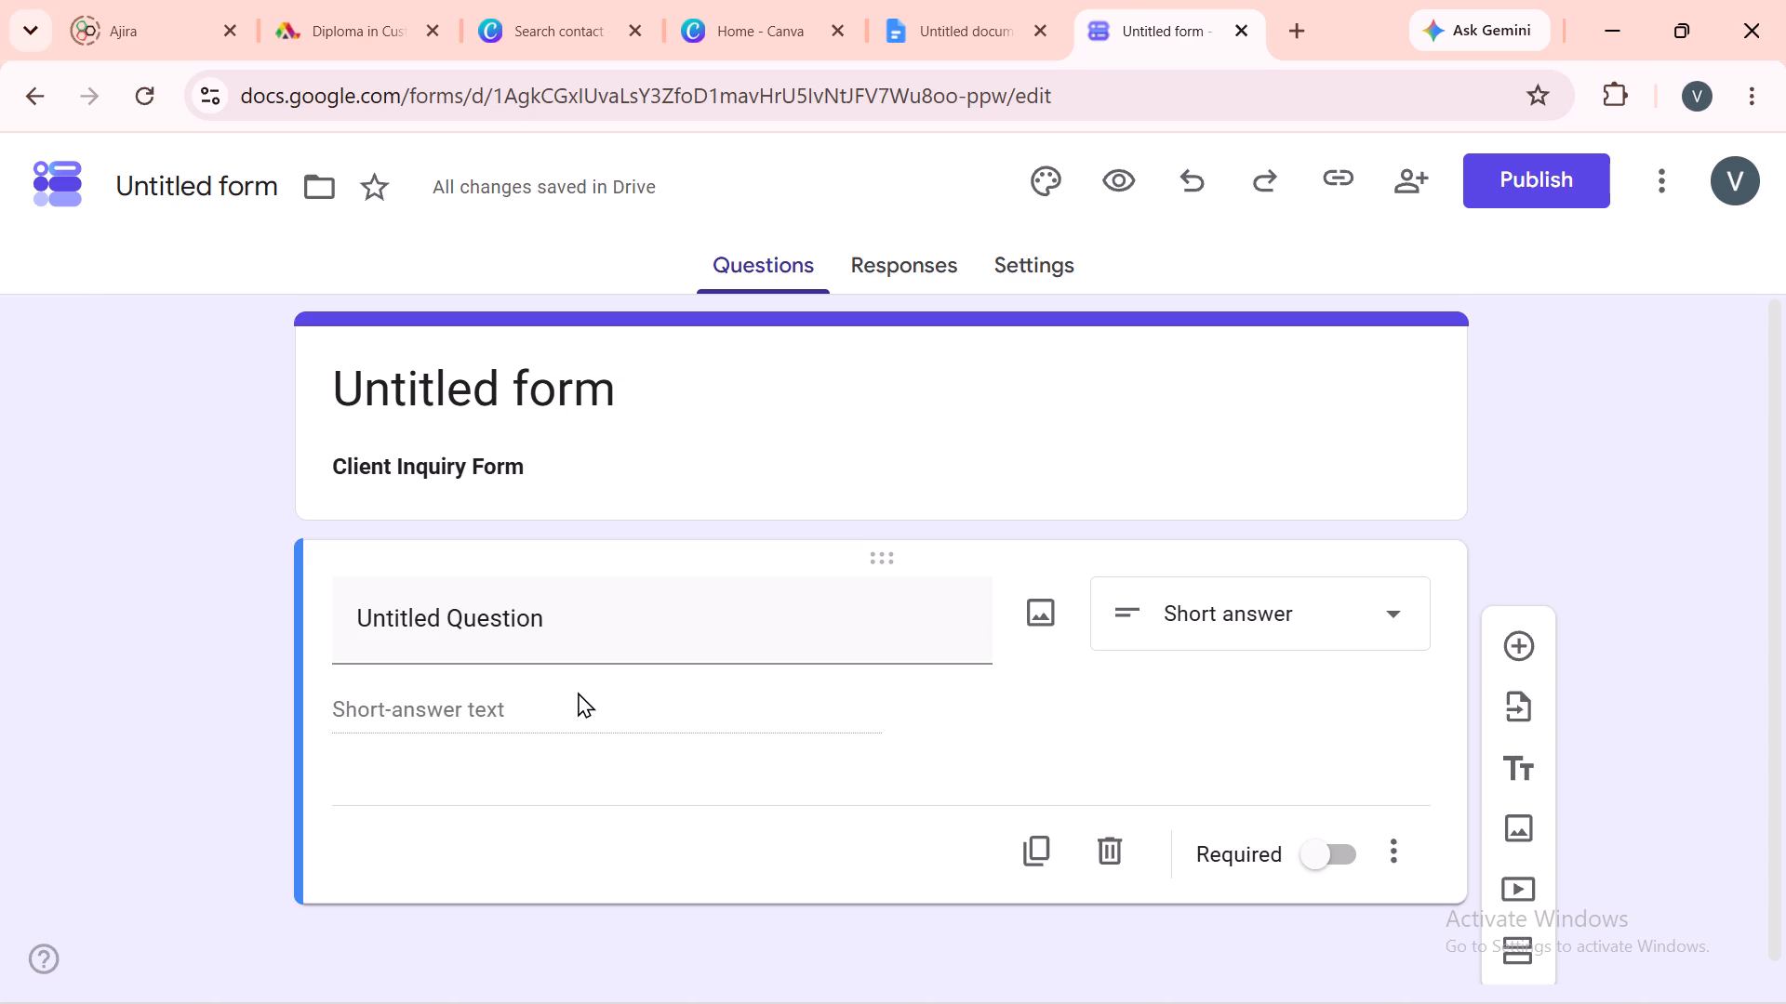
scroll(578, 692, down, 2)
scroll(578, 692, up, 1)
scroll(738, 799, down, 1)
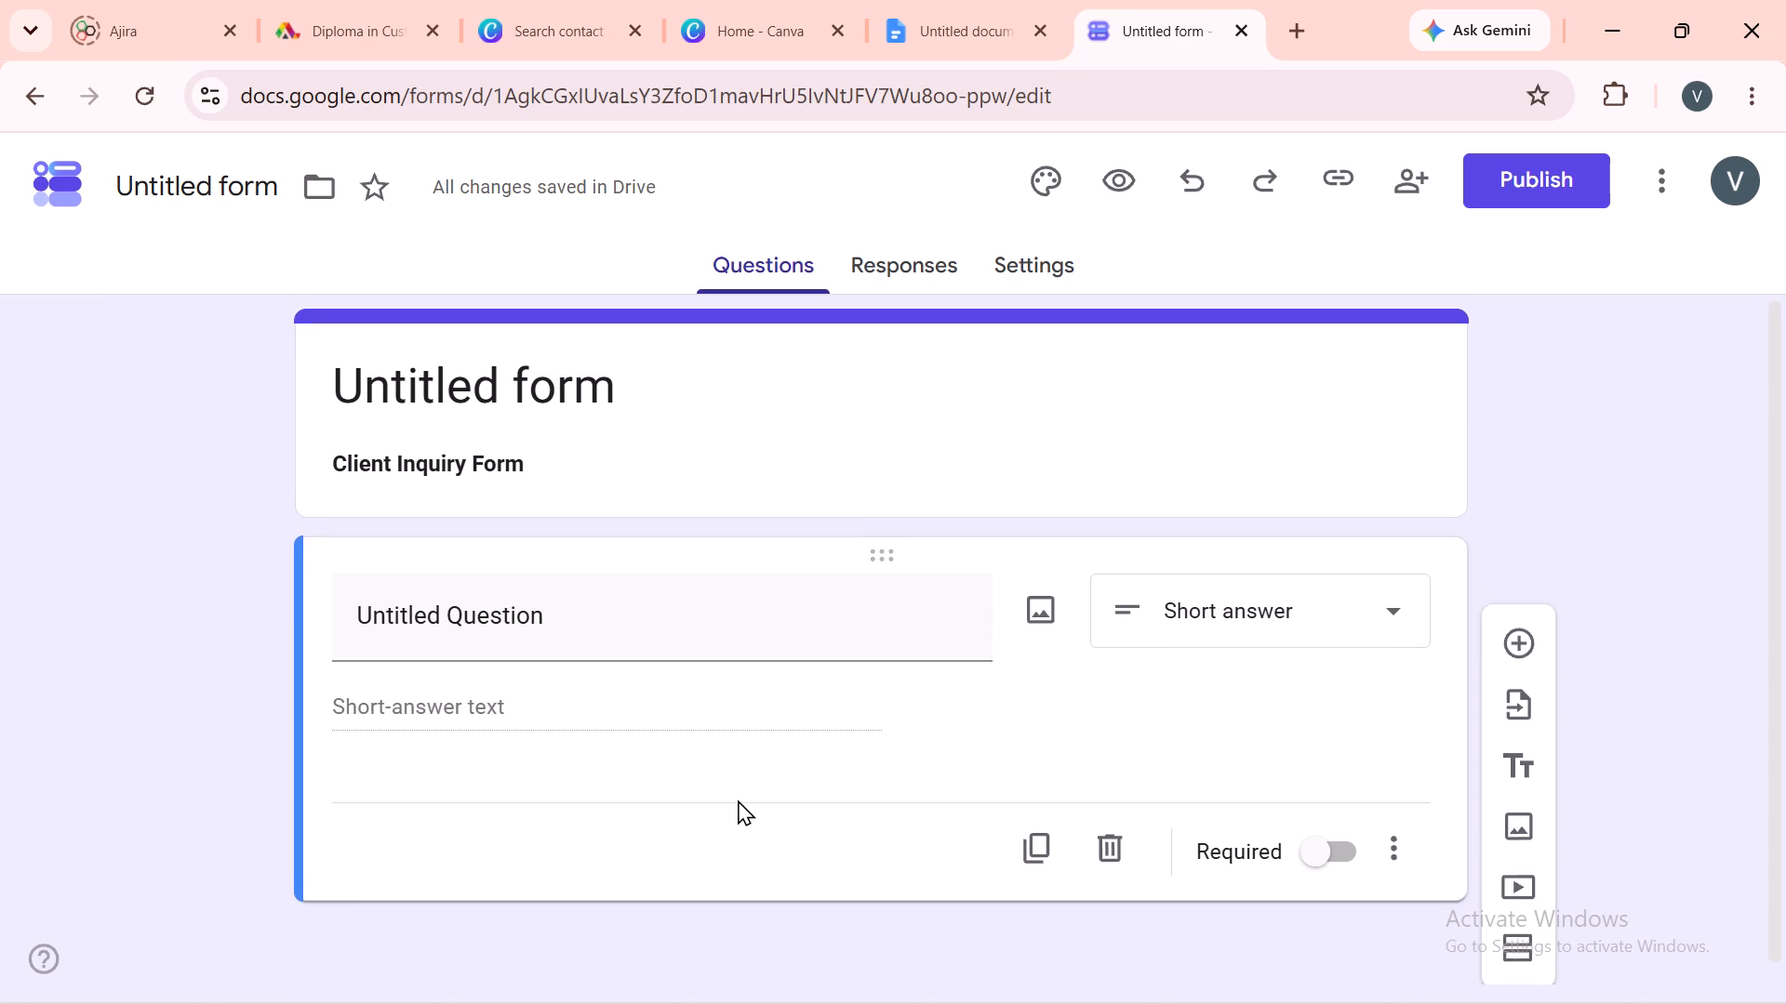
scroll(738, 799, down, 1)
click(629, 628)
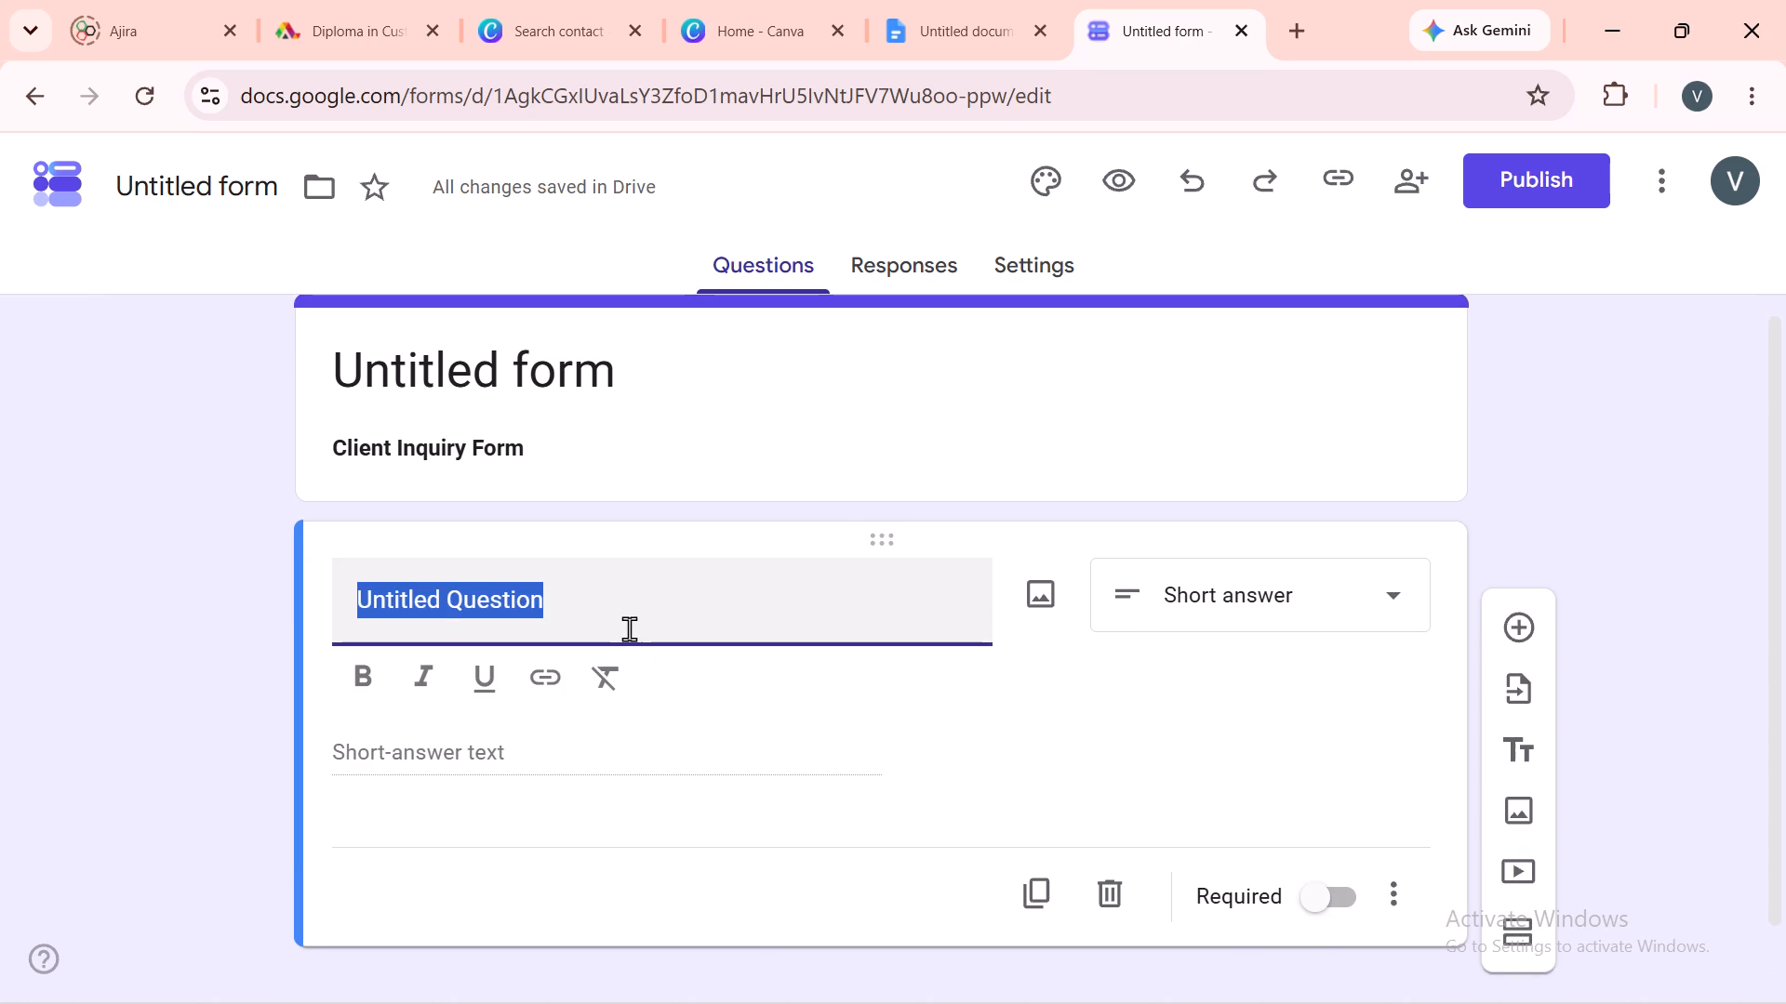
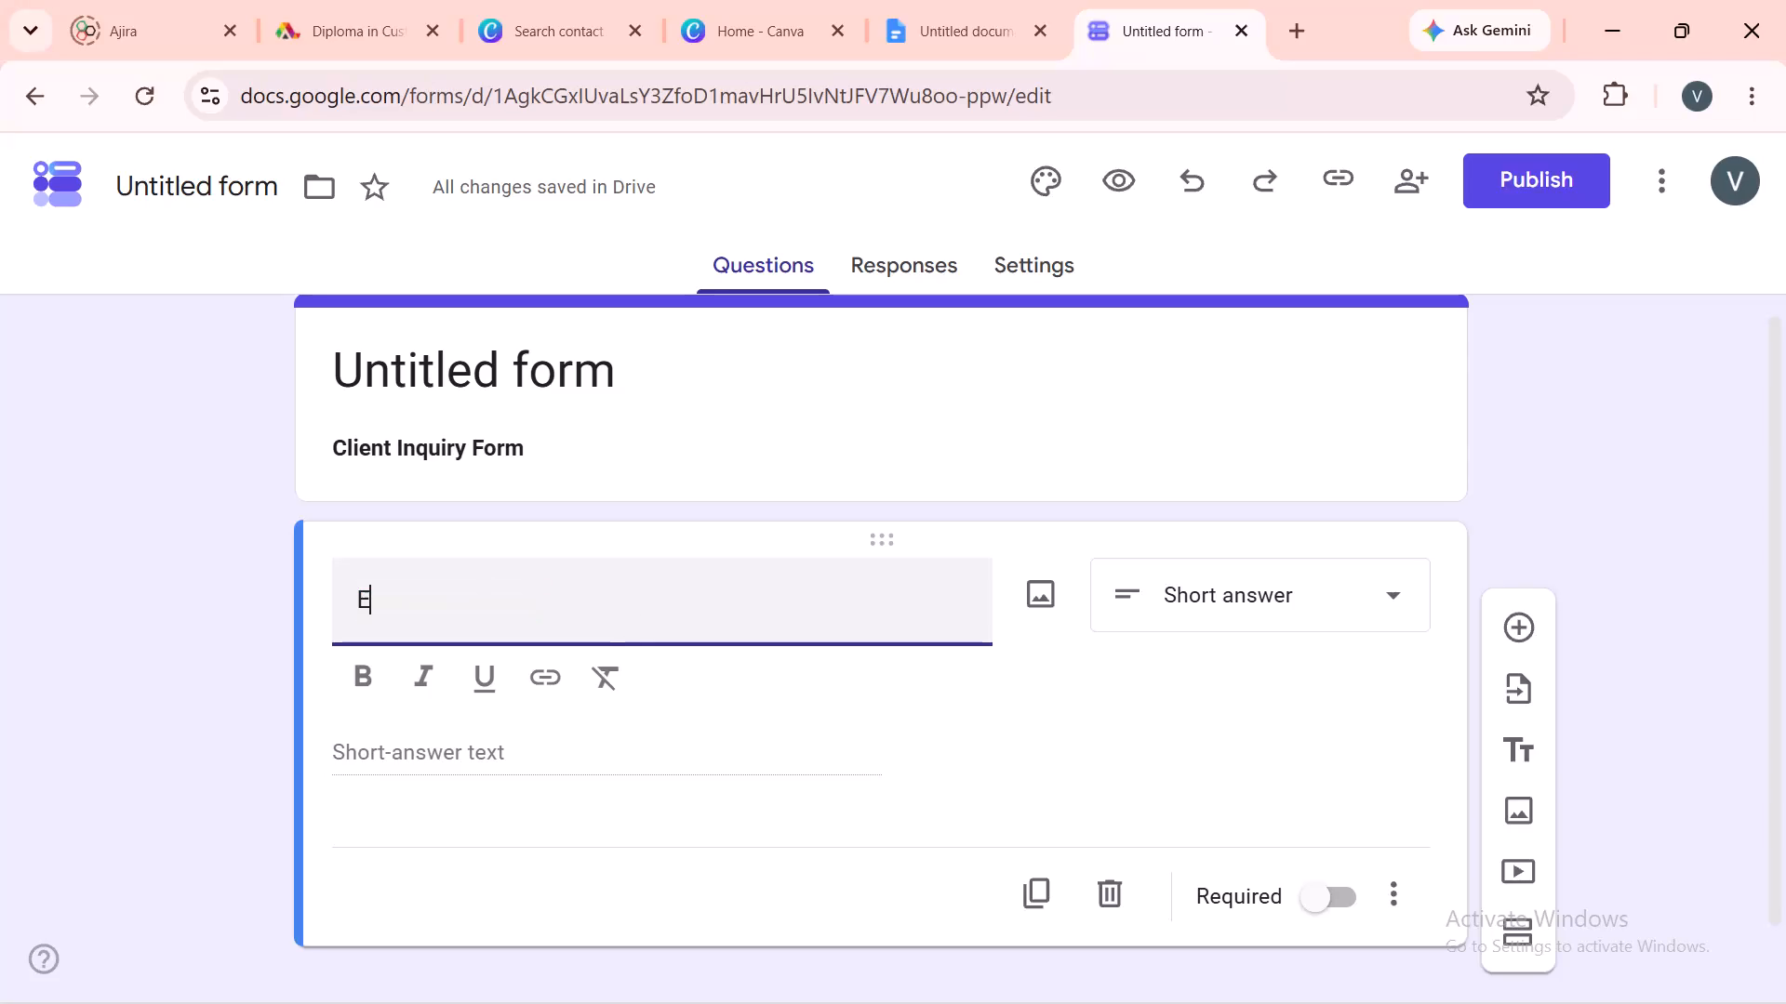
Title the short-answer question "Email Address".
text(mail)
key(space)
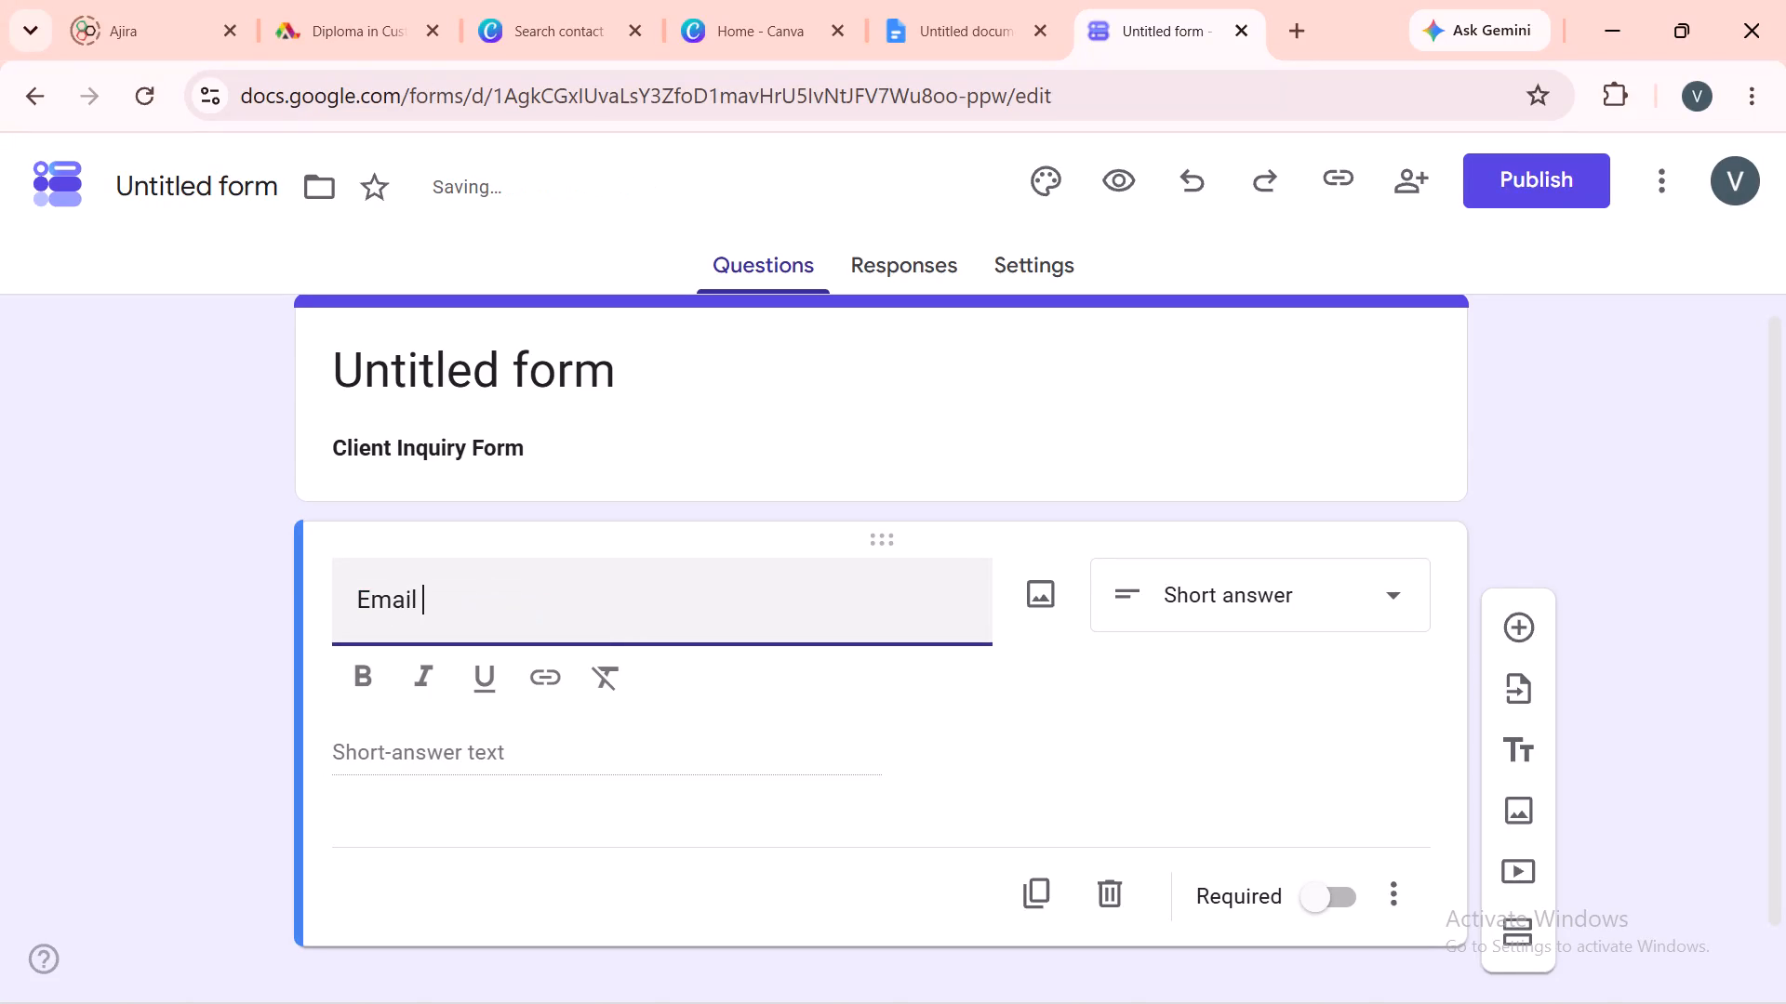
key(a)
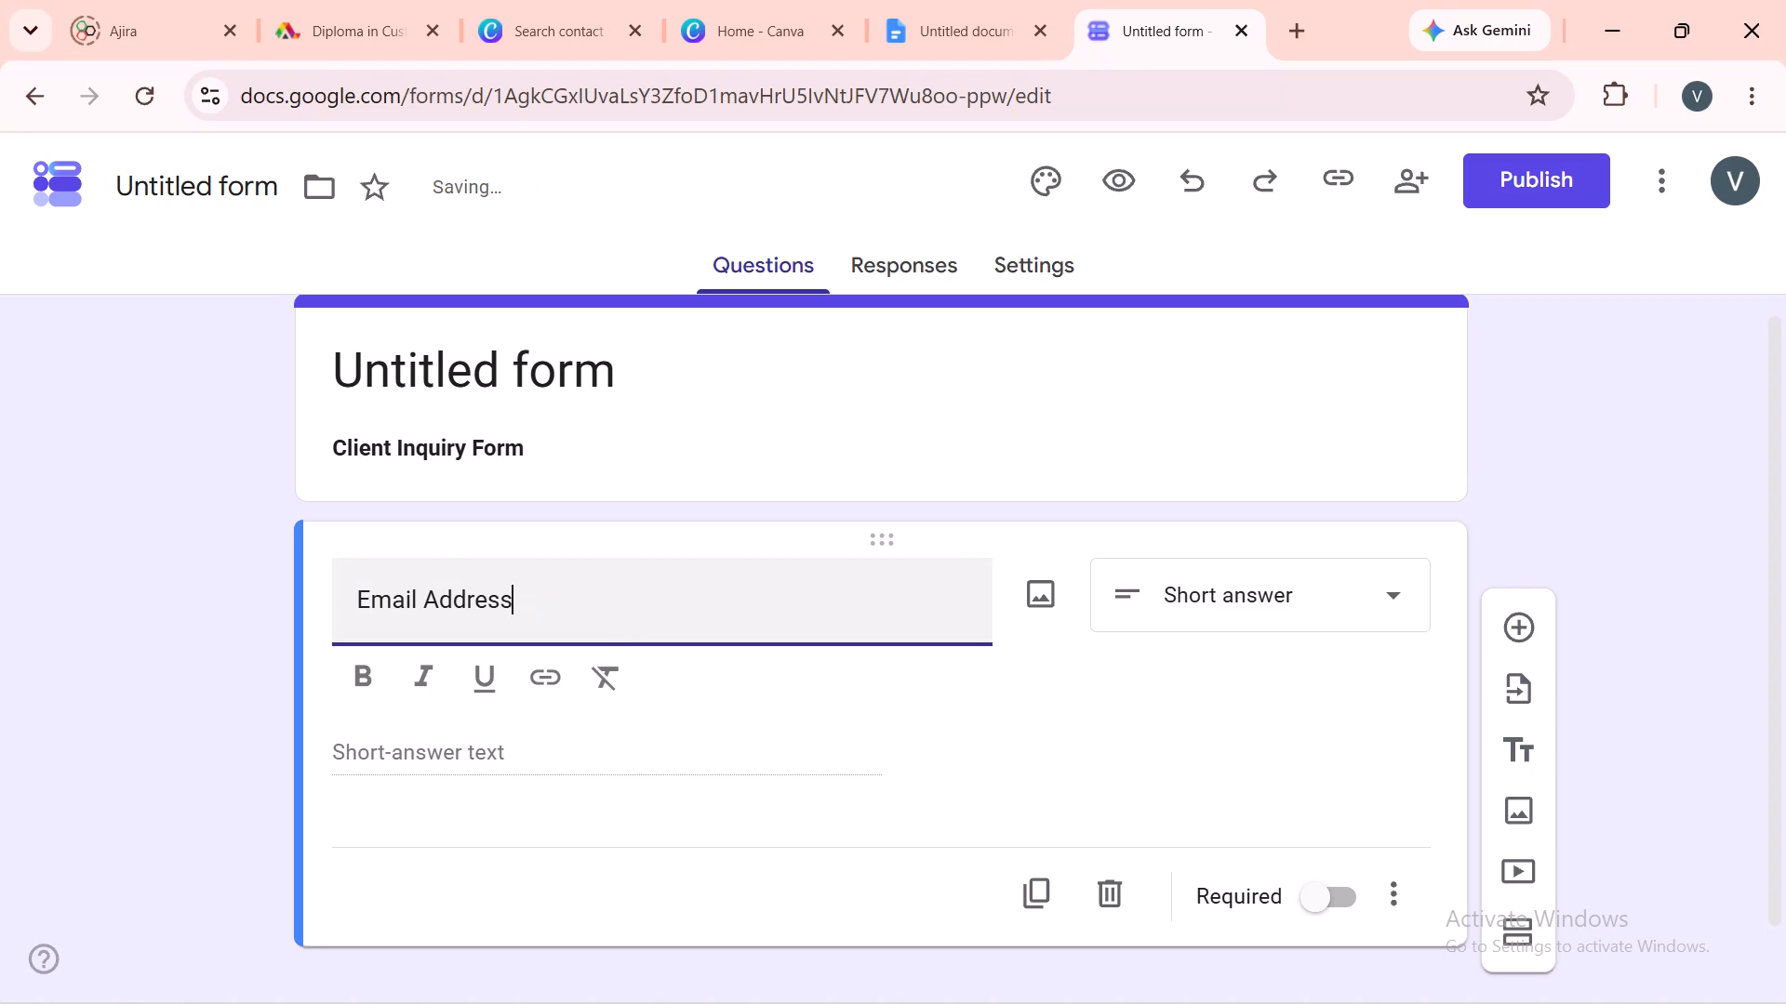
click(576, 786)
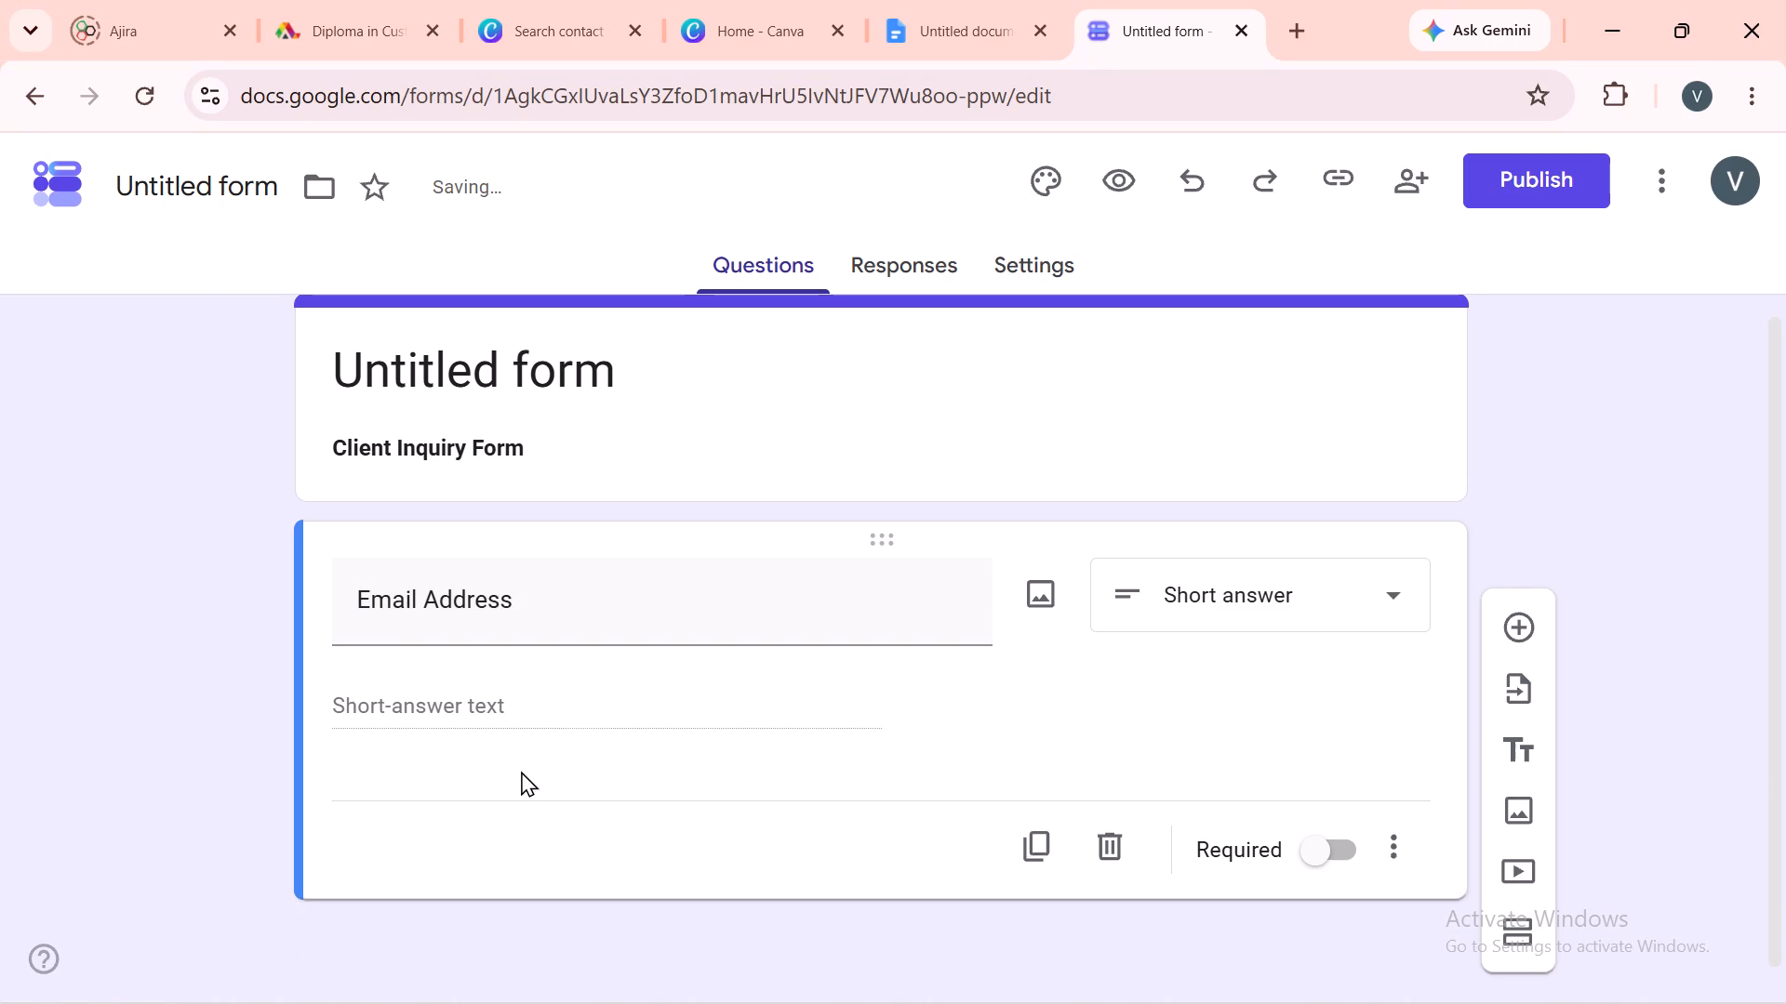
click(492, 693)
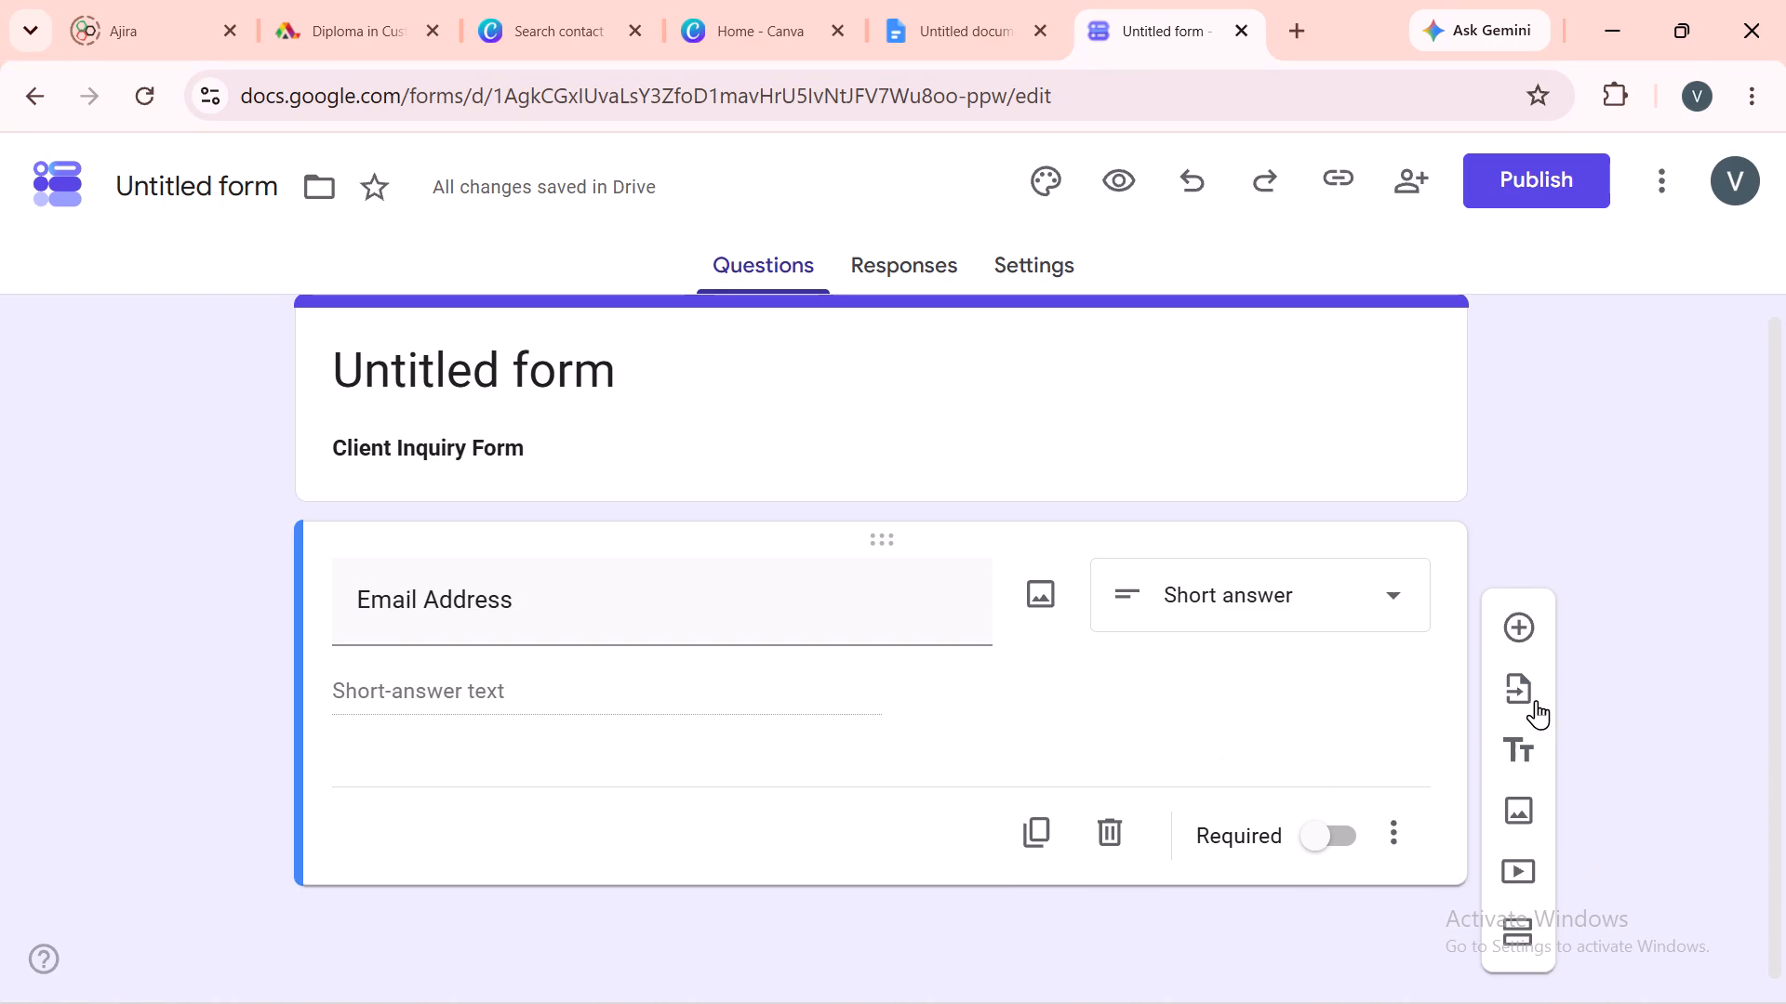
Add a question titled "Full names" below Email Address, with the Short answer type.
click(1513, 632)
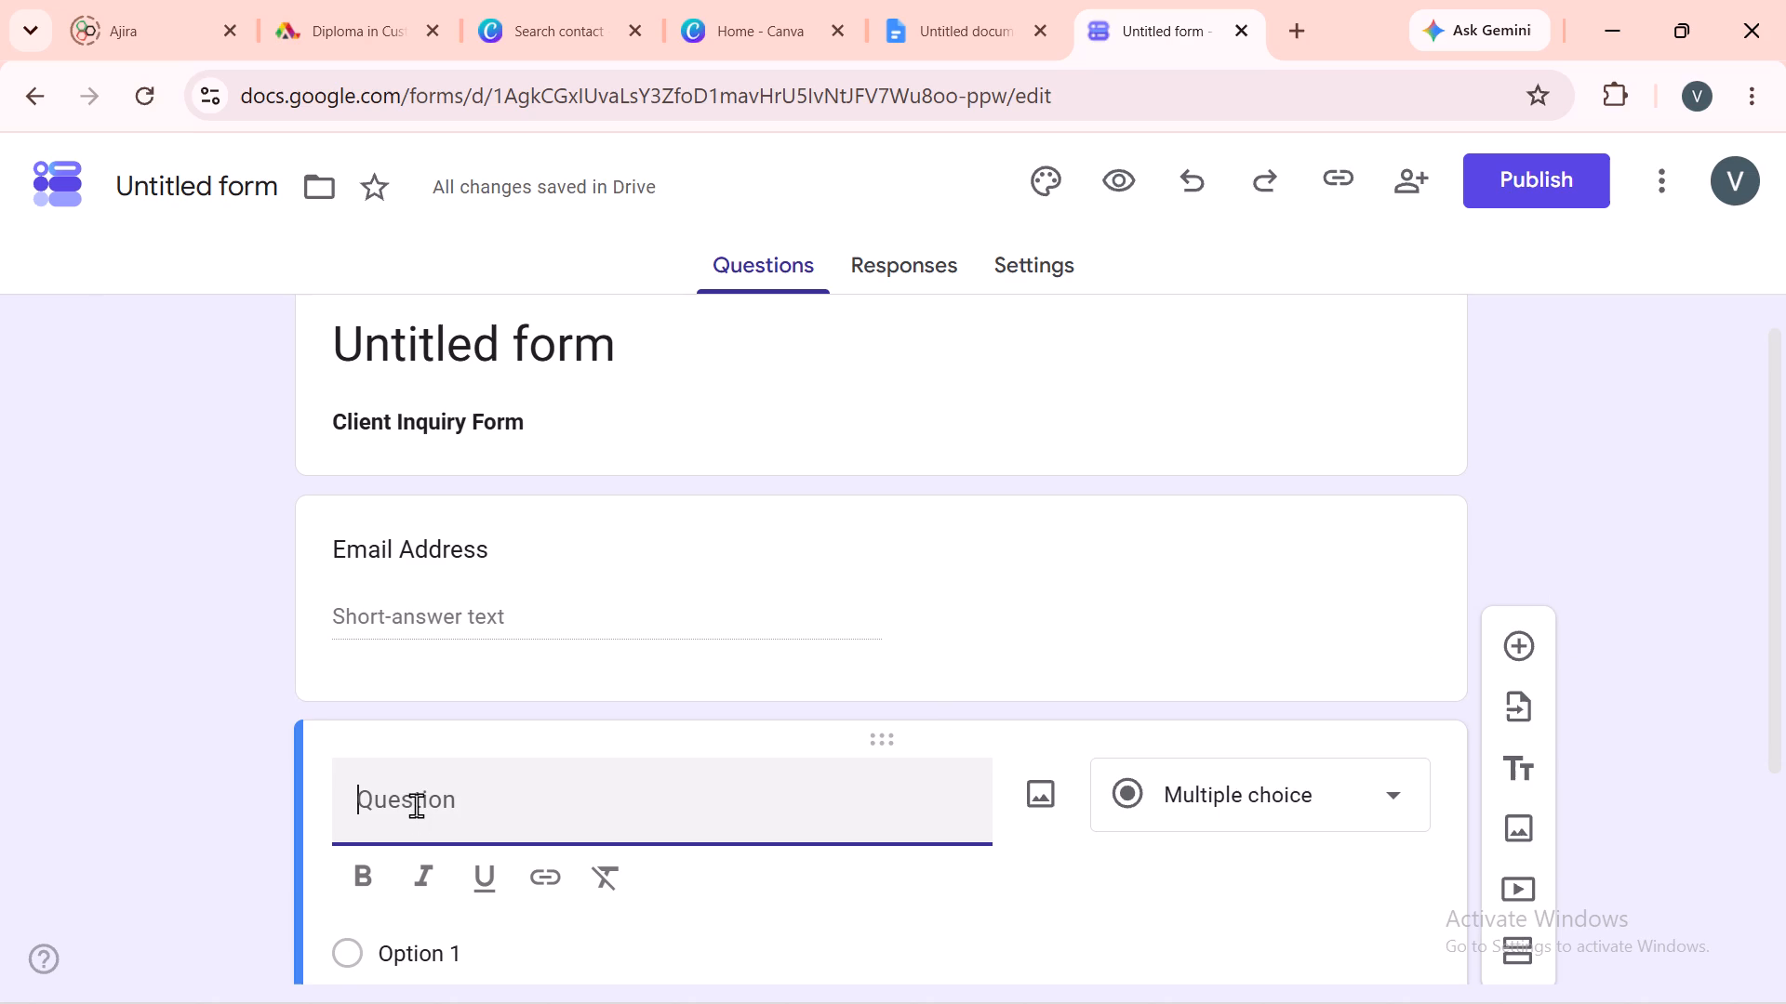
key(f)
text(ames)
key(BackSpace)
key(BackSpace)
key(BackSpace)
key(BackSpace)
key(BackSpace)
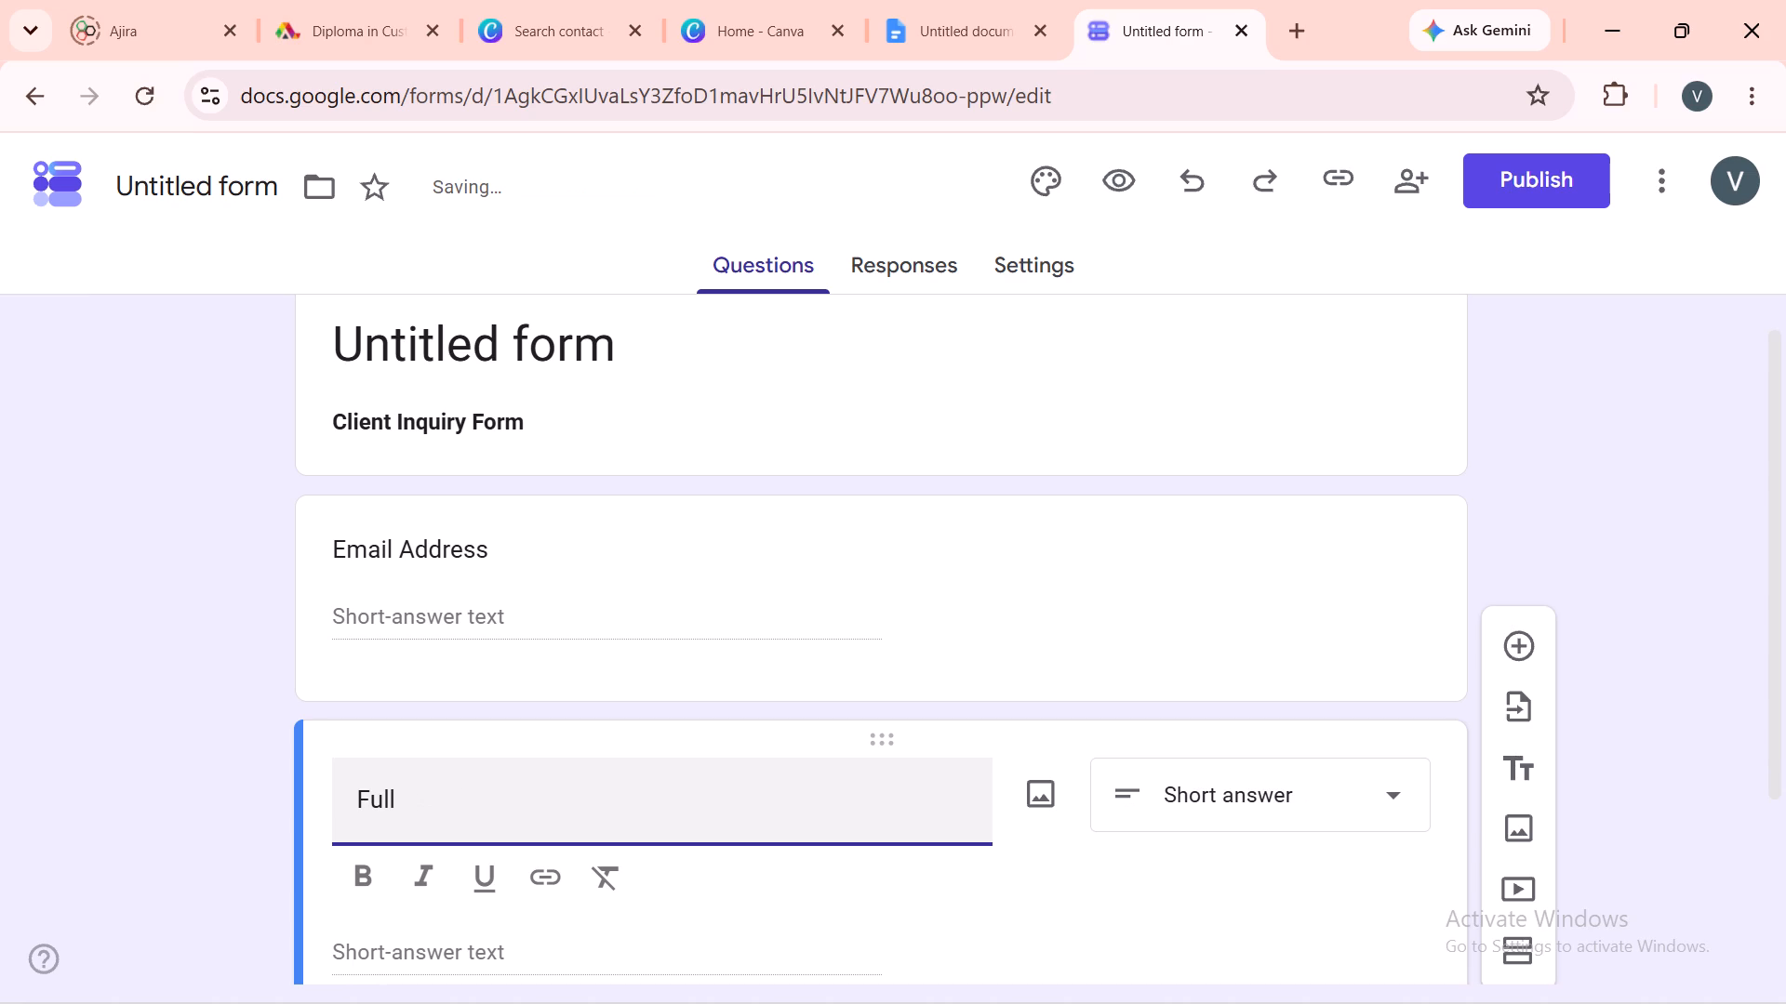
key(space)
text(names)
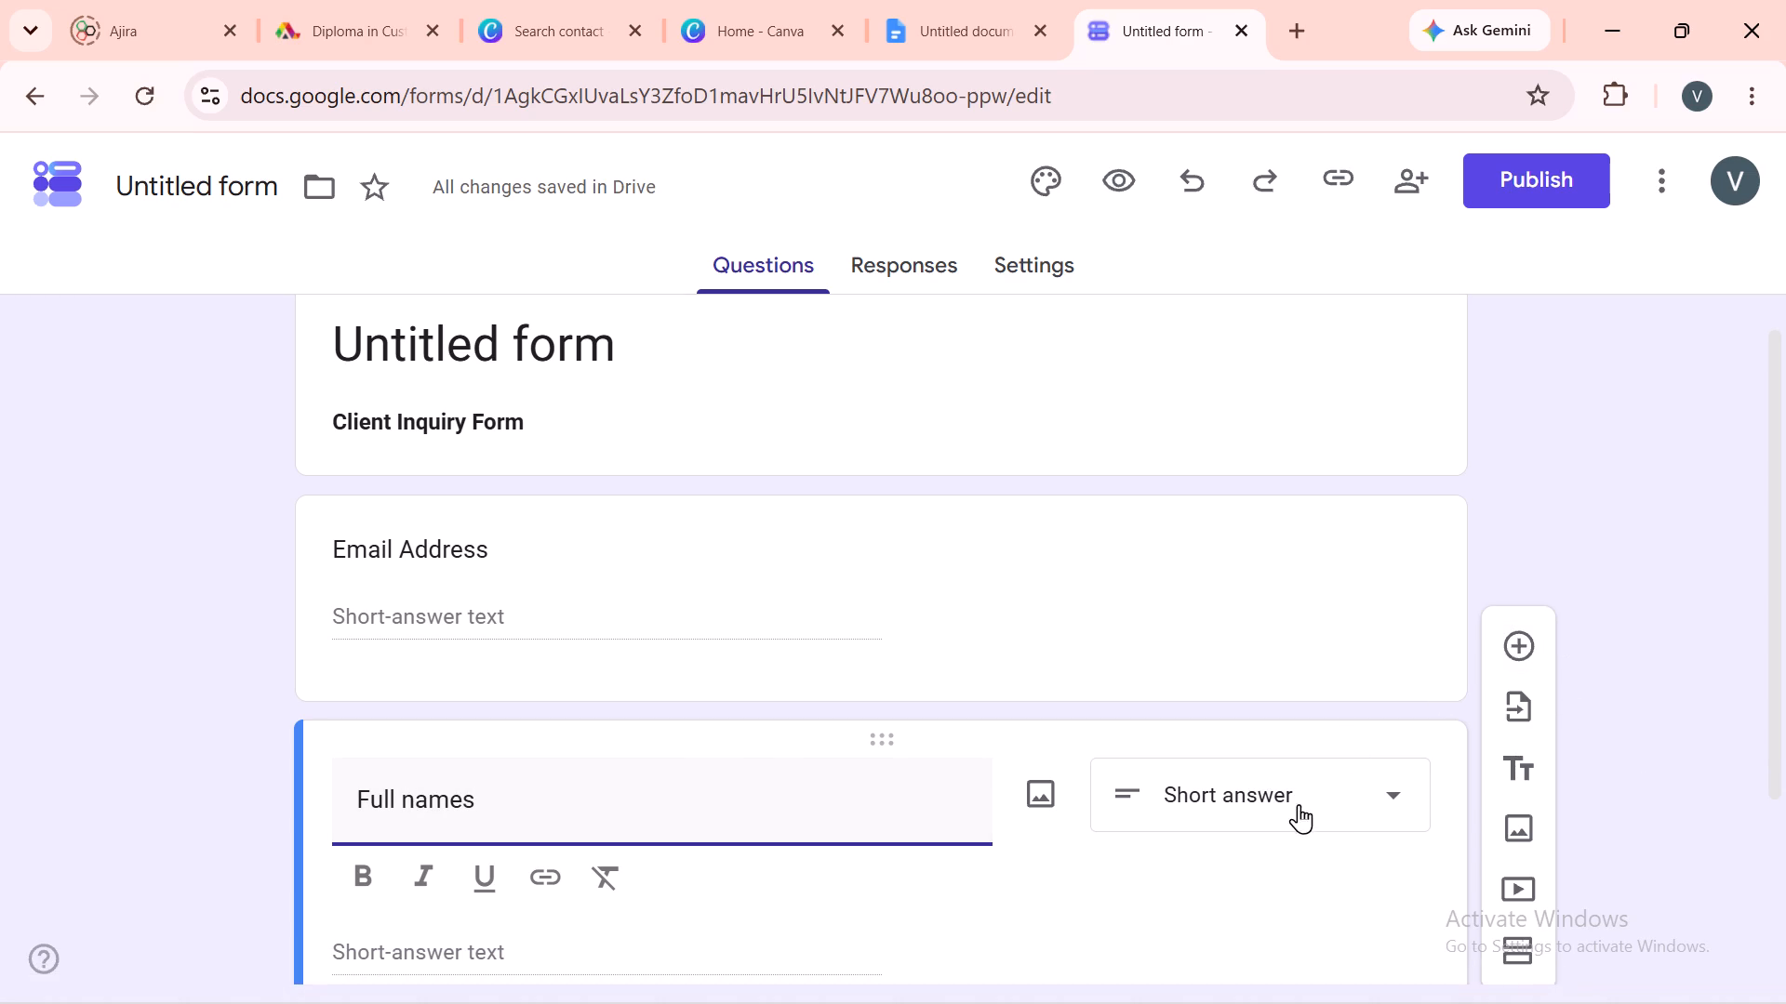
click(1392, 793)
click(1206, 216)
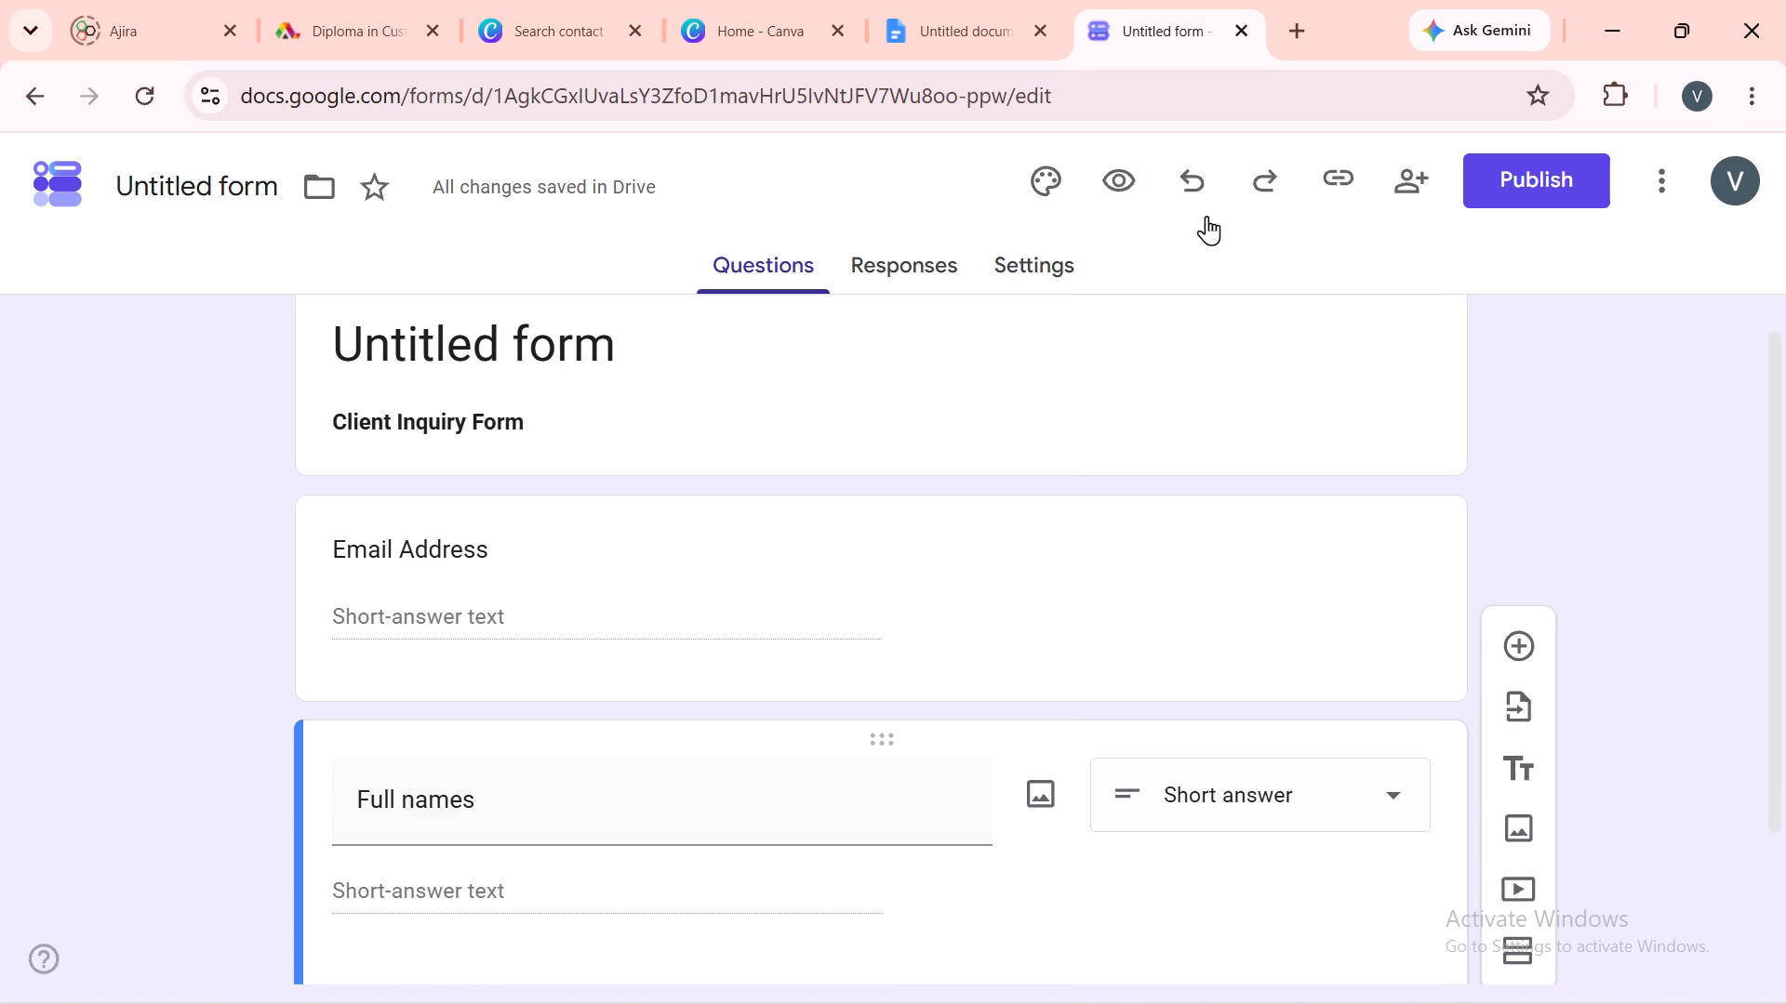
Add a question titled "Gender" below Full names, with the Multiple choice type.
scroll(723, 814, down, 2)
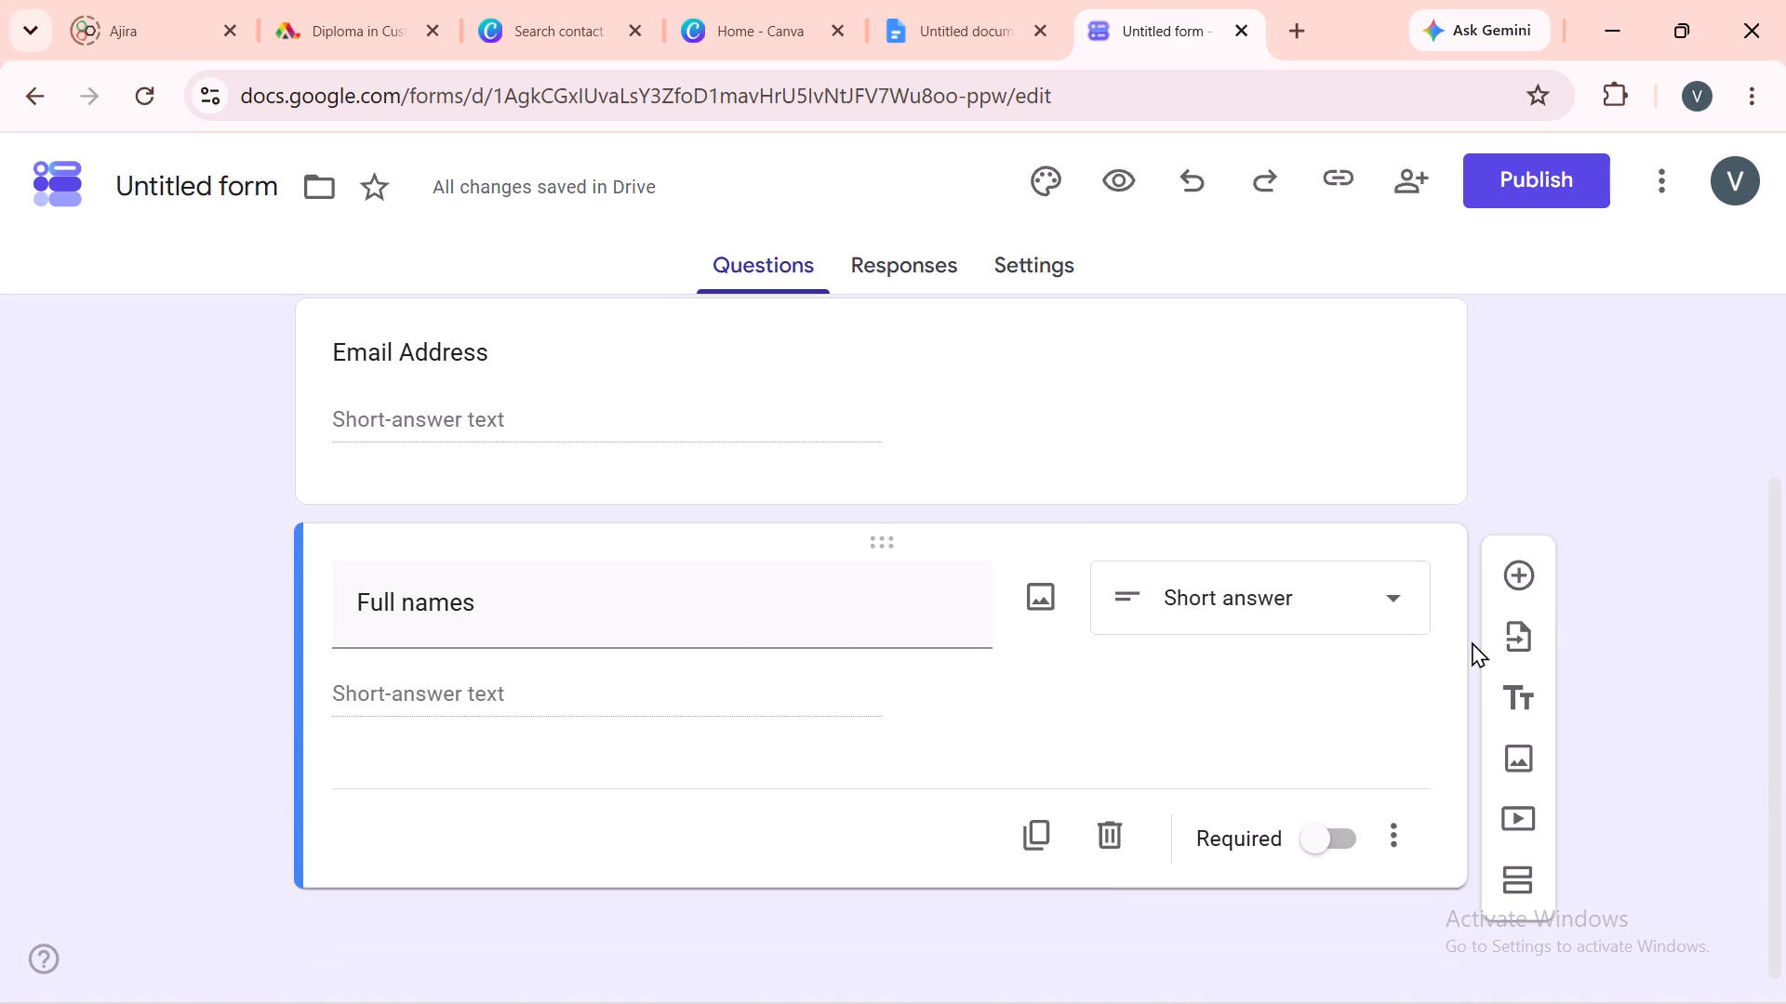
click(1520, 562)
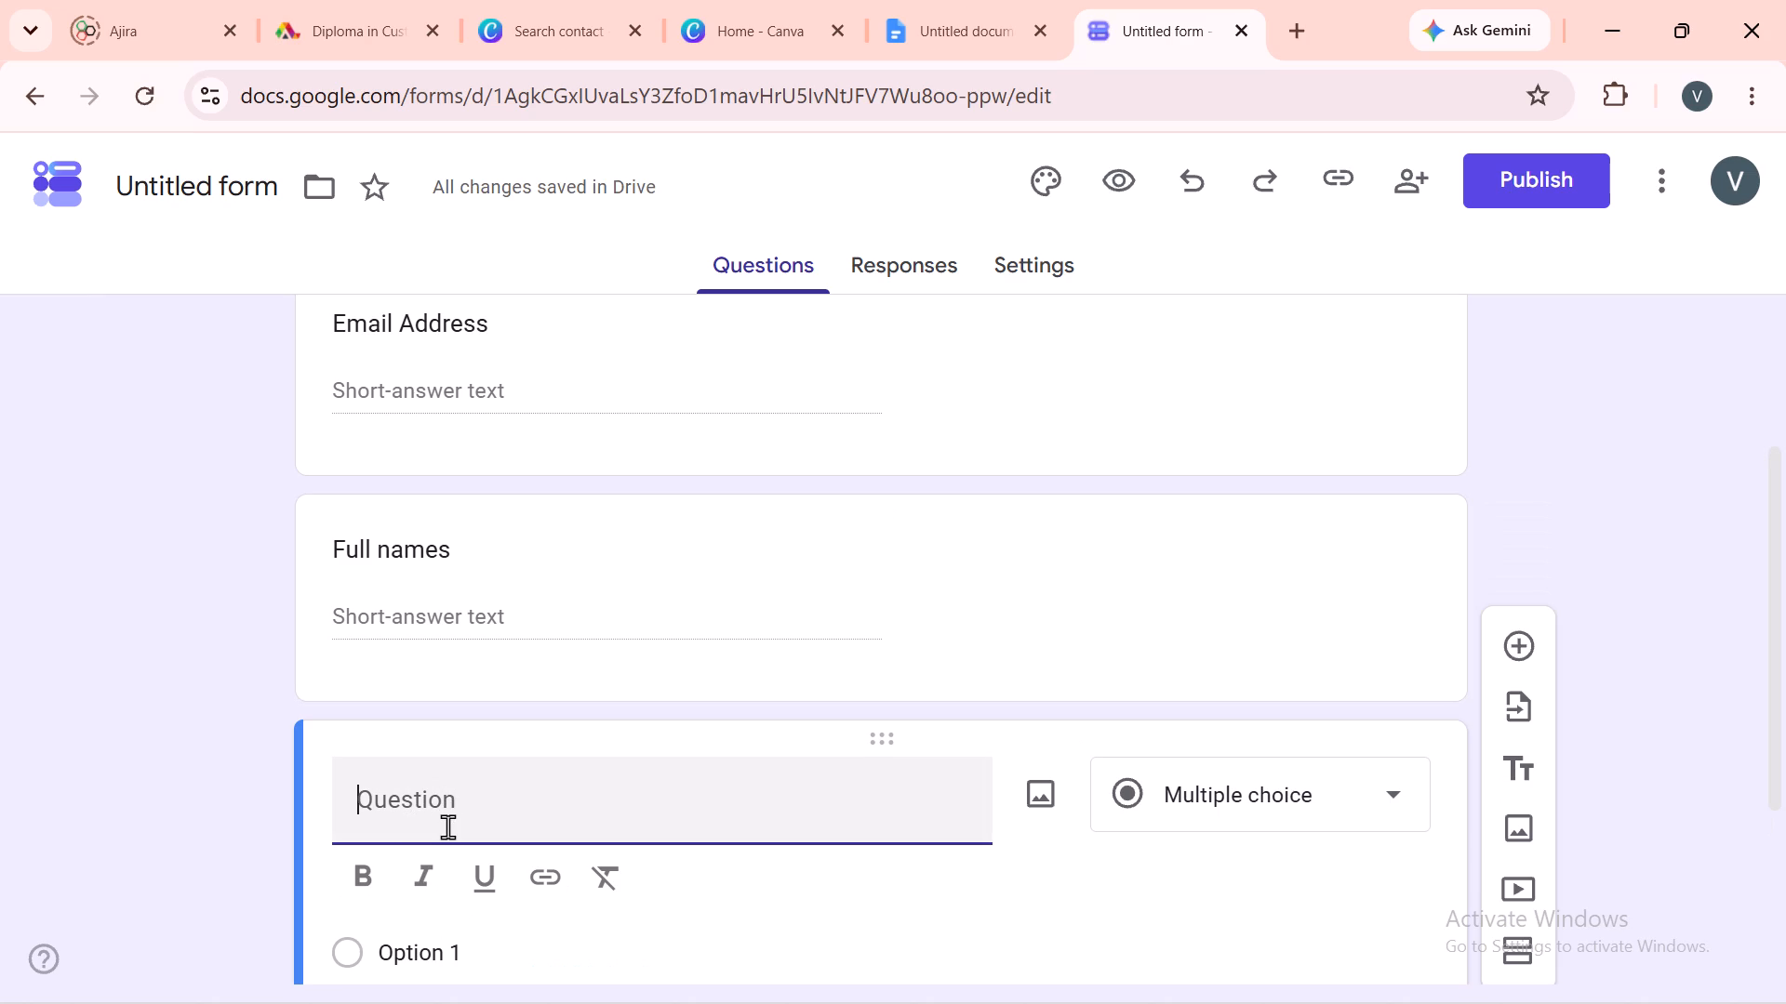
key(g)
text(nder)
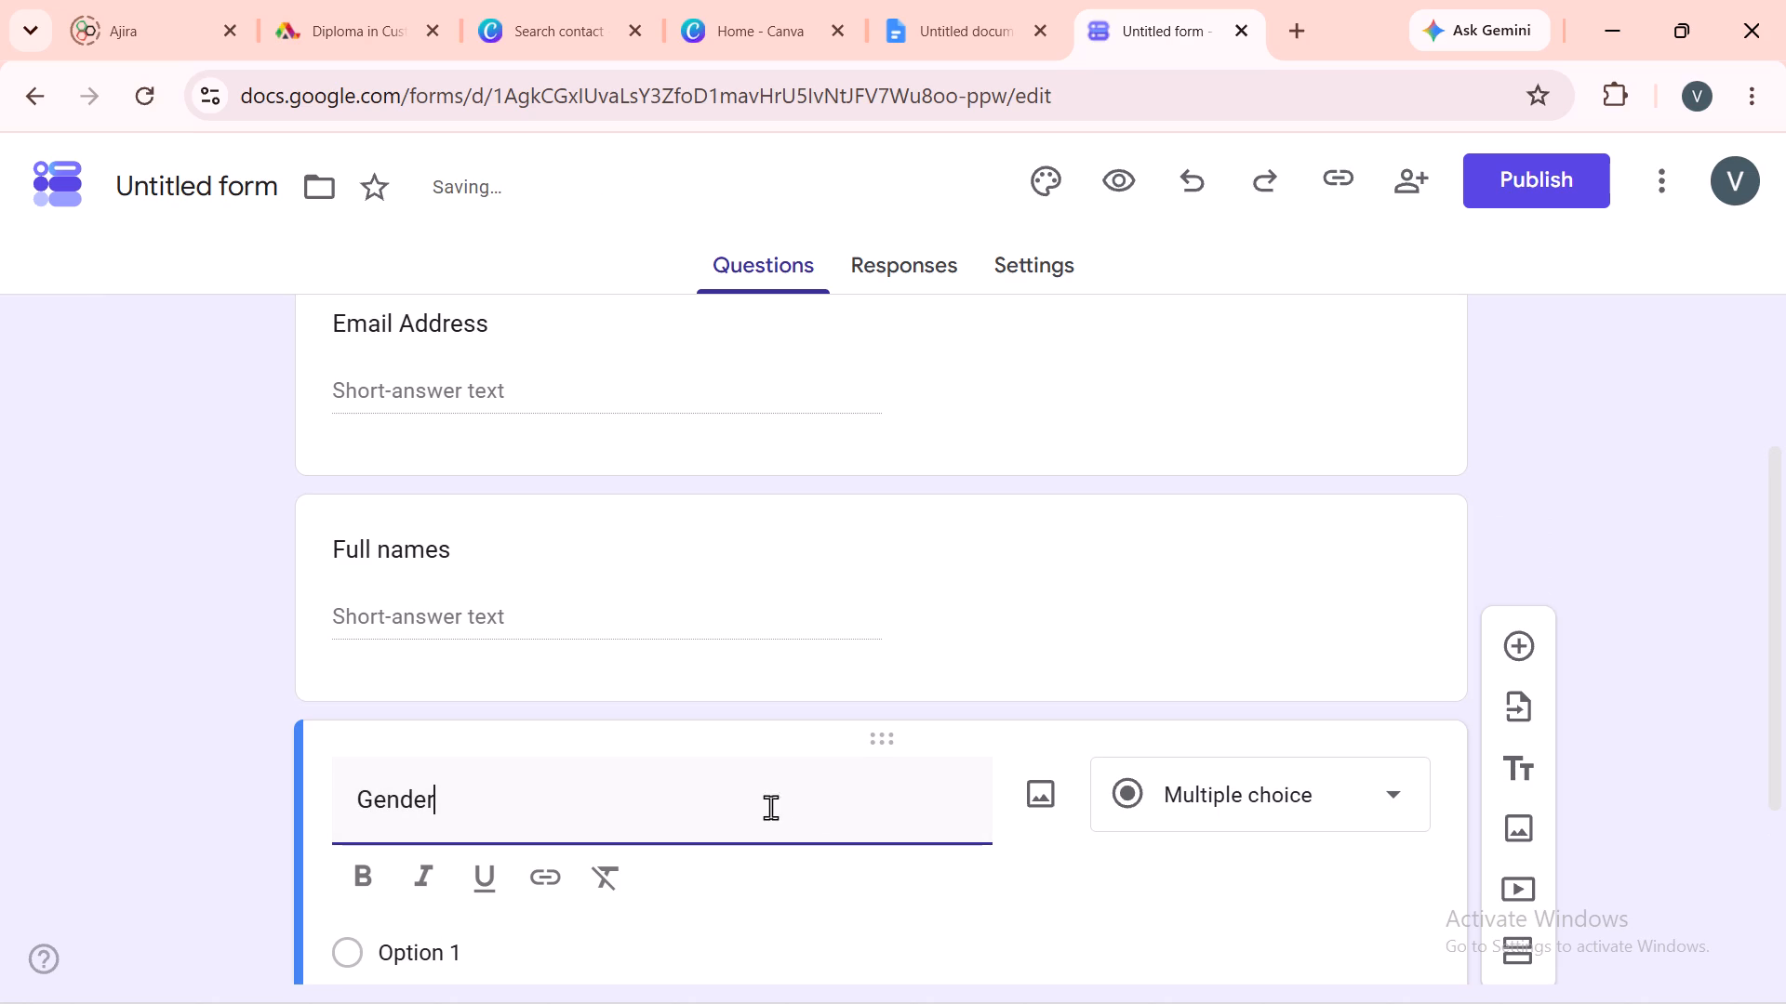
click(1385, 803)
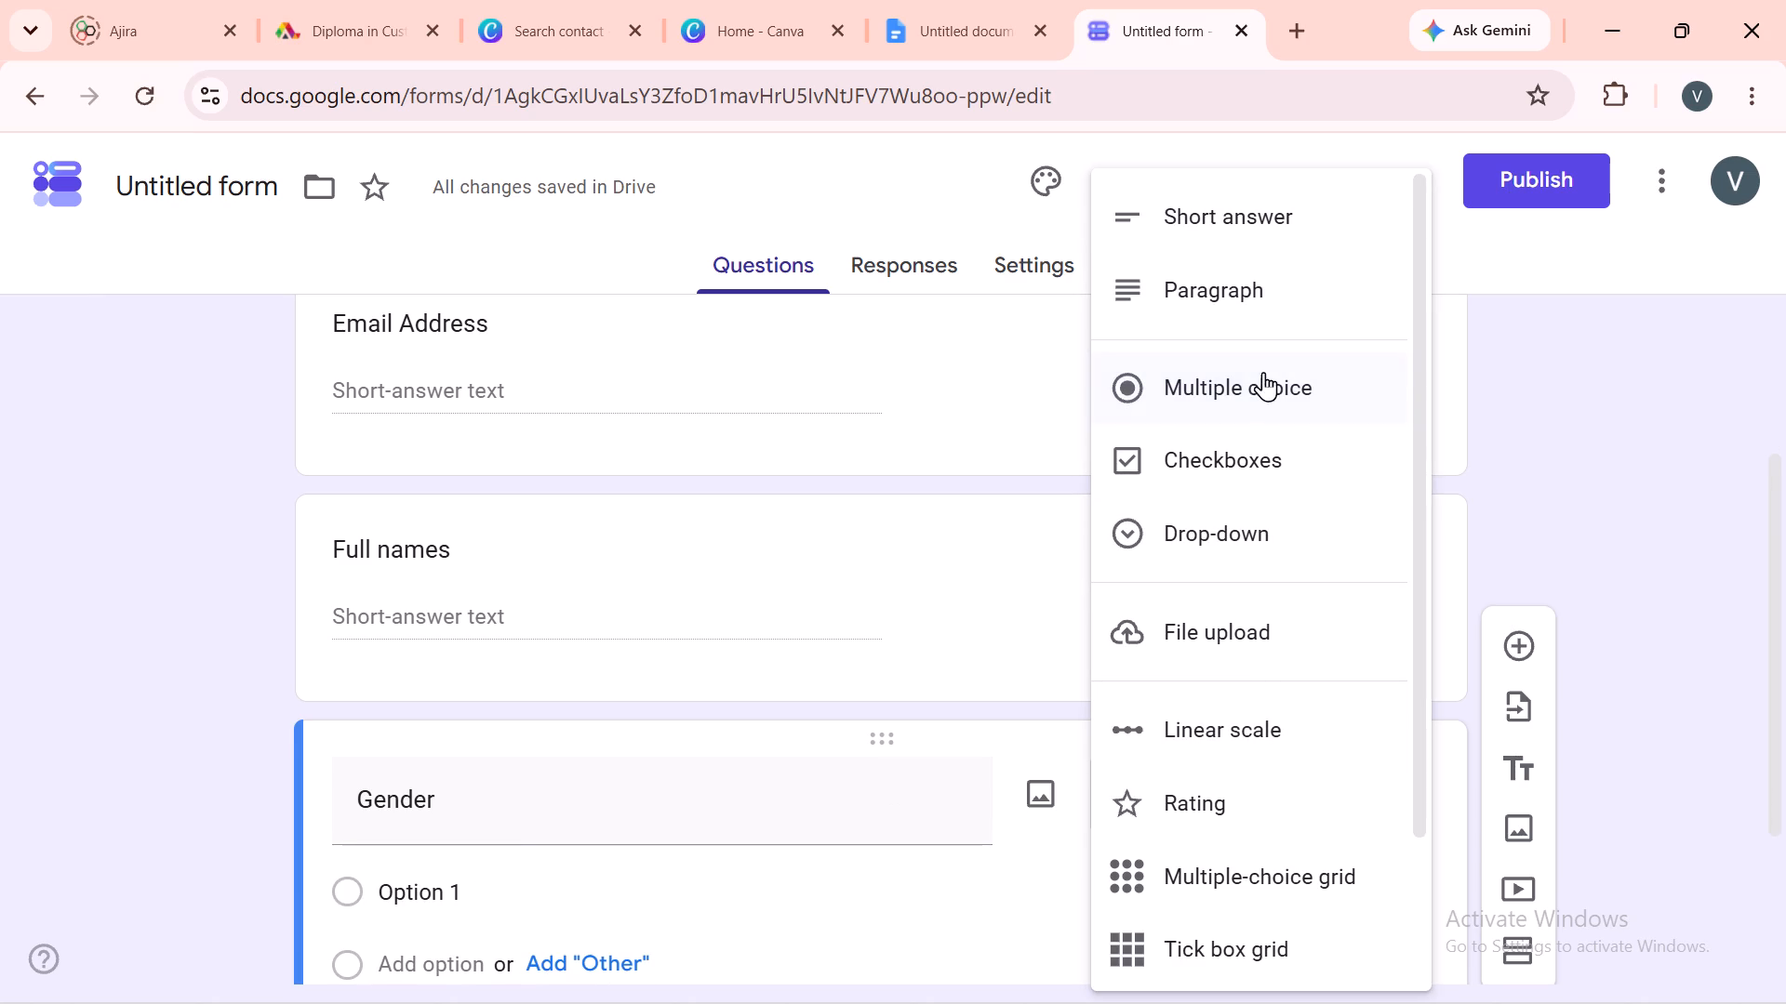
click(1266, 398)
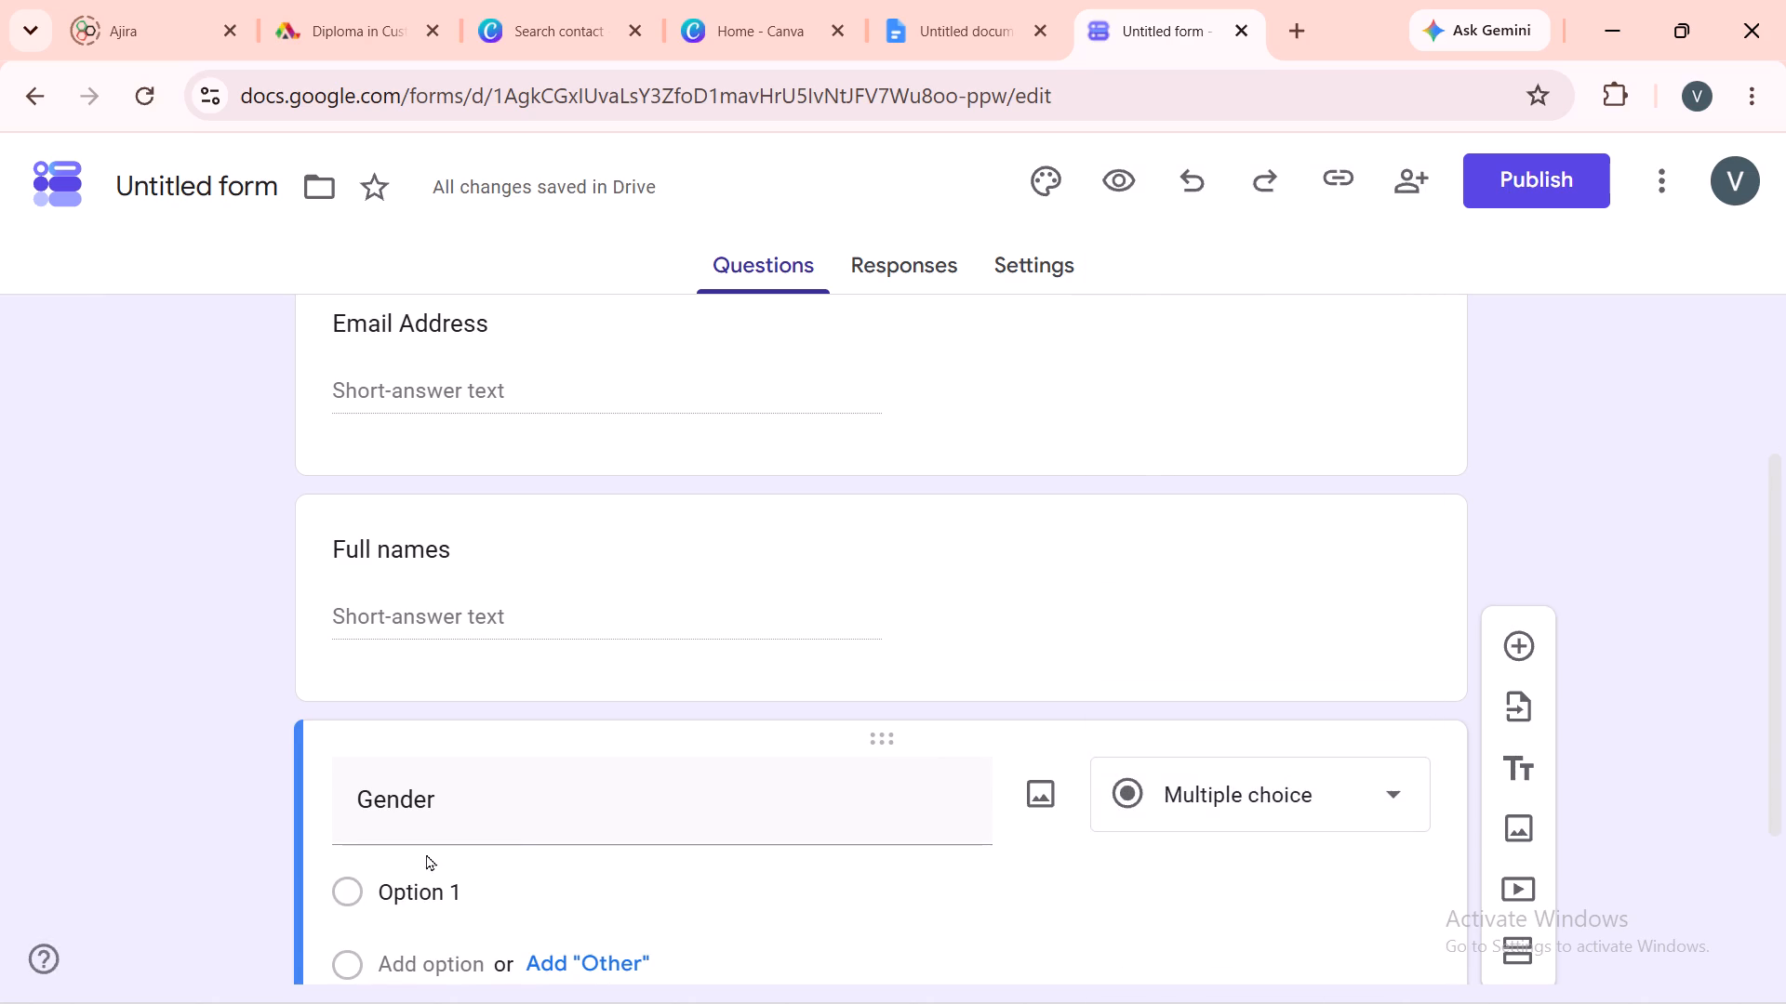
Give the Gender question the answer options "Male", "Female", "Prefer not to say" and "Other".
scroll(432, 853, down, 1)
click(434, 746)
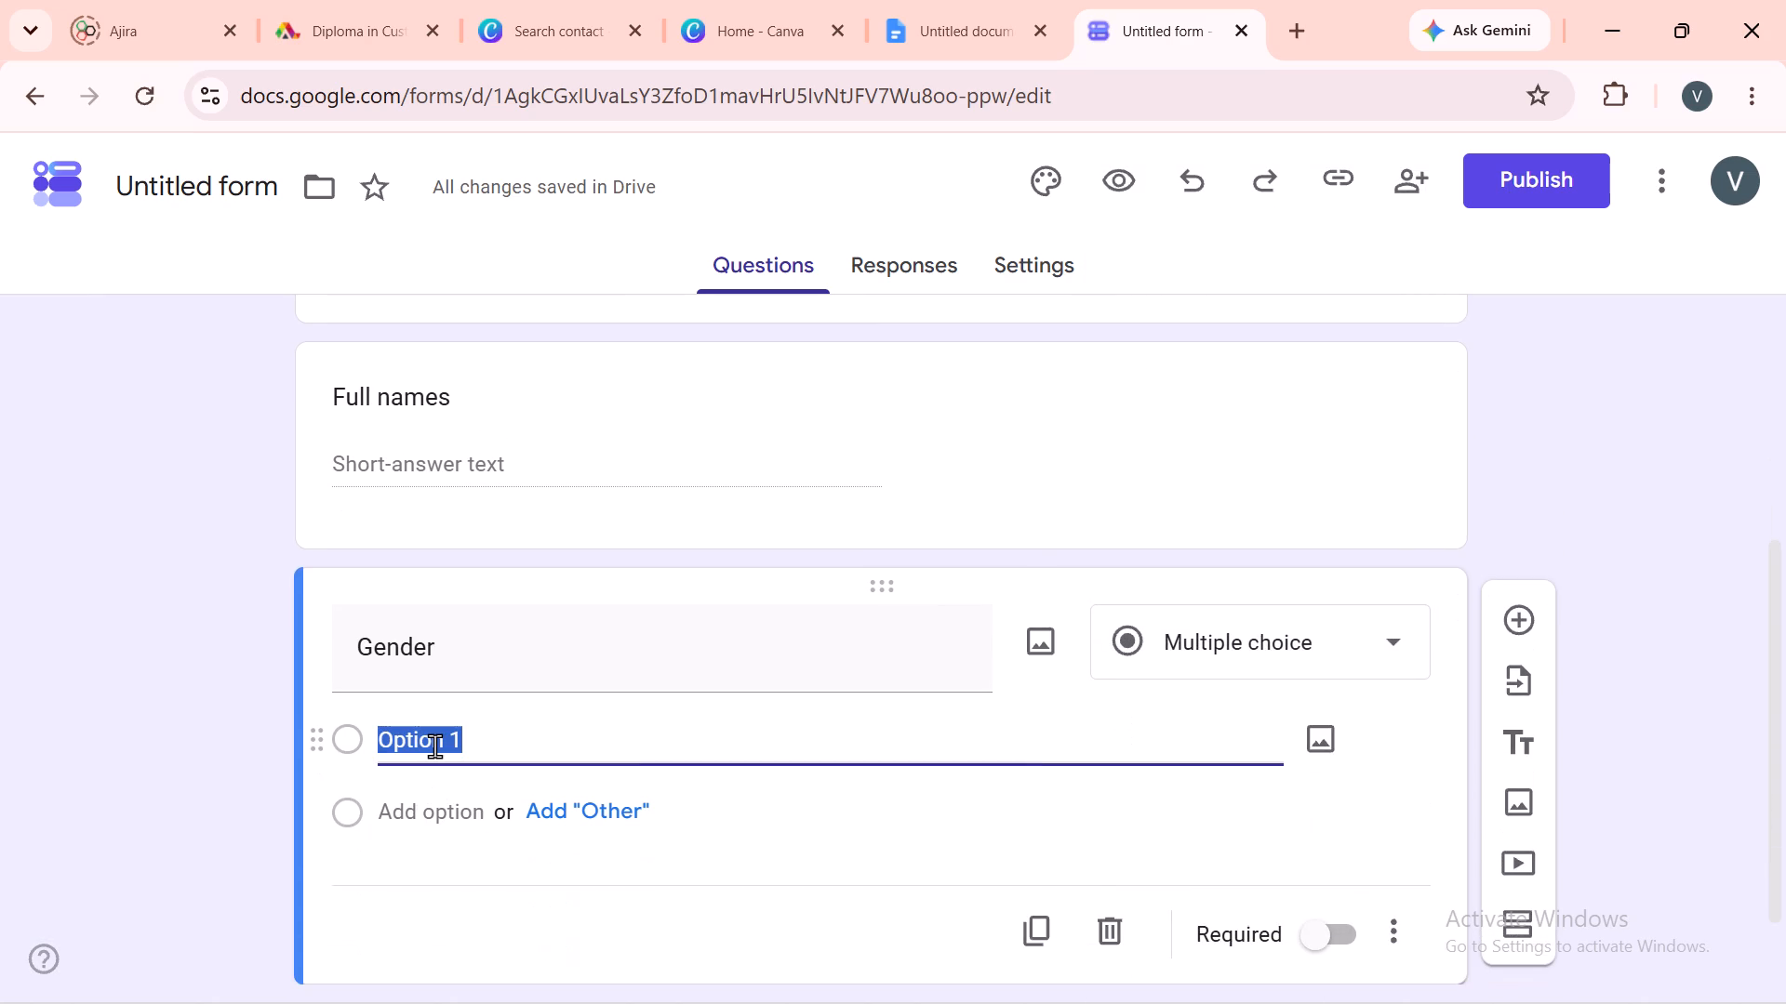
key(m)
key(BackSpace)
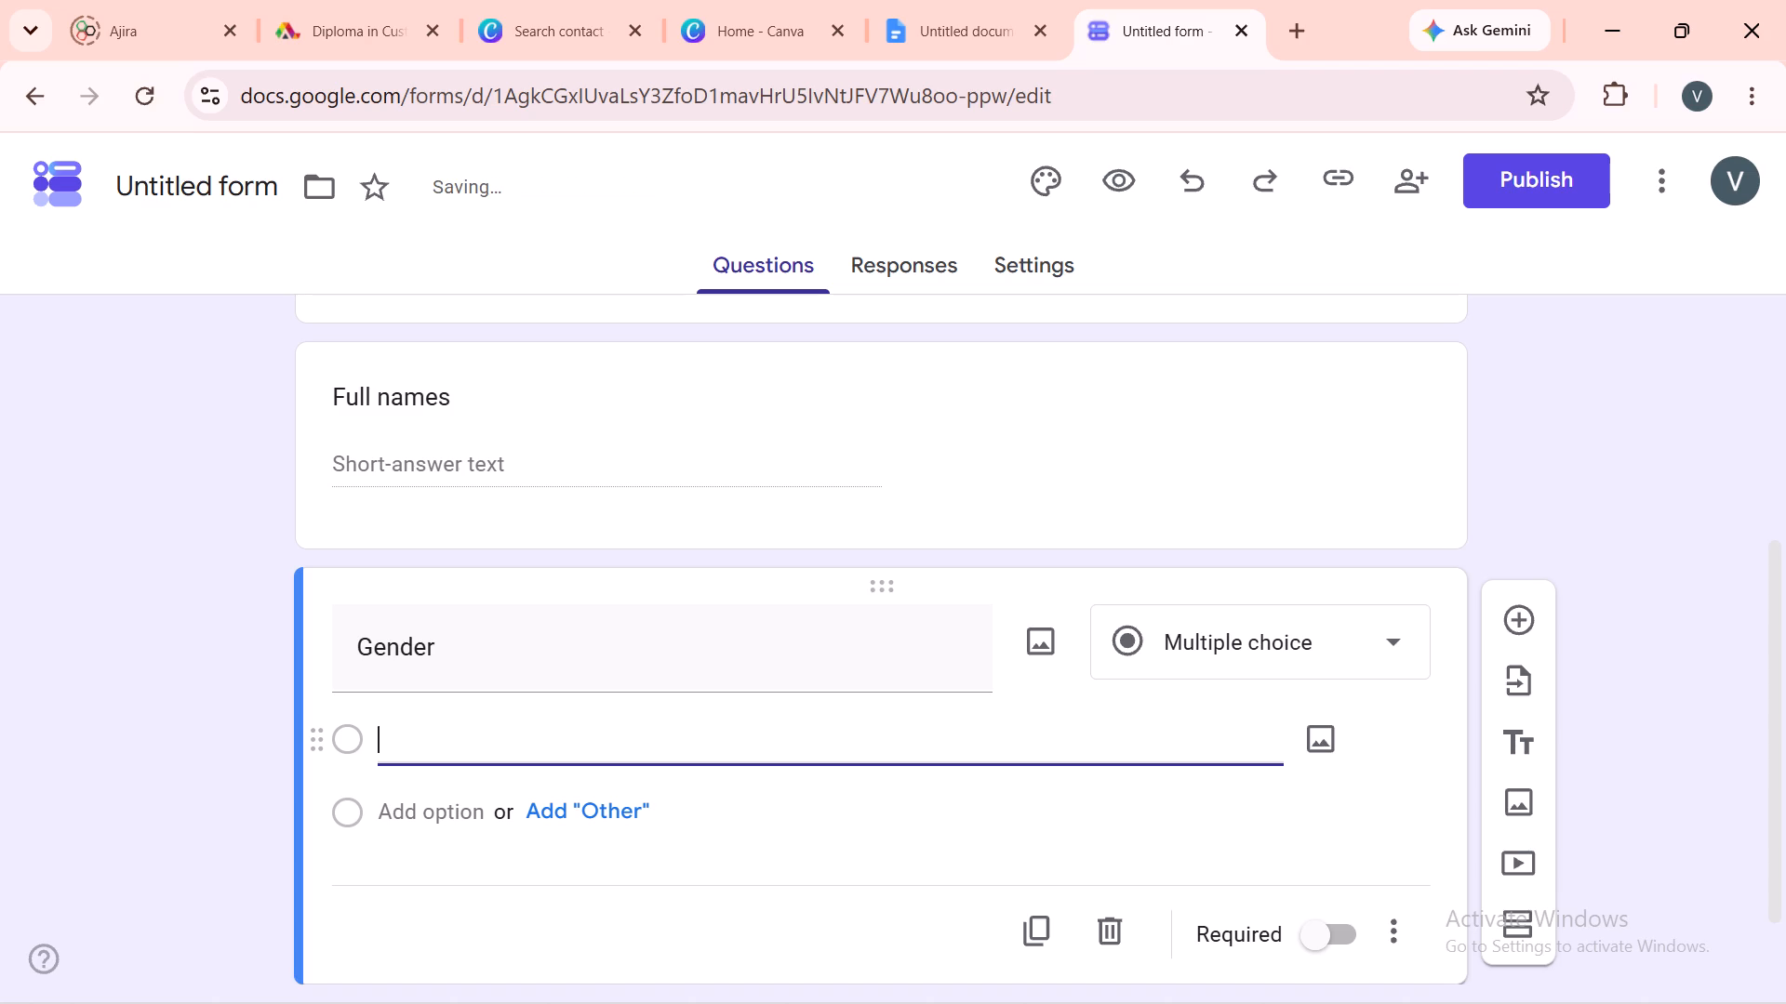
text(ale)
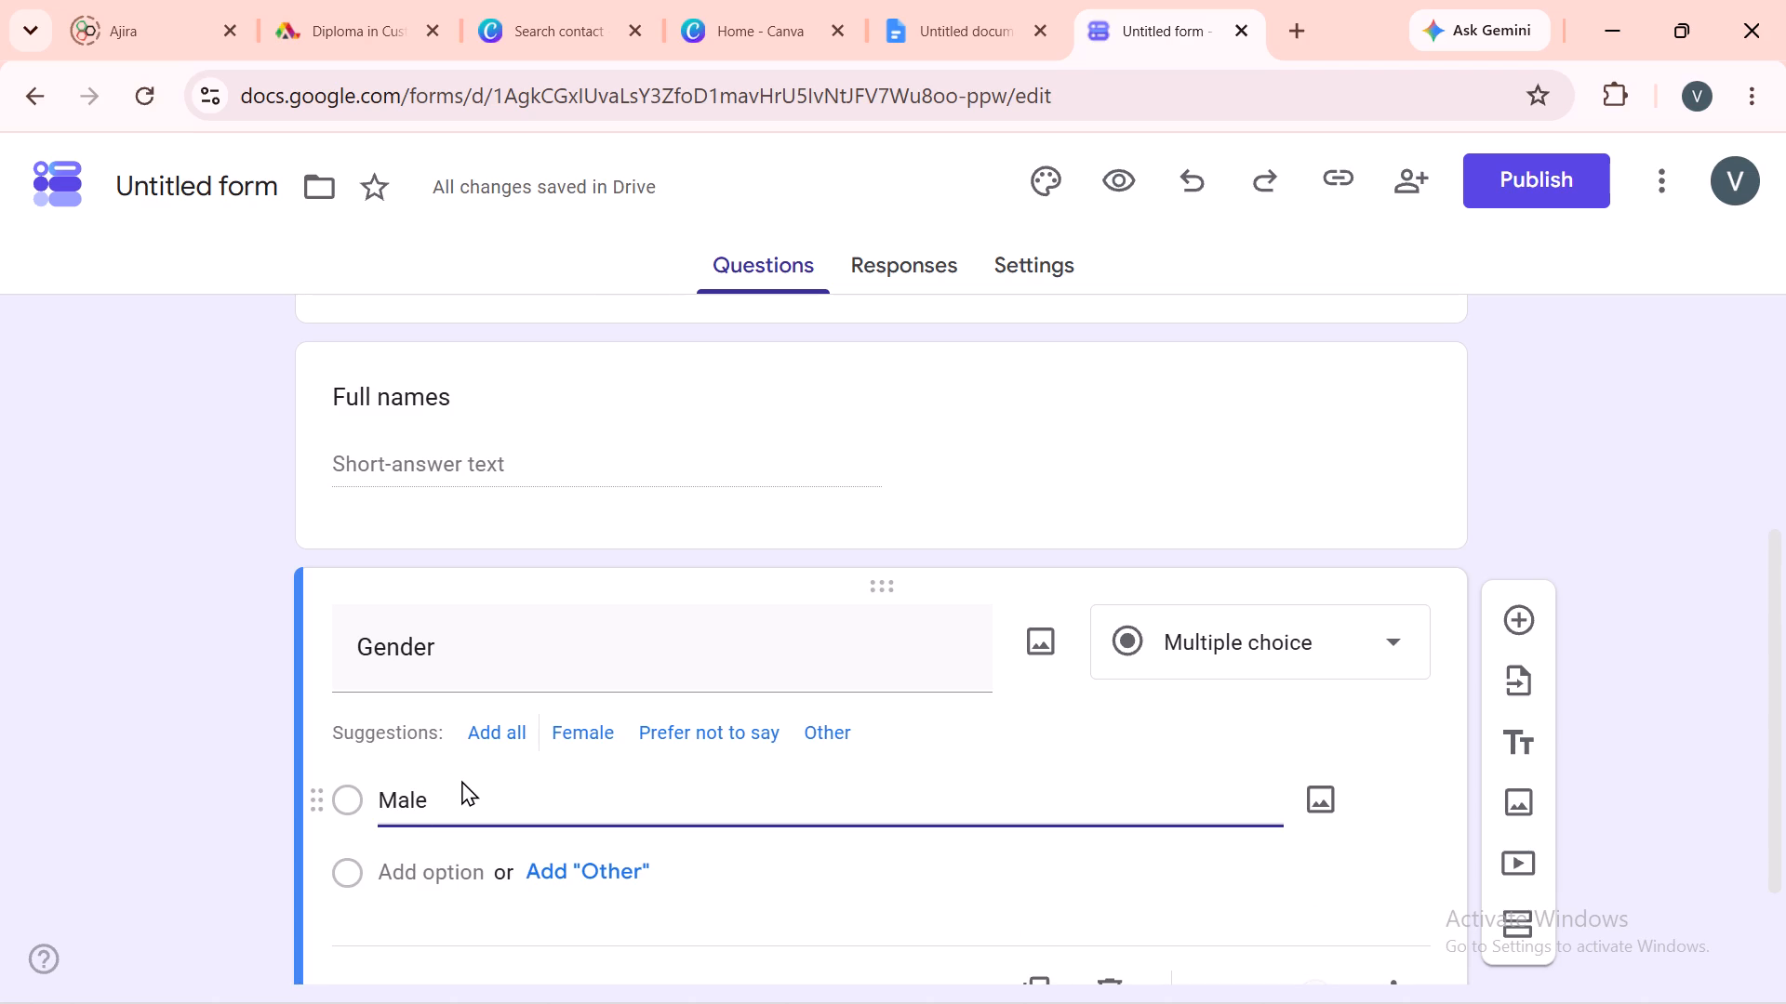
key(Return)
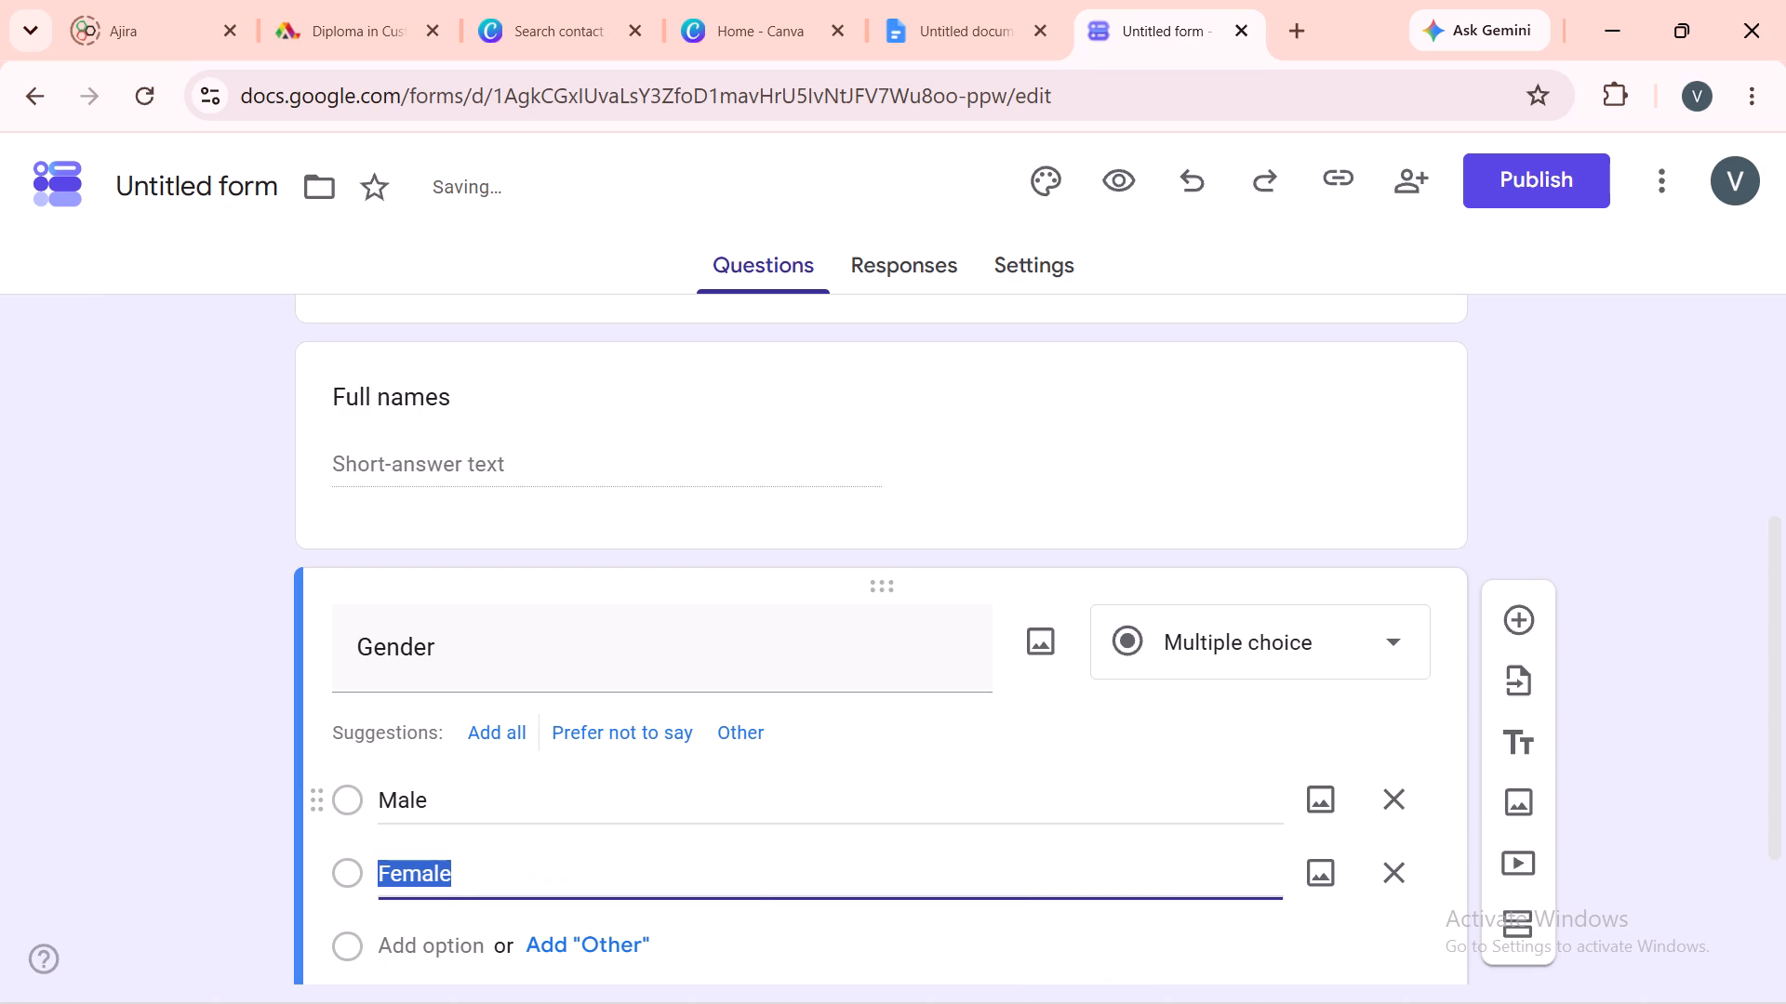
click(500, 872)
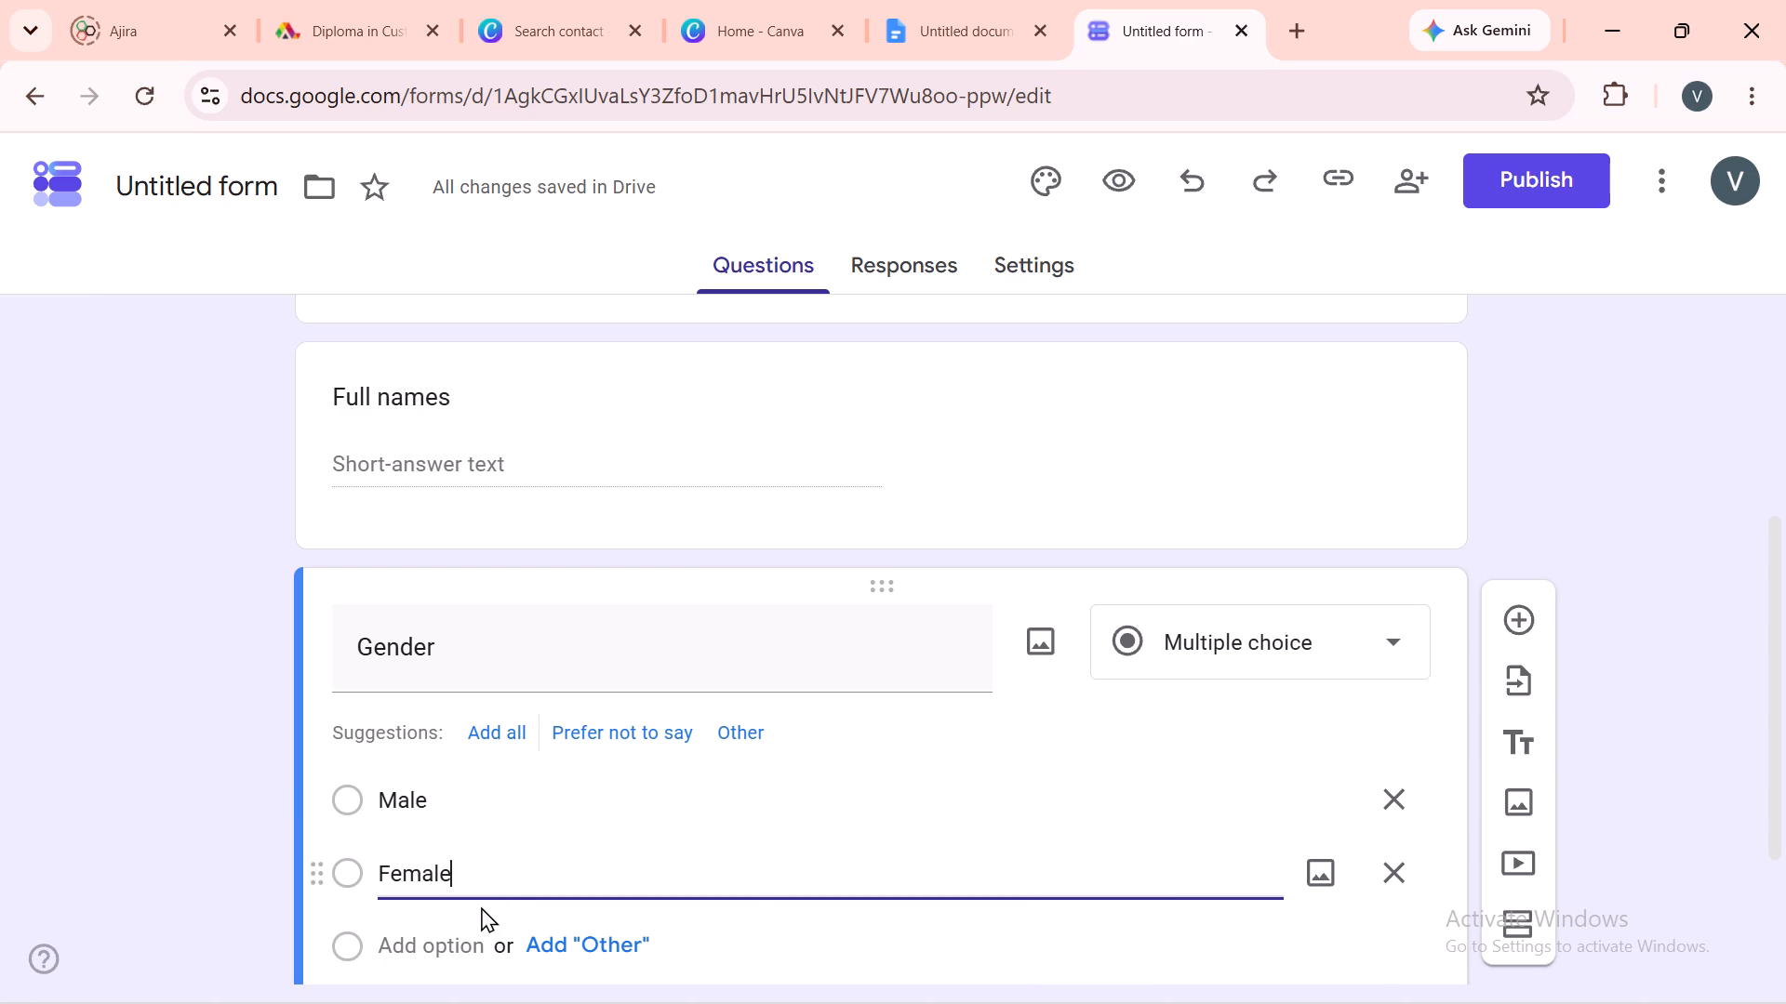
scroll(493, 944, down, 2)
scroll(940, 916, down, 1)
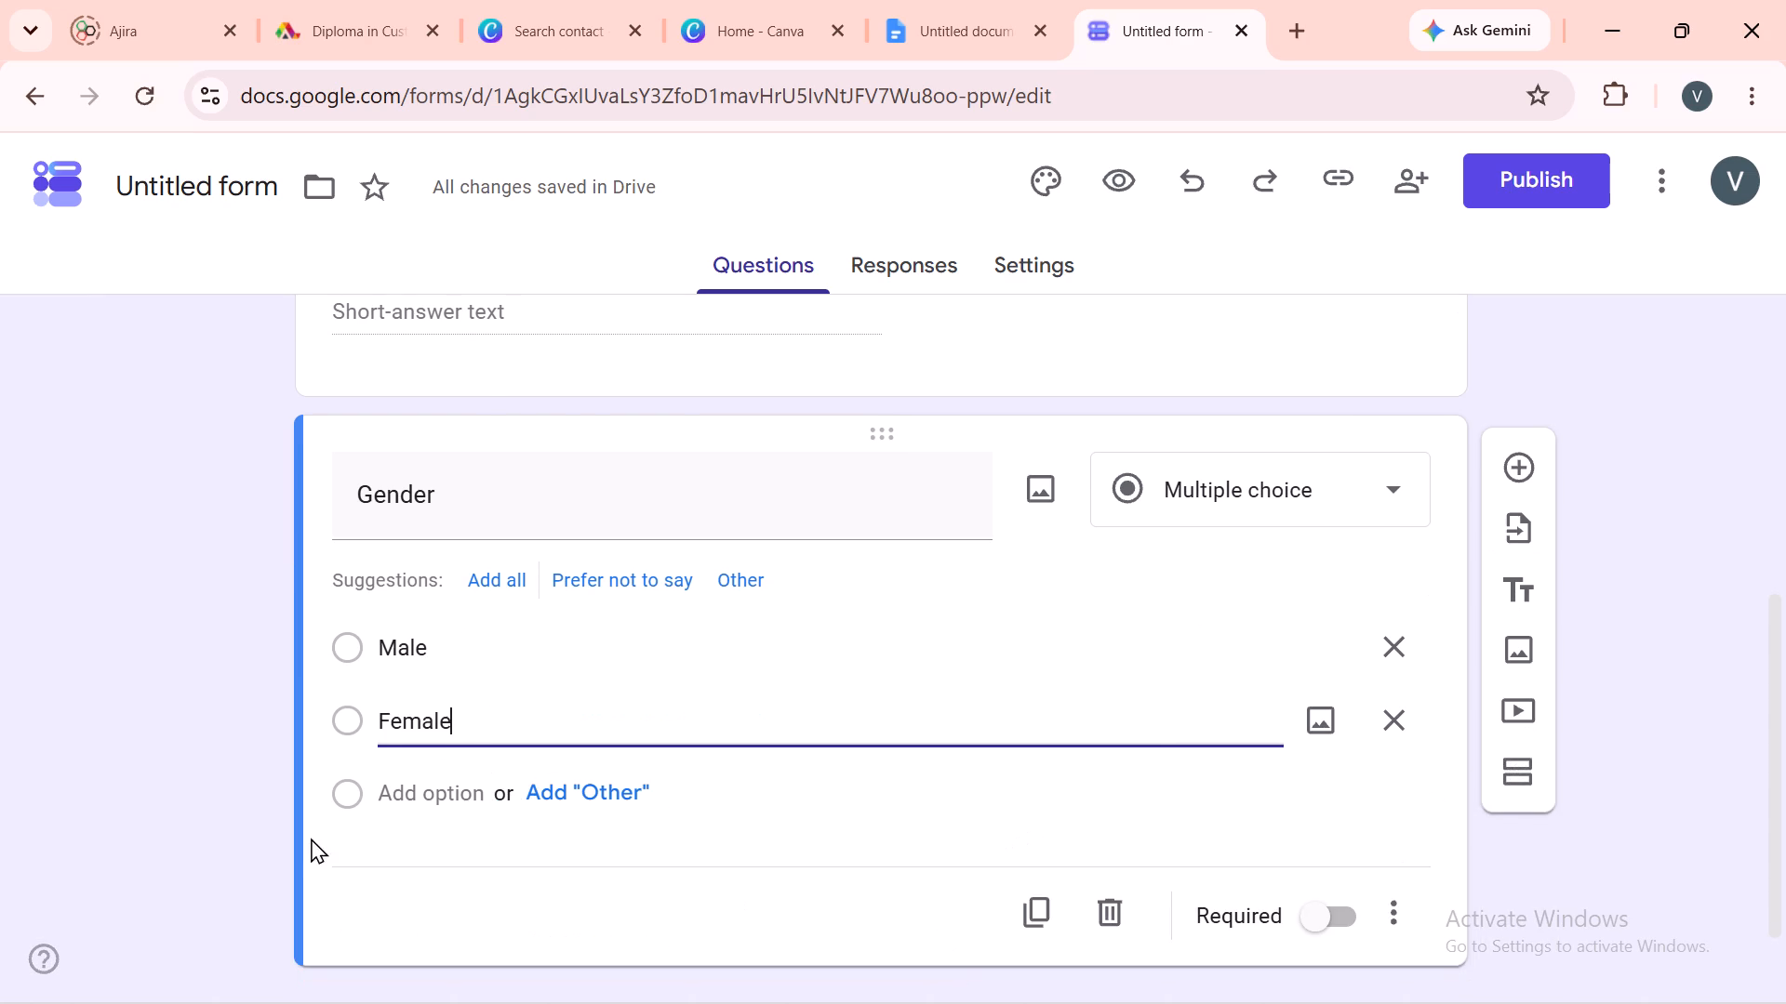
click(340, 799)
click(653, 745)
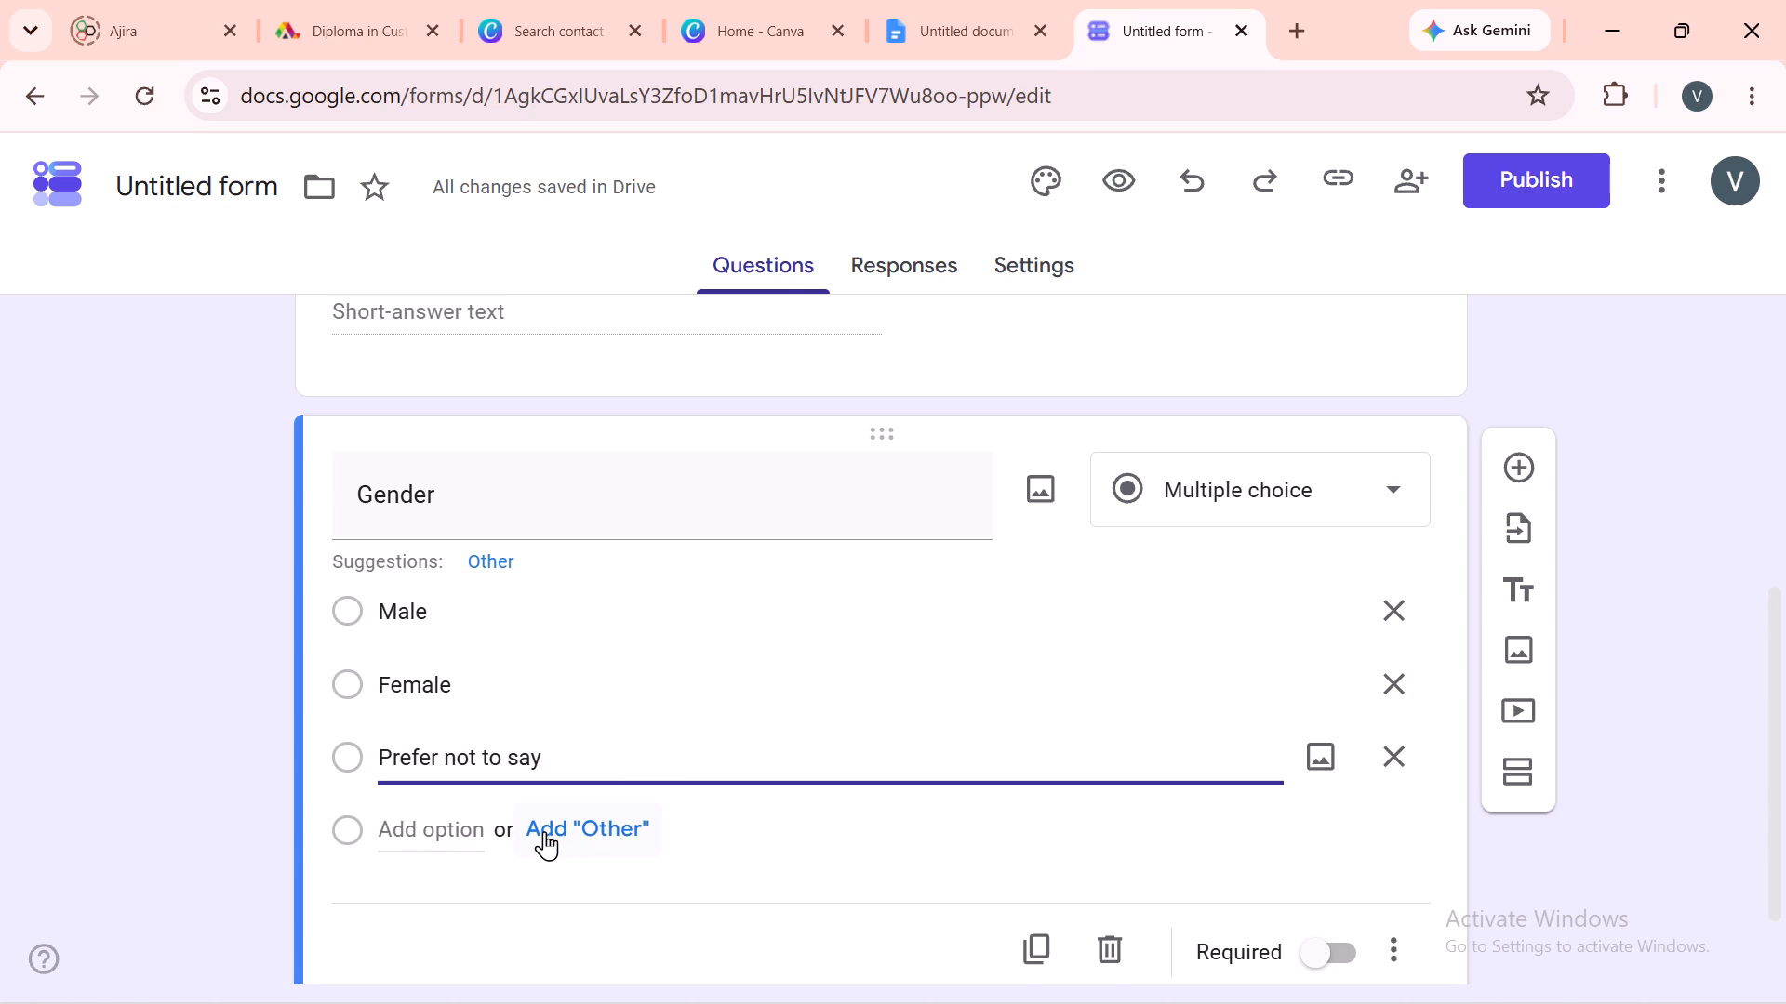
click(603, 828)
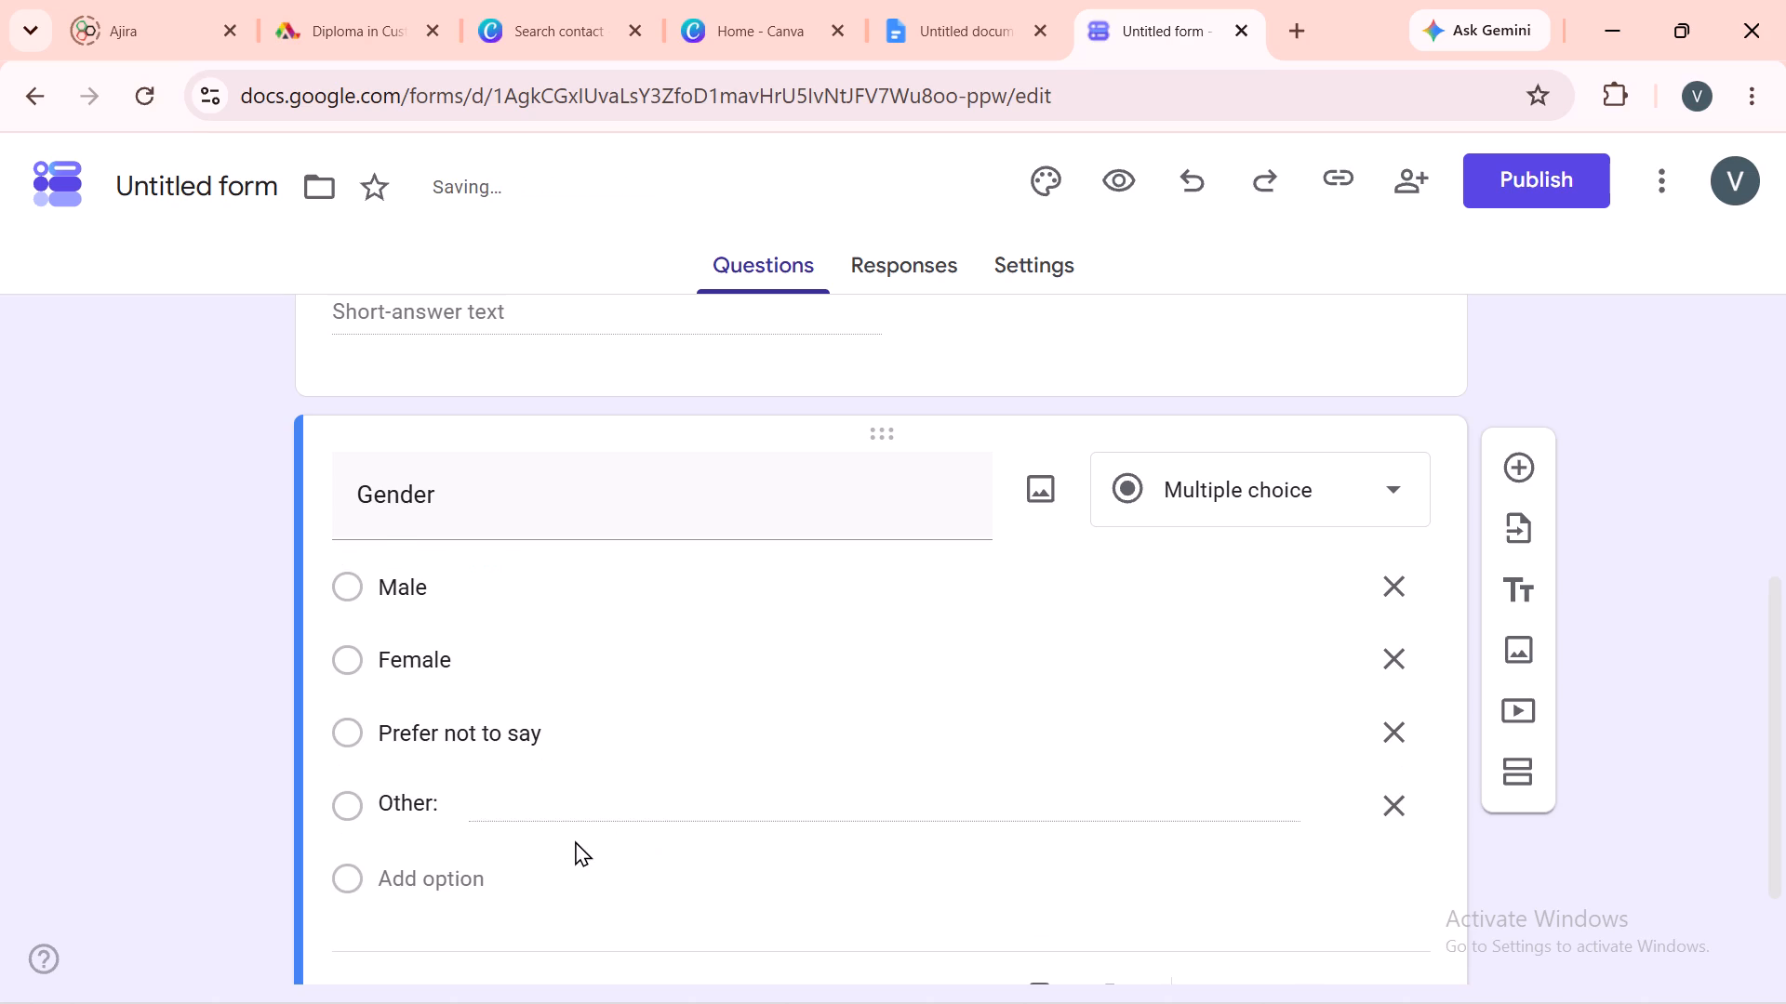
Review the form from its header down through the Email Address, Full names and Gender questions.
scroll(547, 797, up, 5)
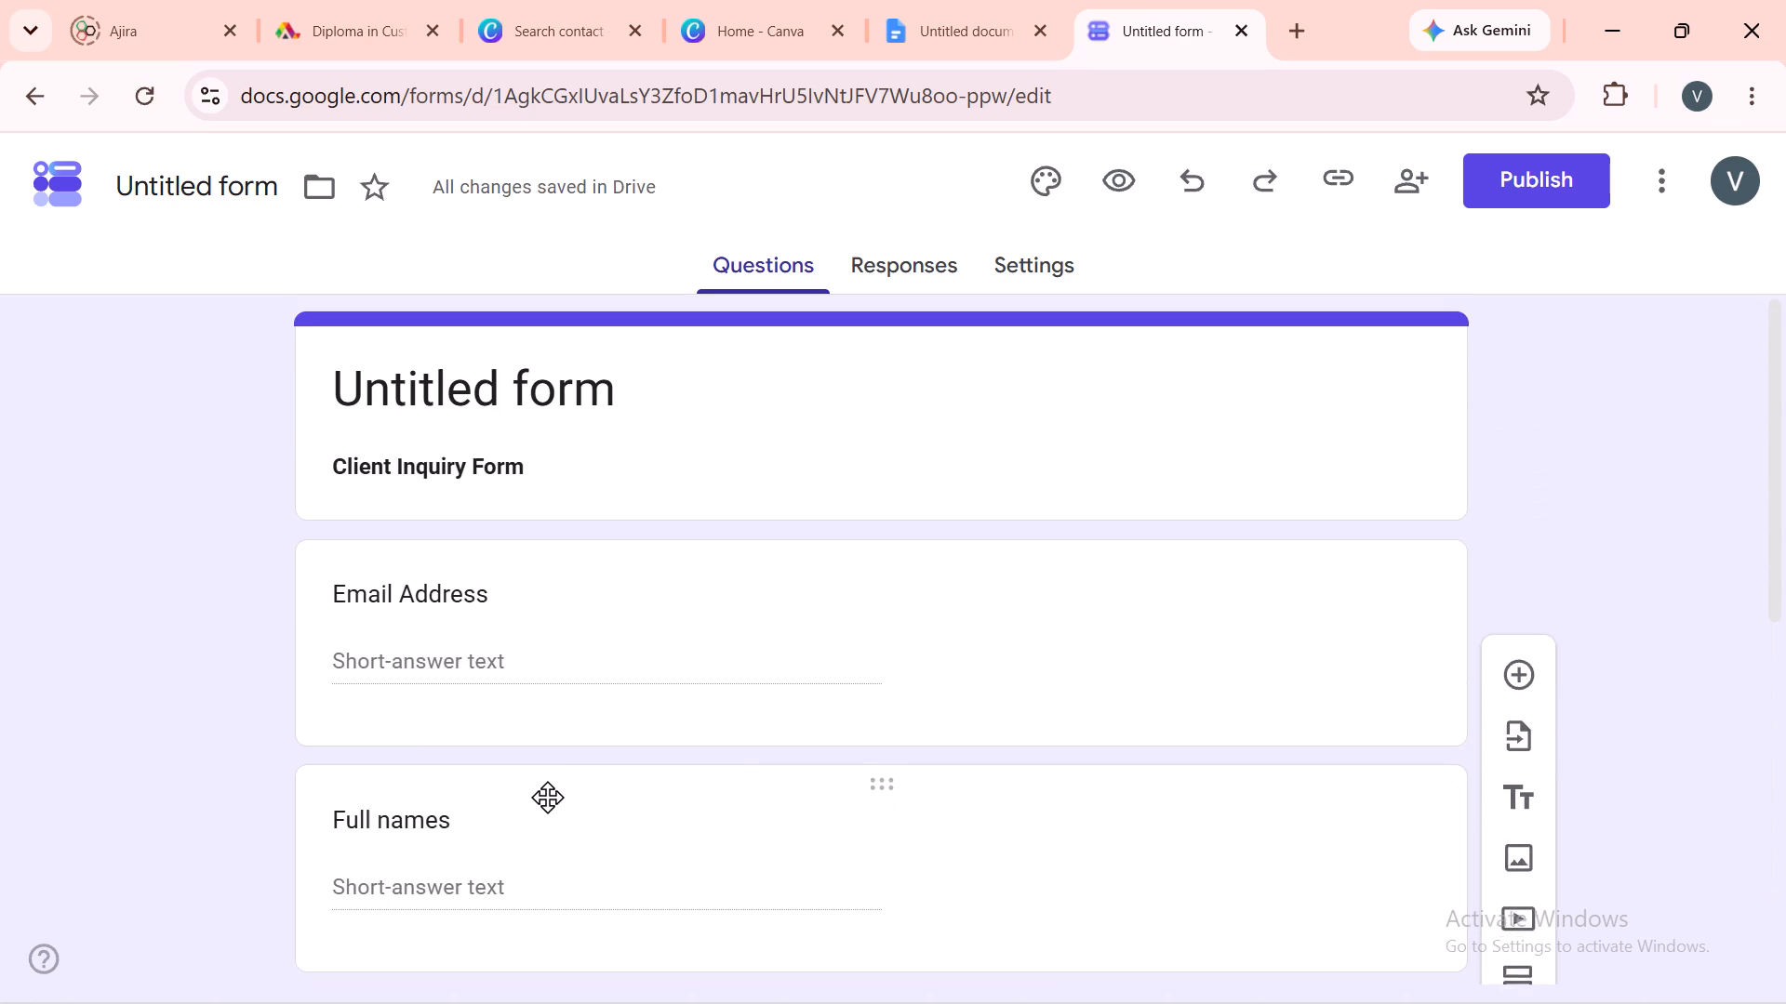
scroll(547, 797, down, 2)
scroll(547, 797, up, 2)
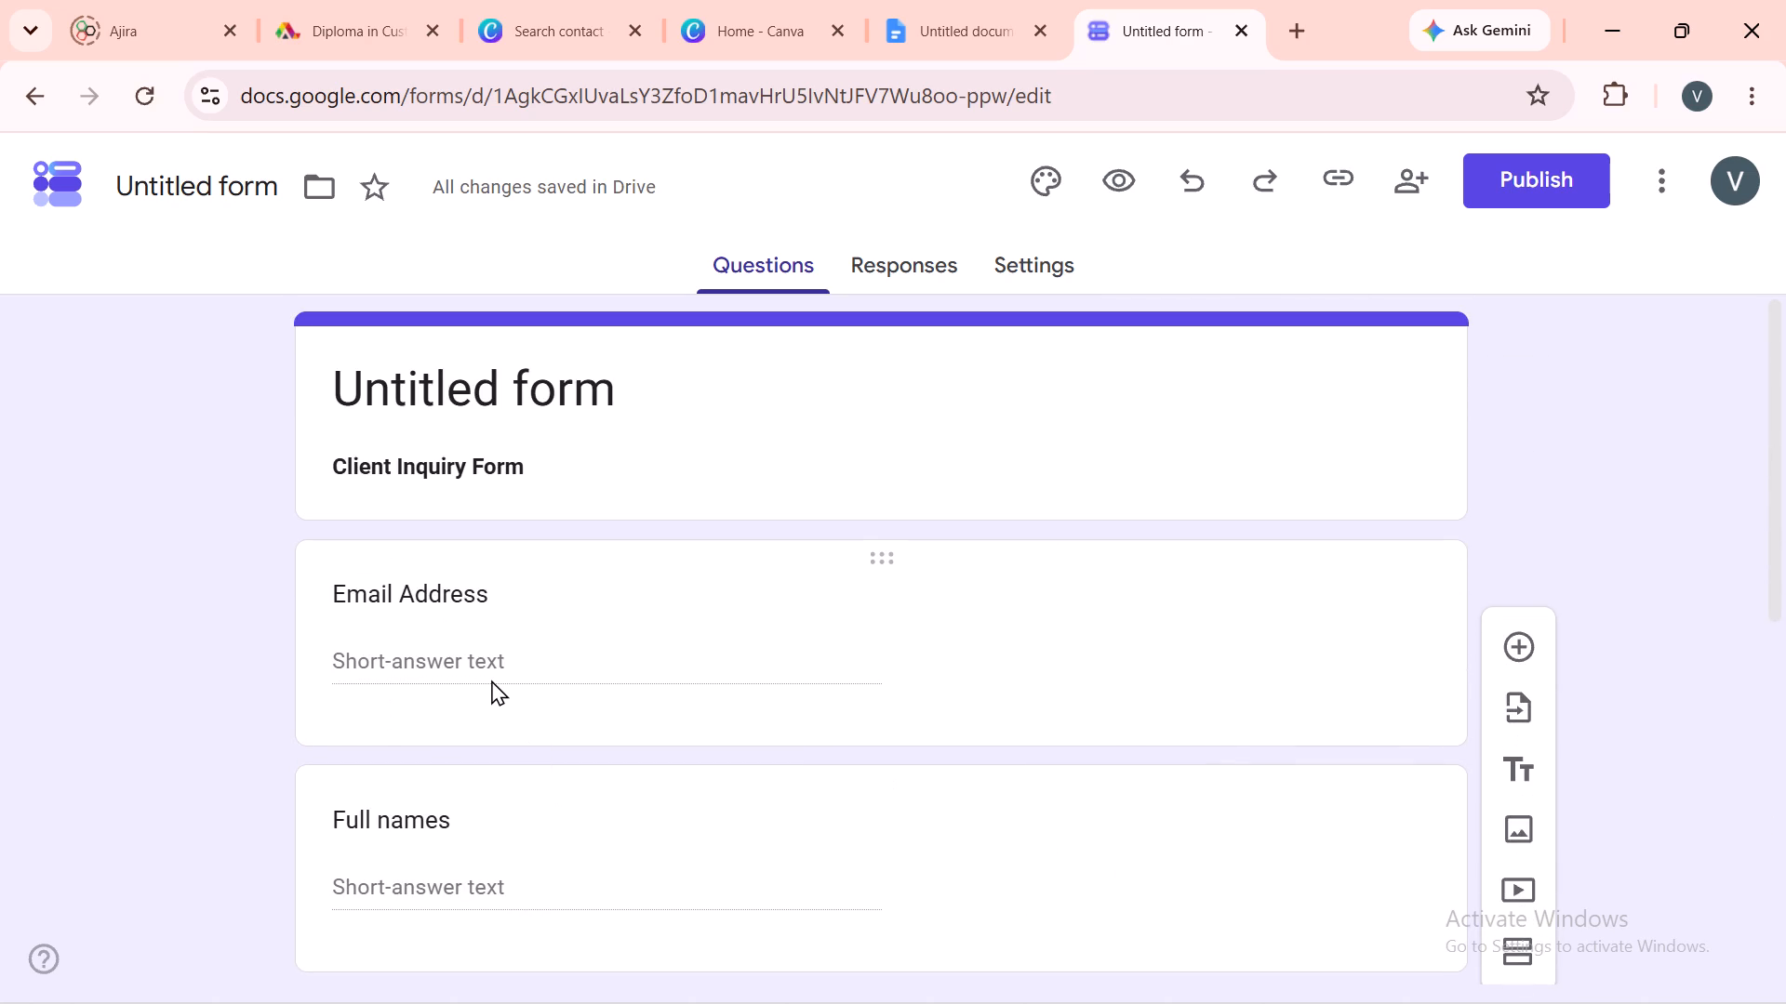
scroll(491, 680, down, 2)
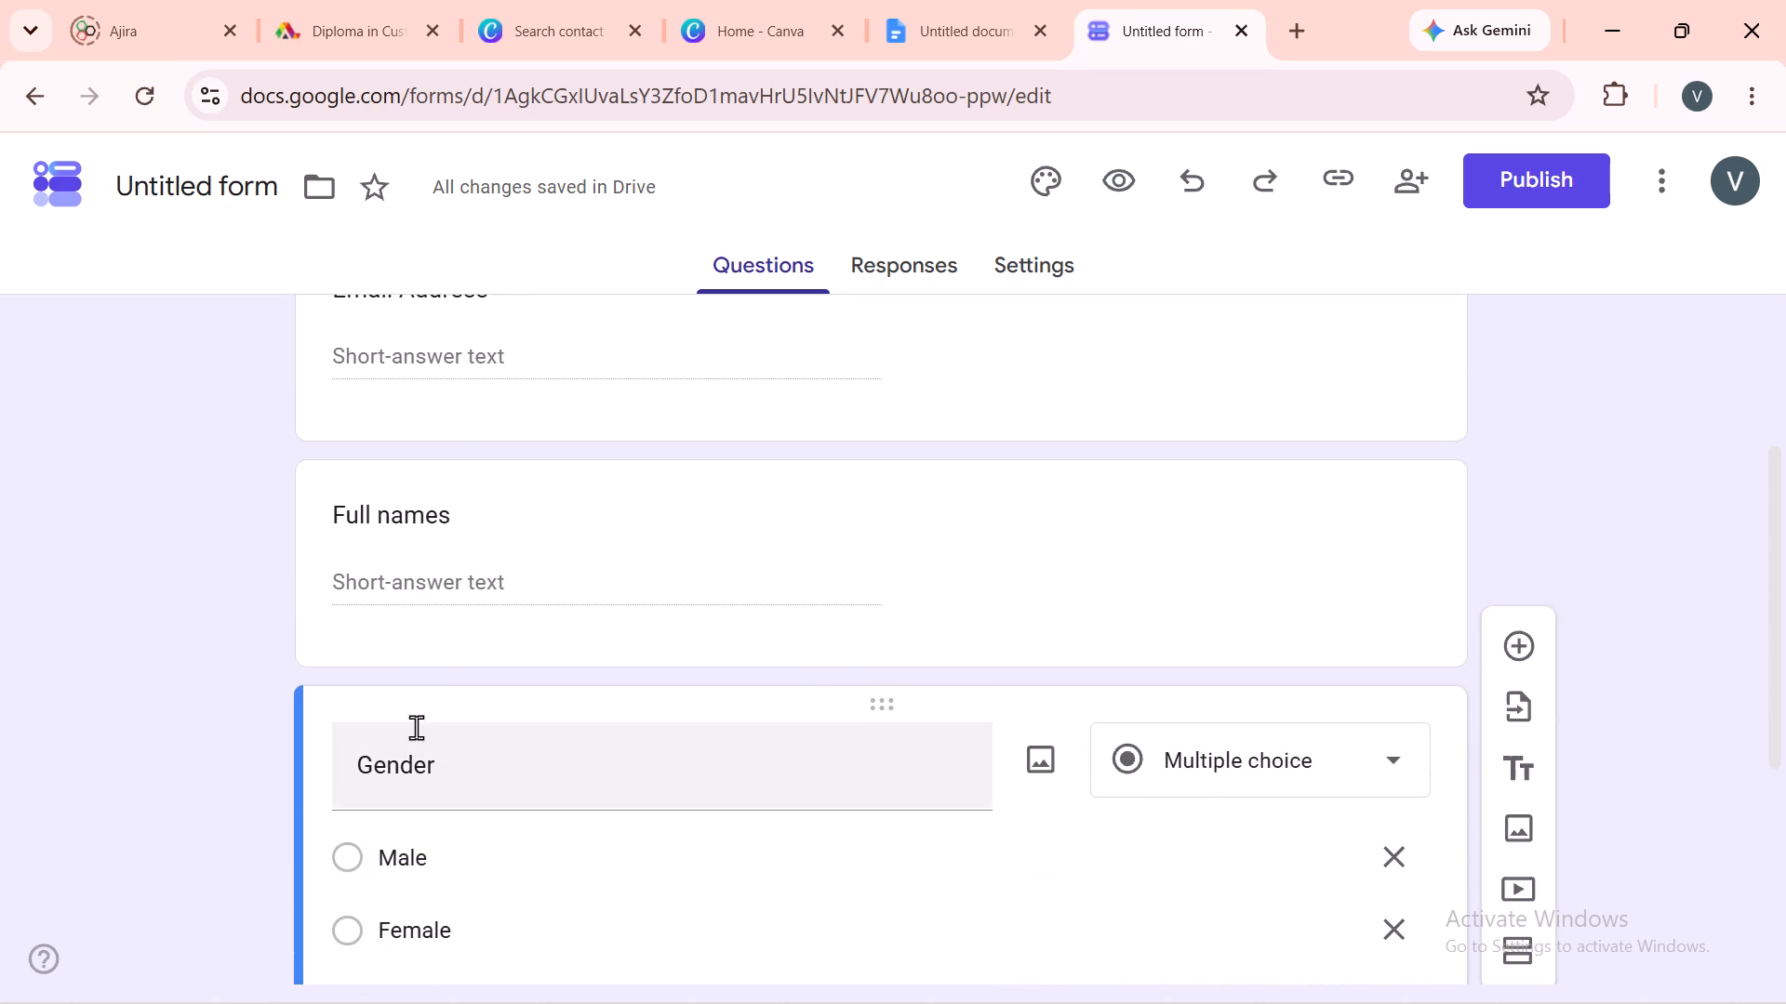
scroll(416, 727, down, 2)
scroll(486, 703, down, 1)
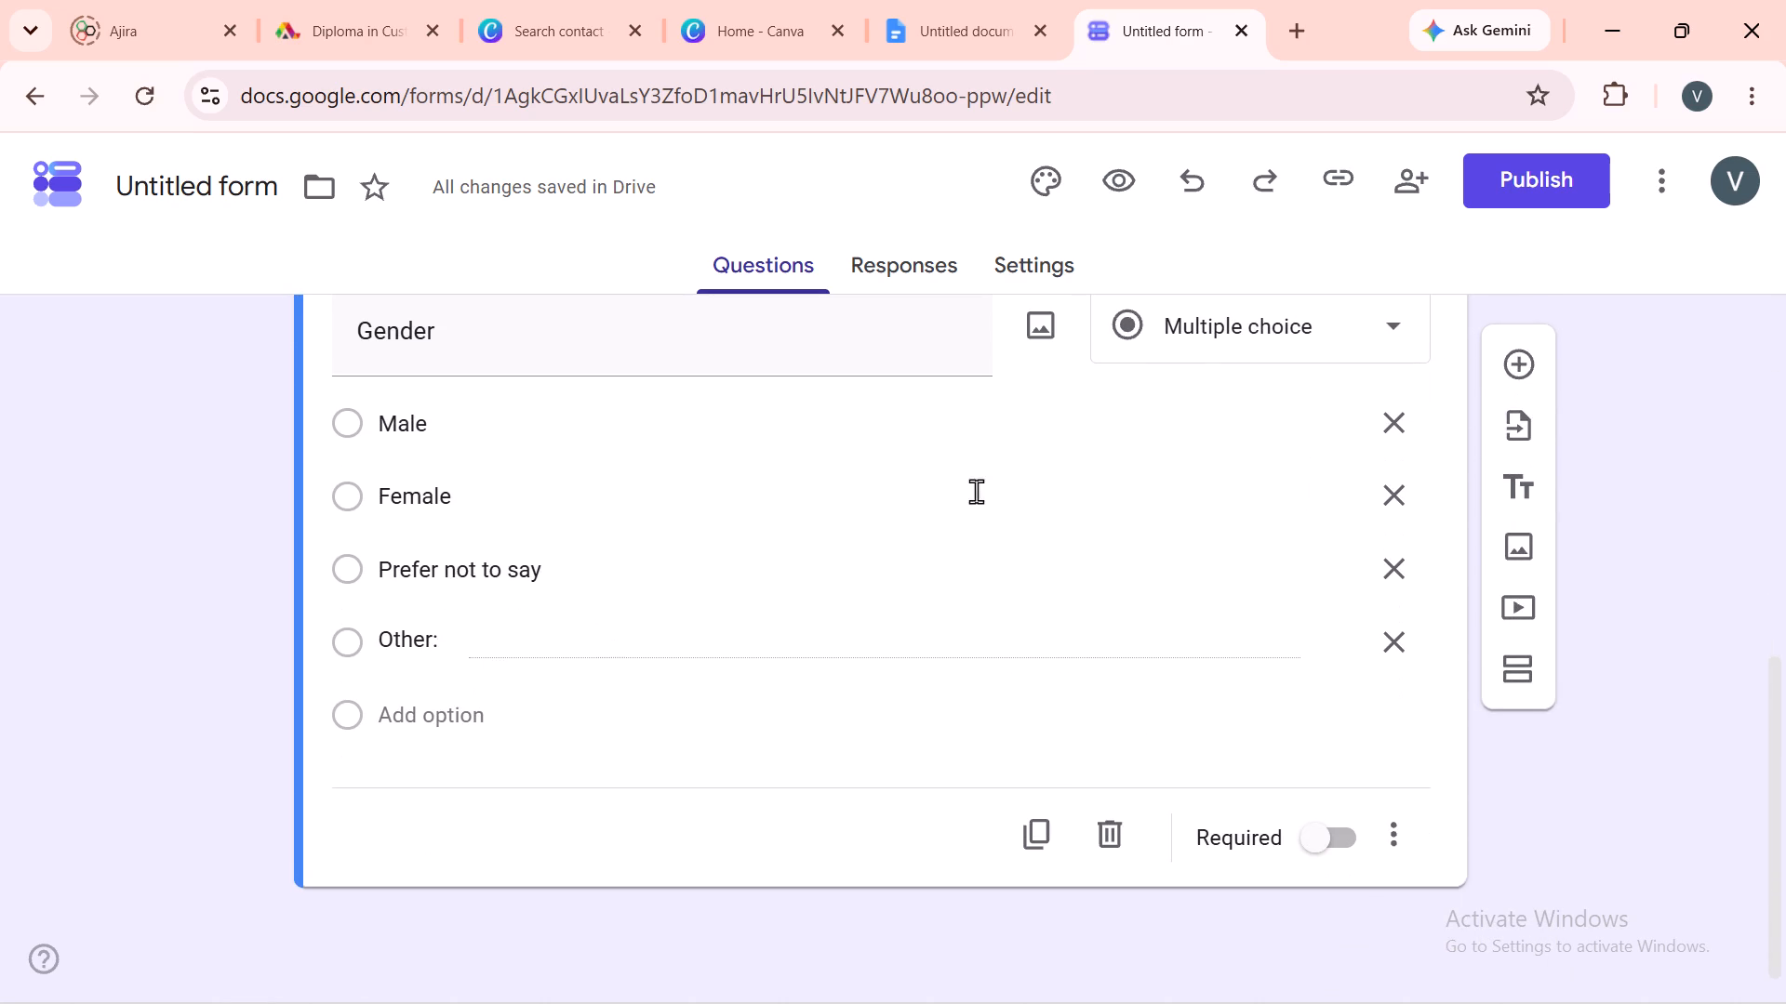
Add a question titled "Phone number" below Gender, with the Short answer type.
click(1522, 363)
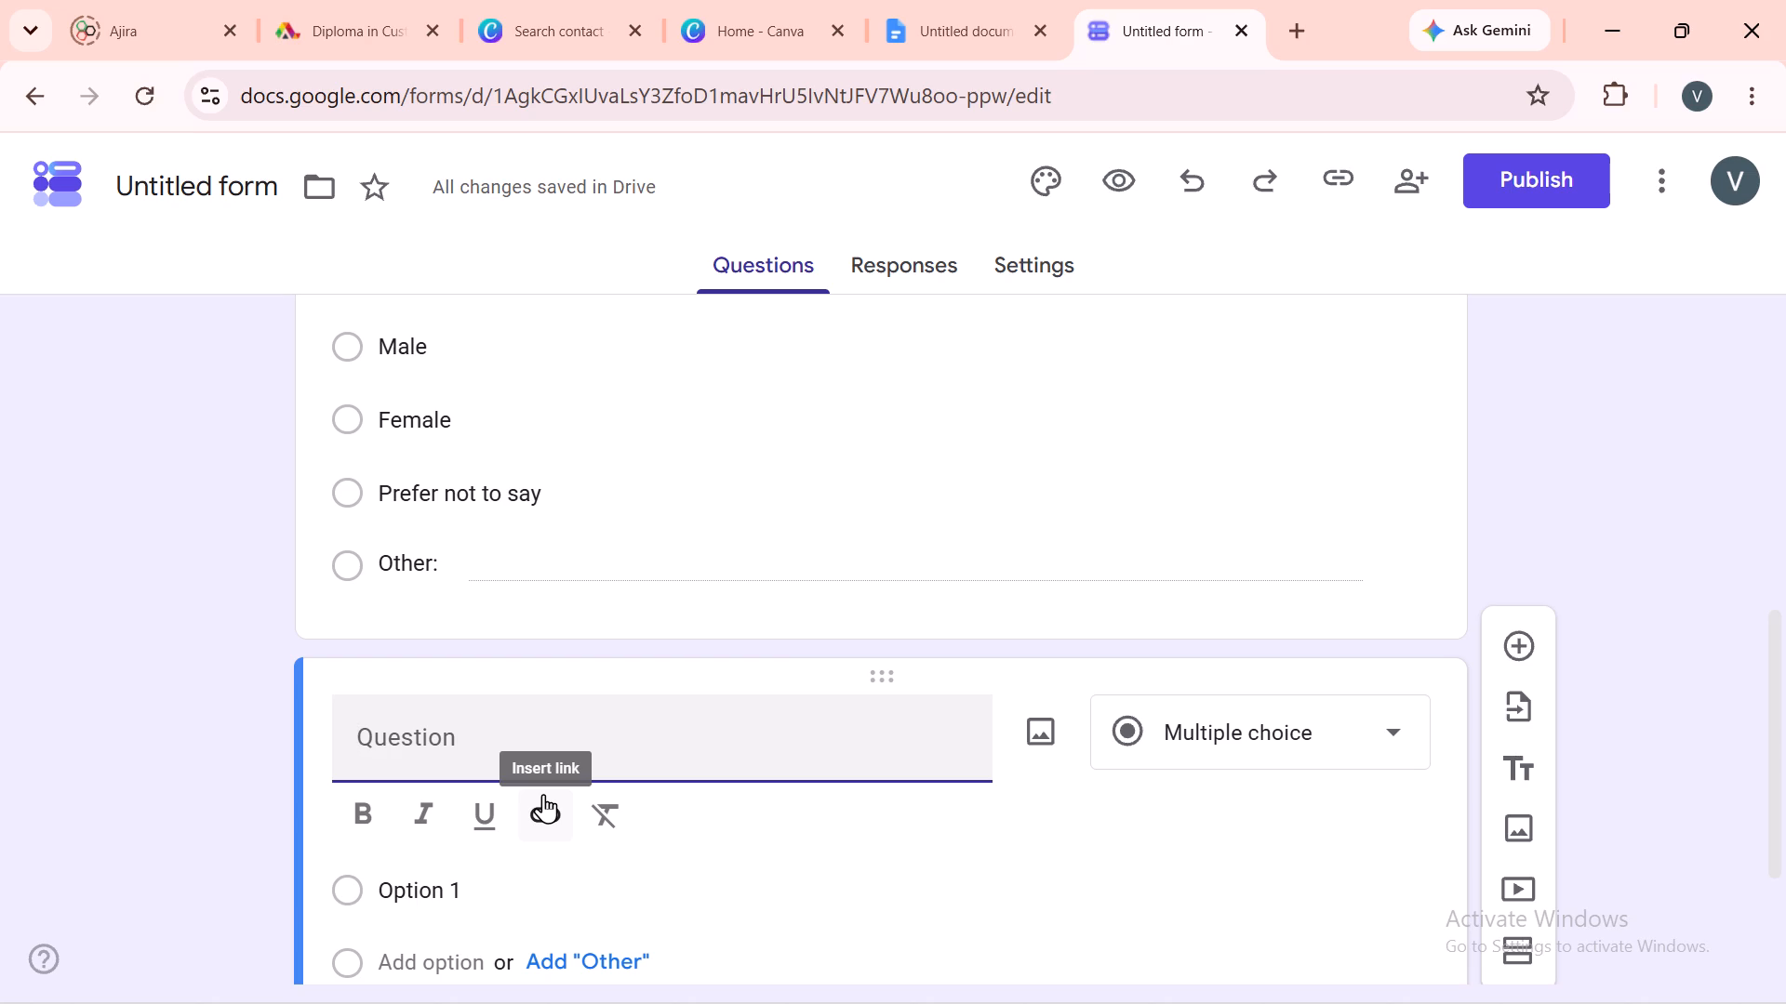
text(hne)
key(space)
key(BackSpace)
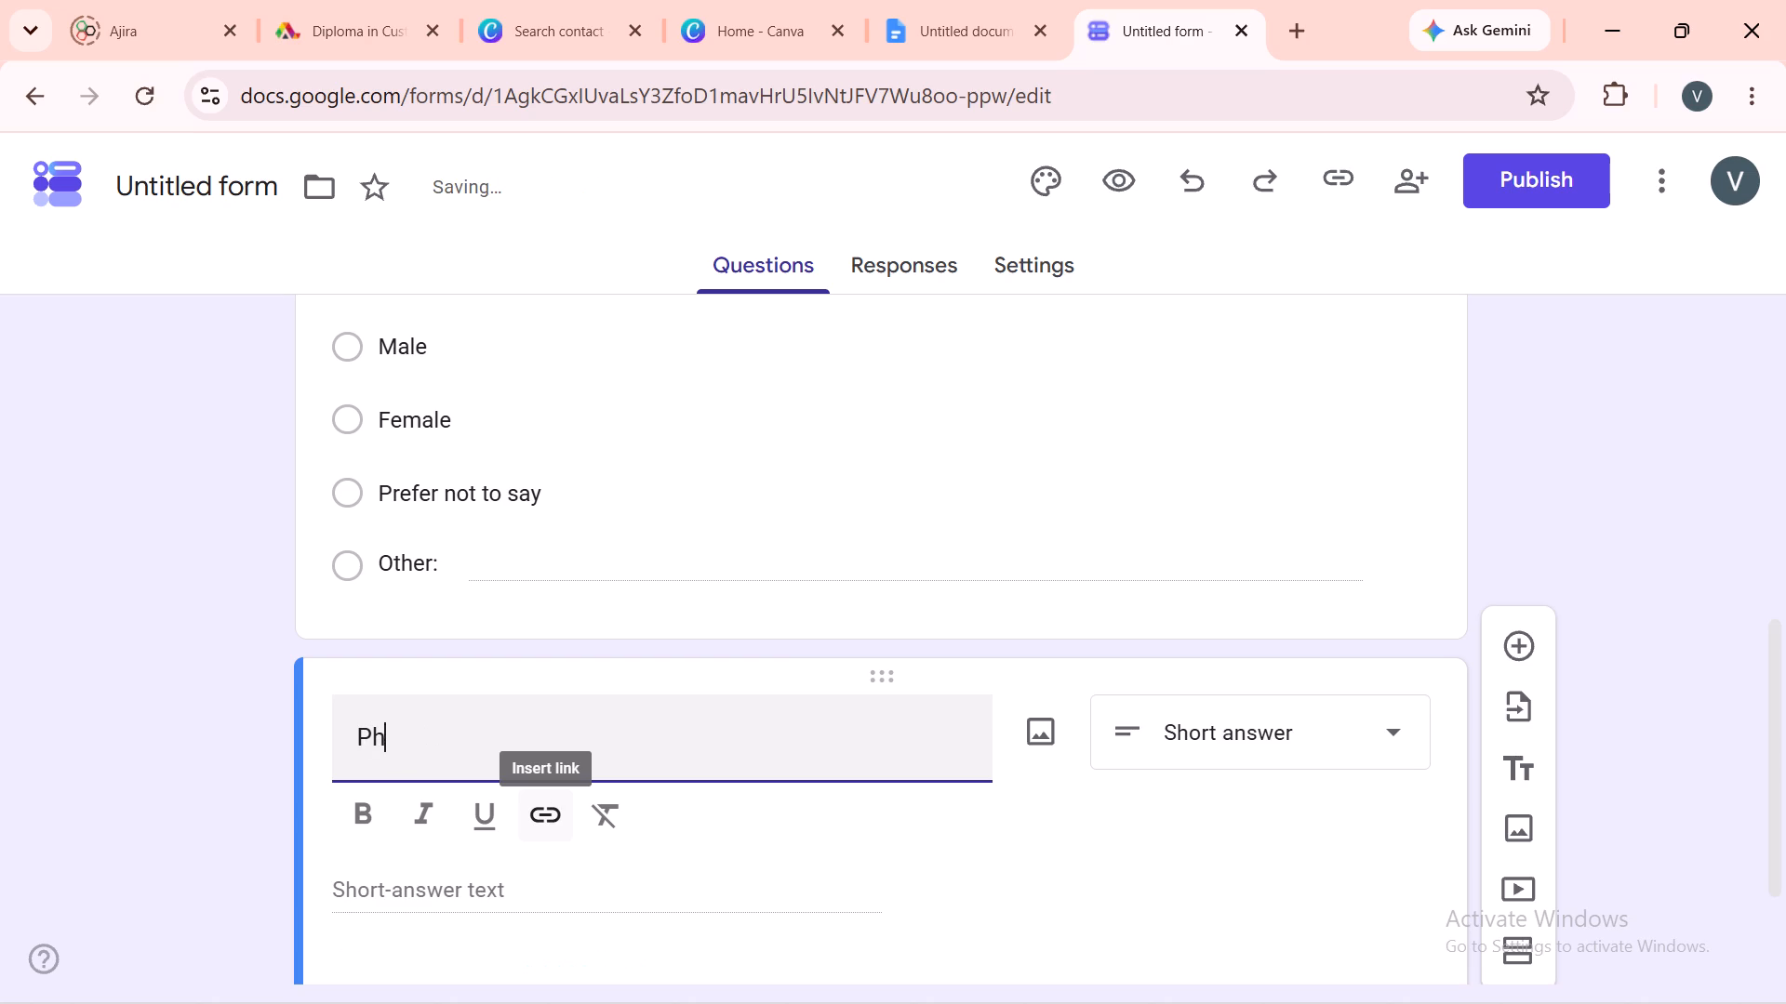
text(one)
key(space)
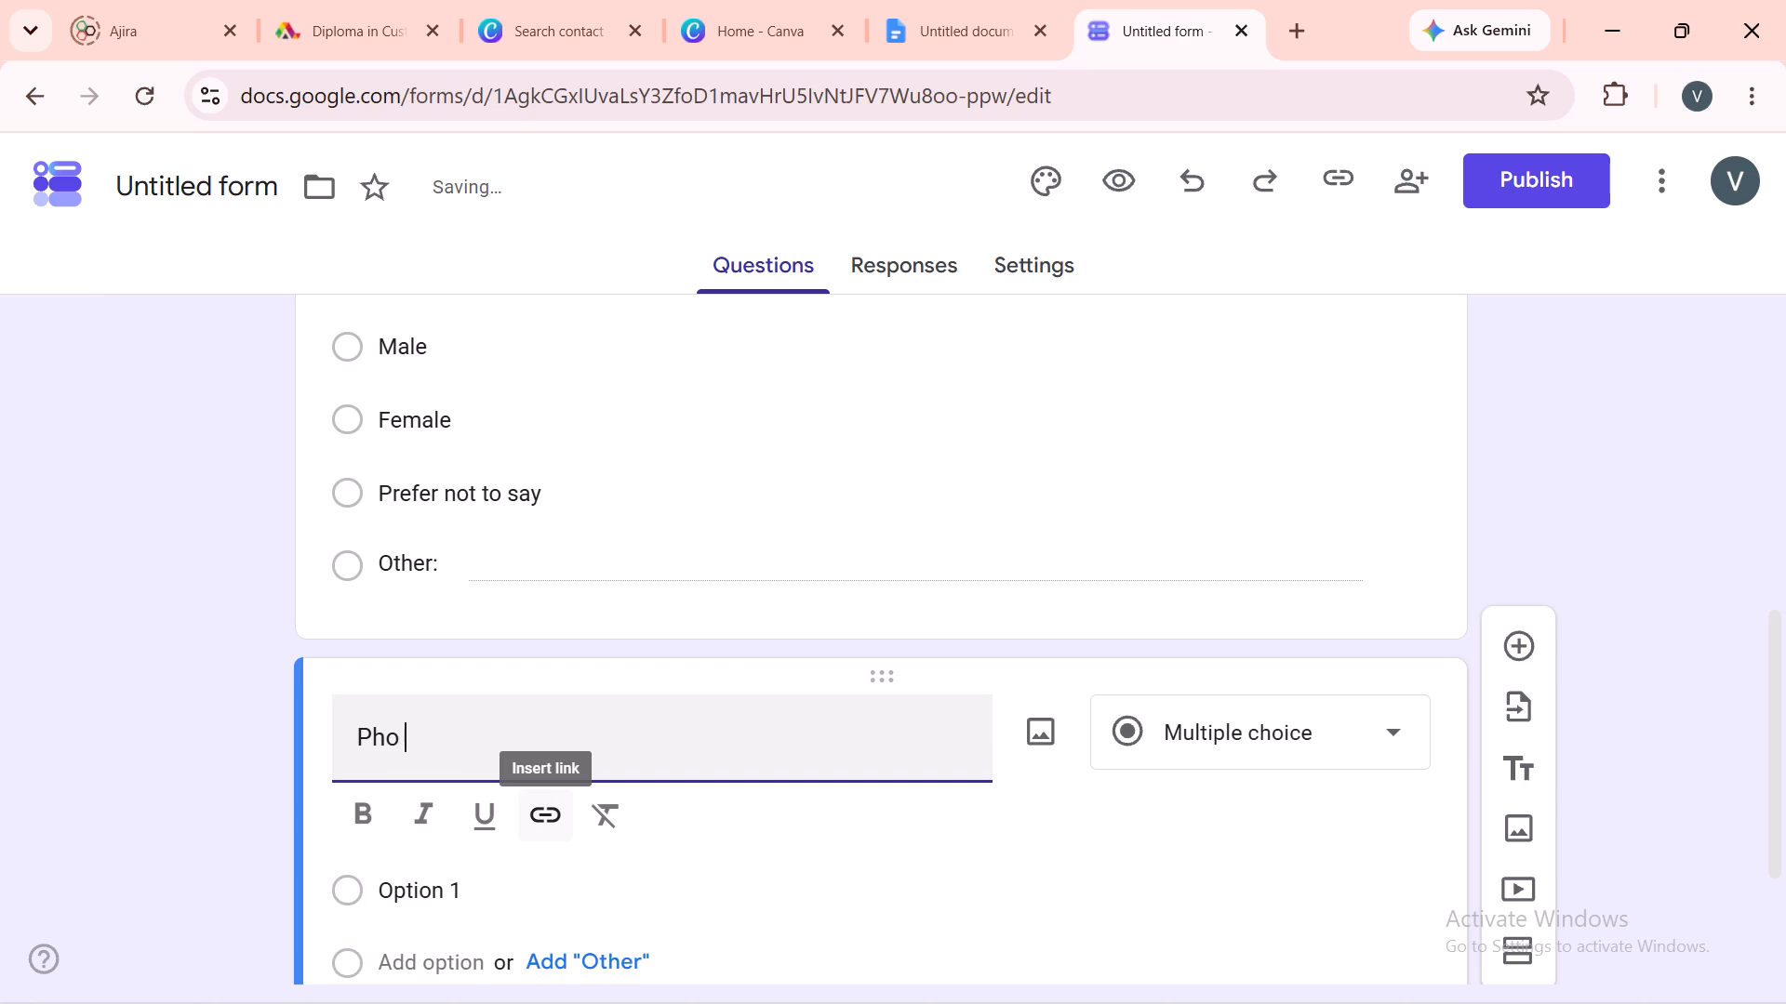
text(ne)
key(space)
key(BackSpace)
key(BackSpace)
key(BackSpace)
key(BackSpace)
text(ne)
key(space)
text(number)
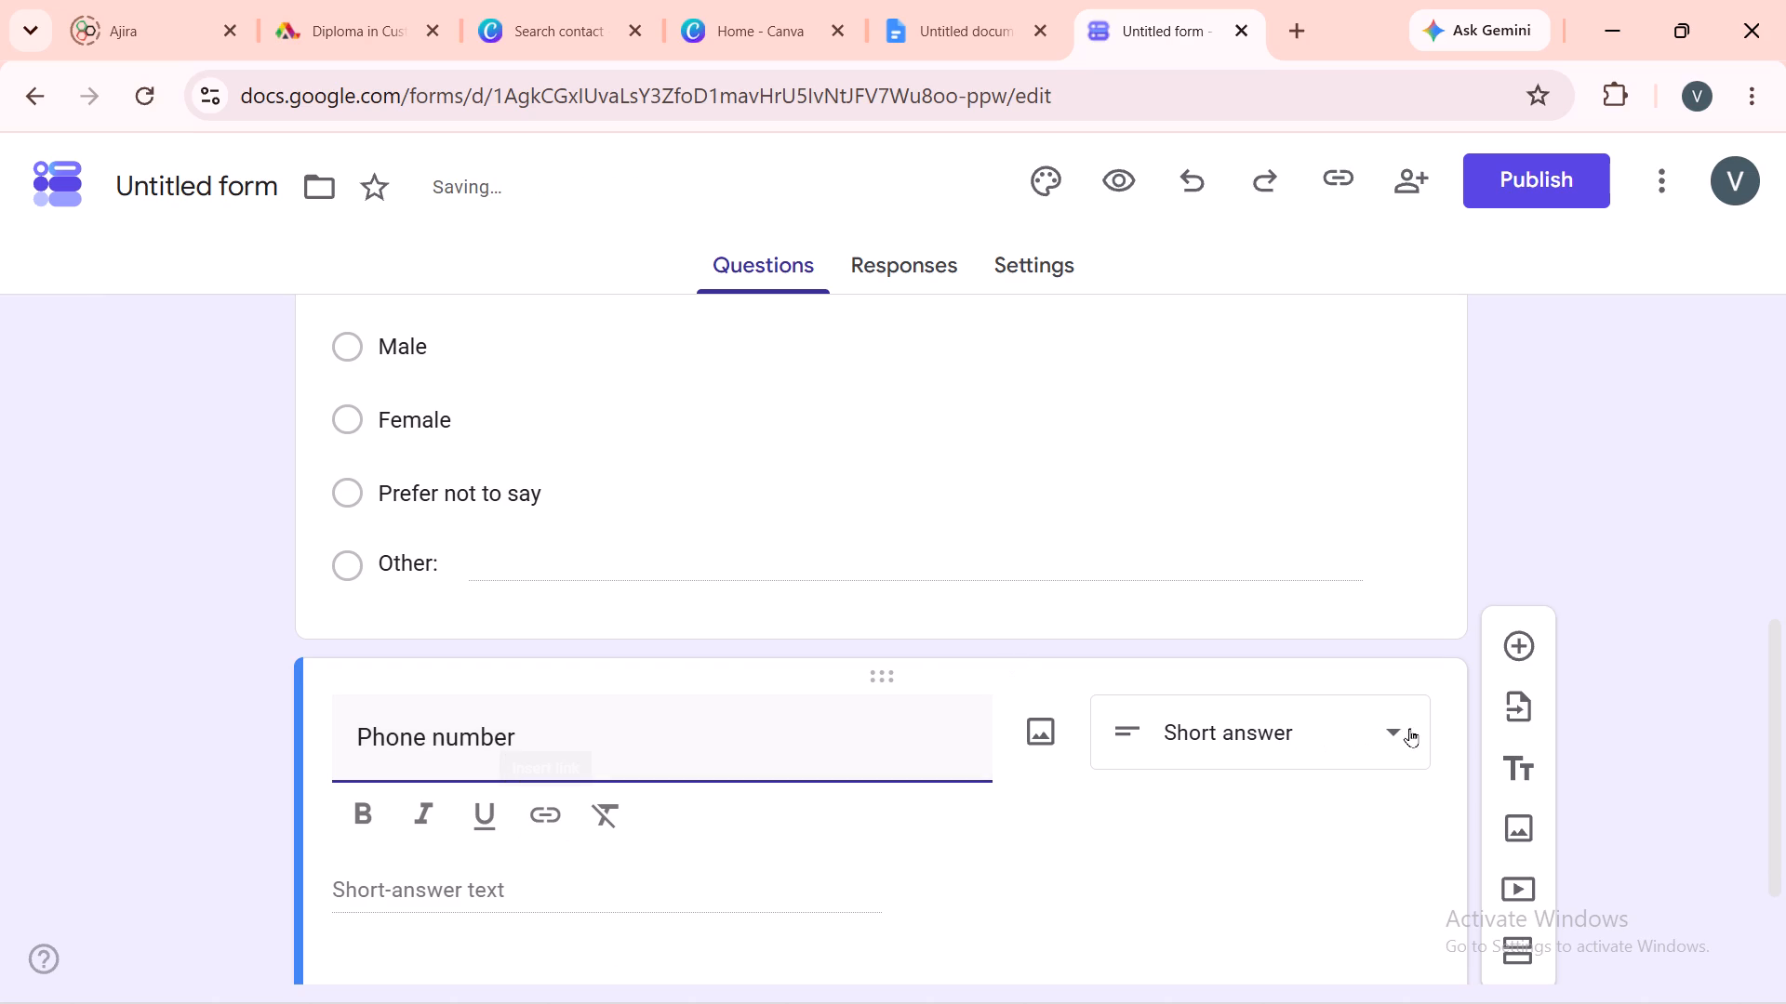
click(1382, 732)
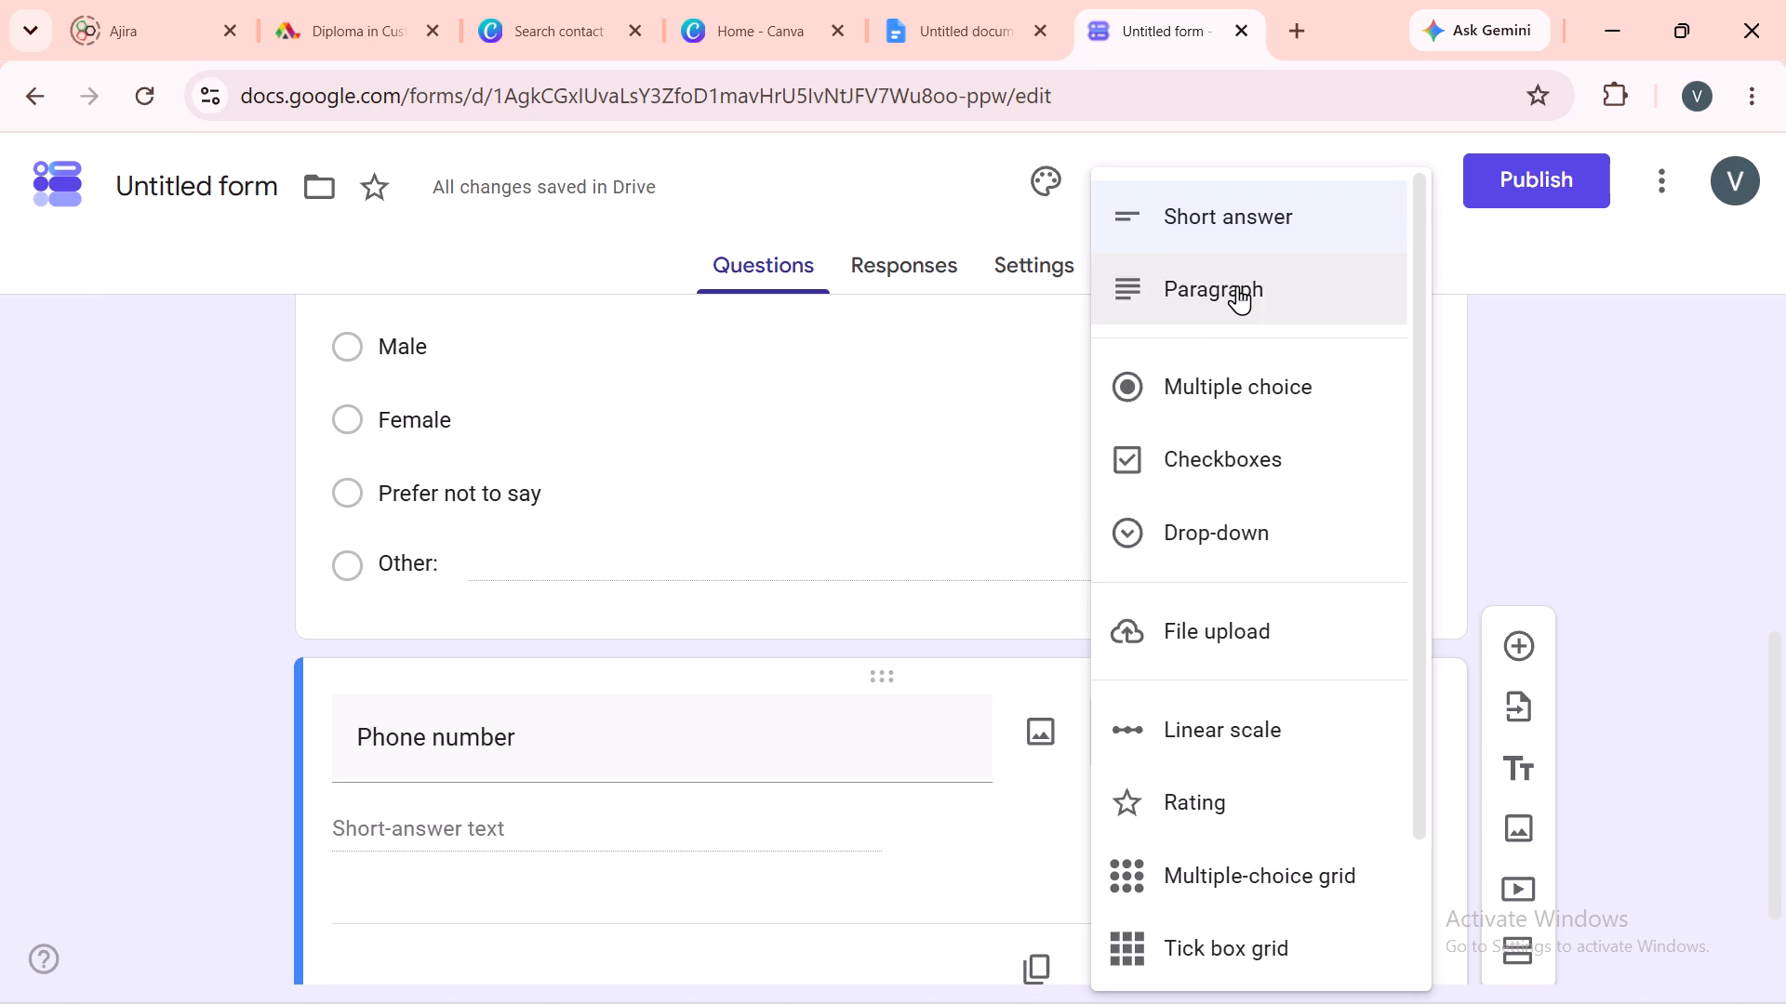
click(1258, 219)
scroll(829, 848, down, 1)
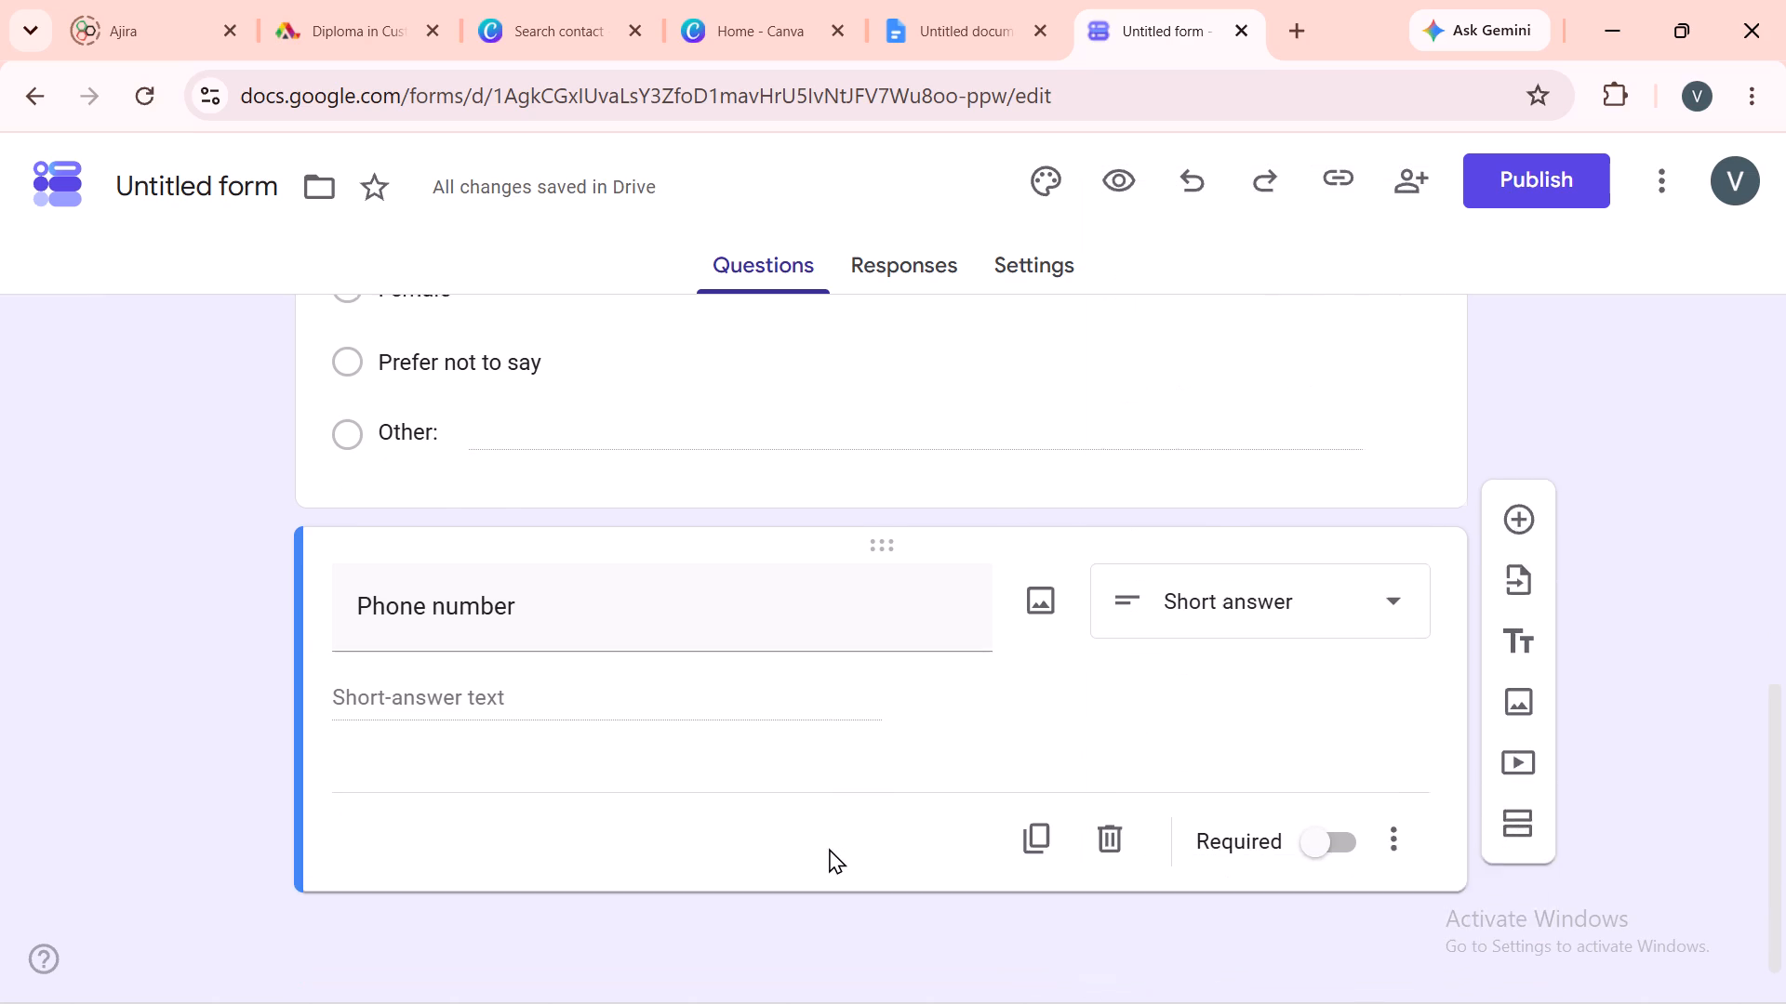
Add a question titled "Service needed" below Phone number, with the Multiple choice type.
click(1526, 576)
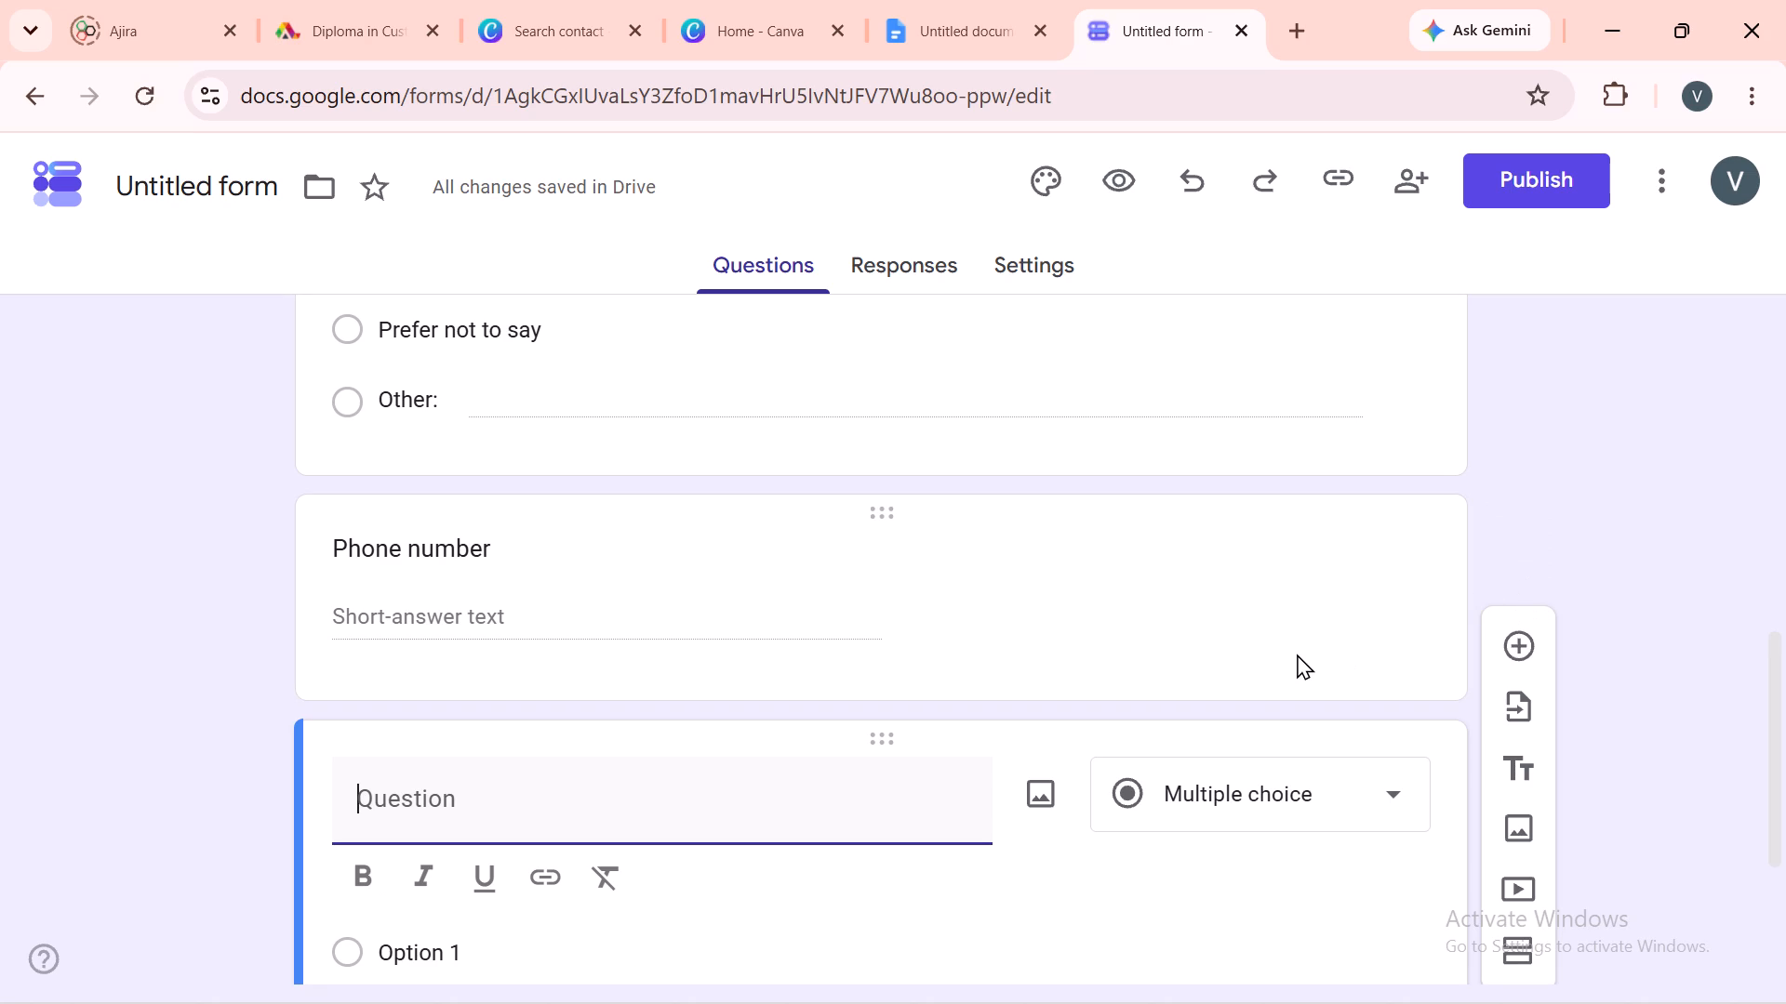
key(s)
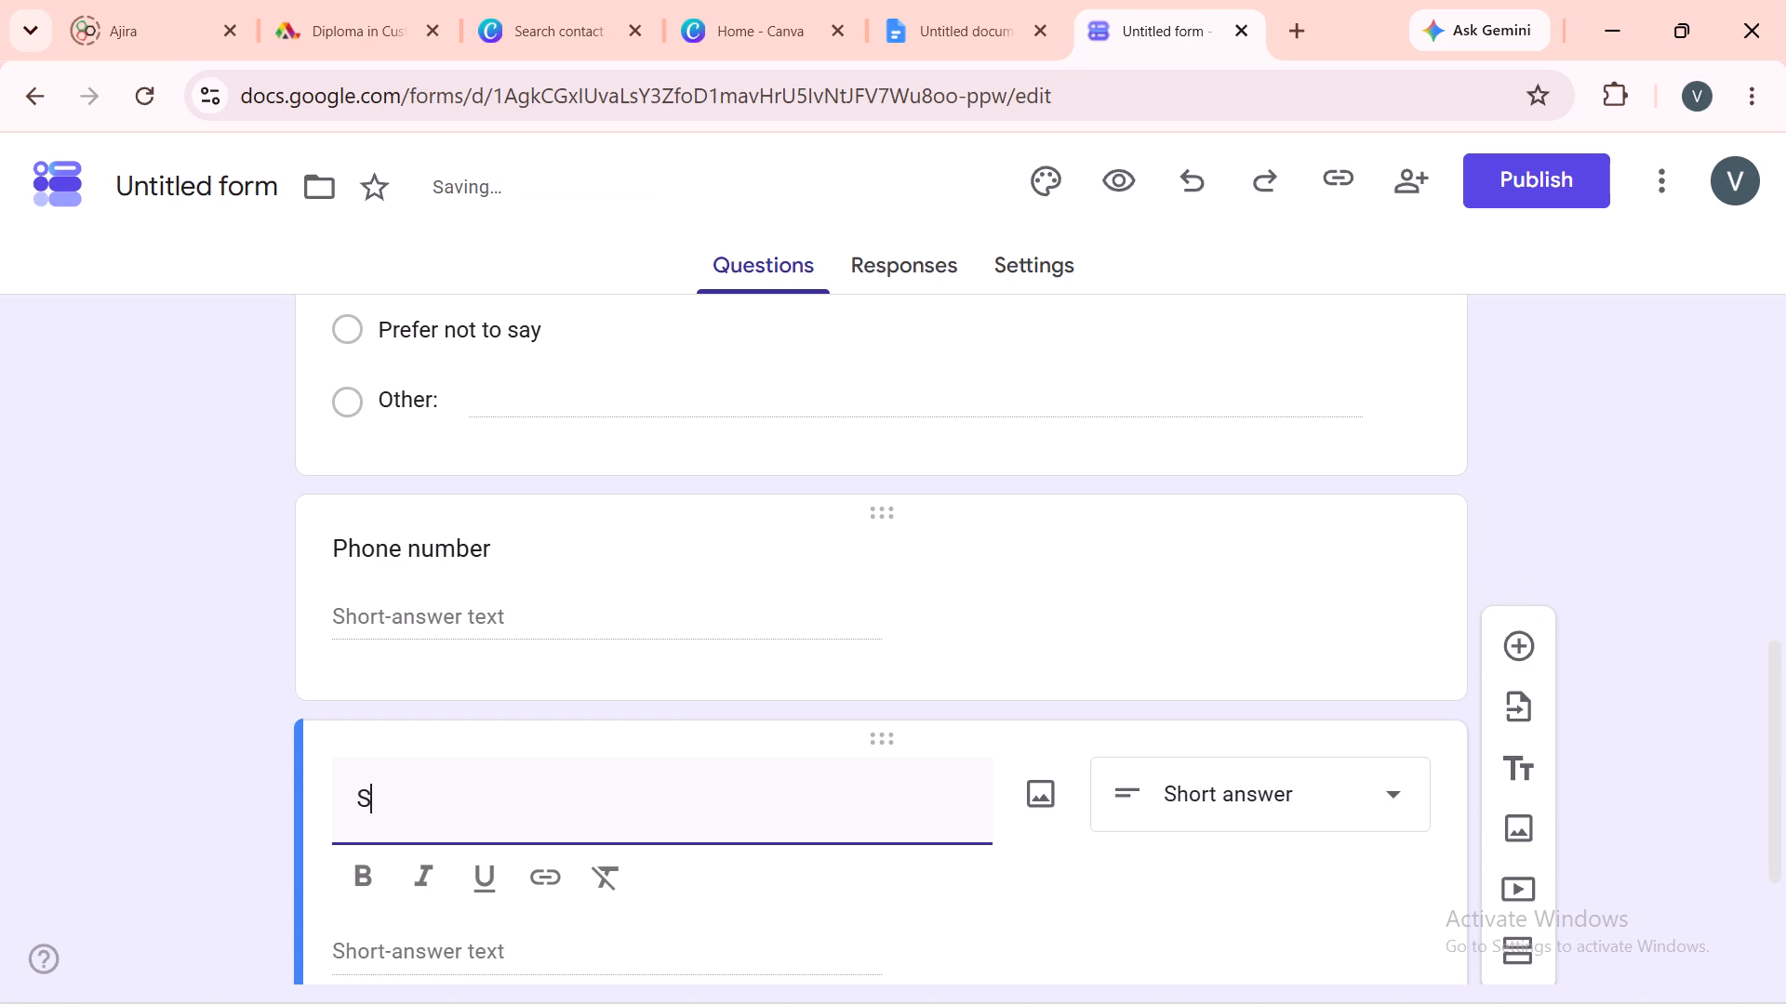
text(rvice)
key(BackSpace)
key(BackSpace)
key(BackSpace)
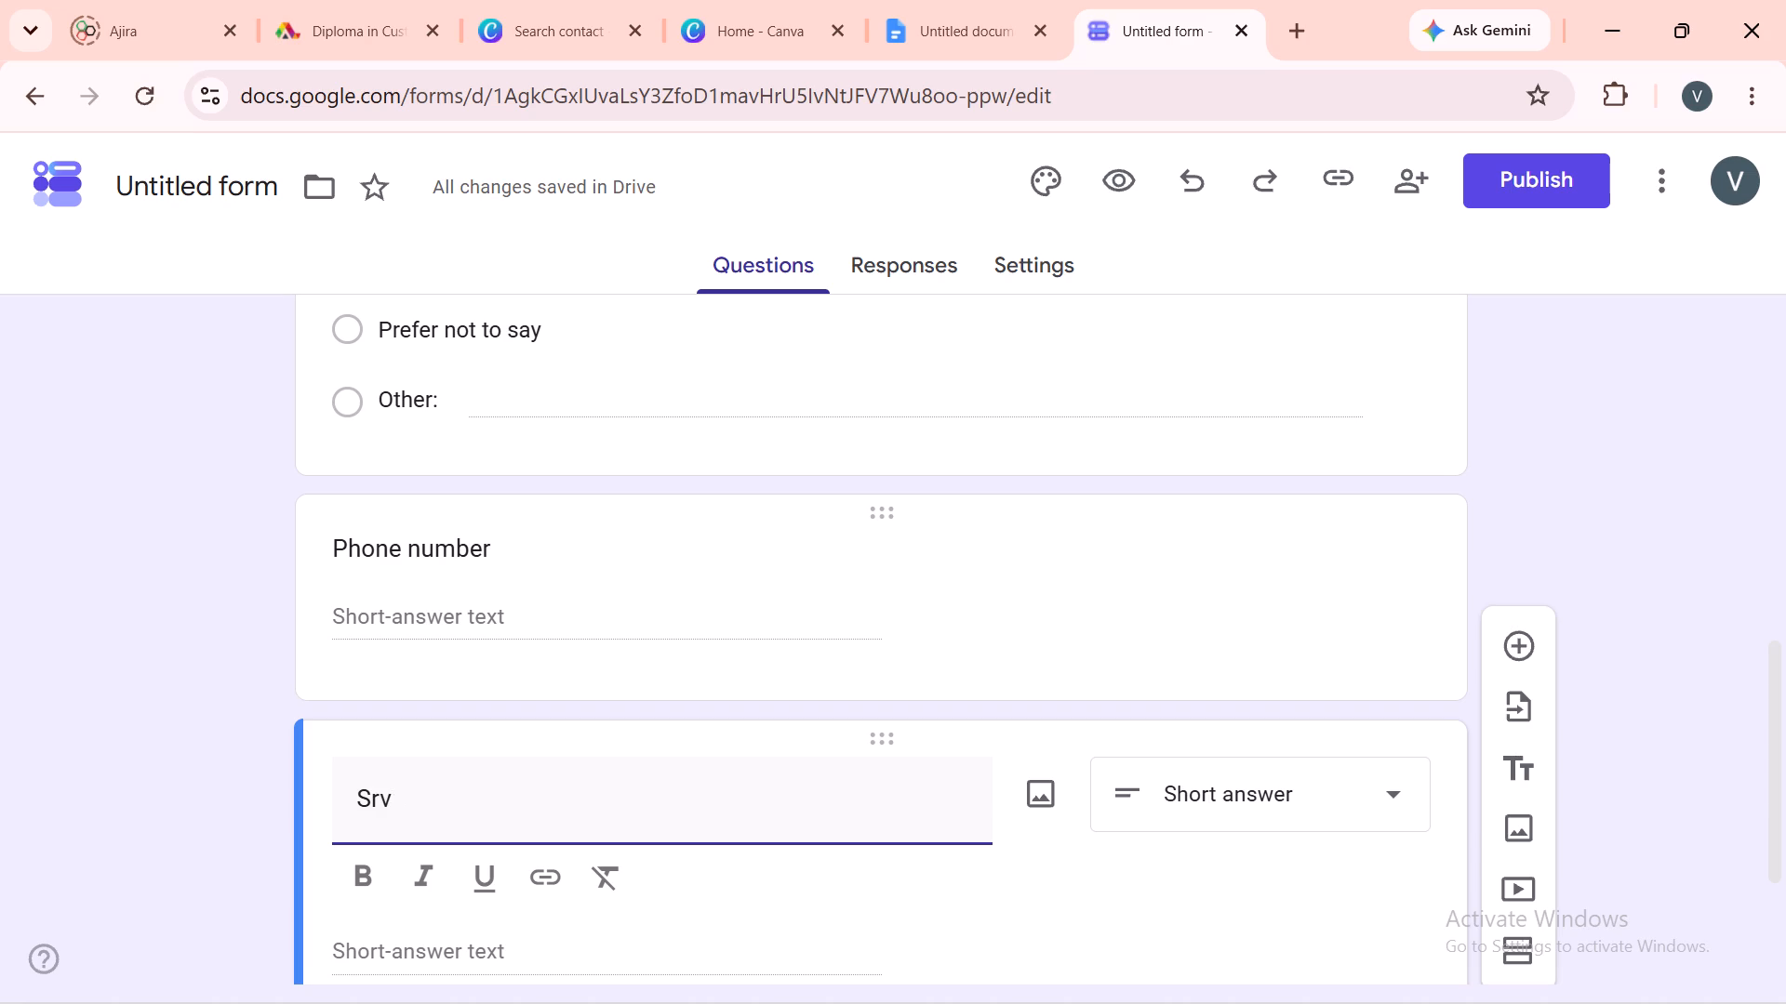
key(BackSpace)
key(BackSpace)
text(er)
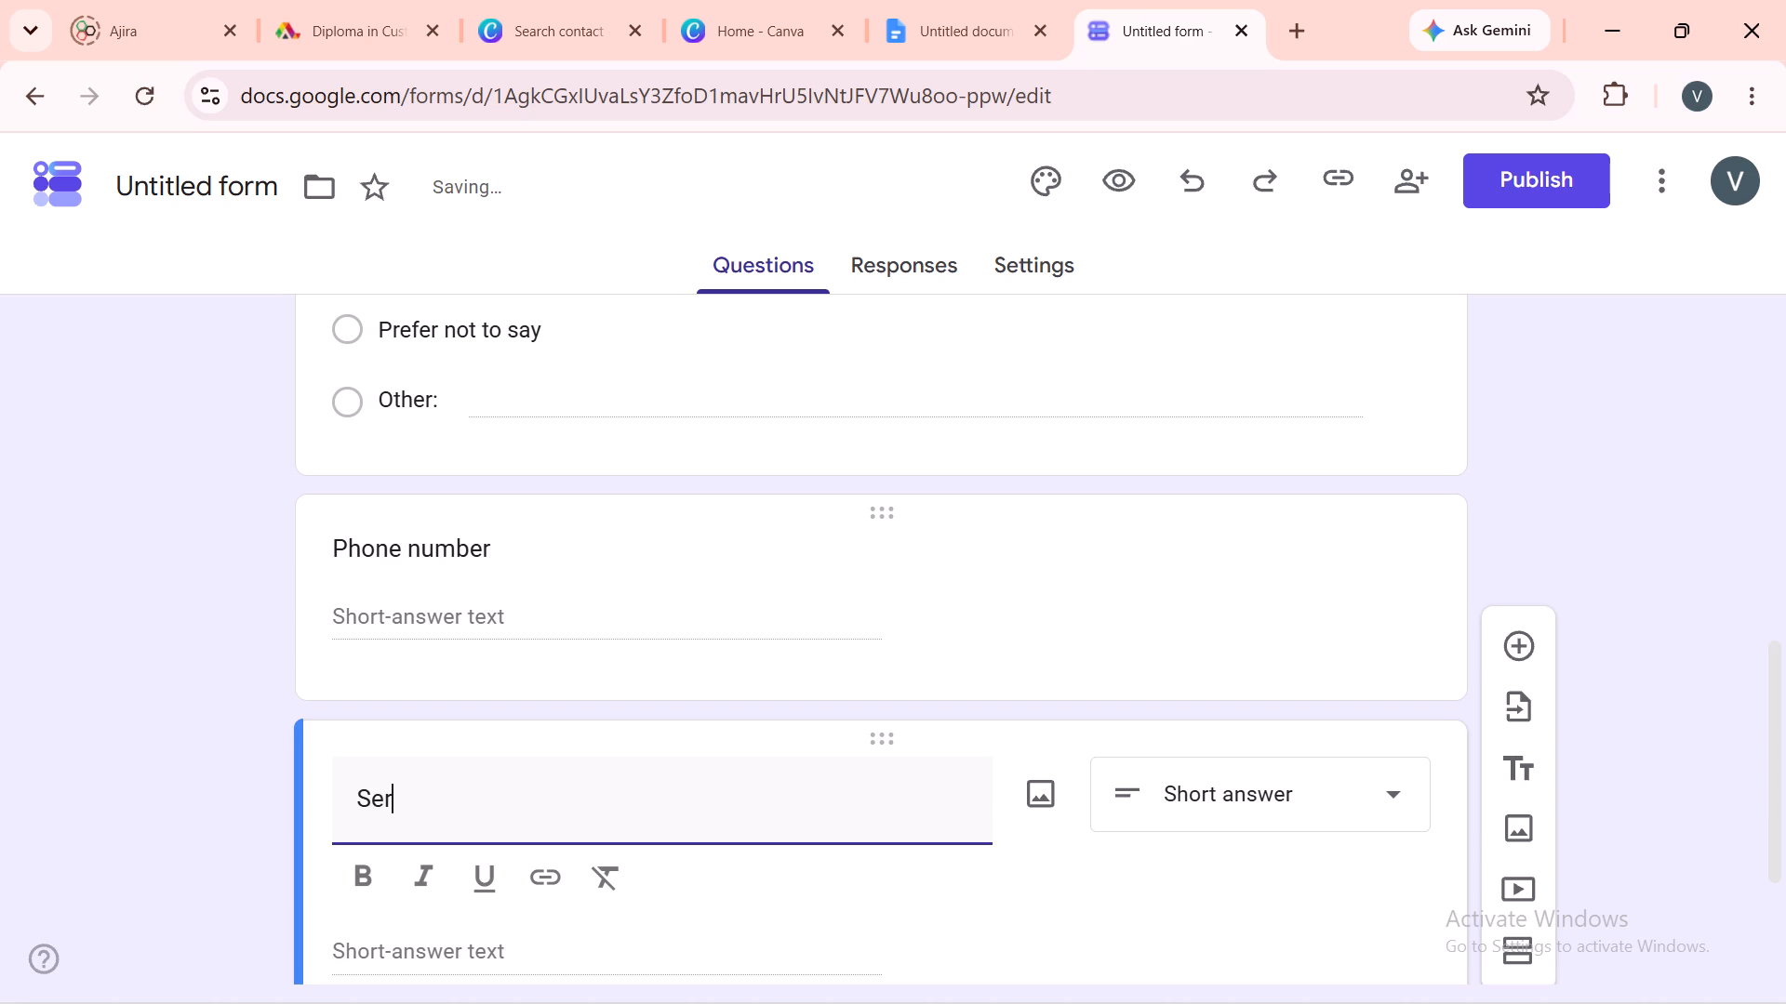
text(vice)
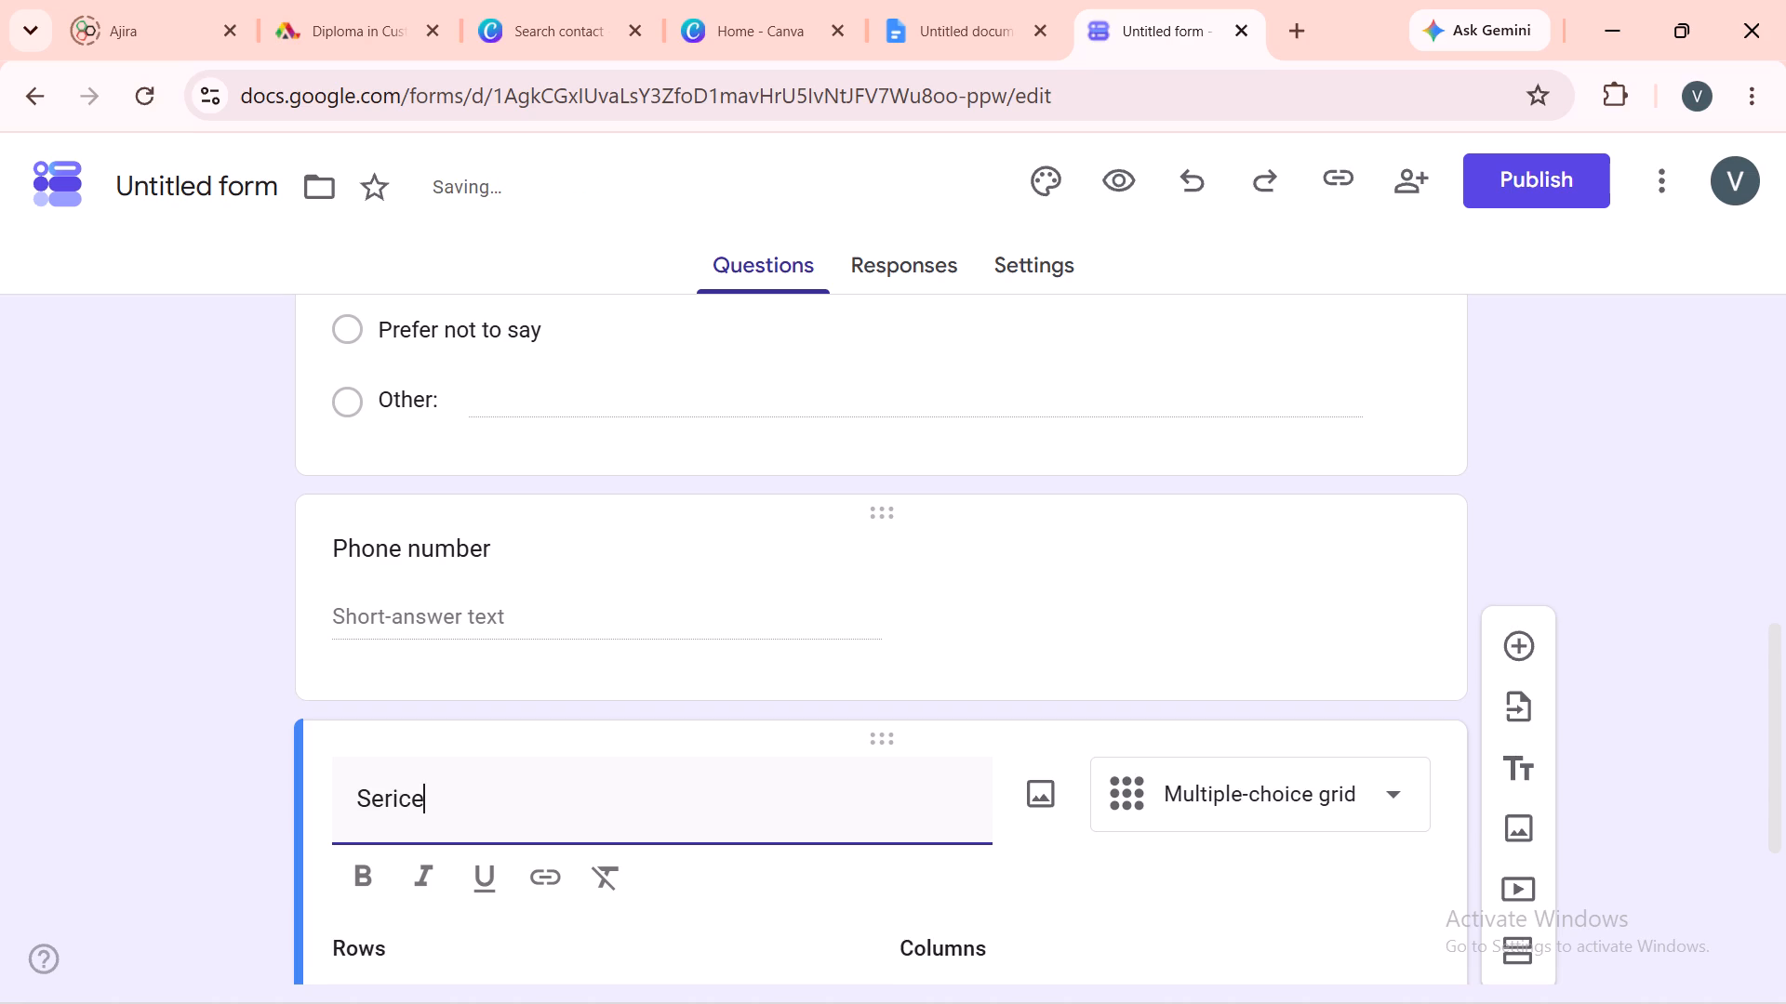
key(BackSpace)
key(BackSpace)
key(BackSpace)
key(BackSpace)
text(rv)
text(ice)
key(space)
text(needed)
key(BackSpace)
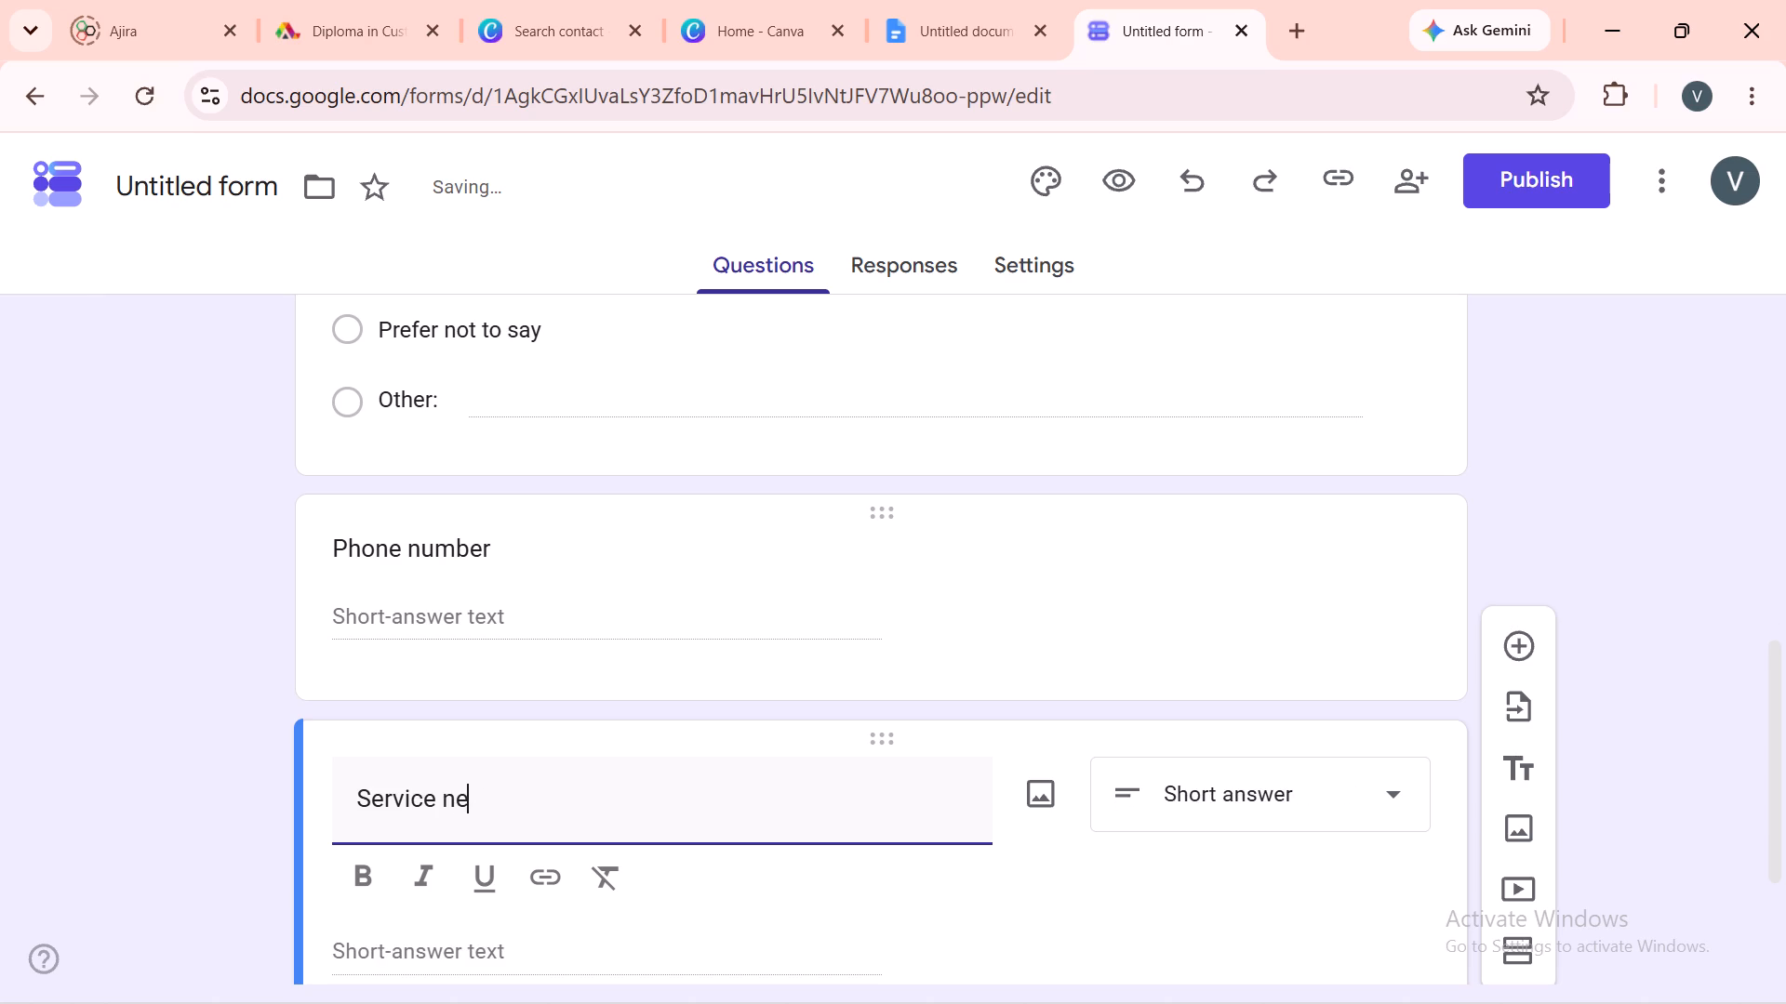
text(ede)
key(BackSpace)
key(BackSpace)
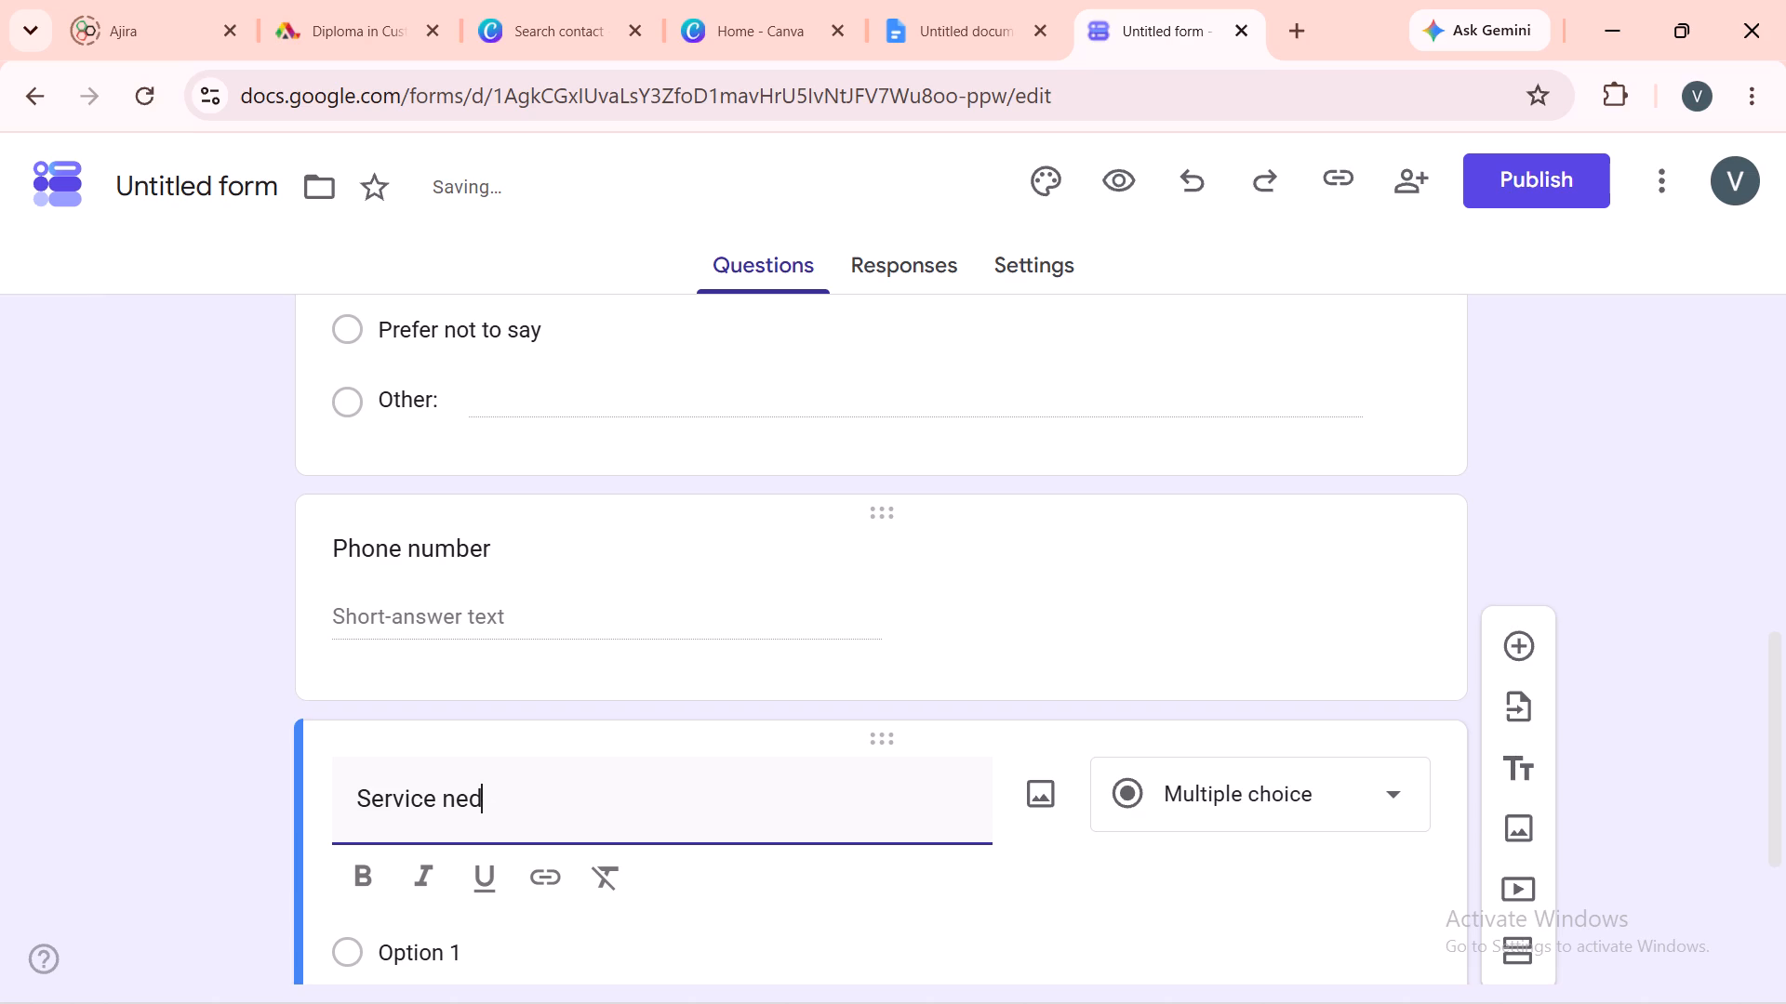
text(ede)
key(d)
click(1401, 803)
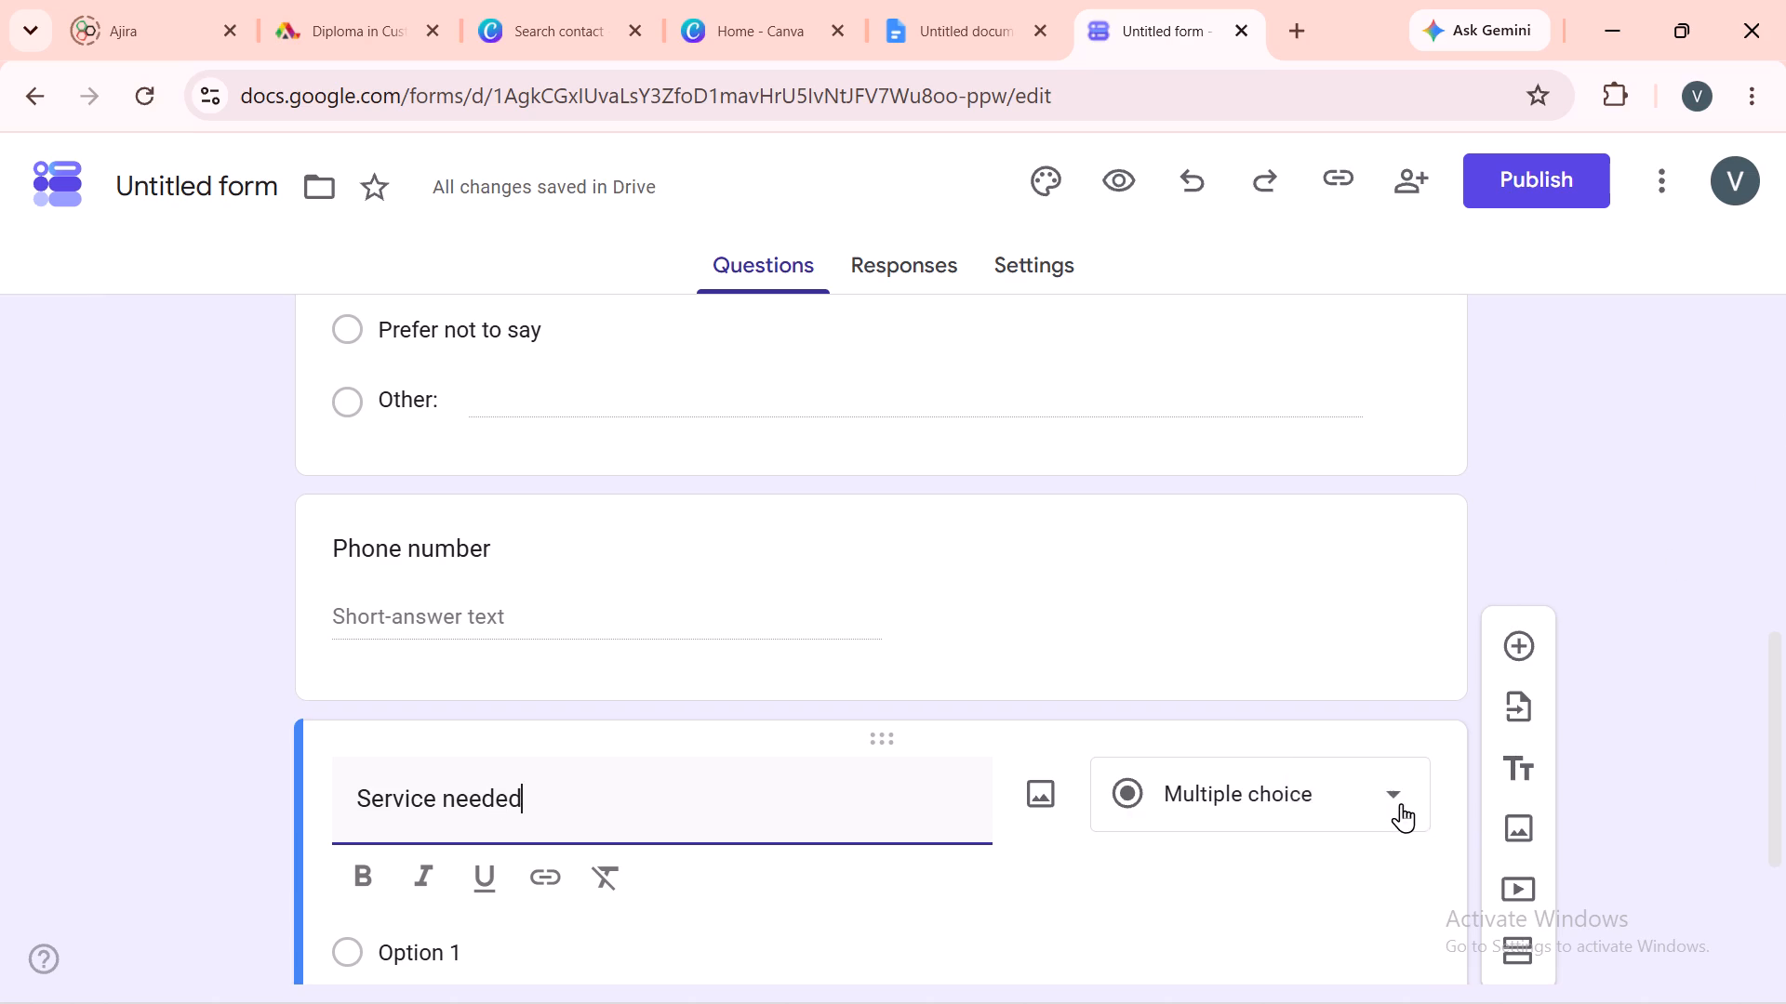
click(1221, 418)
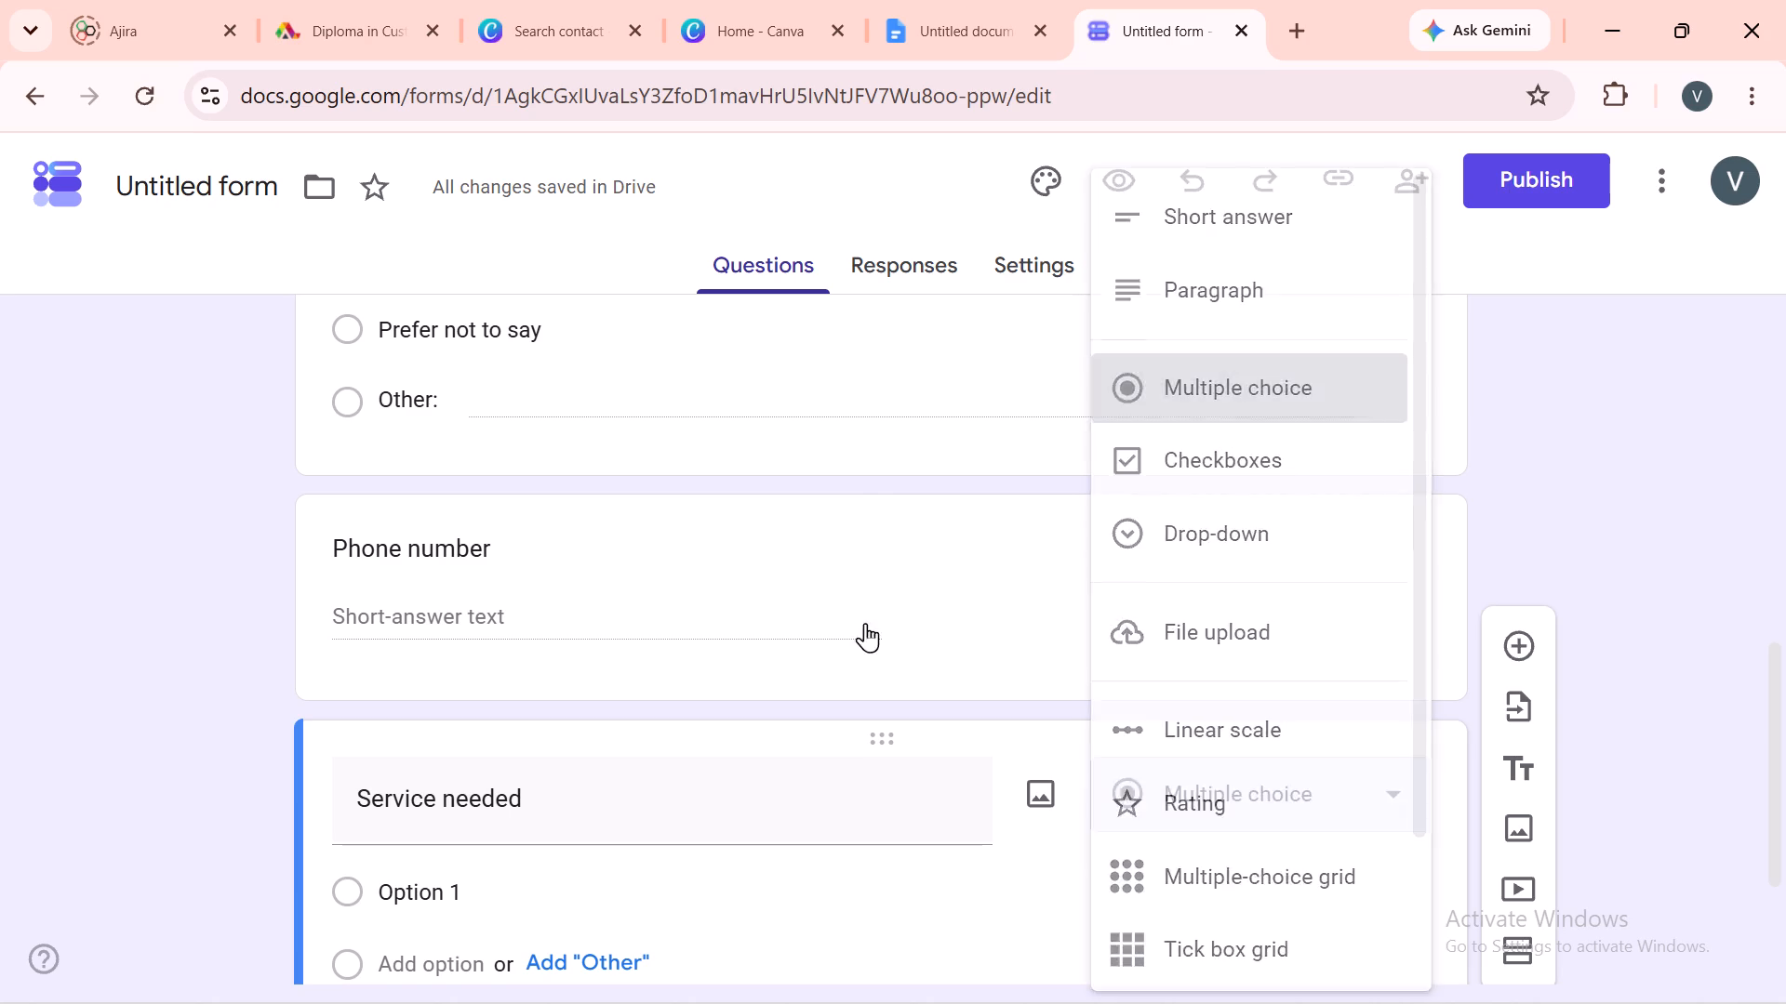
Give the Service needed question the answer options "Data Cleaning" and "Data Entry".
scroll(800, 658, down, 3)
click(486, 631)
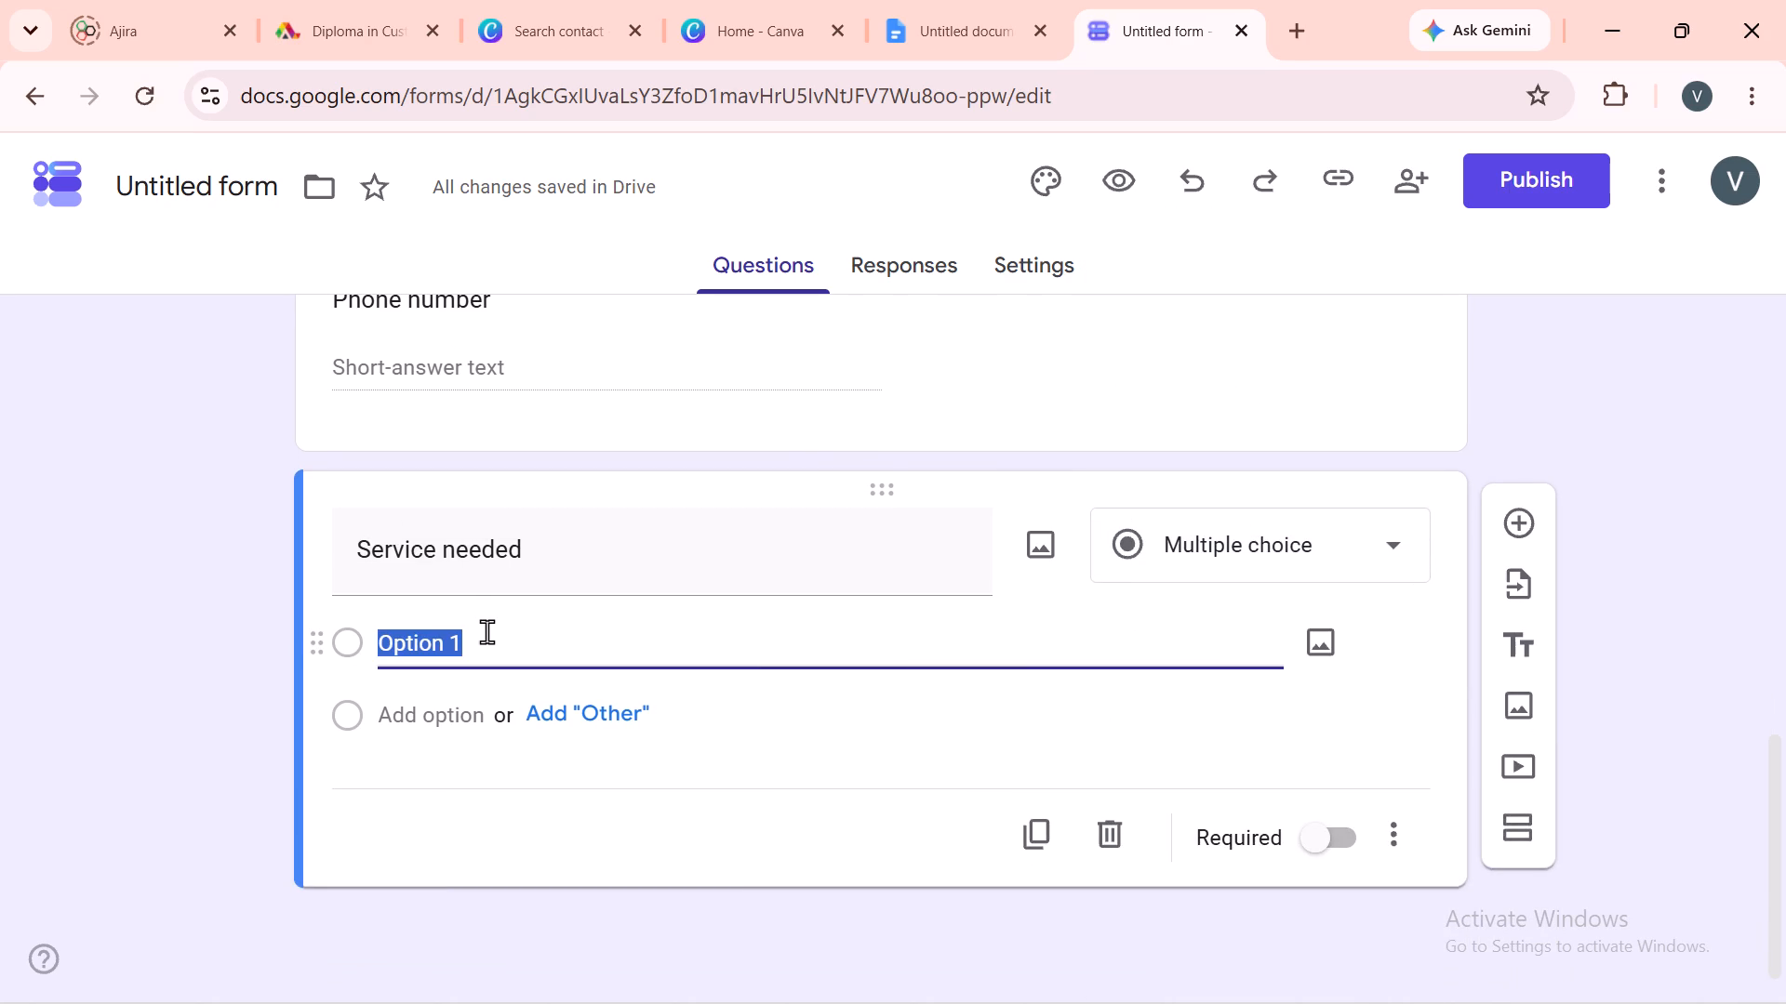
key(d)
text(ata)
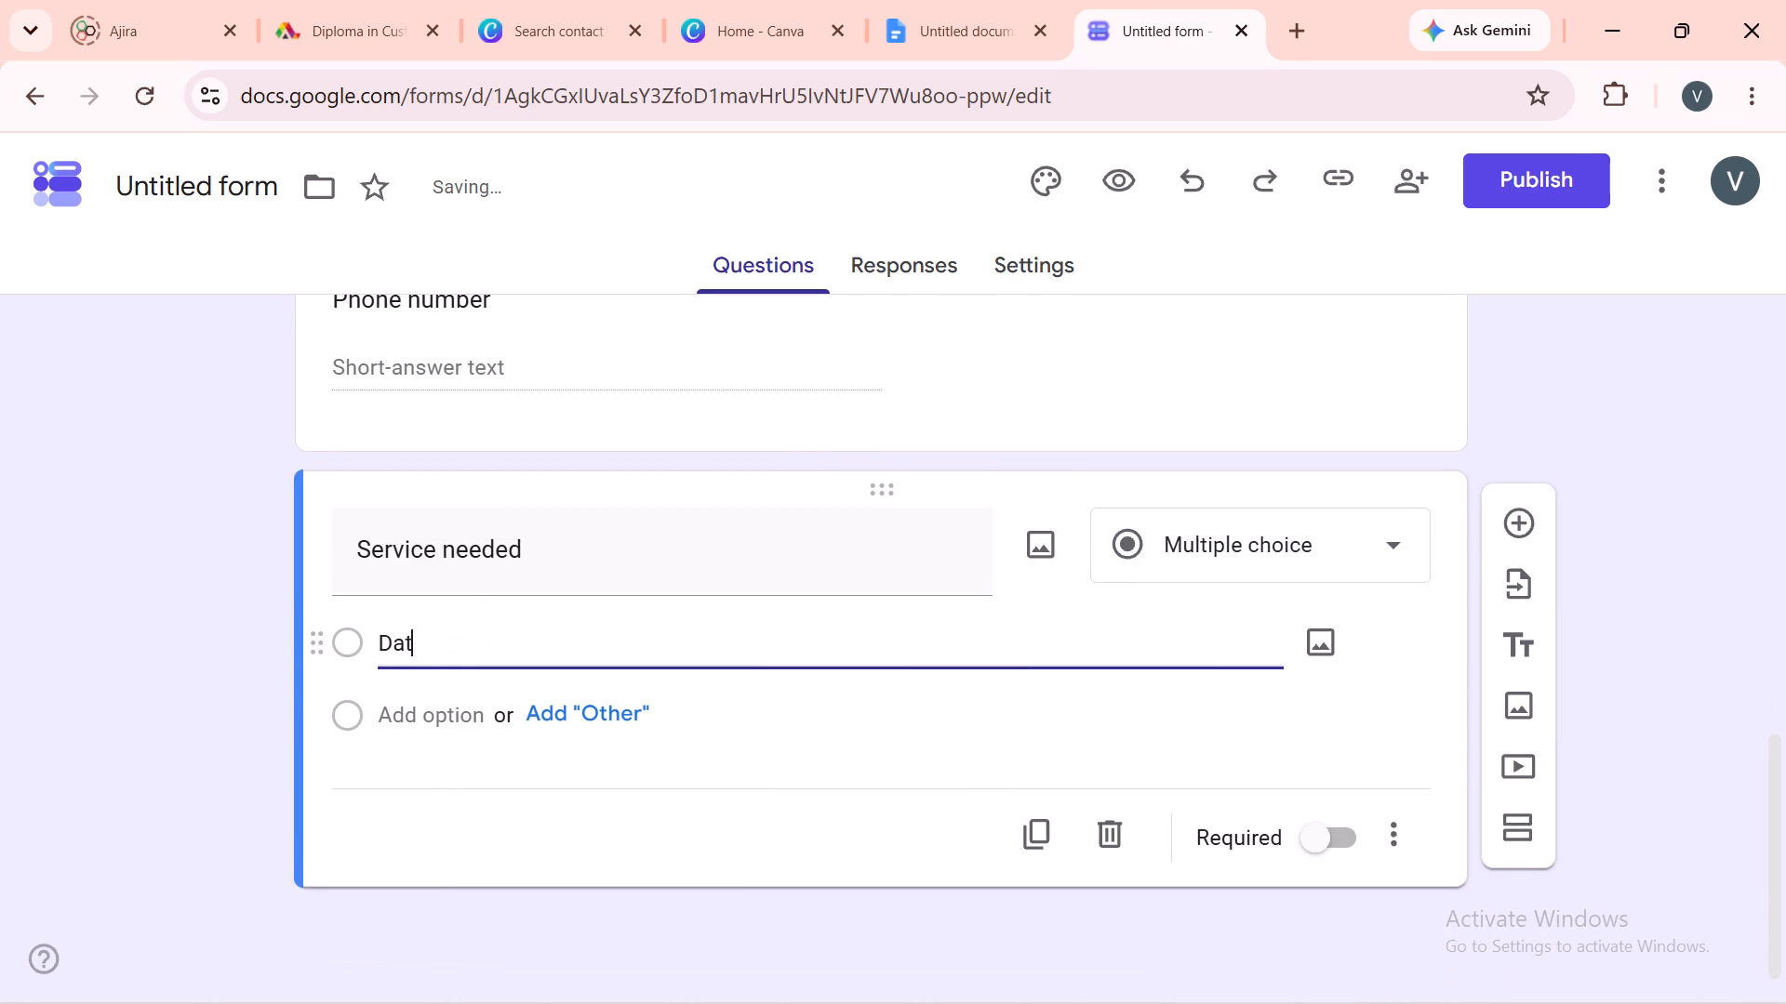
key(space)
text(lea)
text(ning)
click(361, 713)
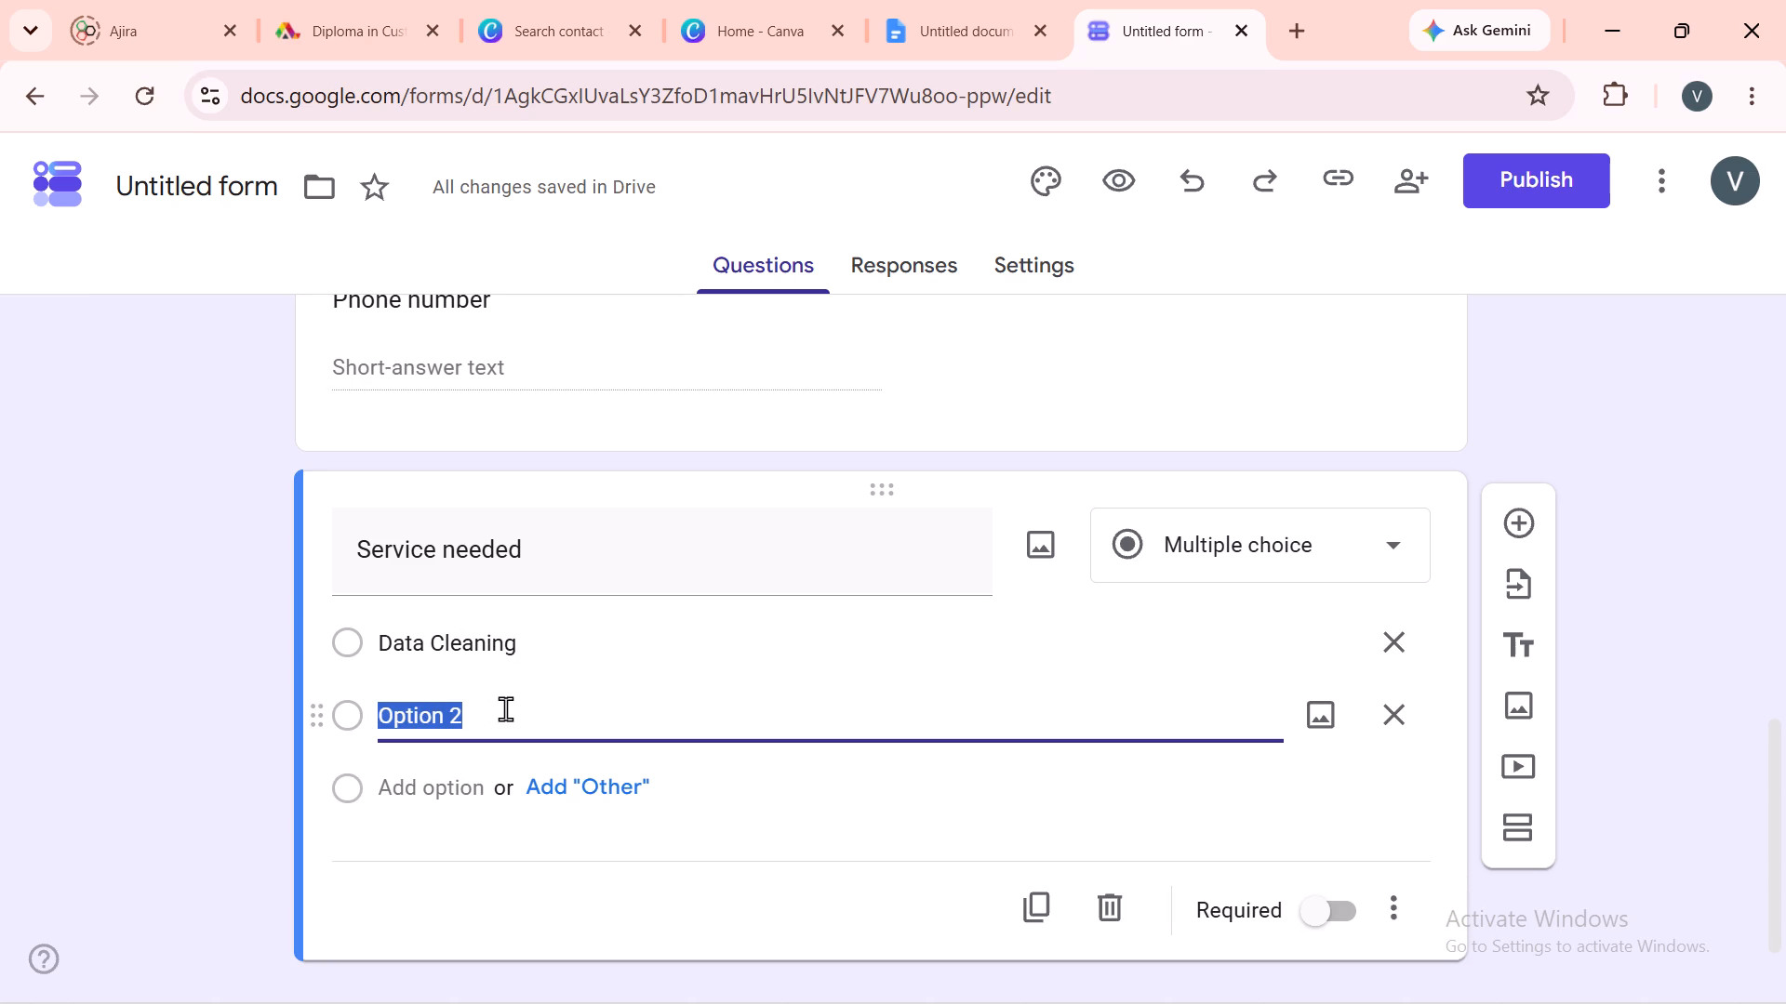
key(d)
key(BackSpace)
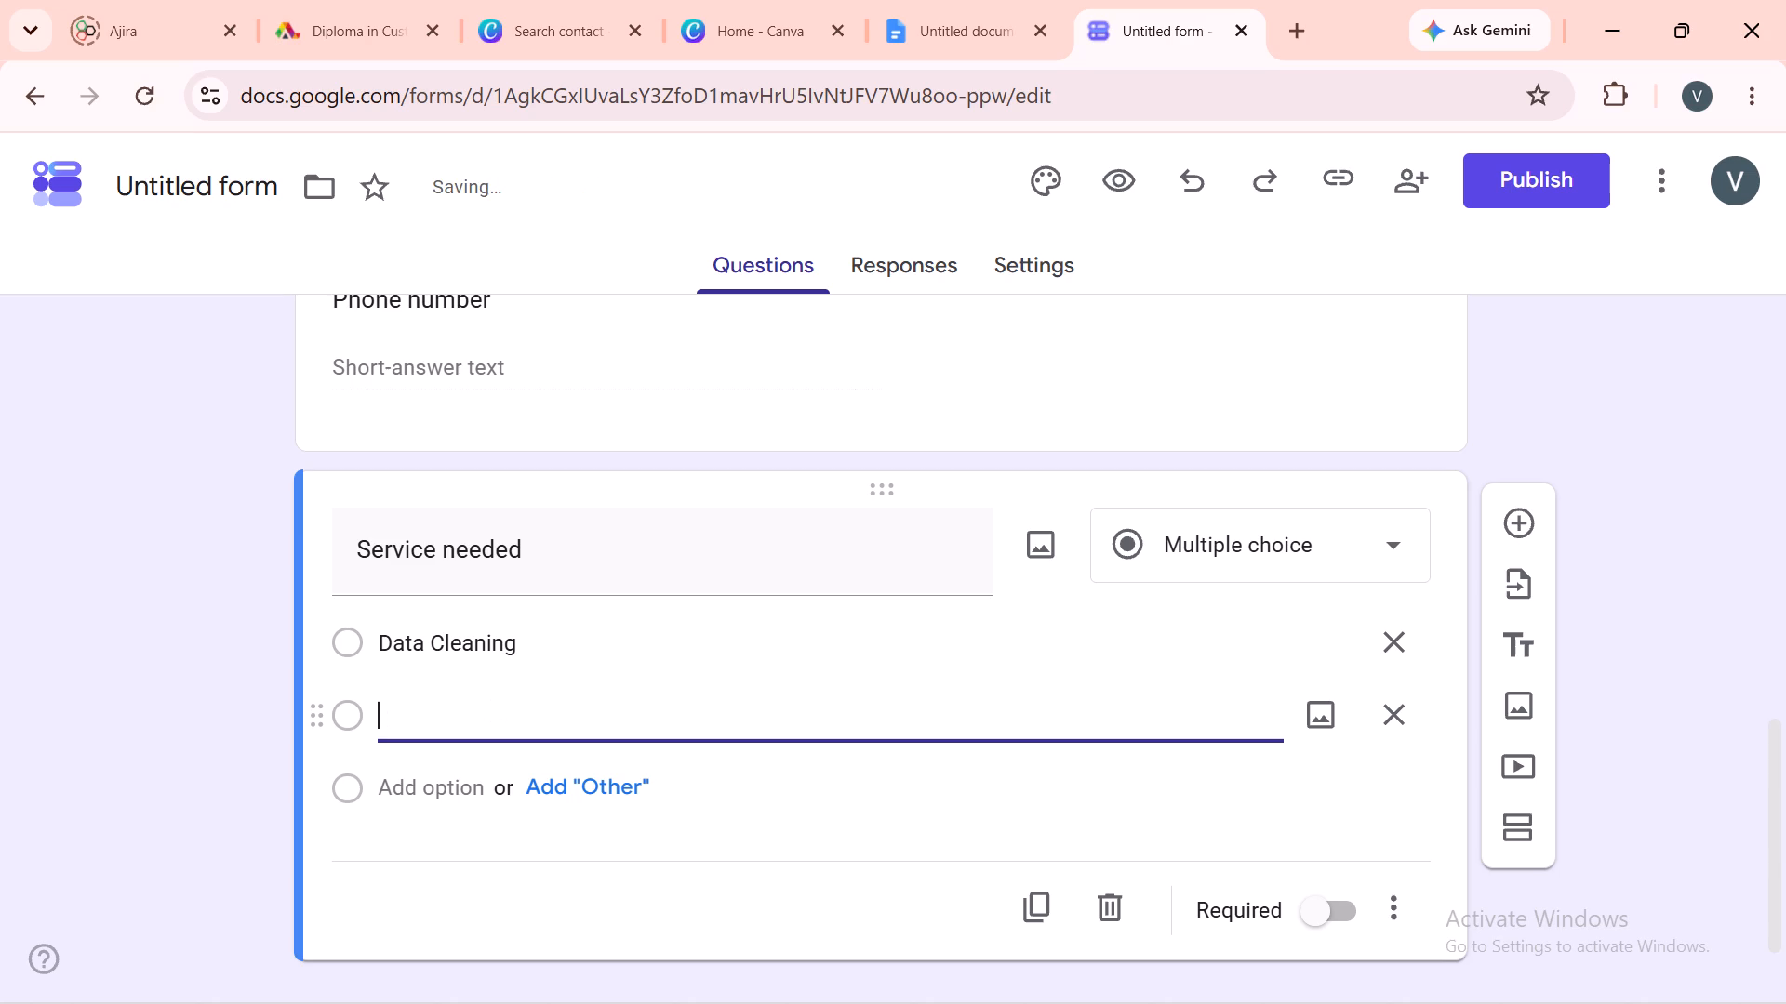
key(d)
text(ata)
key(space)
key(n)
text(try)
Add the answer options "Data Visualisation" and "Data Interpretation" to the Service needed question, followed by a blank fifth option.
key(Return)
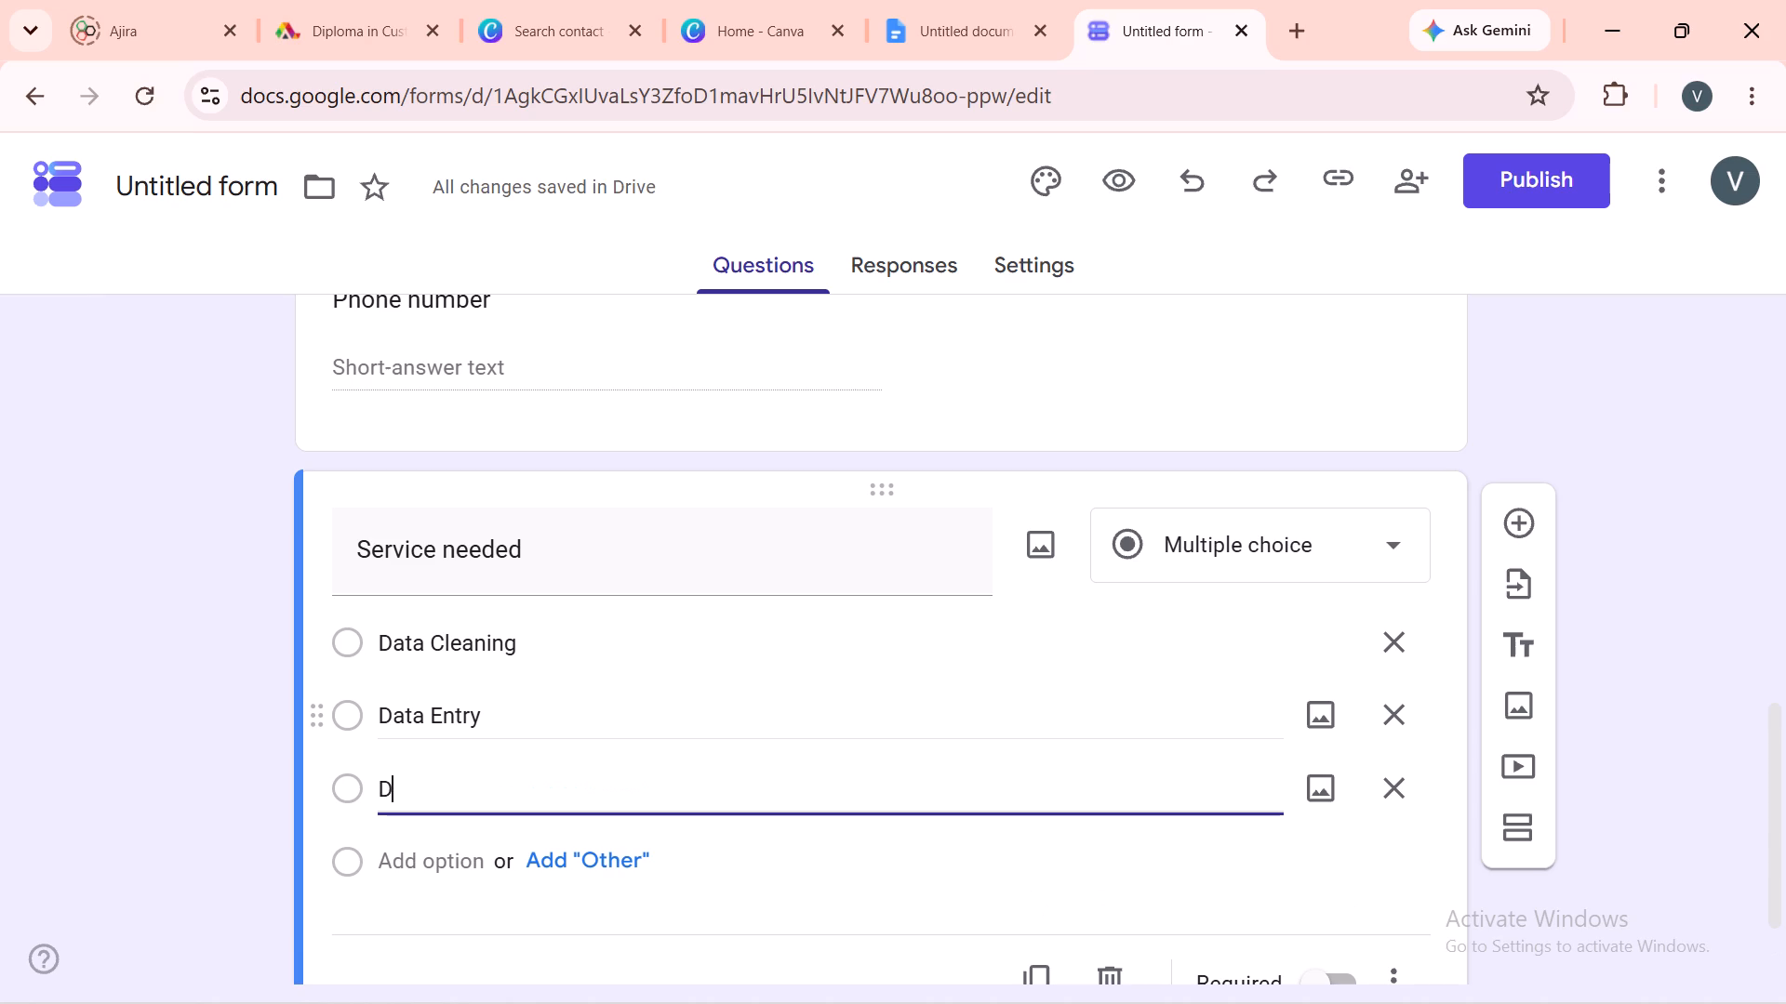
text(ata)
key(space)
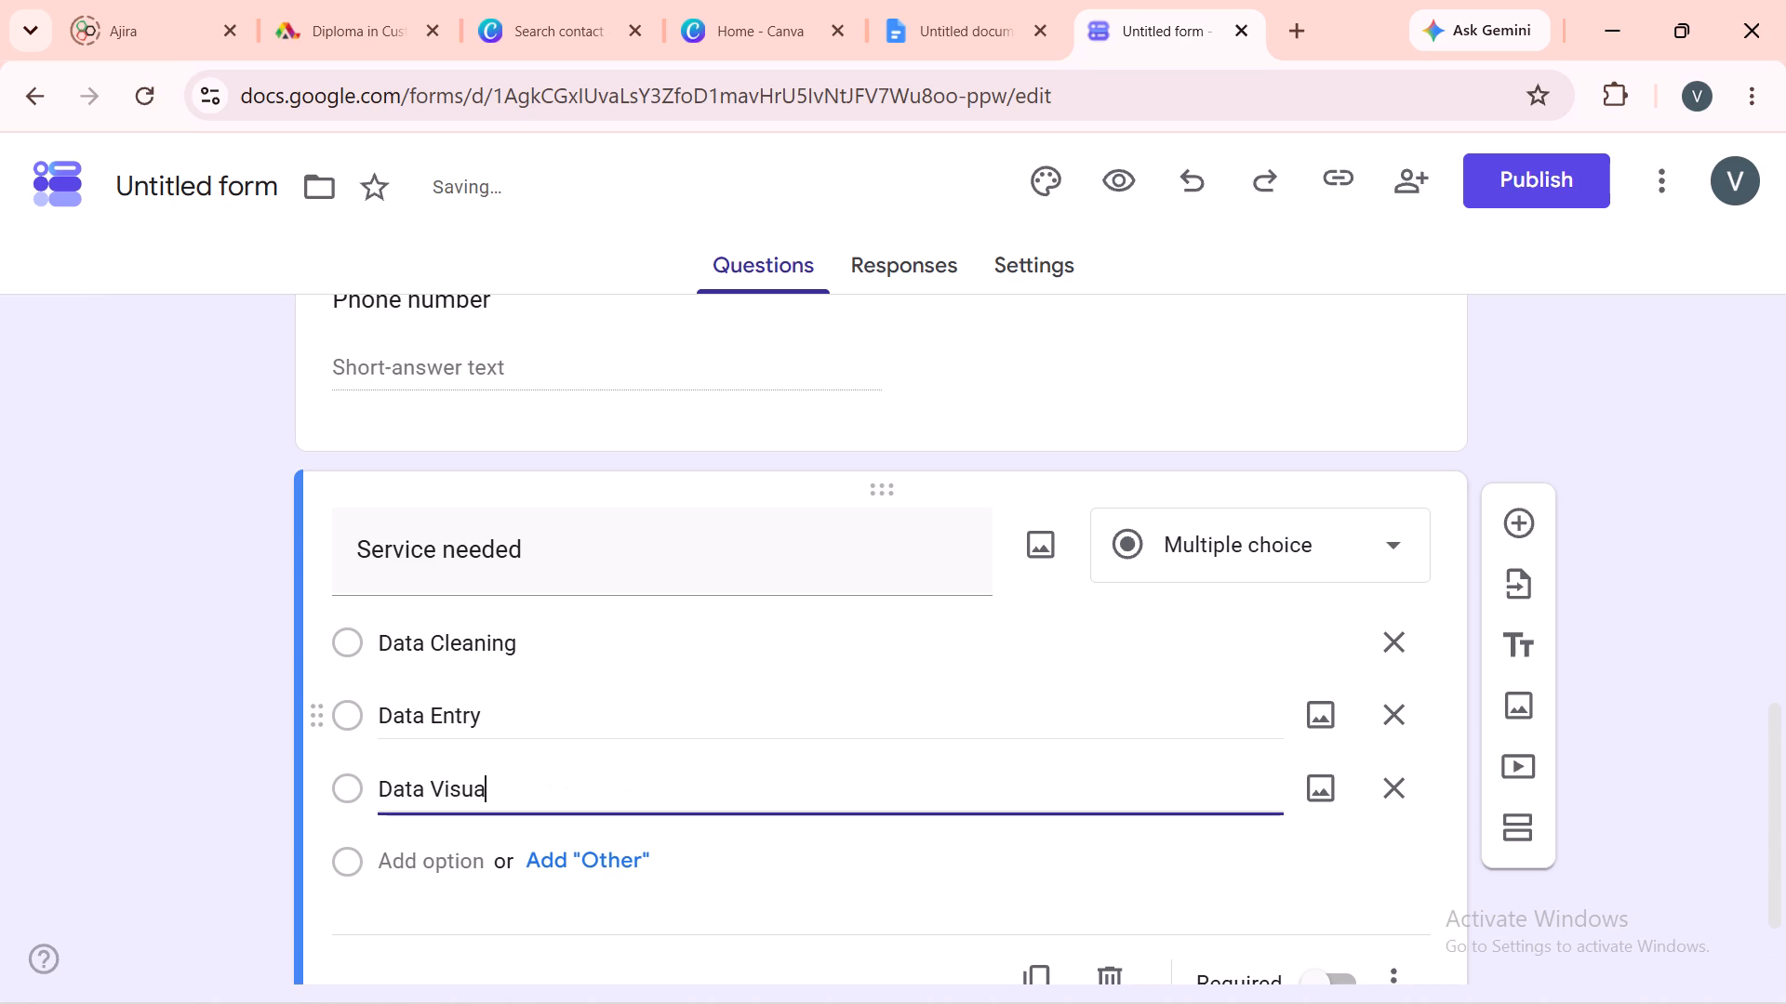
text(li)
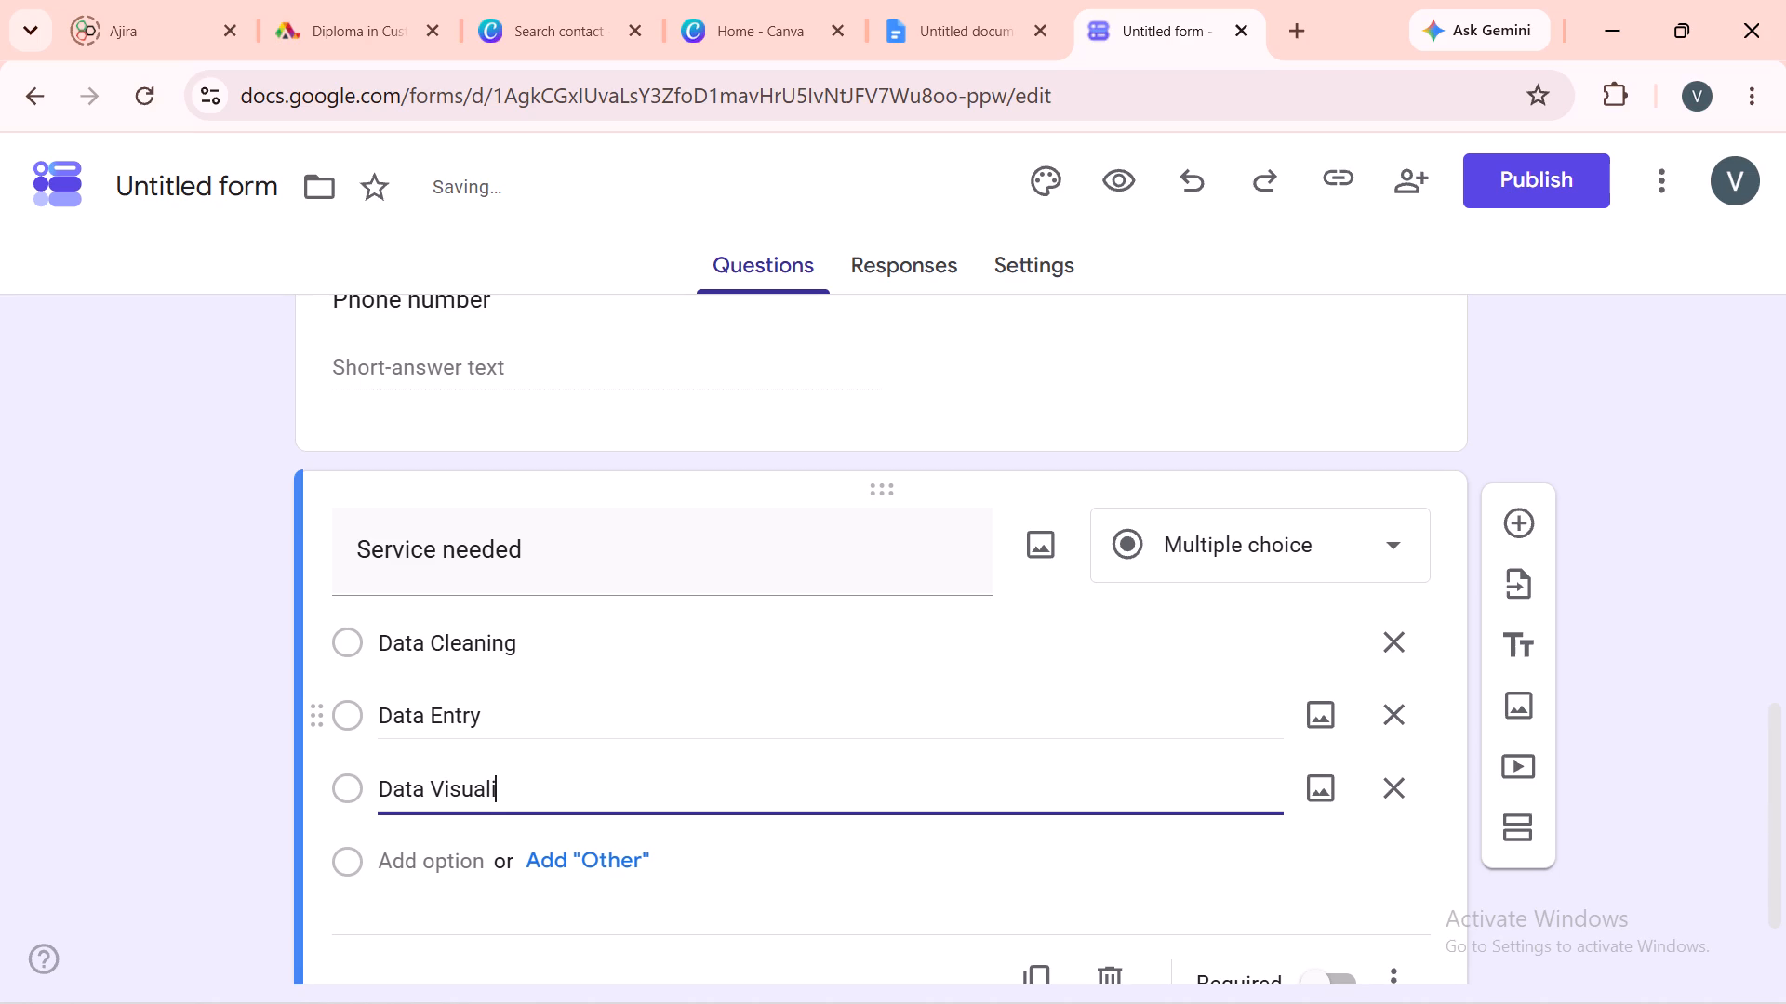
text(sat)
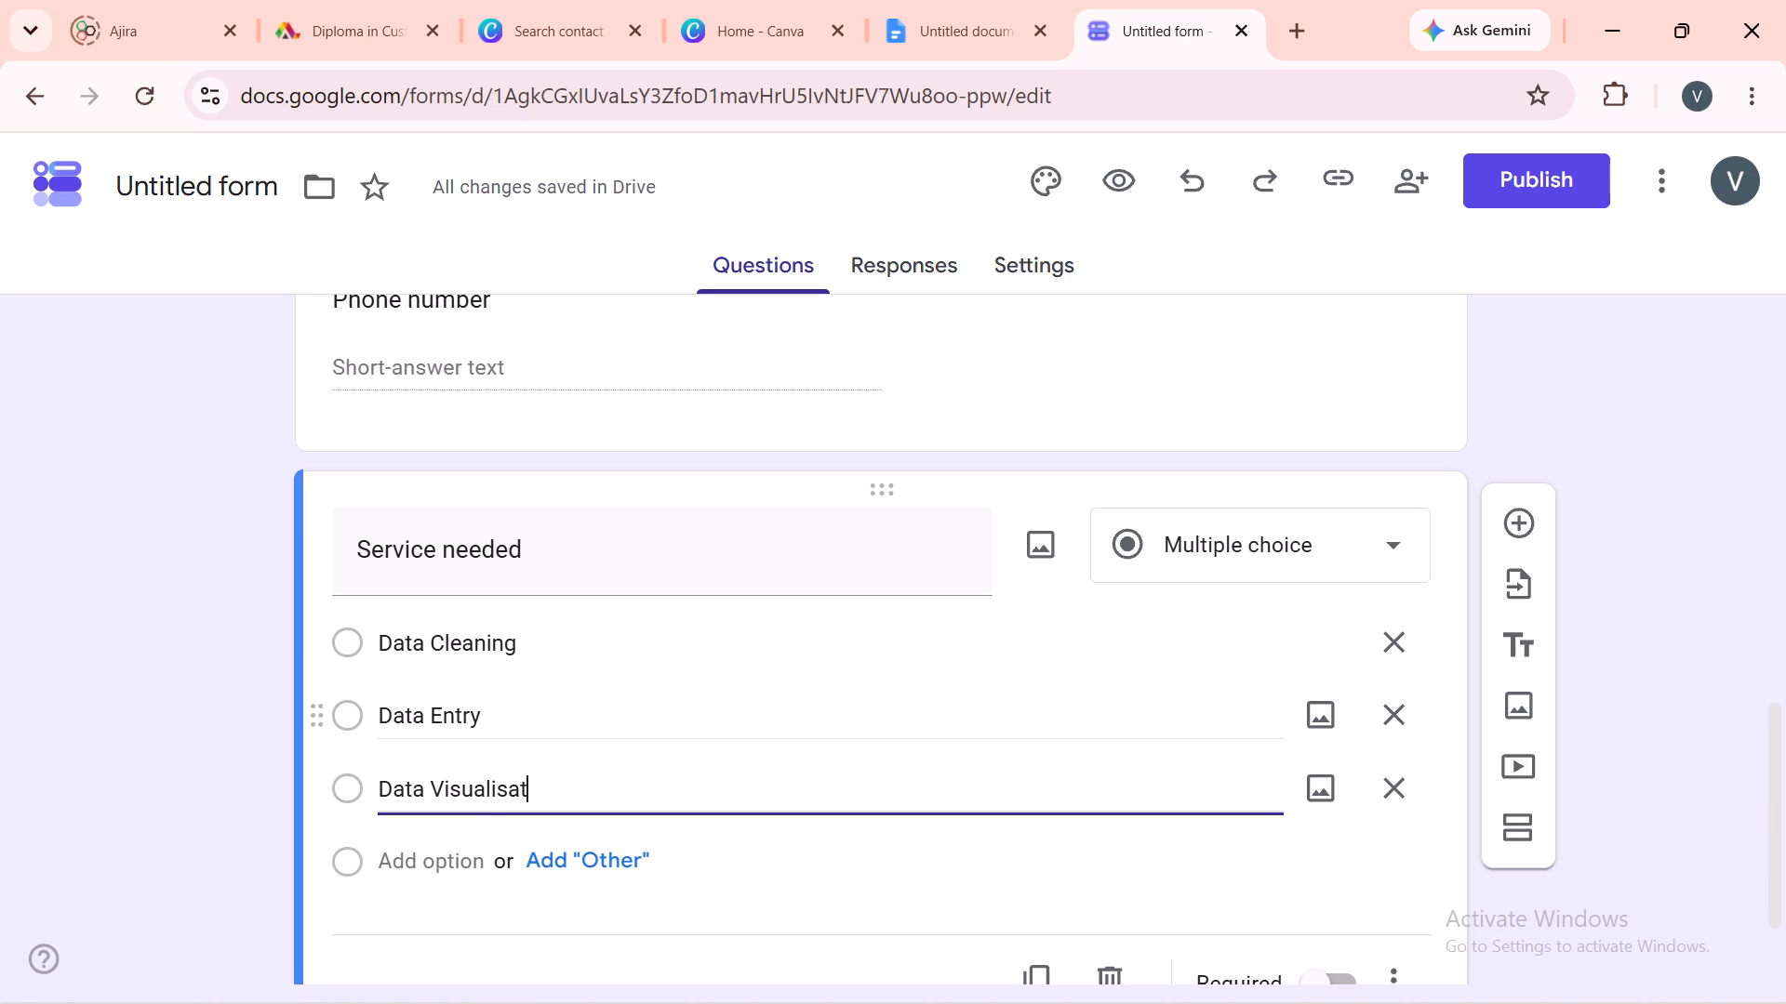
text(ion)
key(Return)
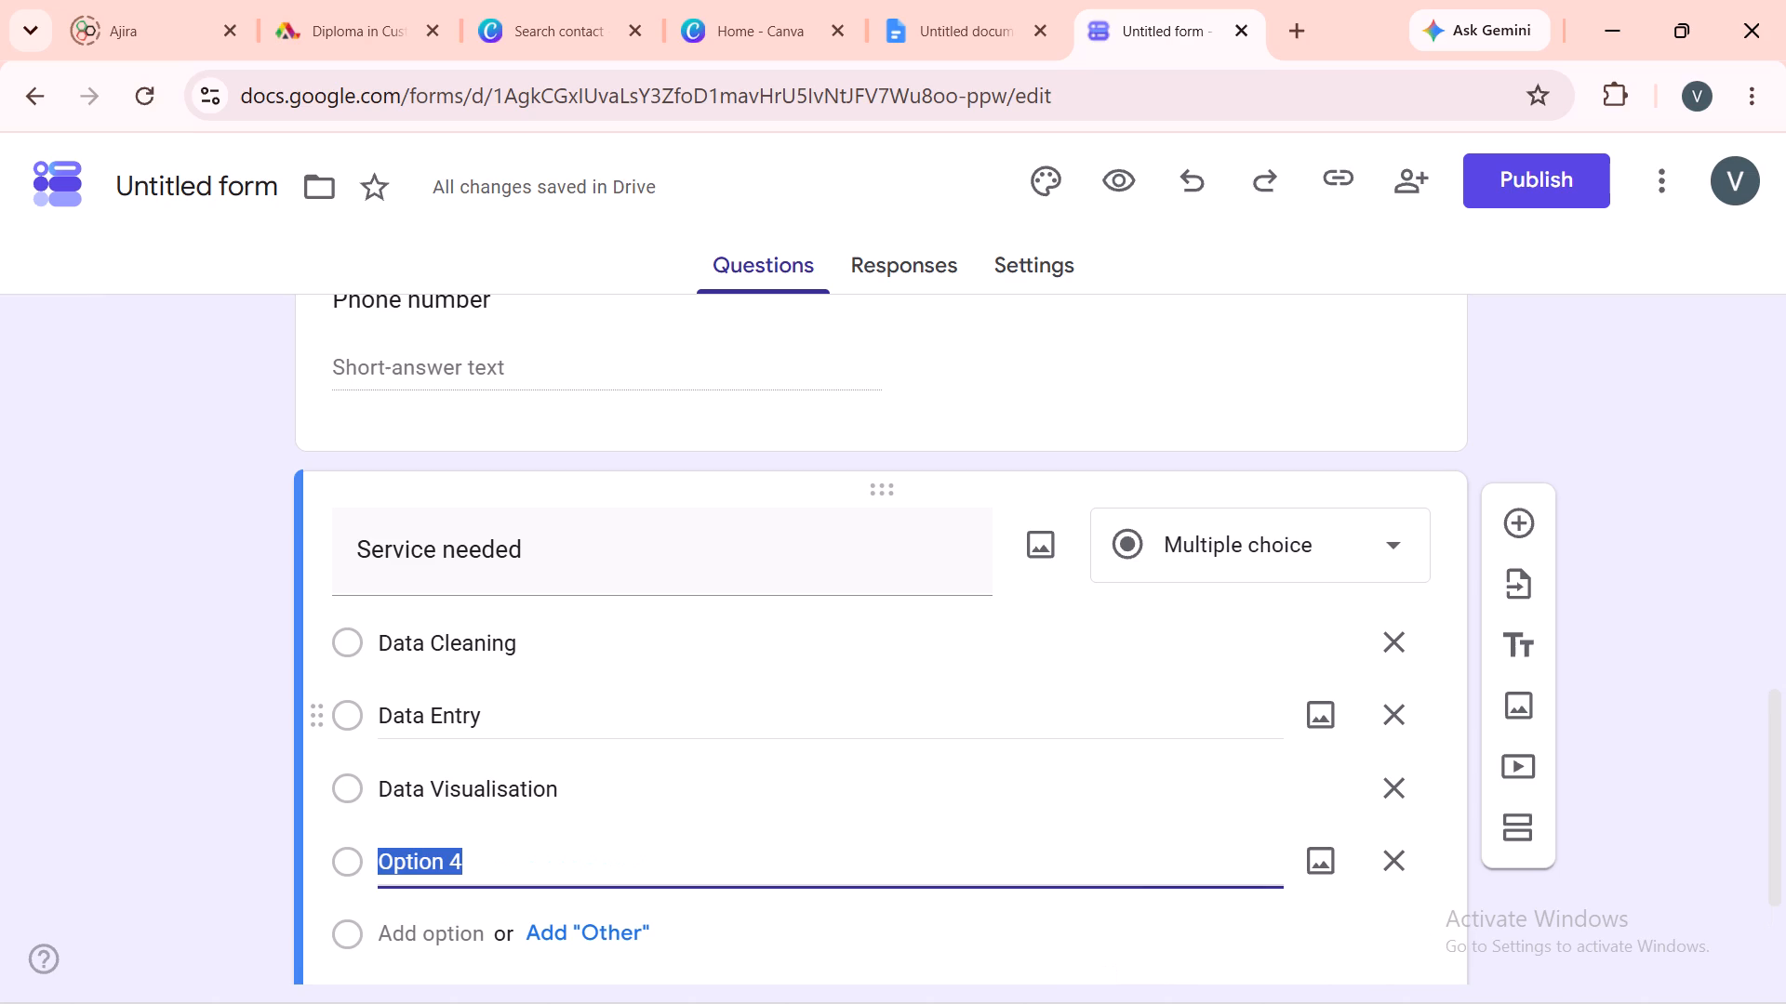
text(ata)
key(space)
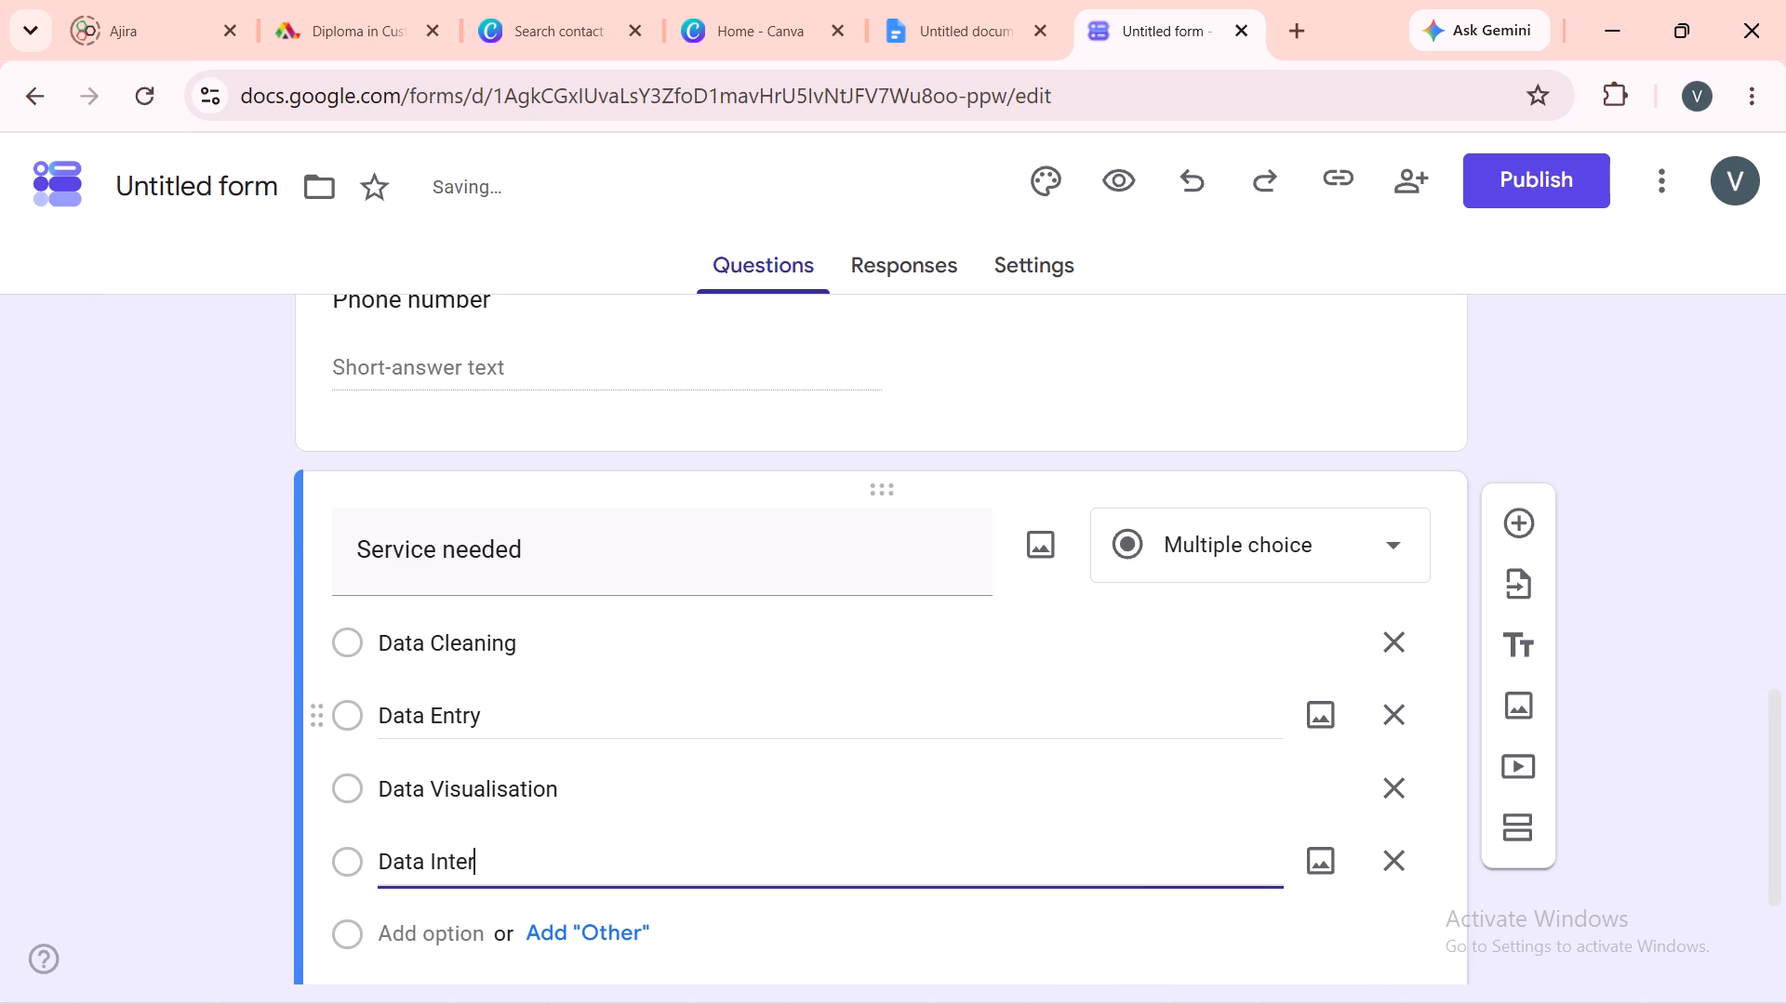
text(pre)
text(tation)
key(Return)
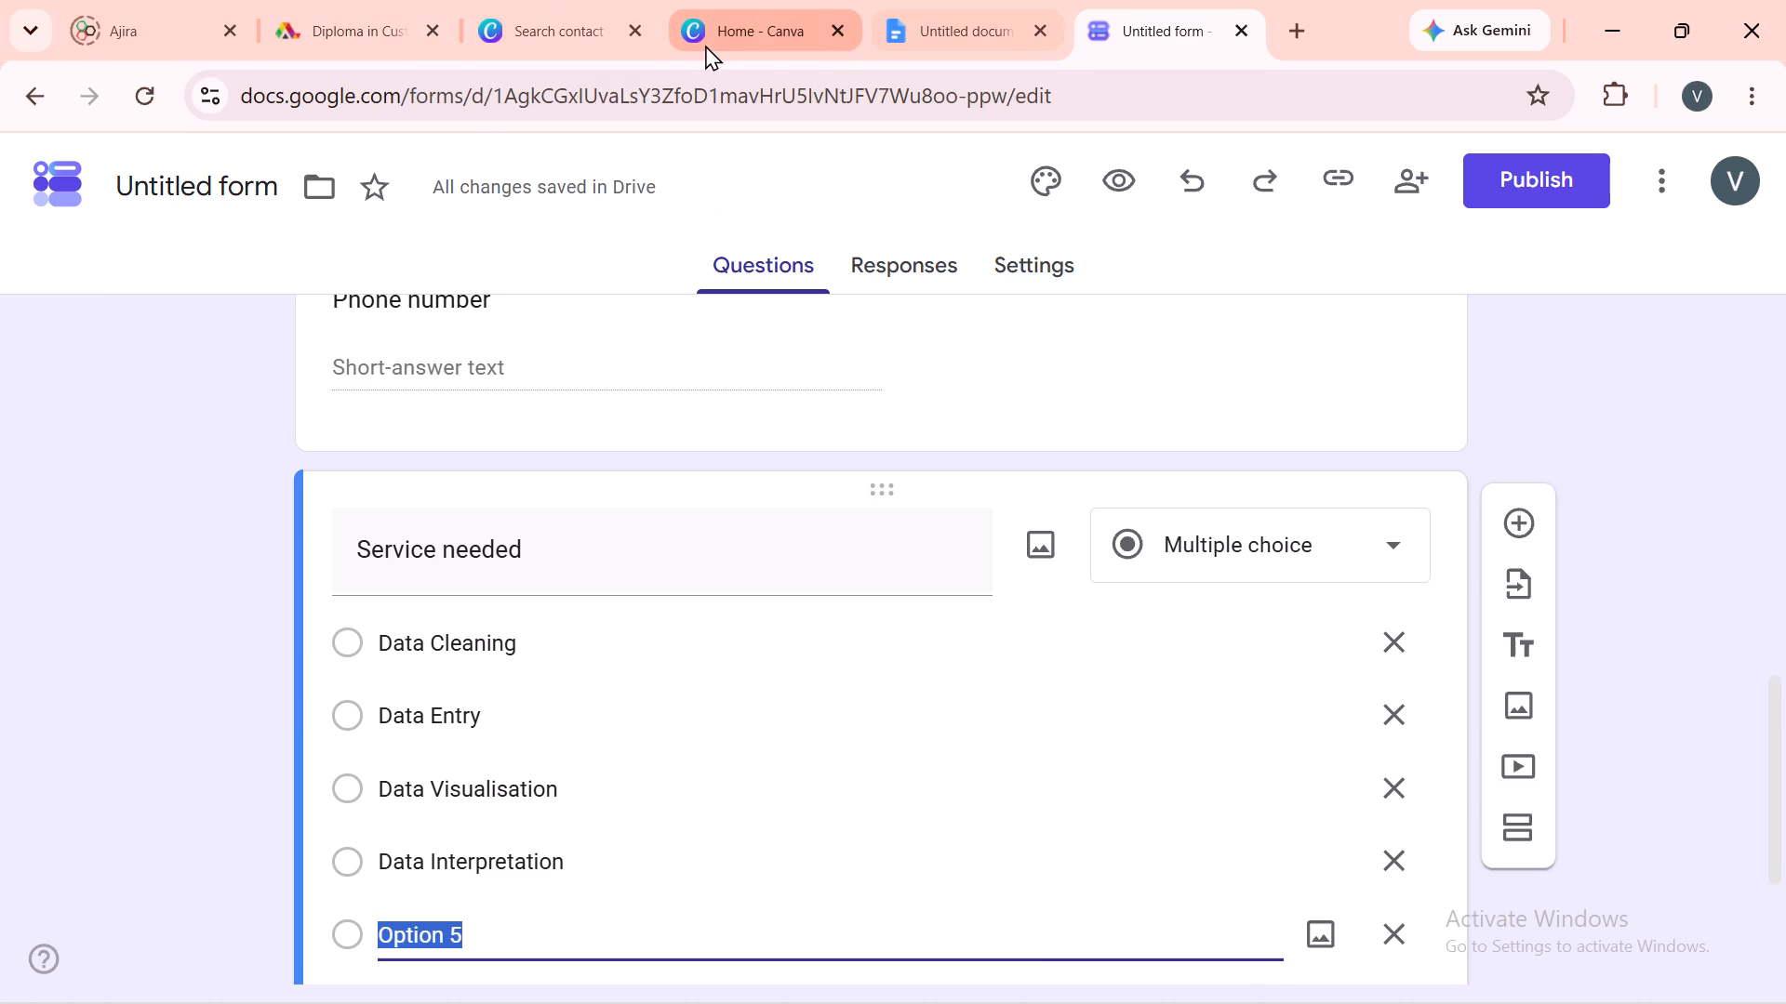
Open the data analyst portfolio website design in Canva and compare its My Services list with the form's Service needed options.
click(721, 23)
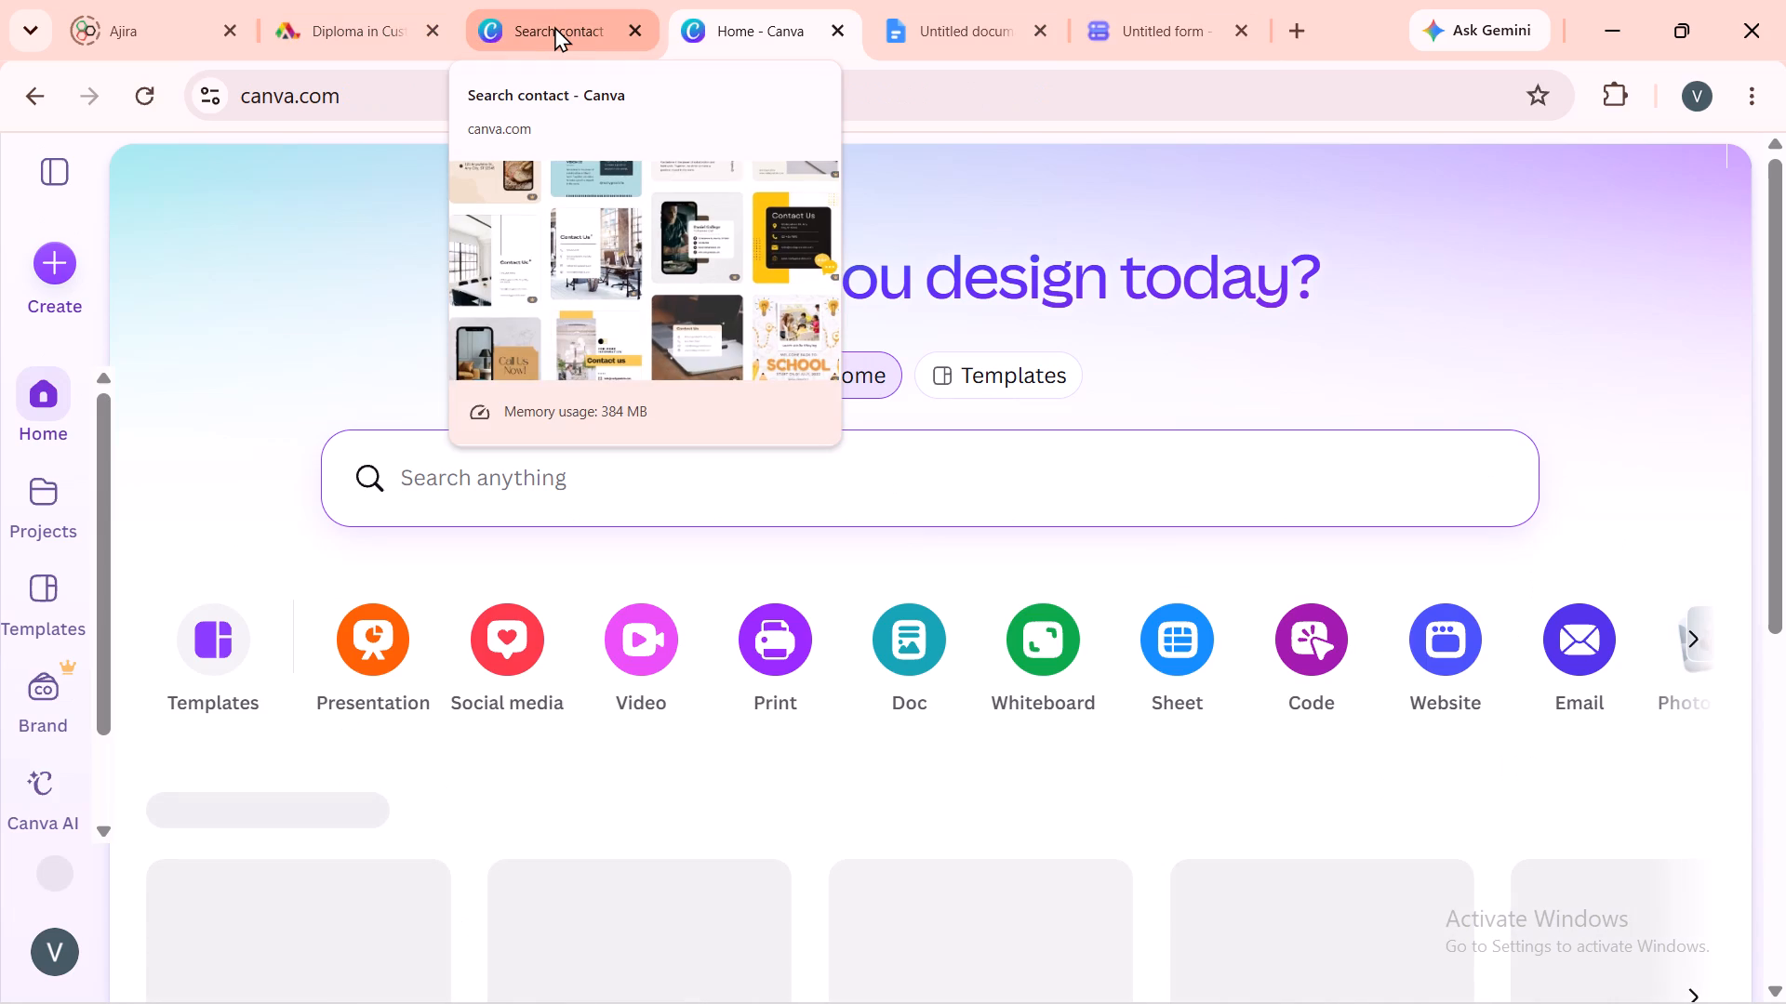
click(554, 26)
scroll(711, 265, up, 2)
click(724, 5)
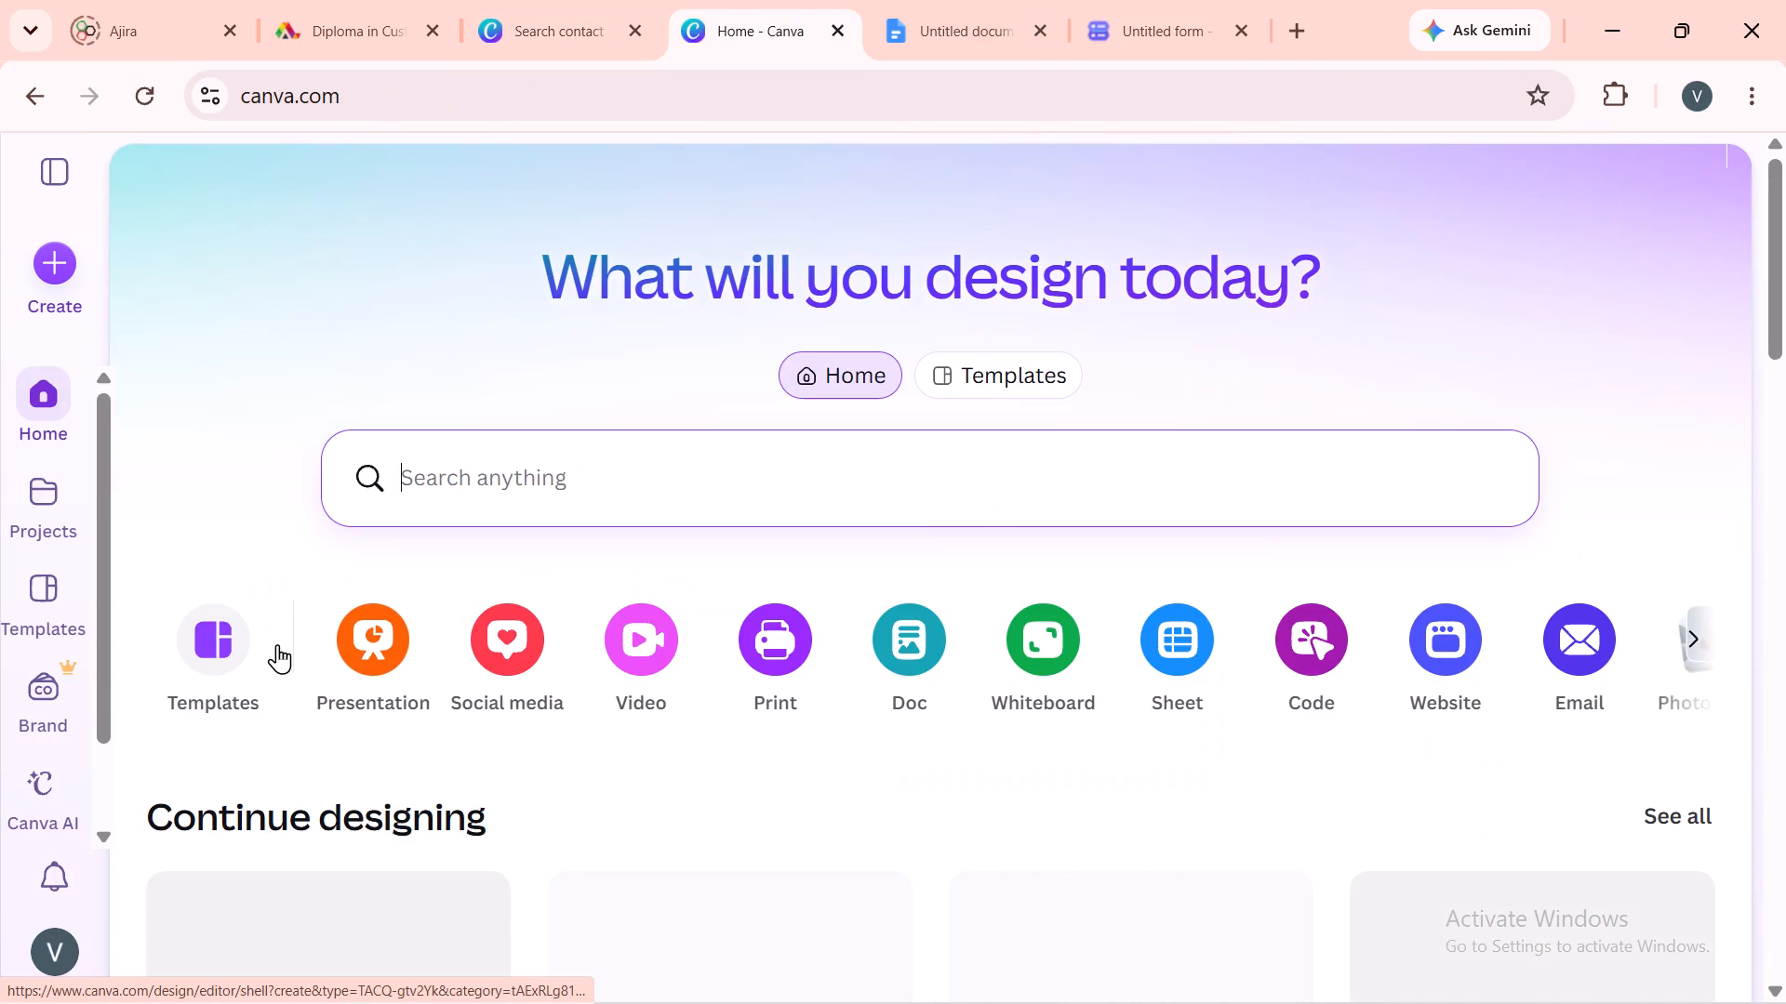
scroll(323, 641, down, 2)
scroll(432, 653, down, 1)
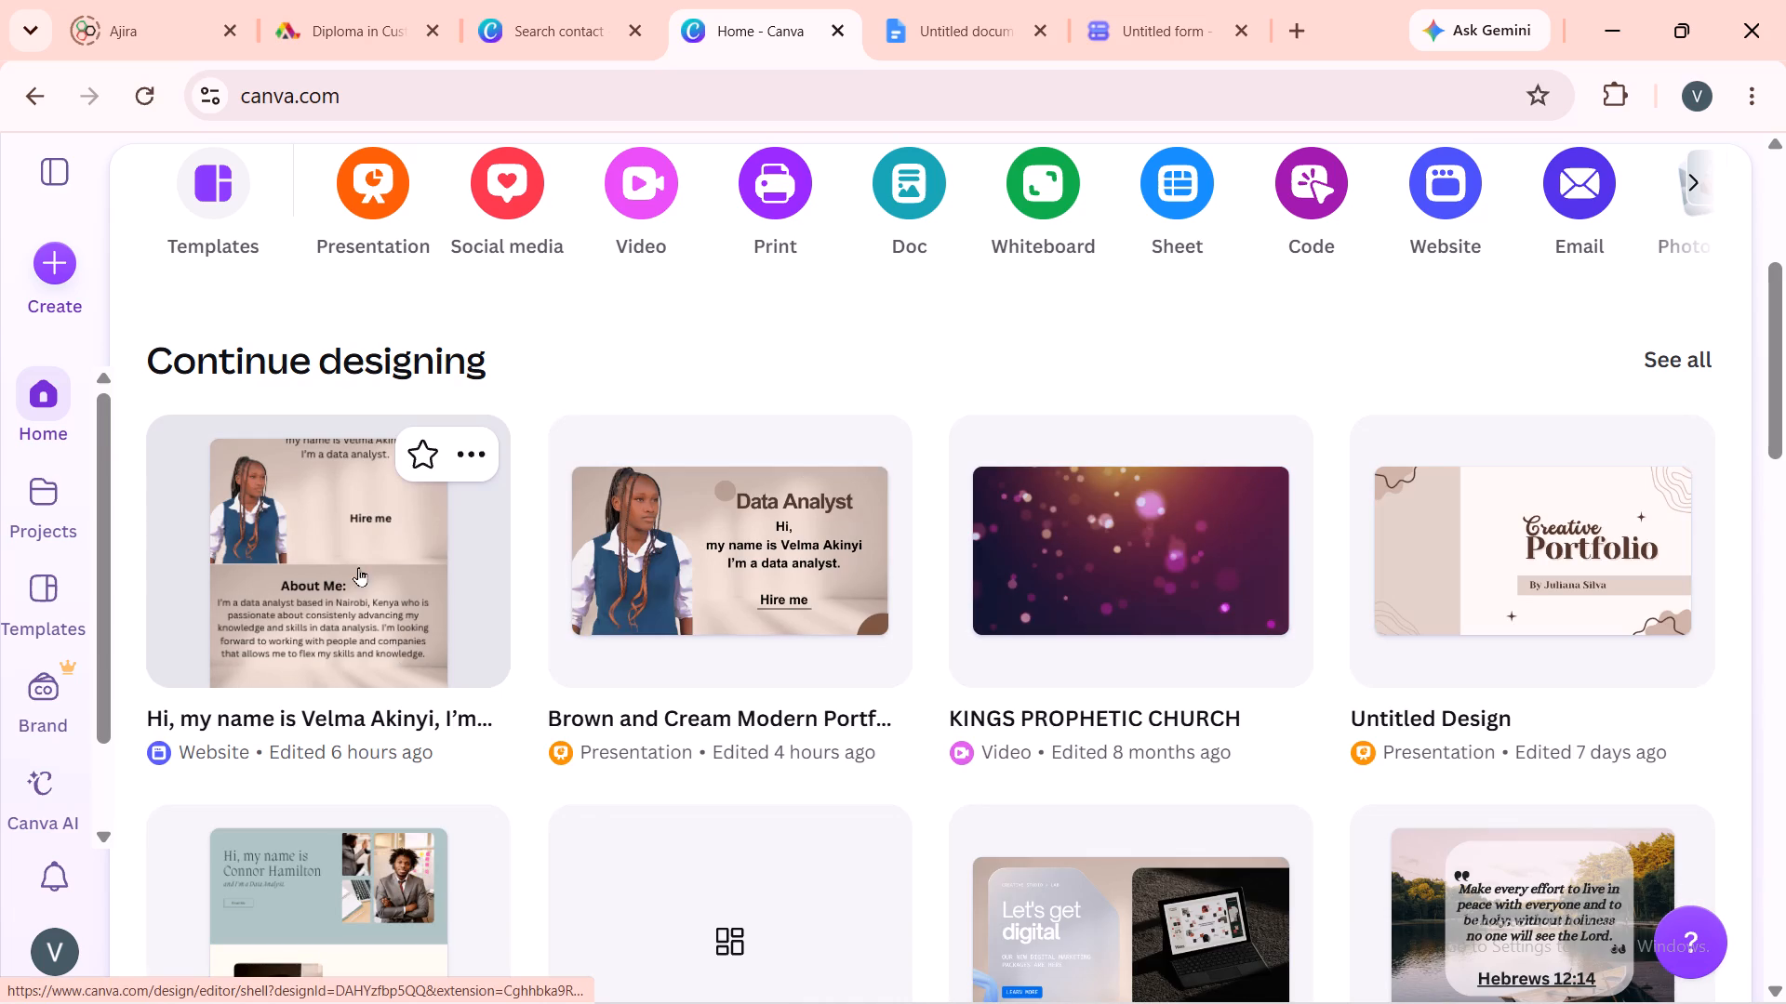
click(418, 559)
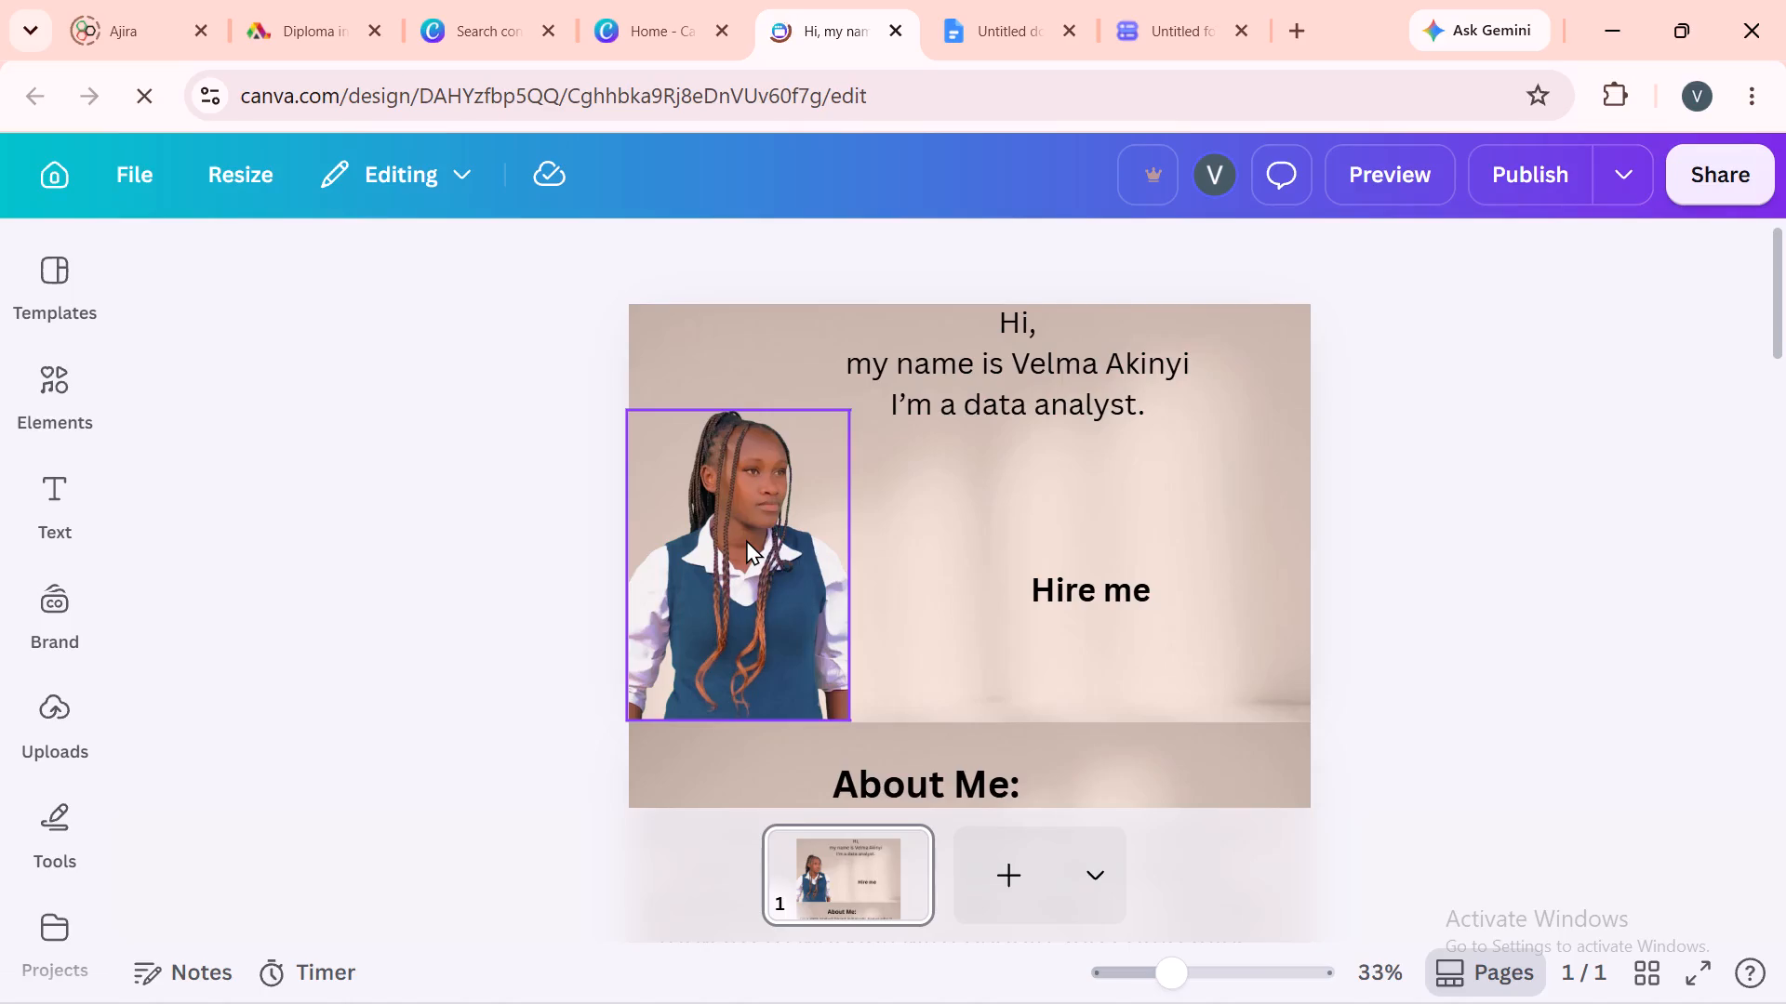
scroll(831, 514, down, 2)
scroll(932, 591, down, 6)
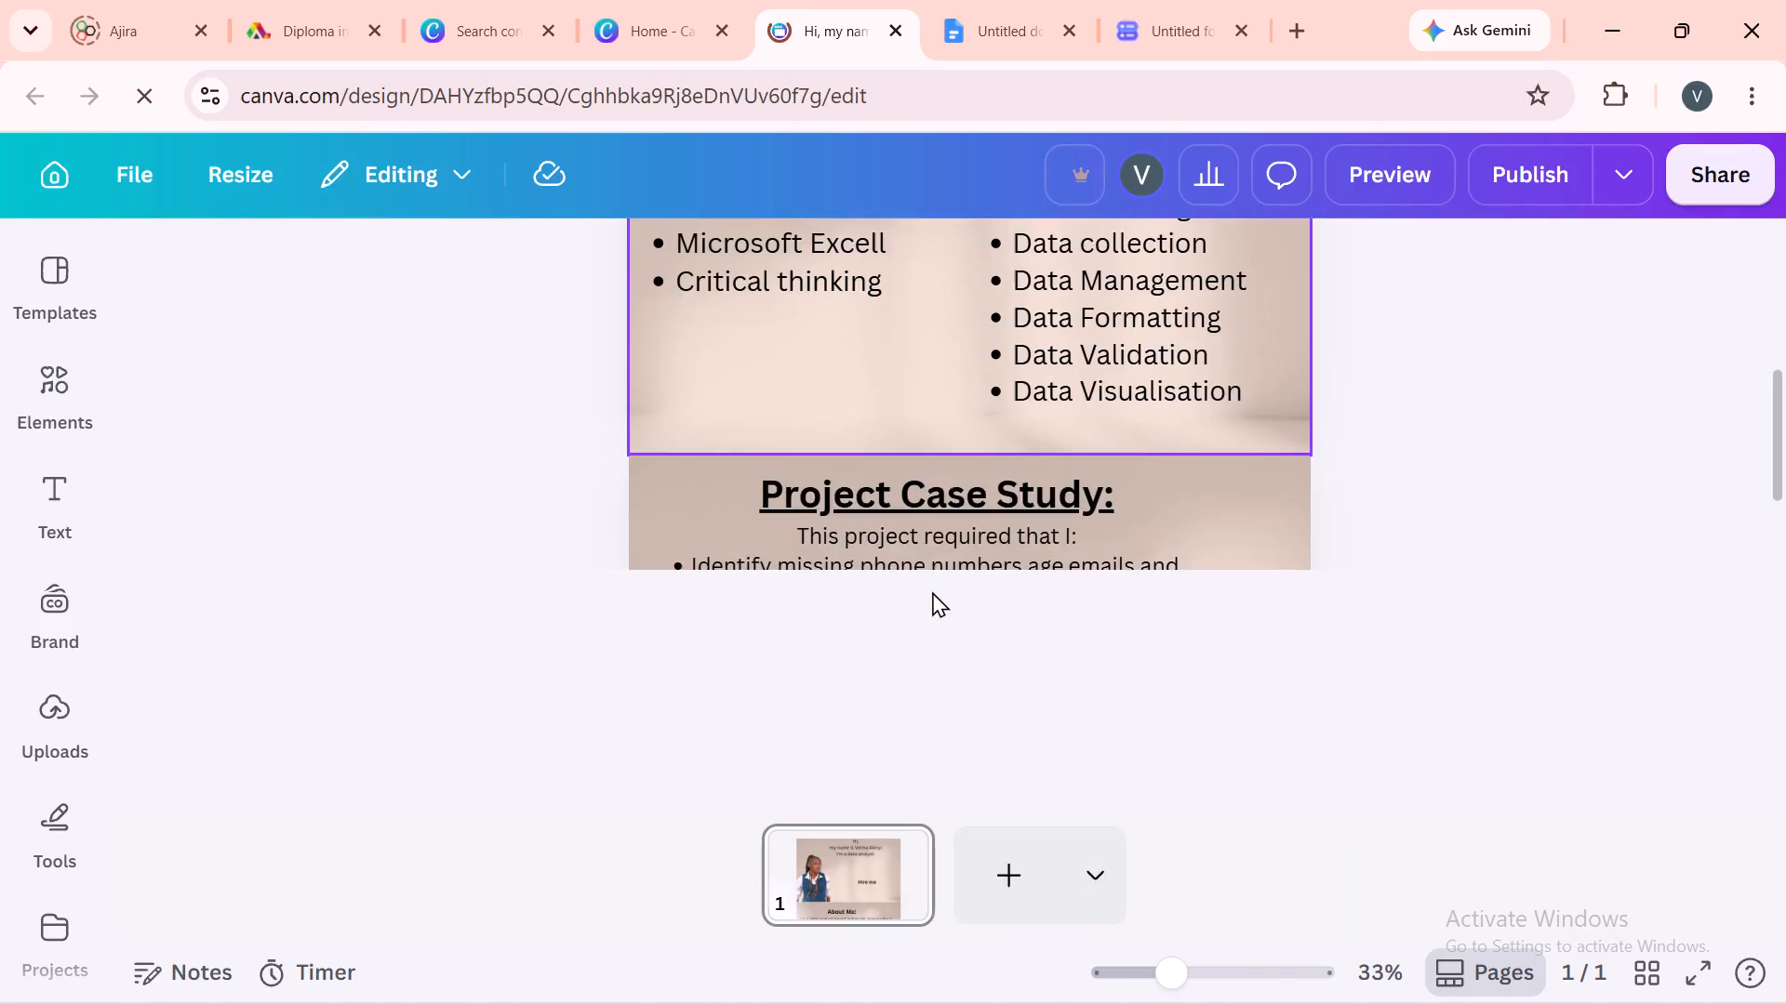
scroll(932, 591, up, 5)
scroll(932, 591, down, 1)
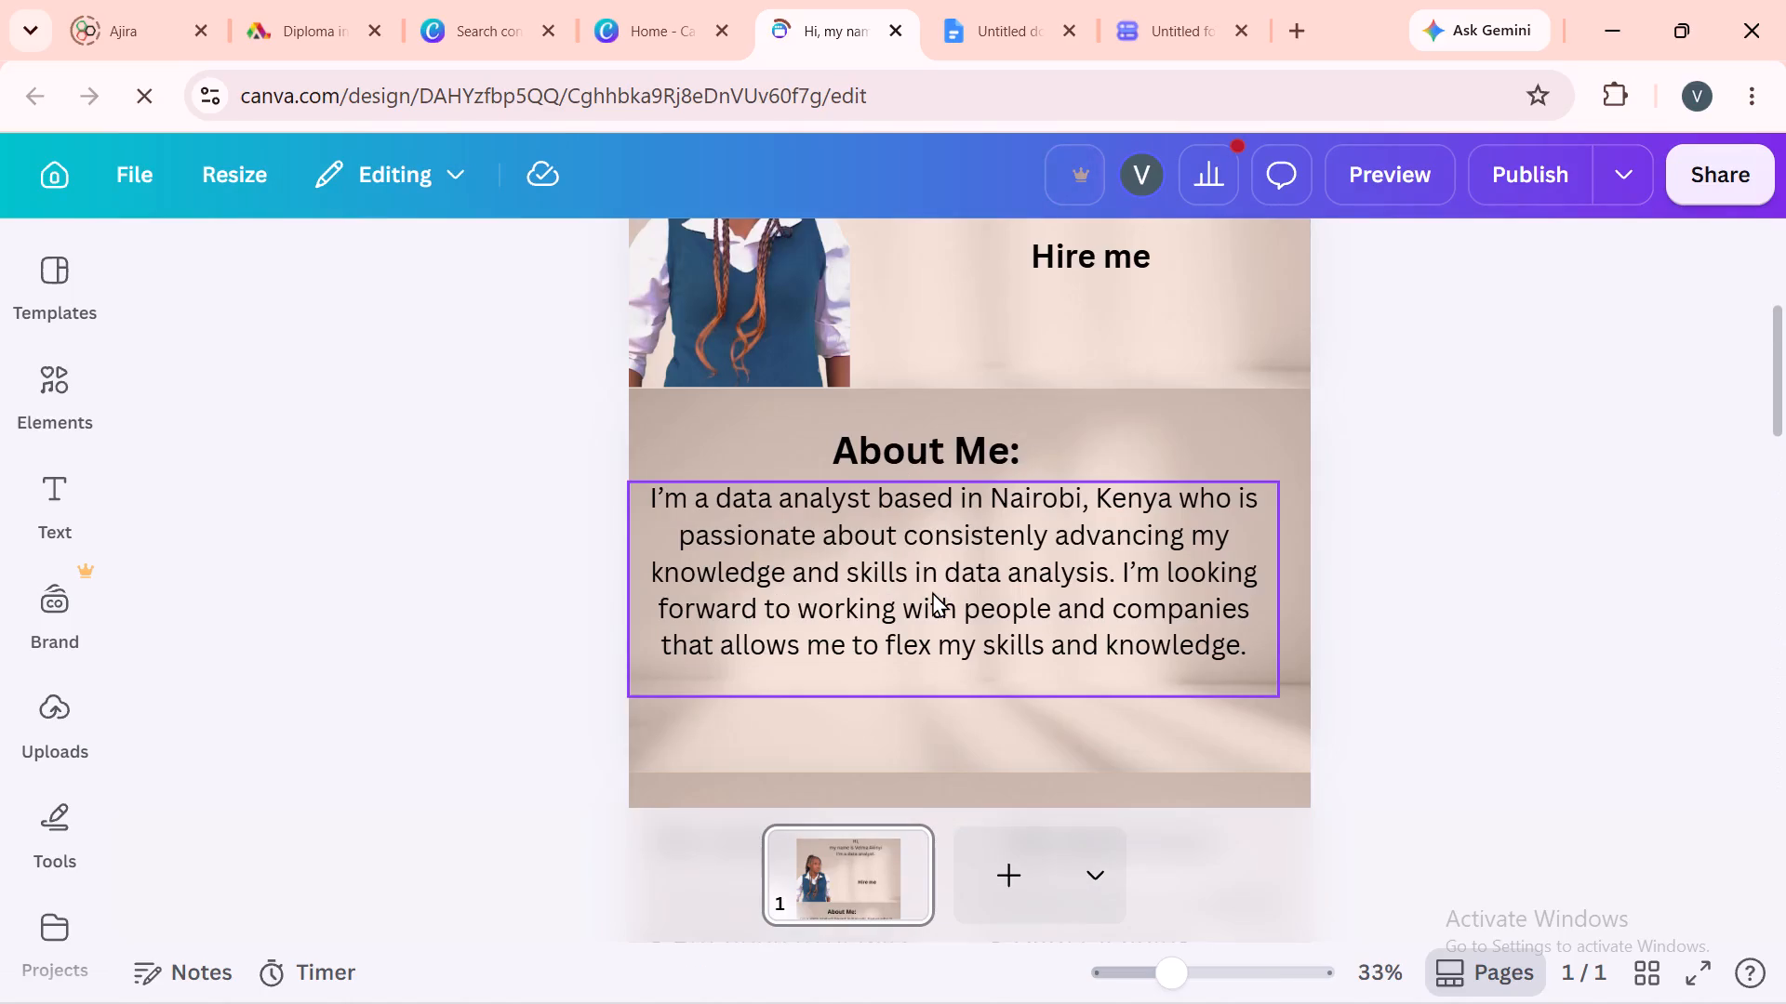
scroll(932, 591, down, 2)
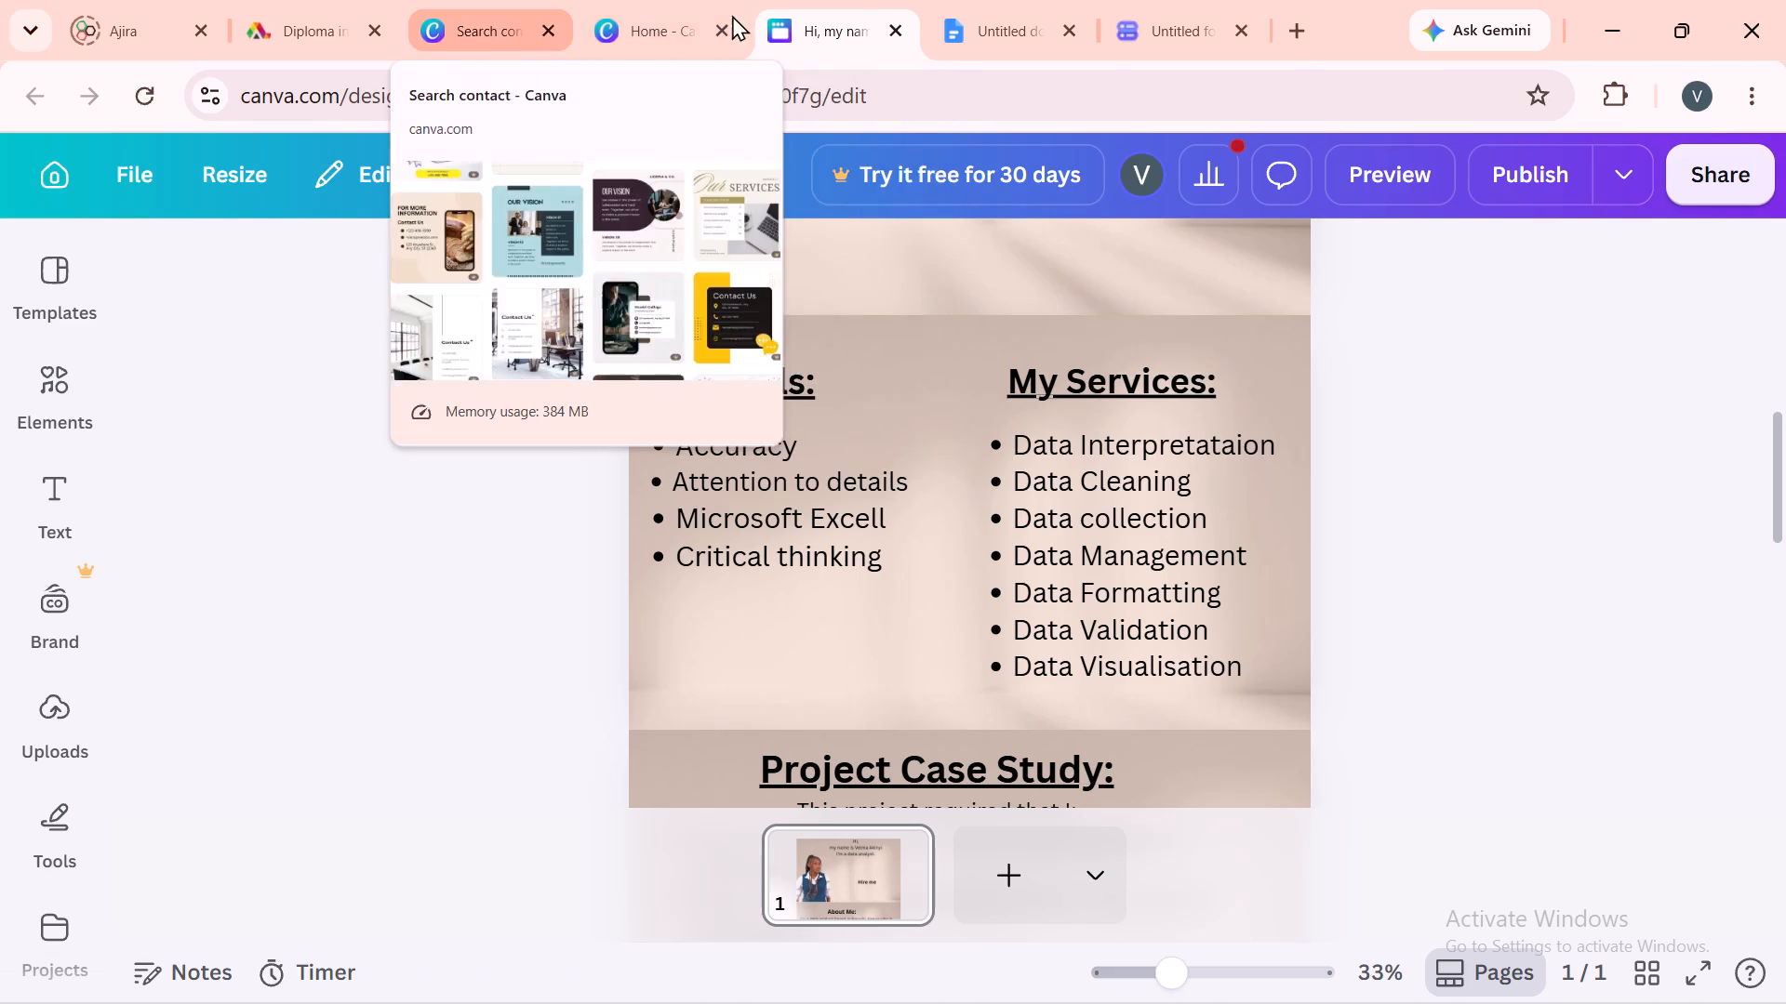
click(1198, 2)
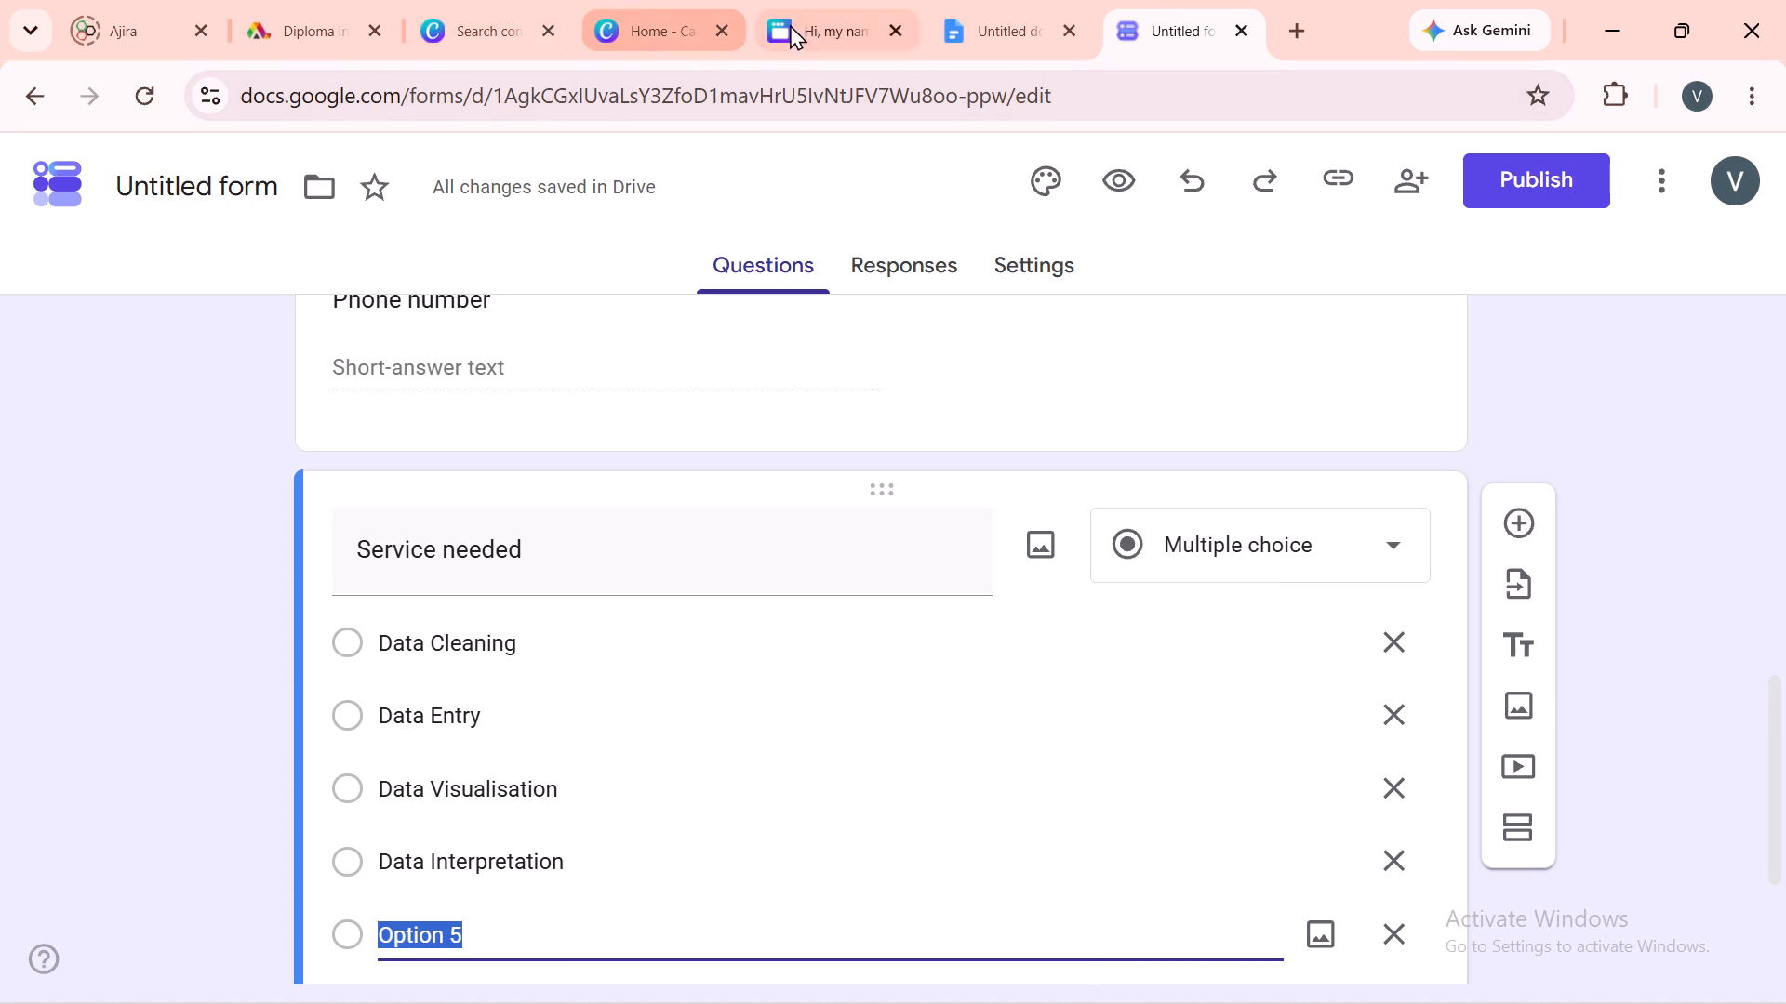
click(626, 29)
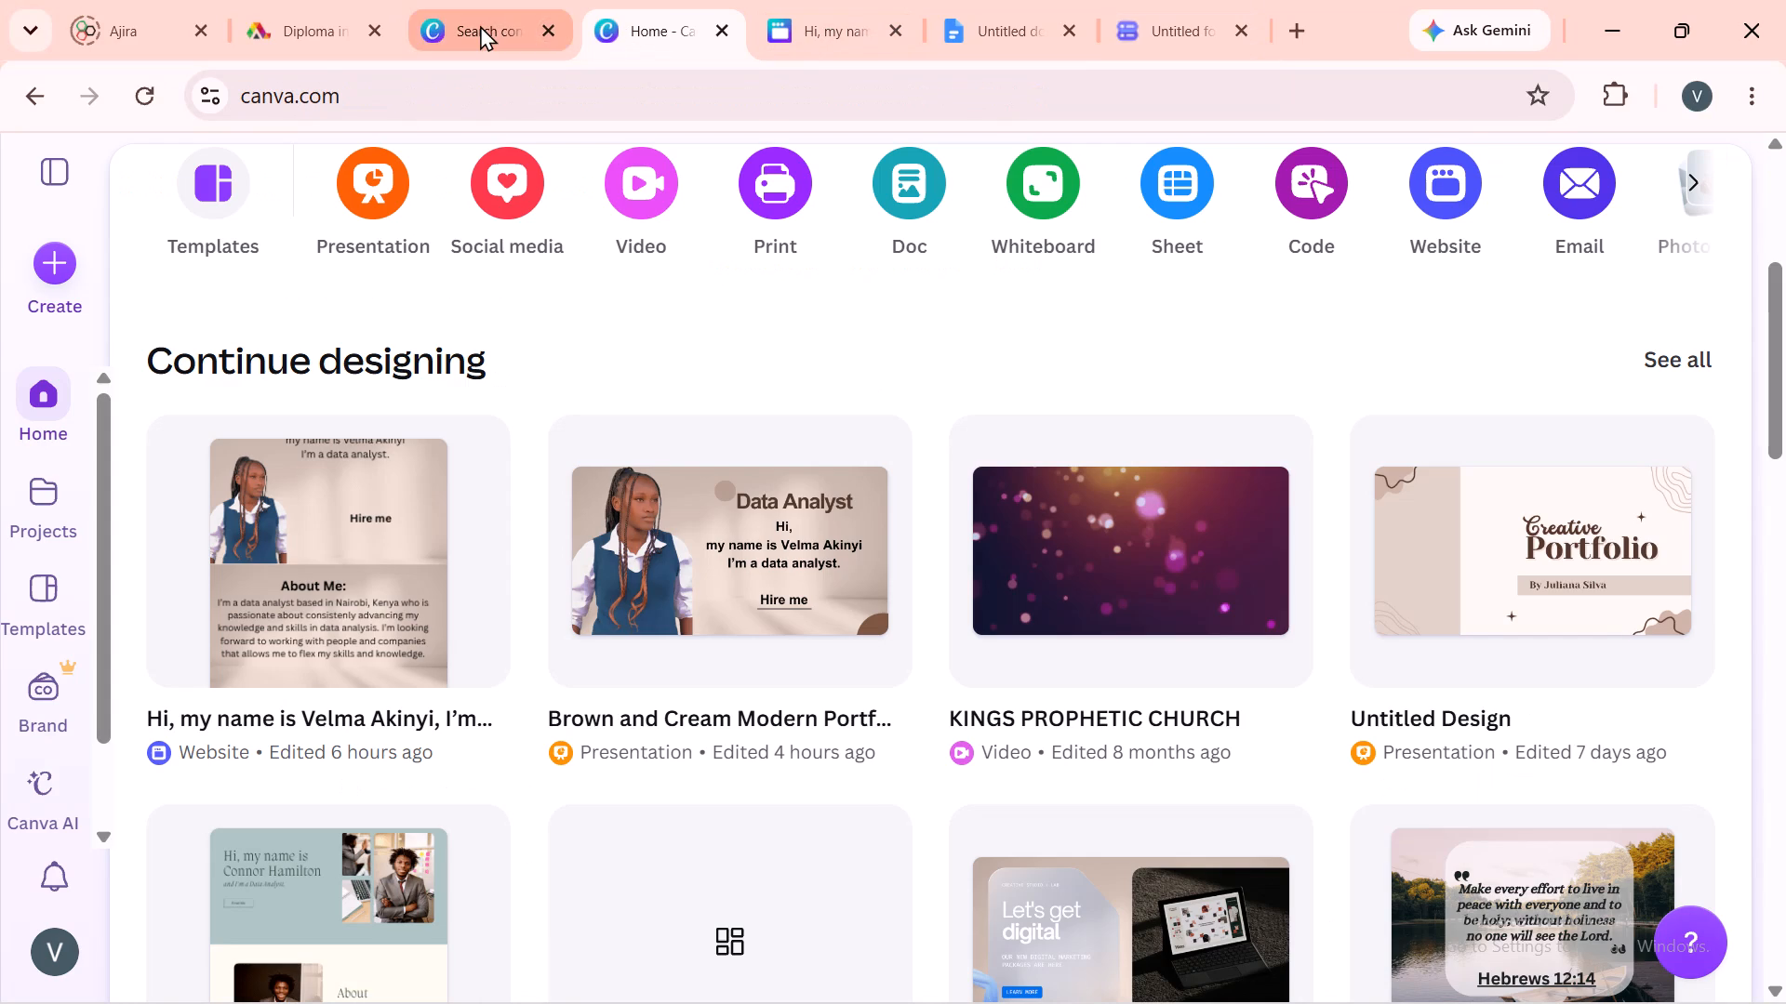
click(480, 25)
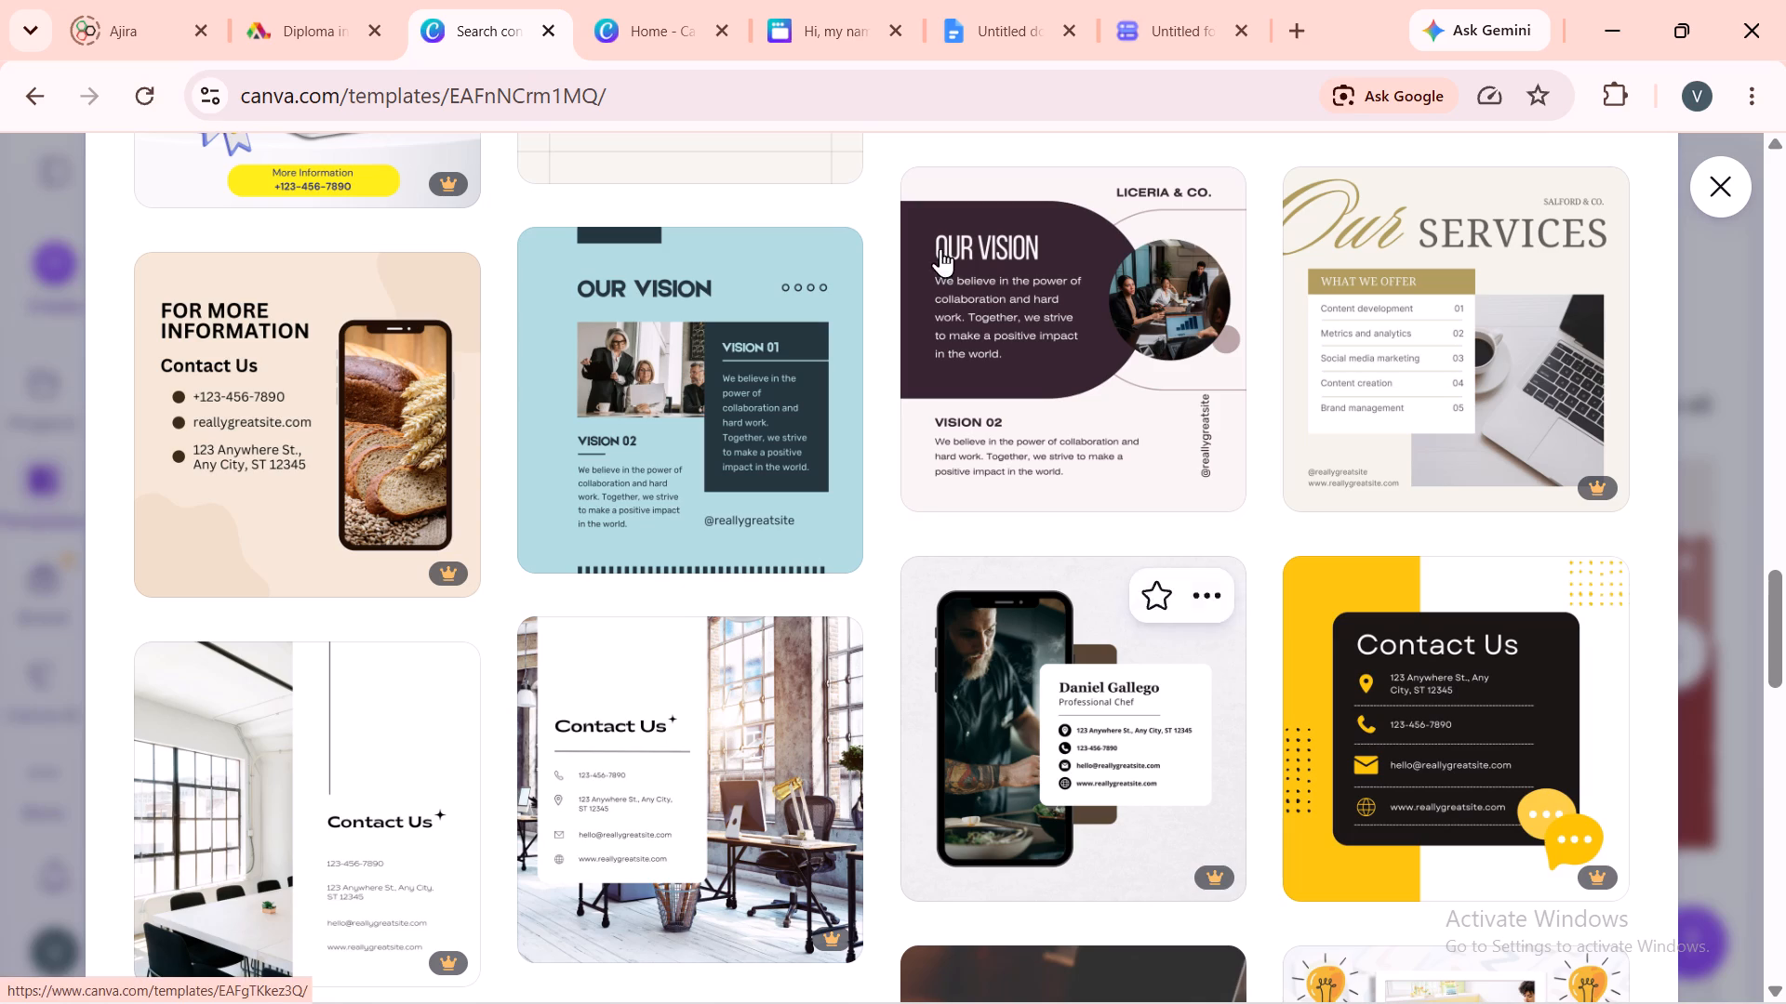
click(640, 37)
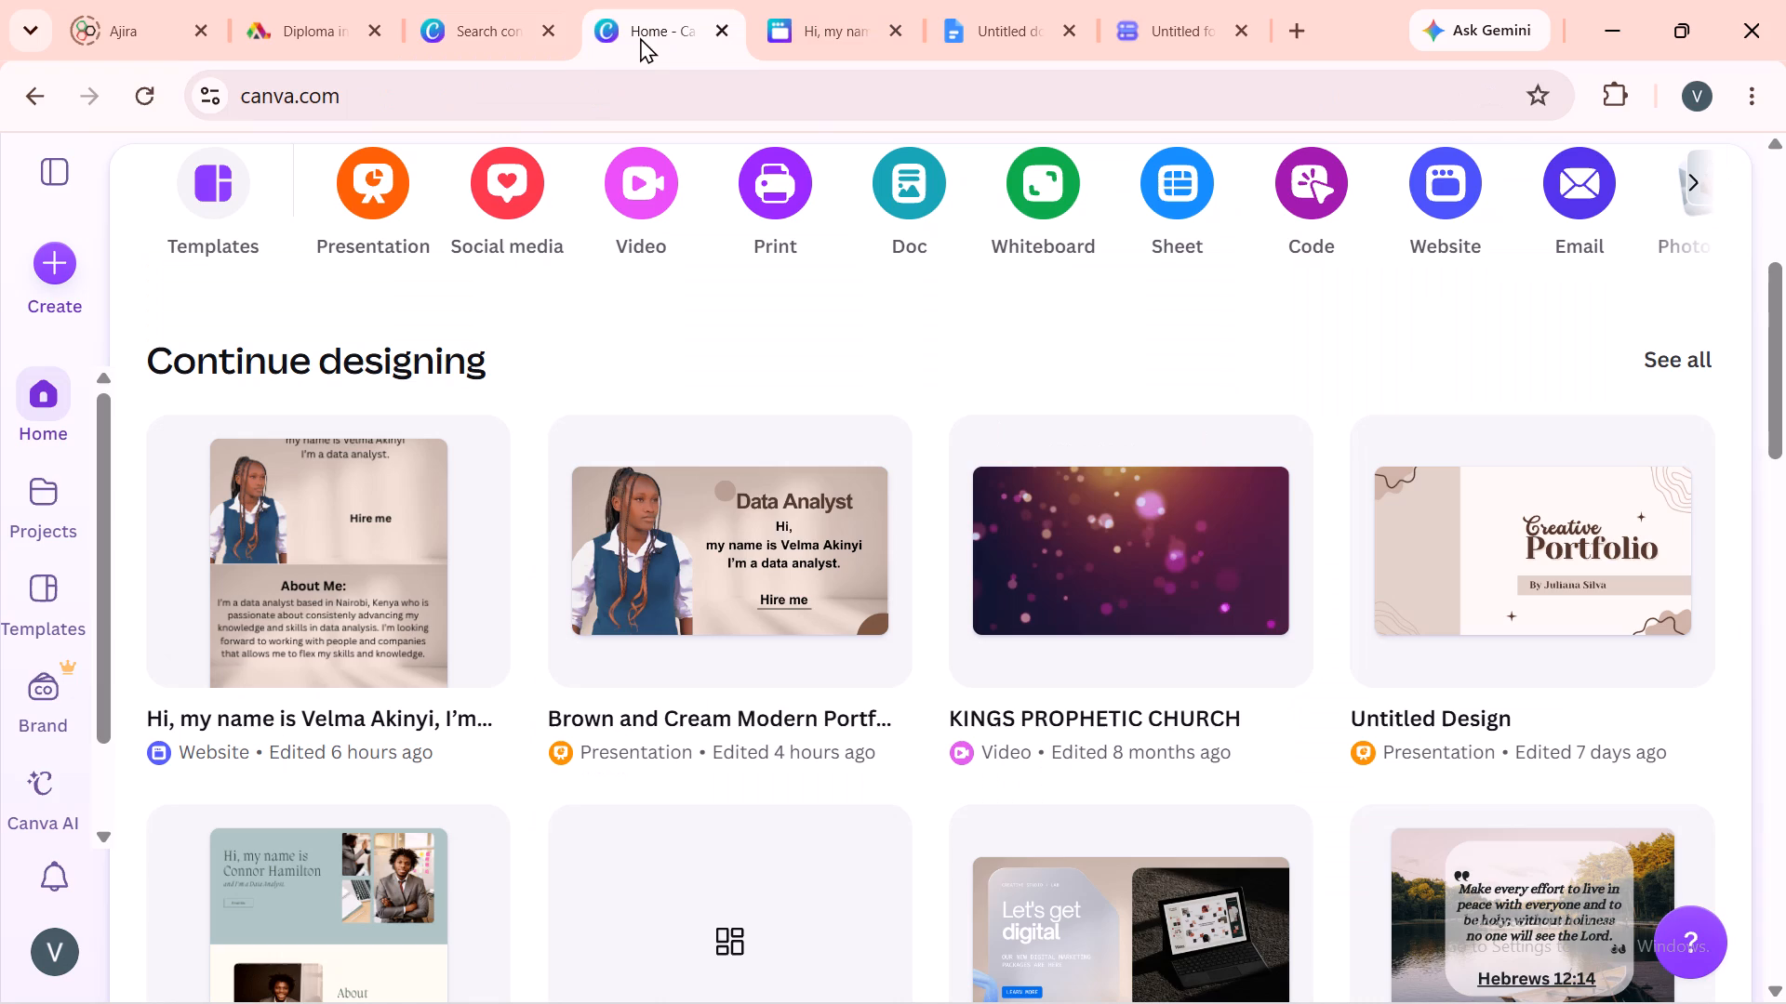
click(828, 33)
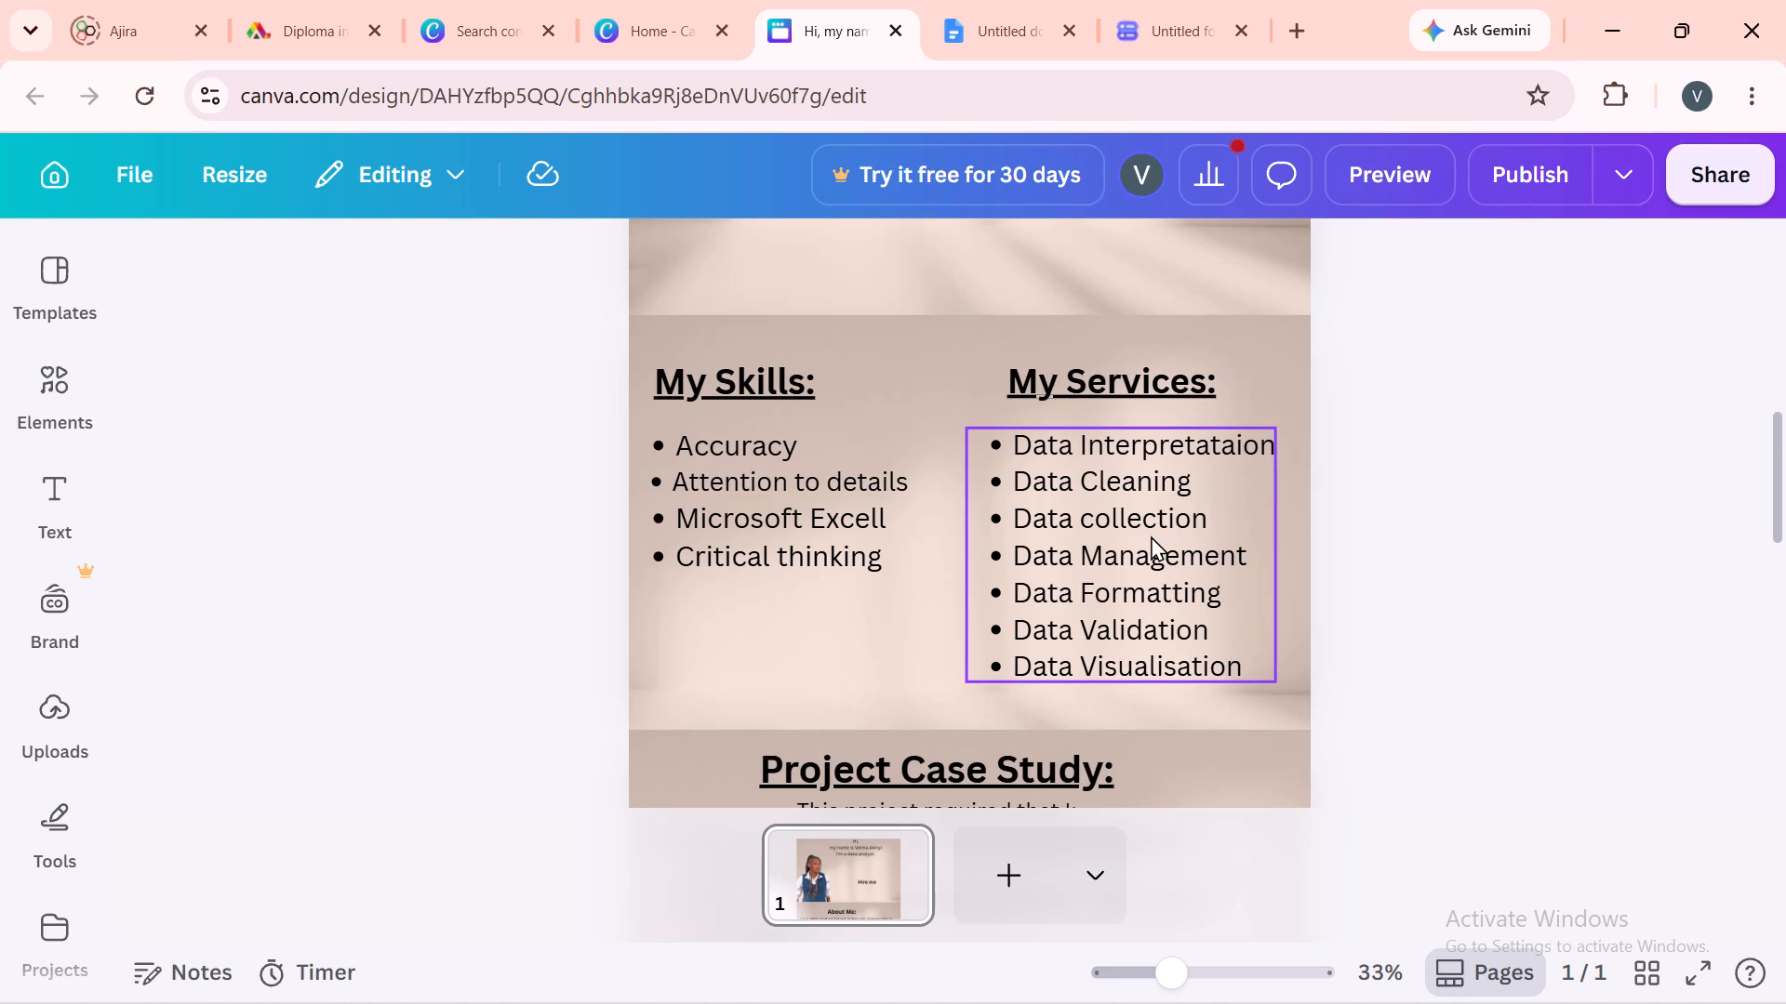
Shift the bullet list under My Services slightly to the left on the portfolio page and deselect it.
drag(1151, 535, 1142, 535)
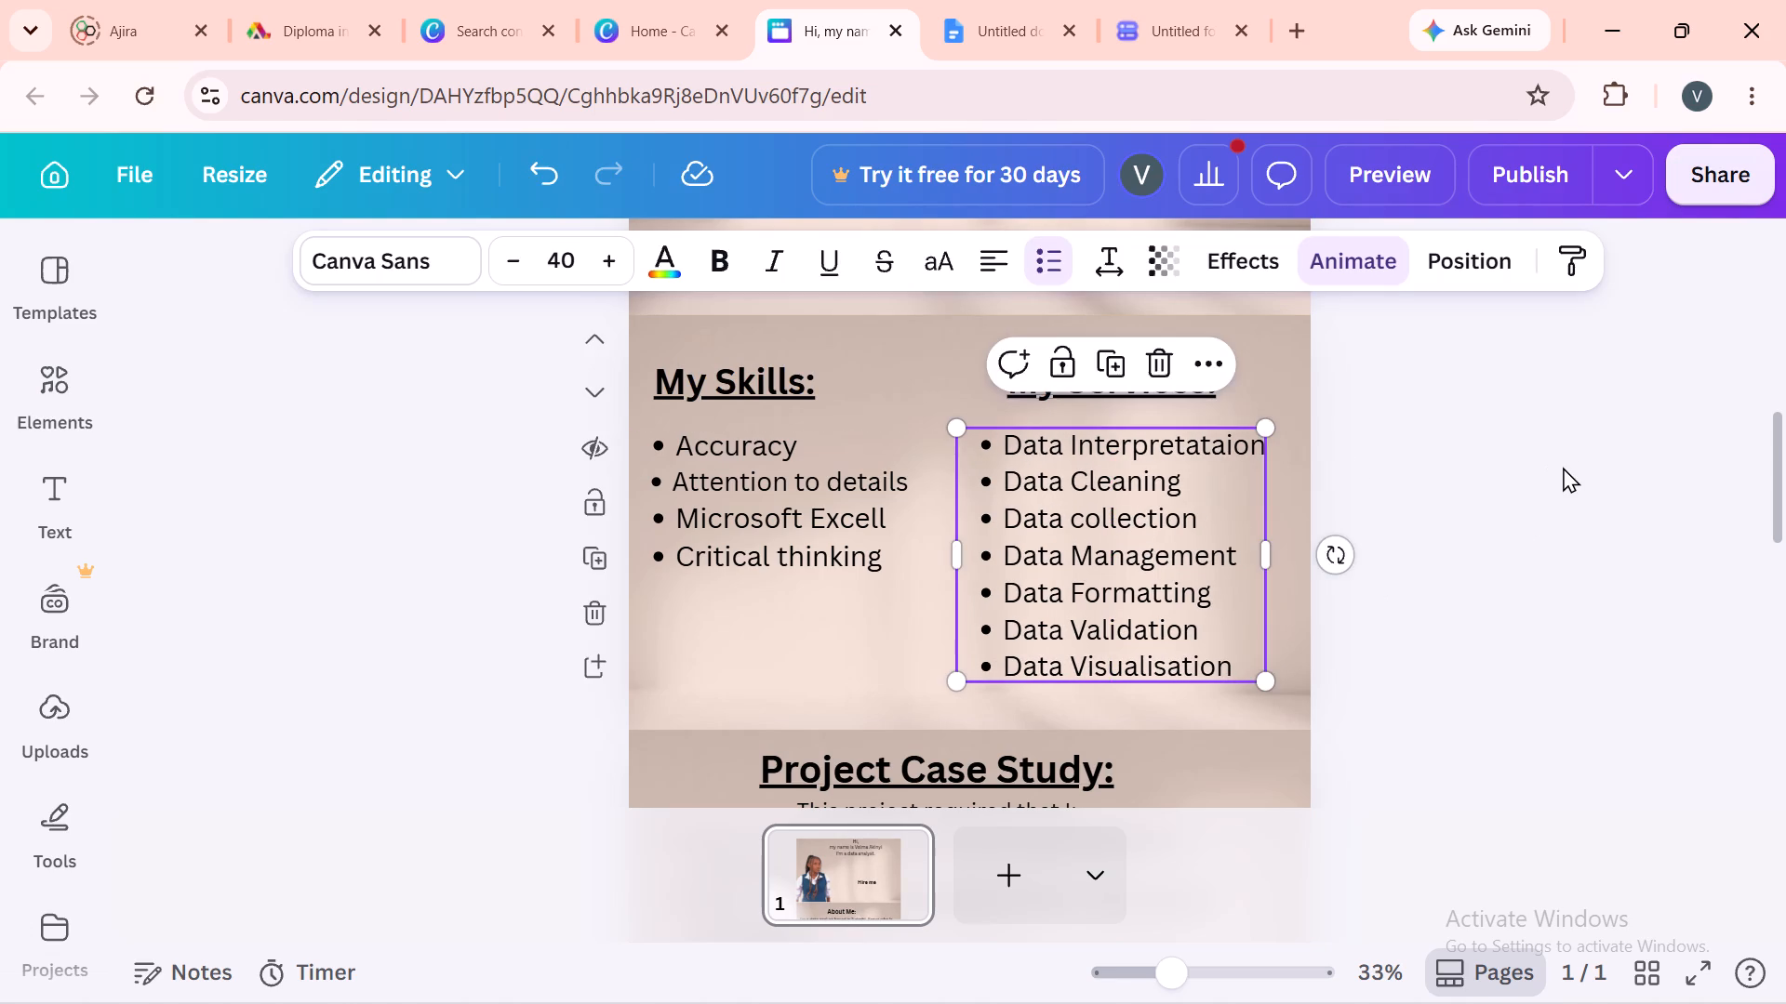
click(1563, 467)
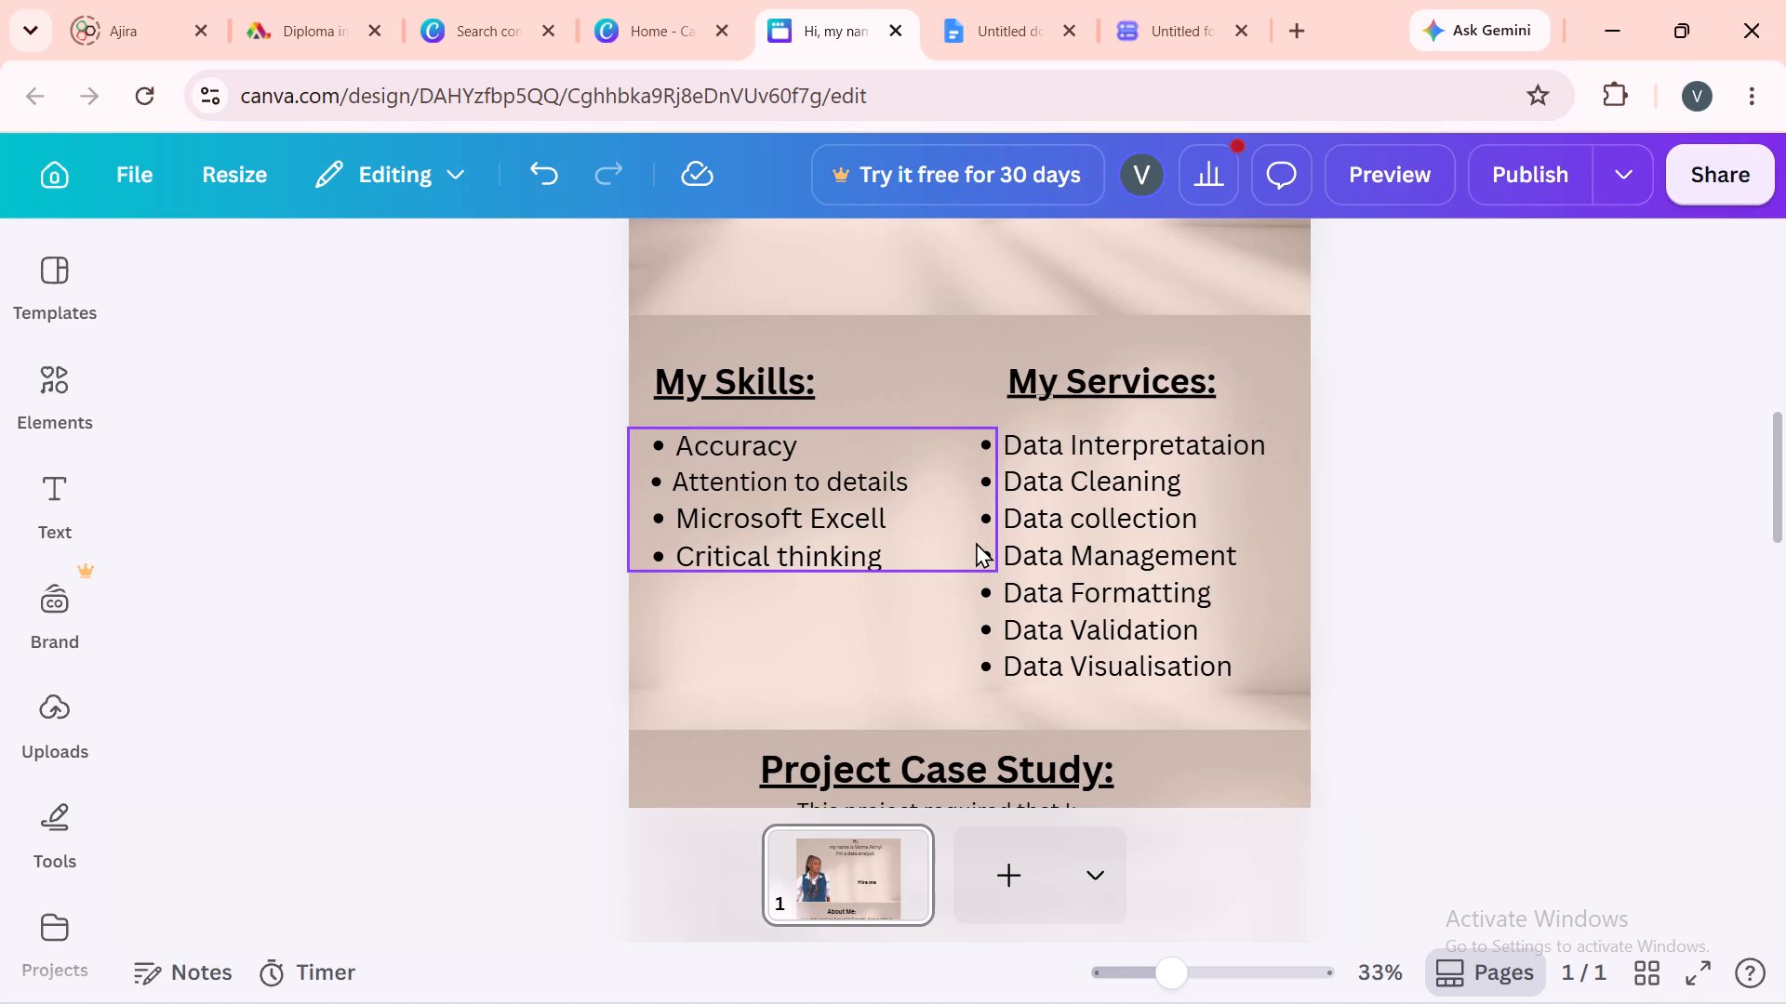
Return to the Google Forms form and name the Service needed question's blank fifth option "Data Formatting".
click(1164, 35)
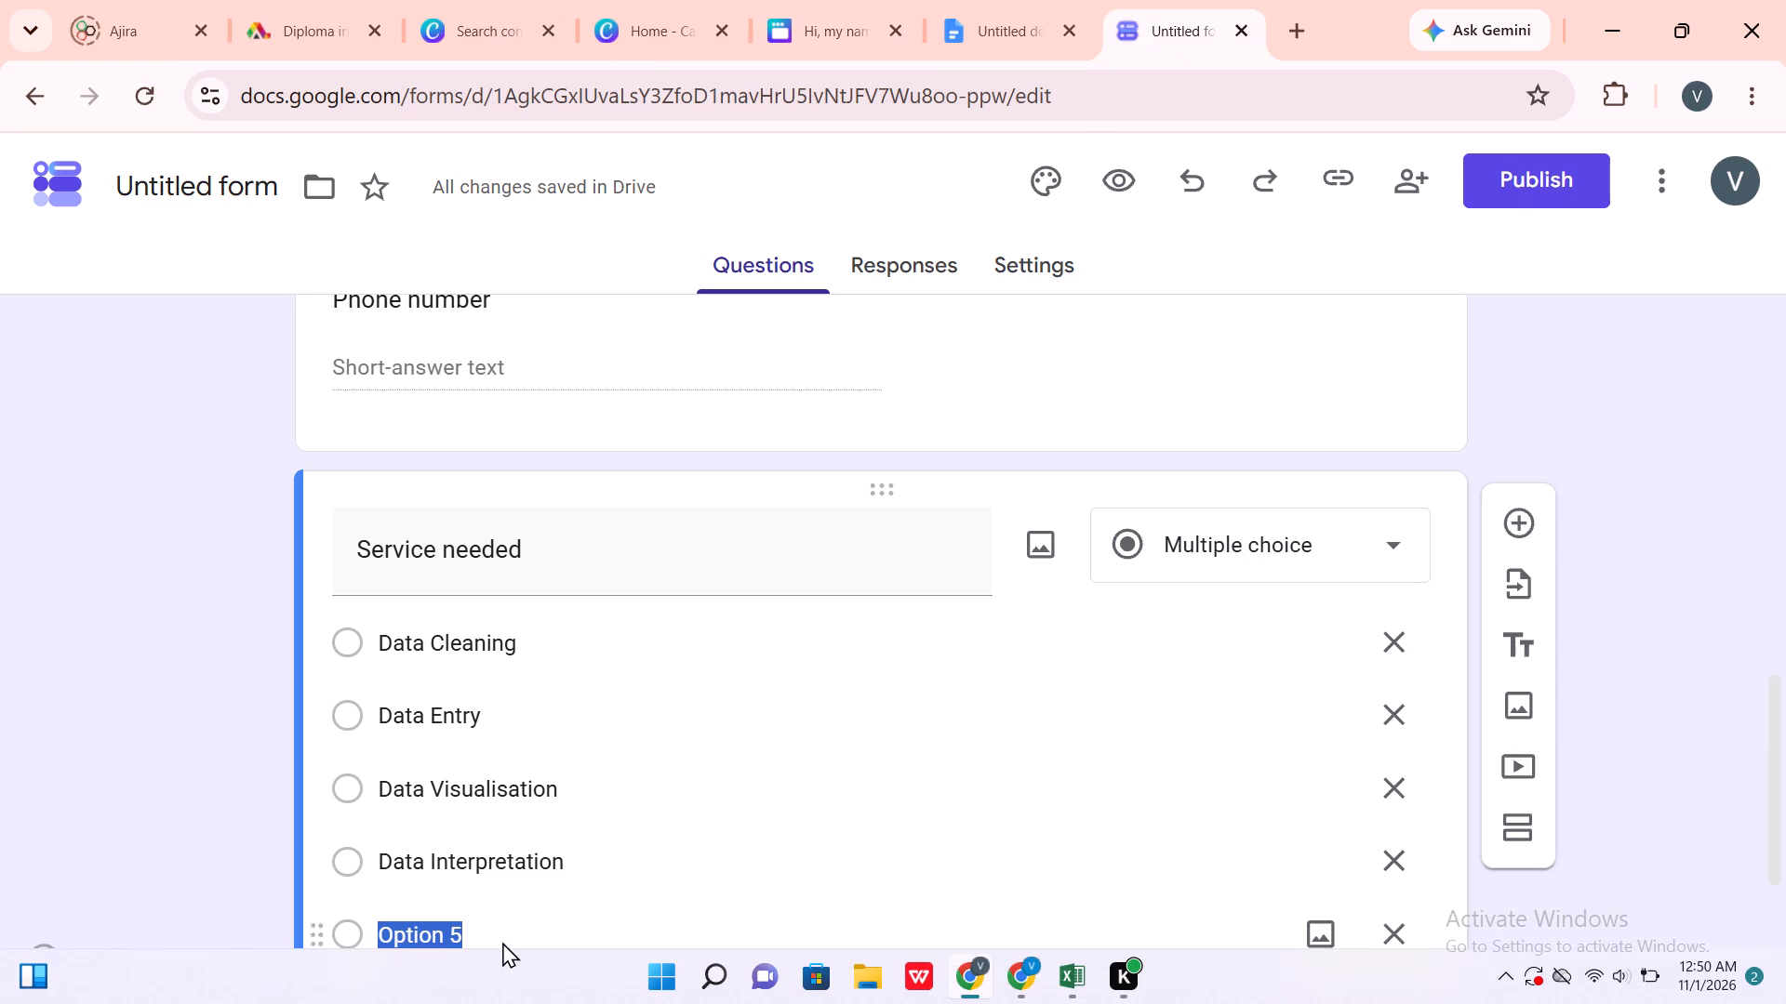
scroll(493, 916, down, 1)
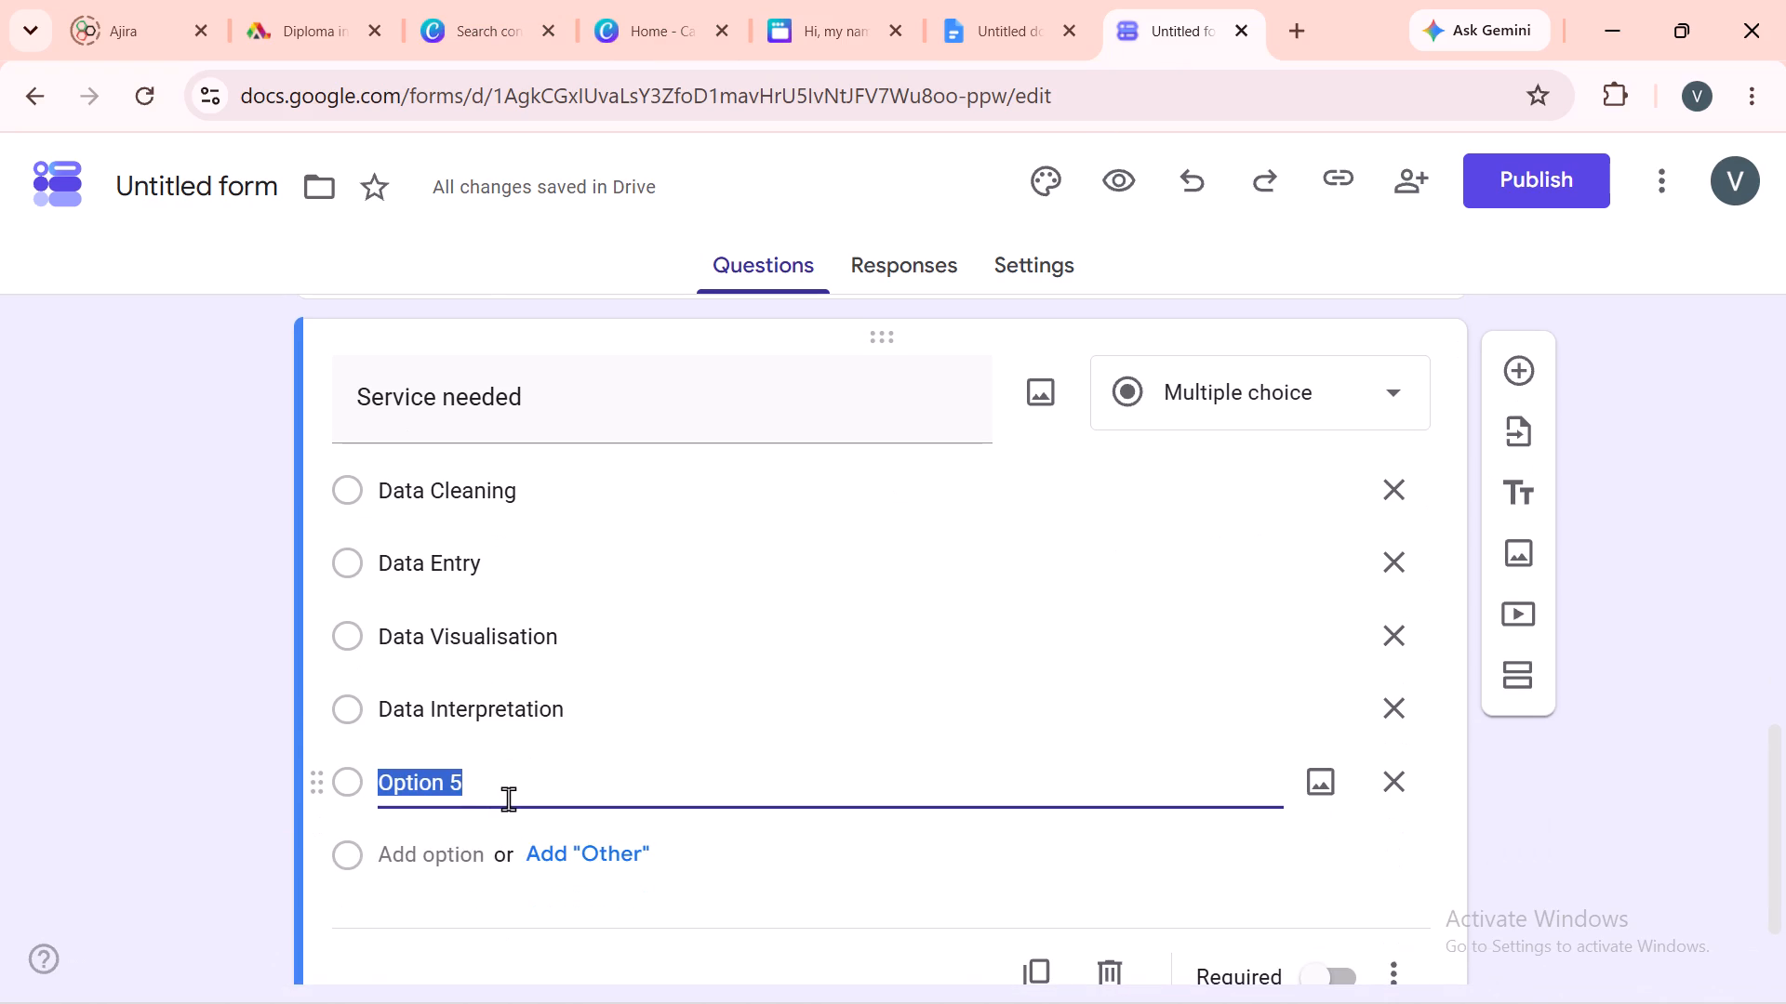
text(ta)
key(space)
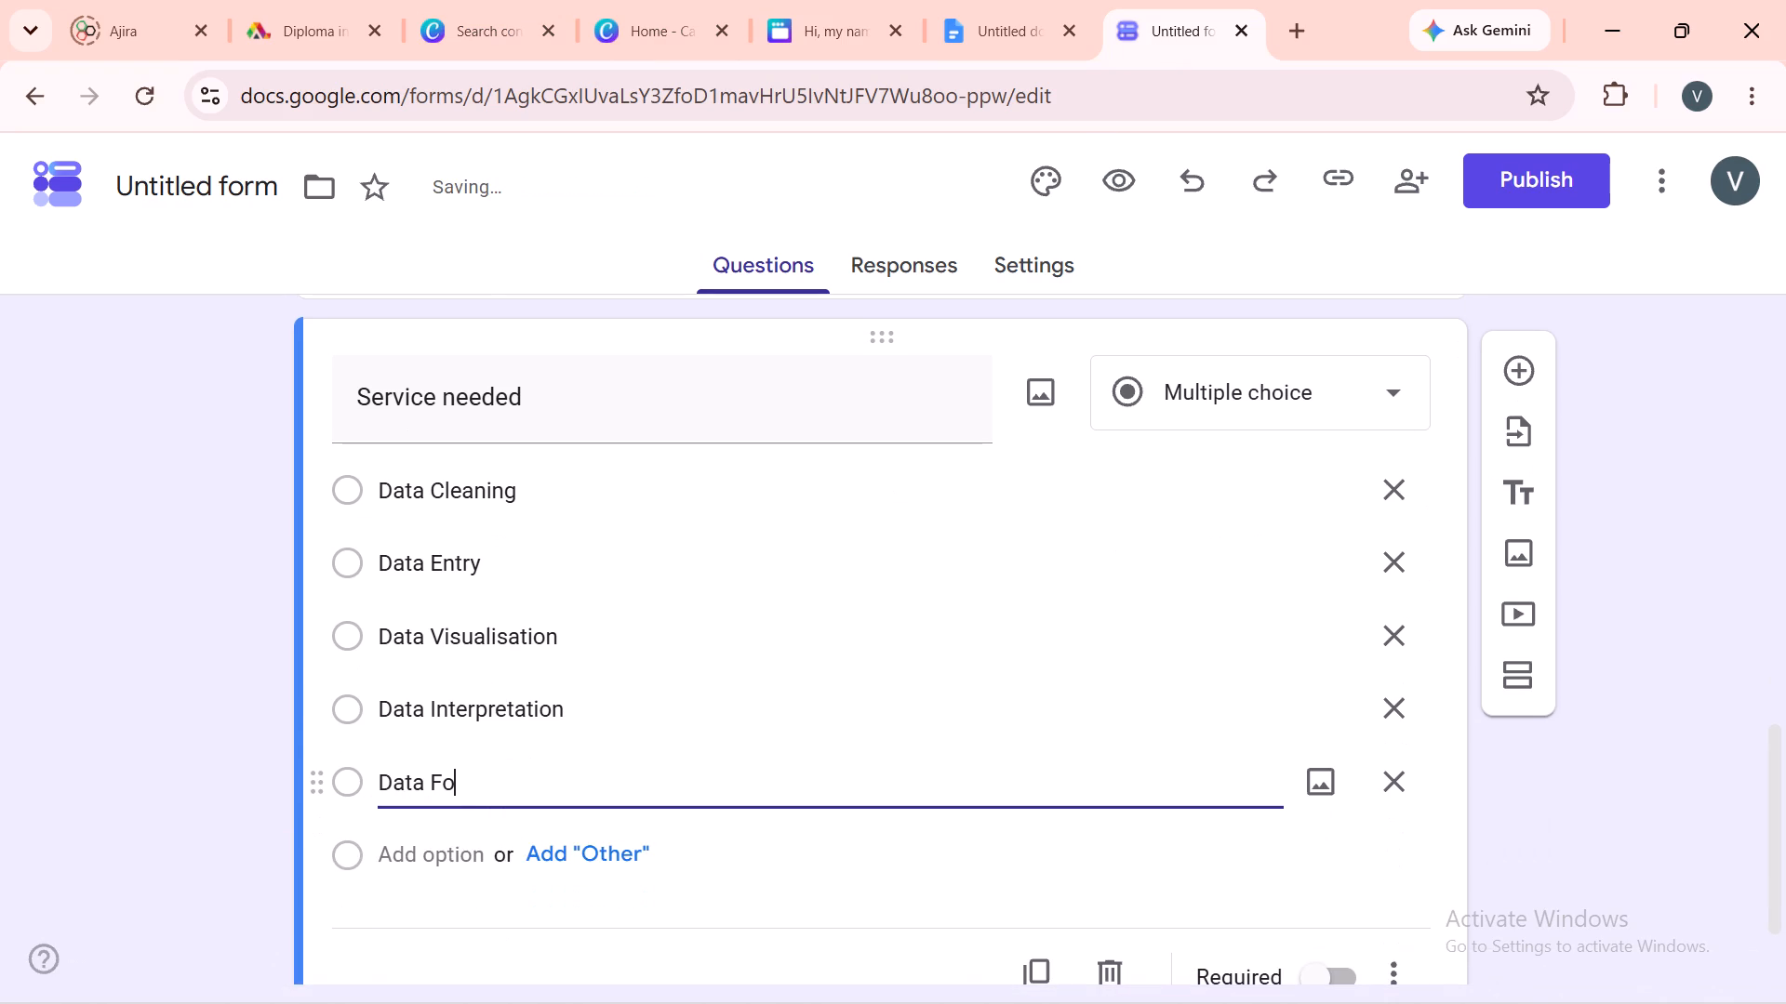
text(ma)
text(tt)
text(ing)
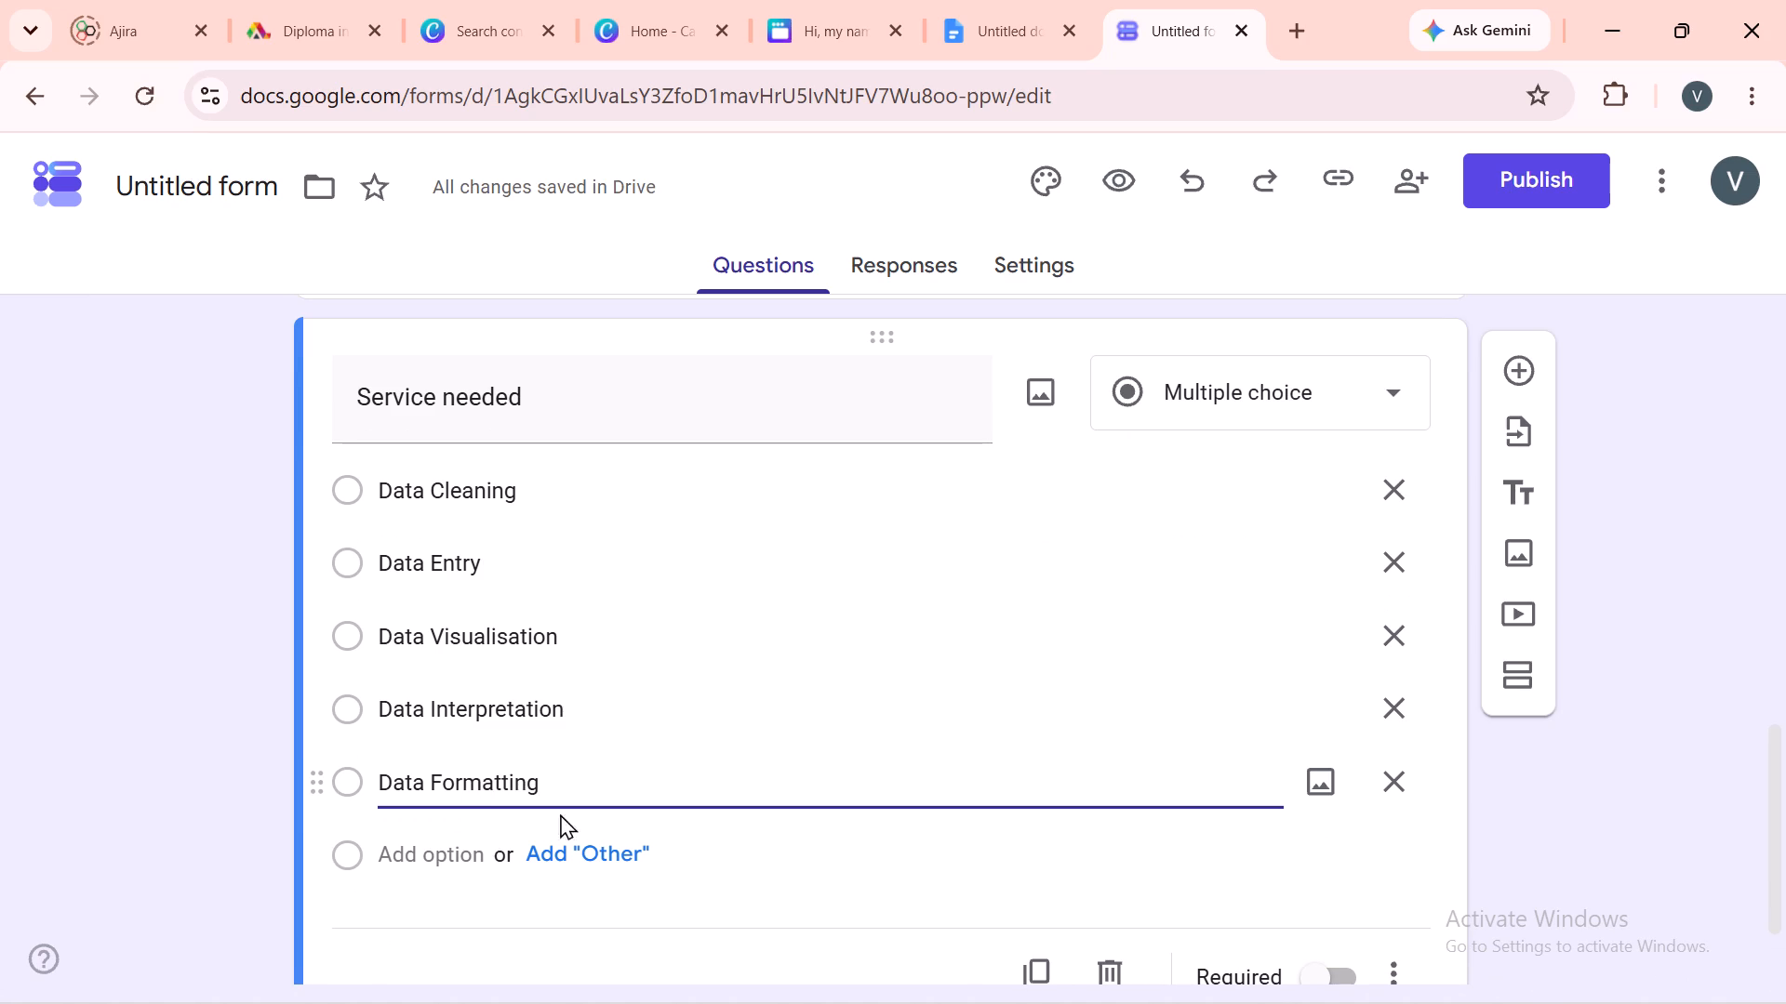
Add an "Other" answer choice after Data Formatting in the Service needed question, leaving no blank sixth option.
click(337, 851)
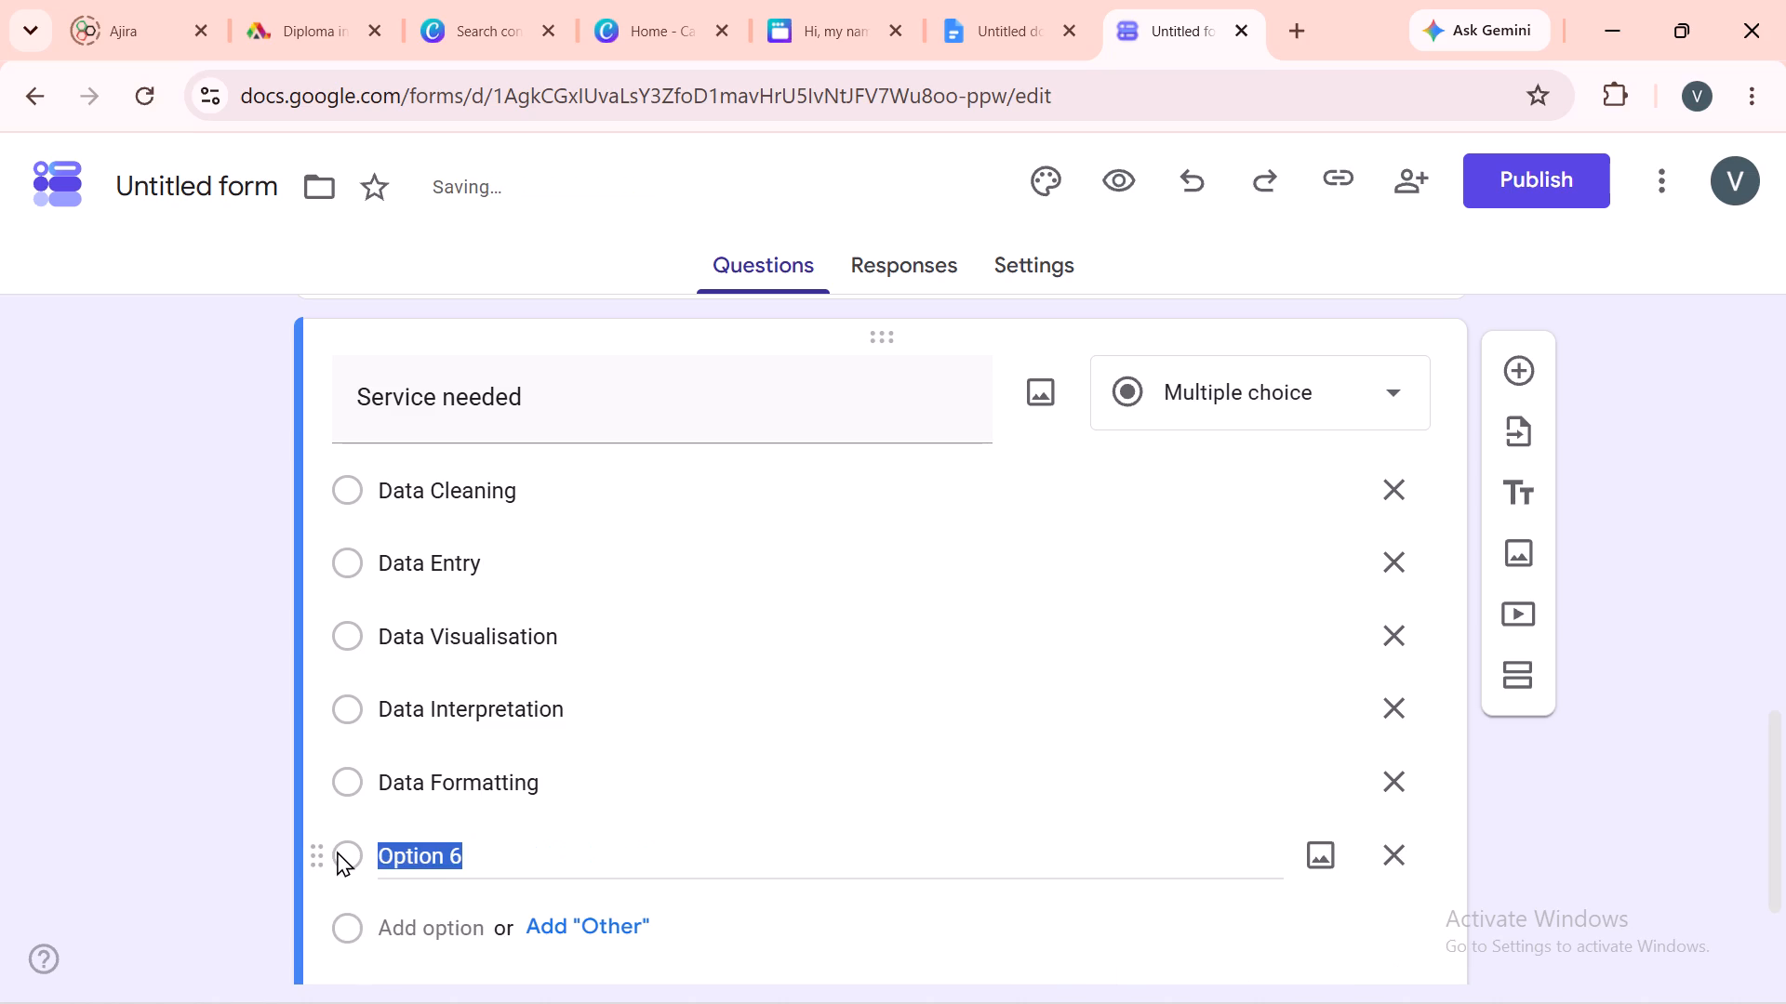
click(613, 923)
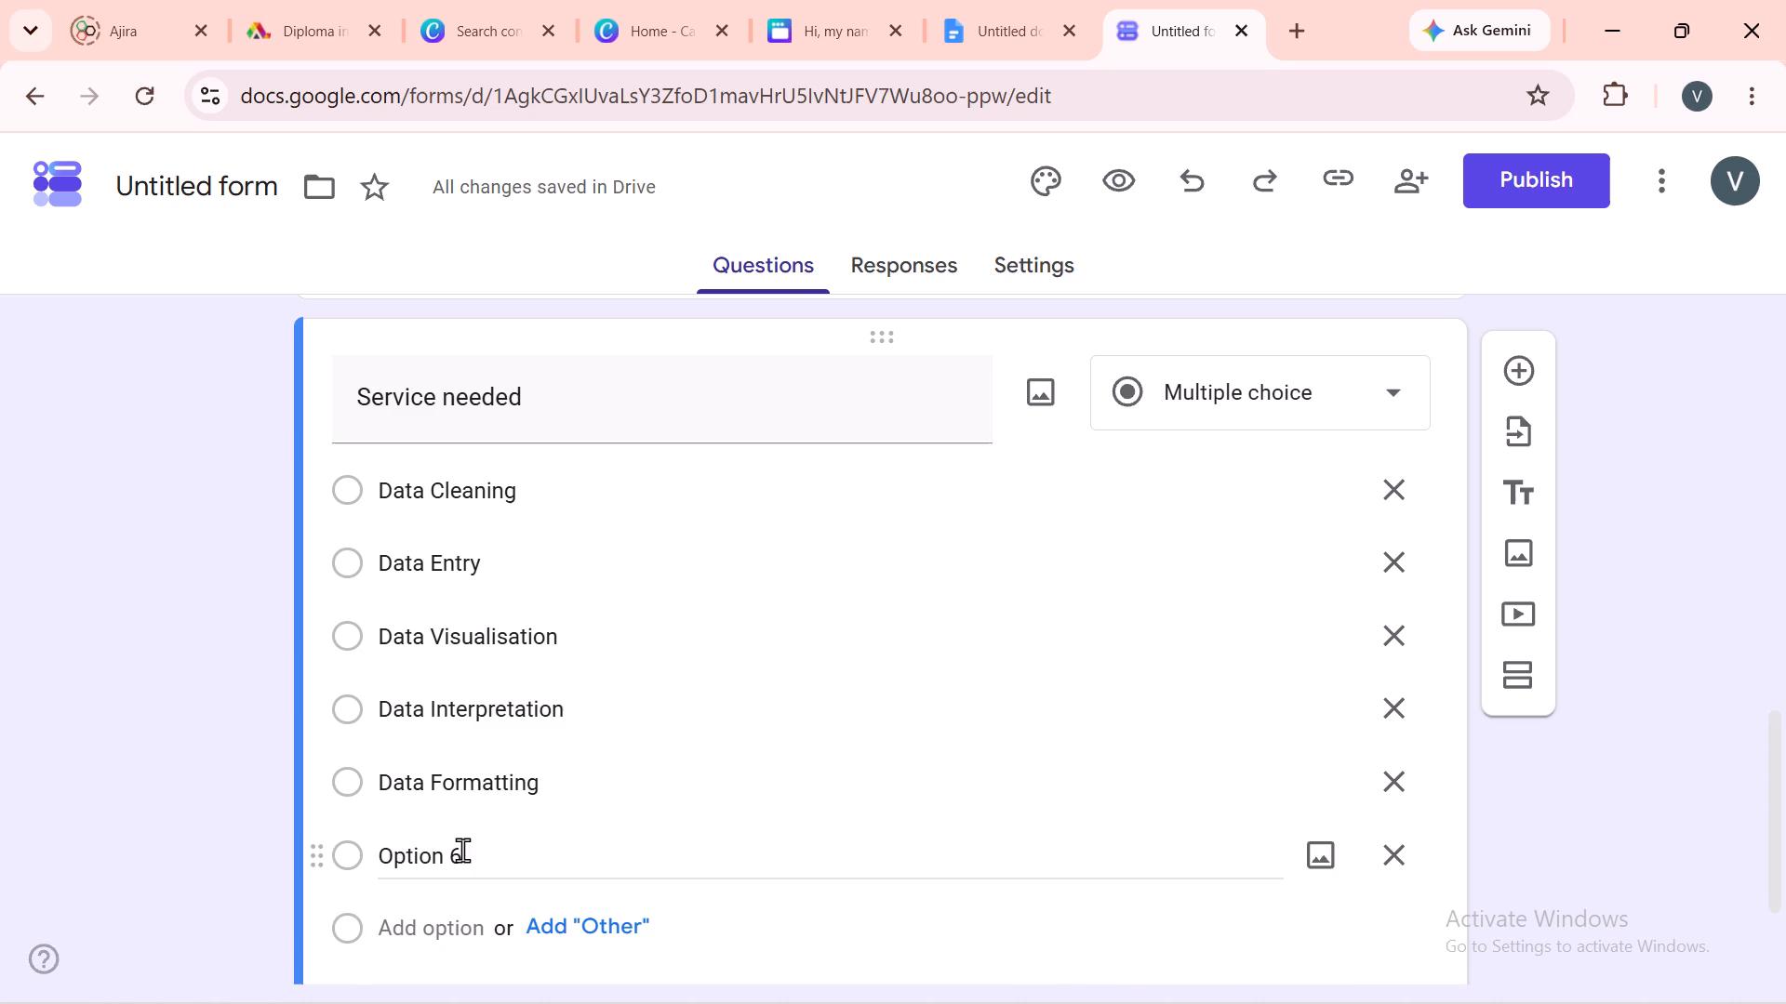
click(462, 850)
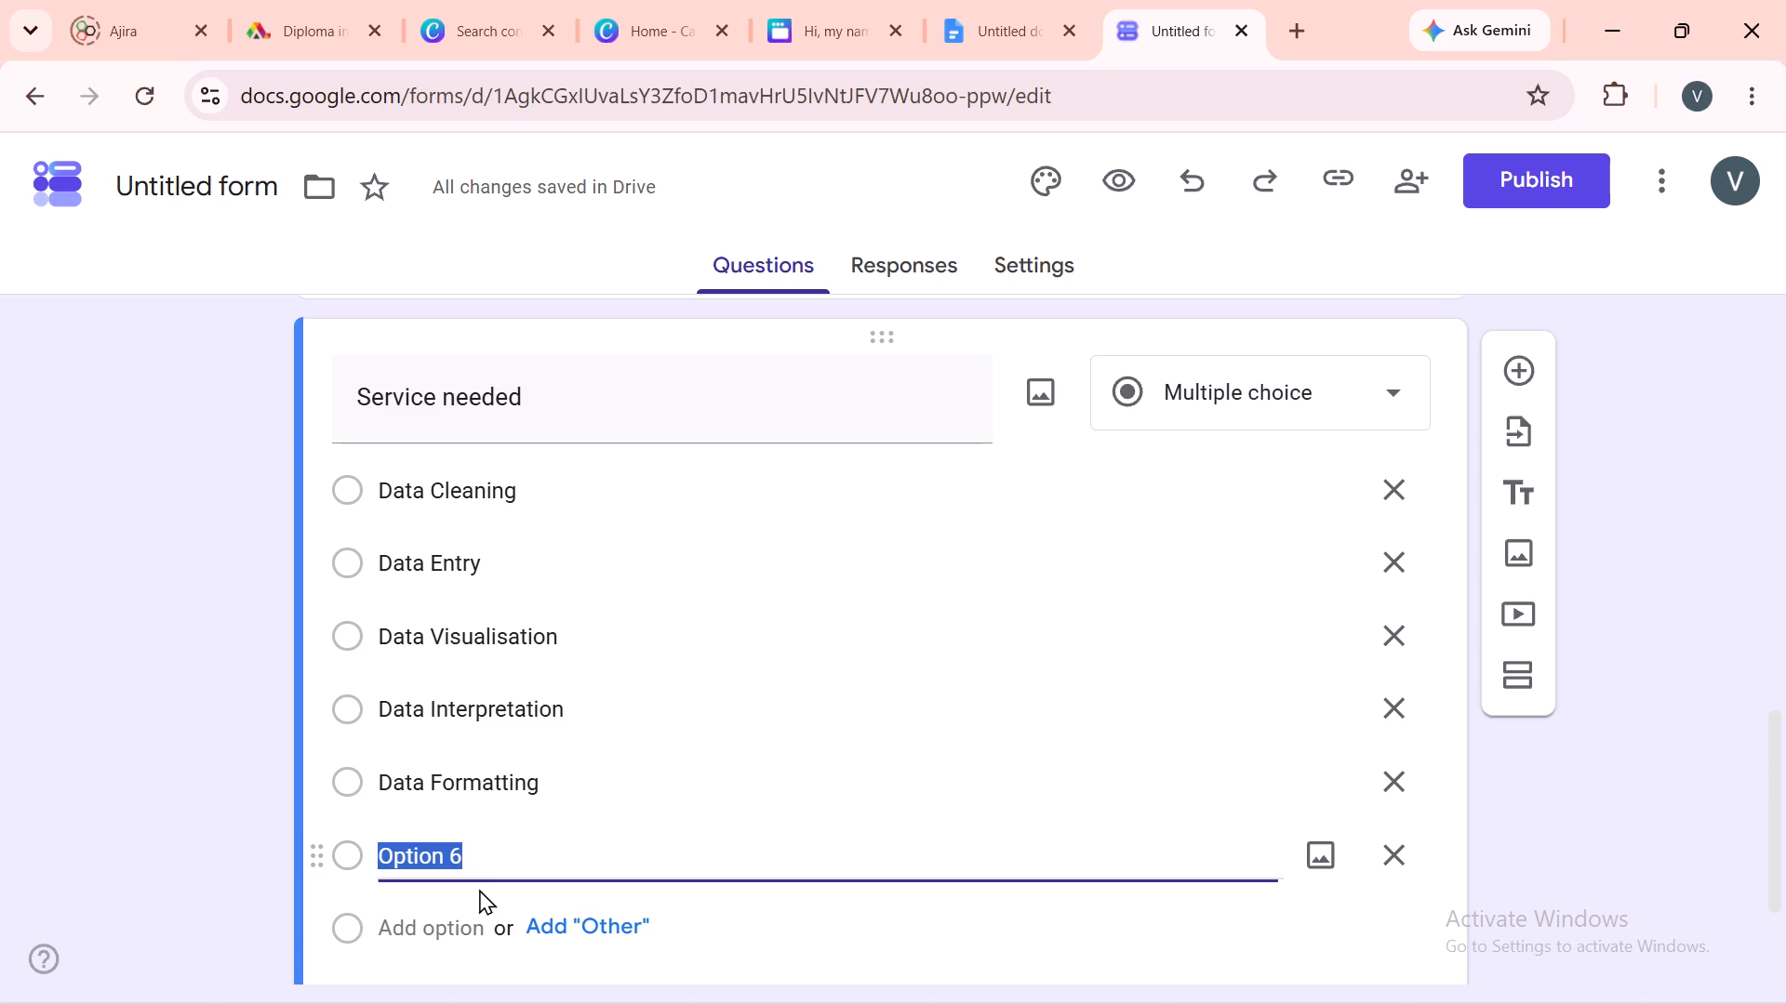
click(1392, 844)
click(598, 856)
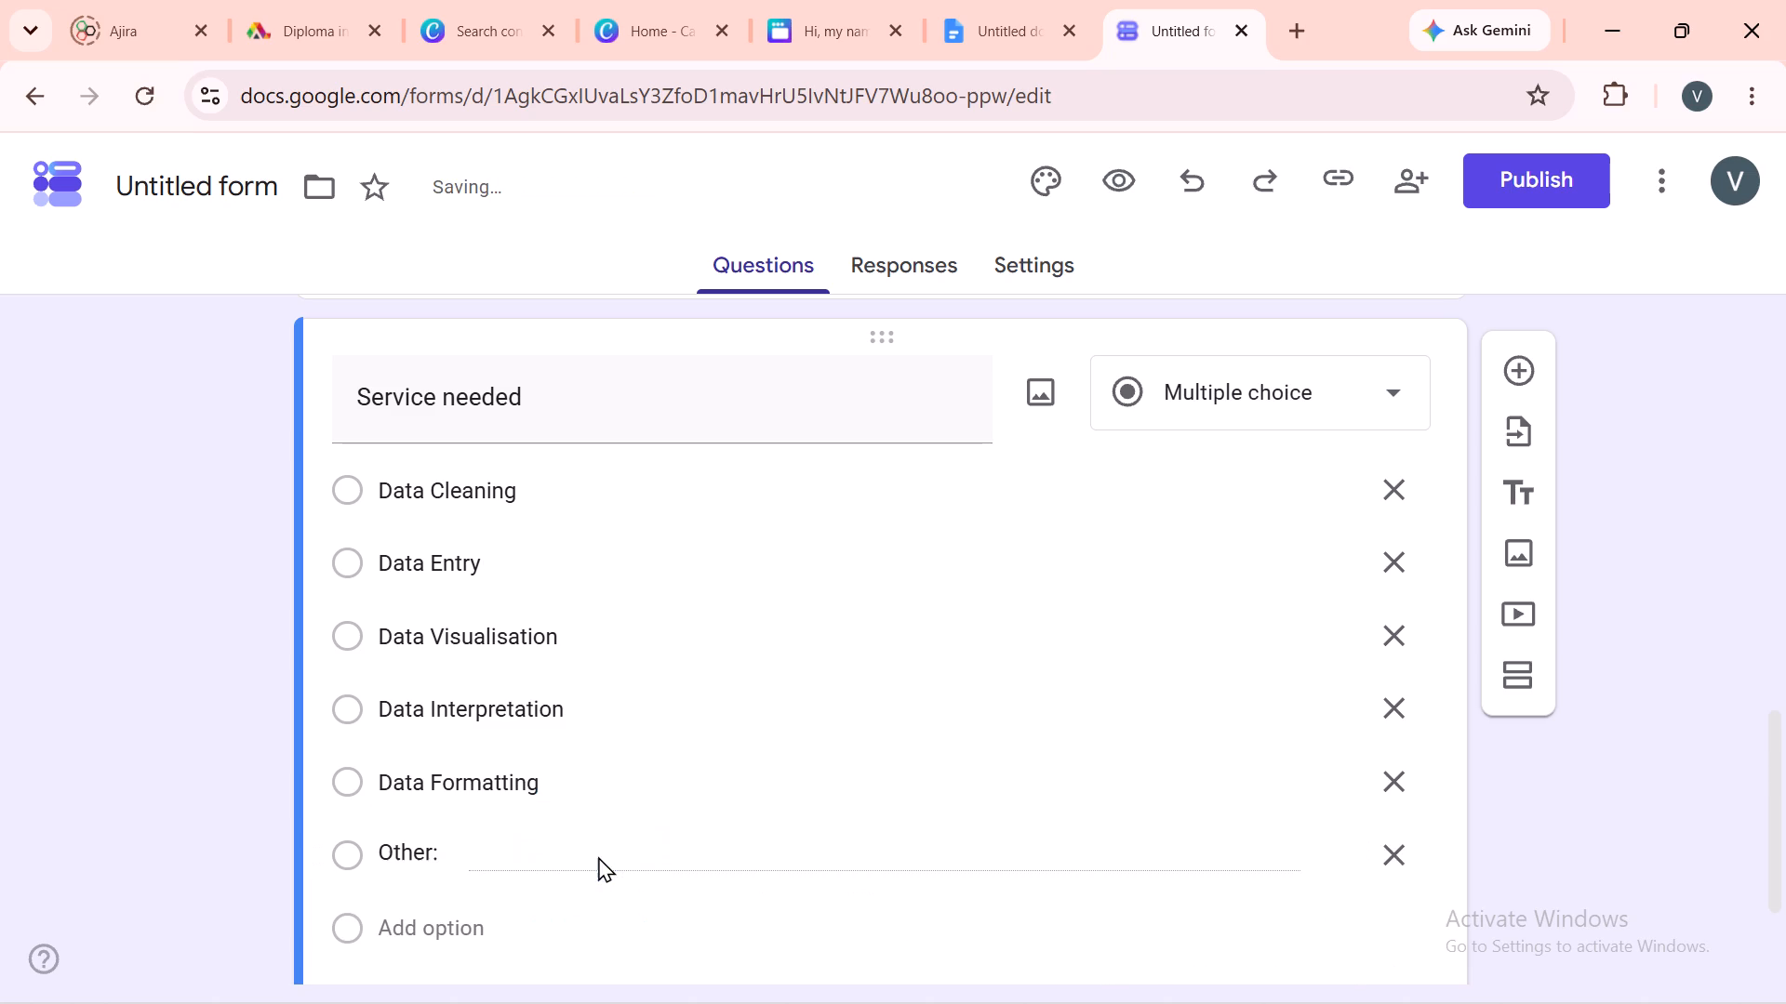
Make the Service needed question required.
scroll(591, 869, down, 2)
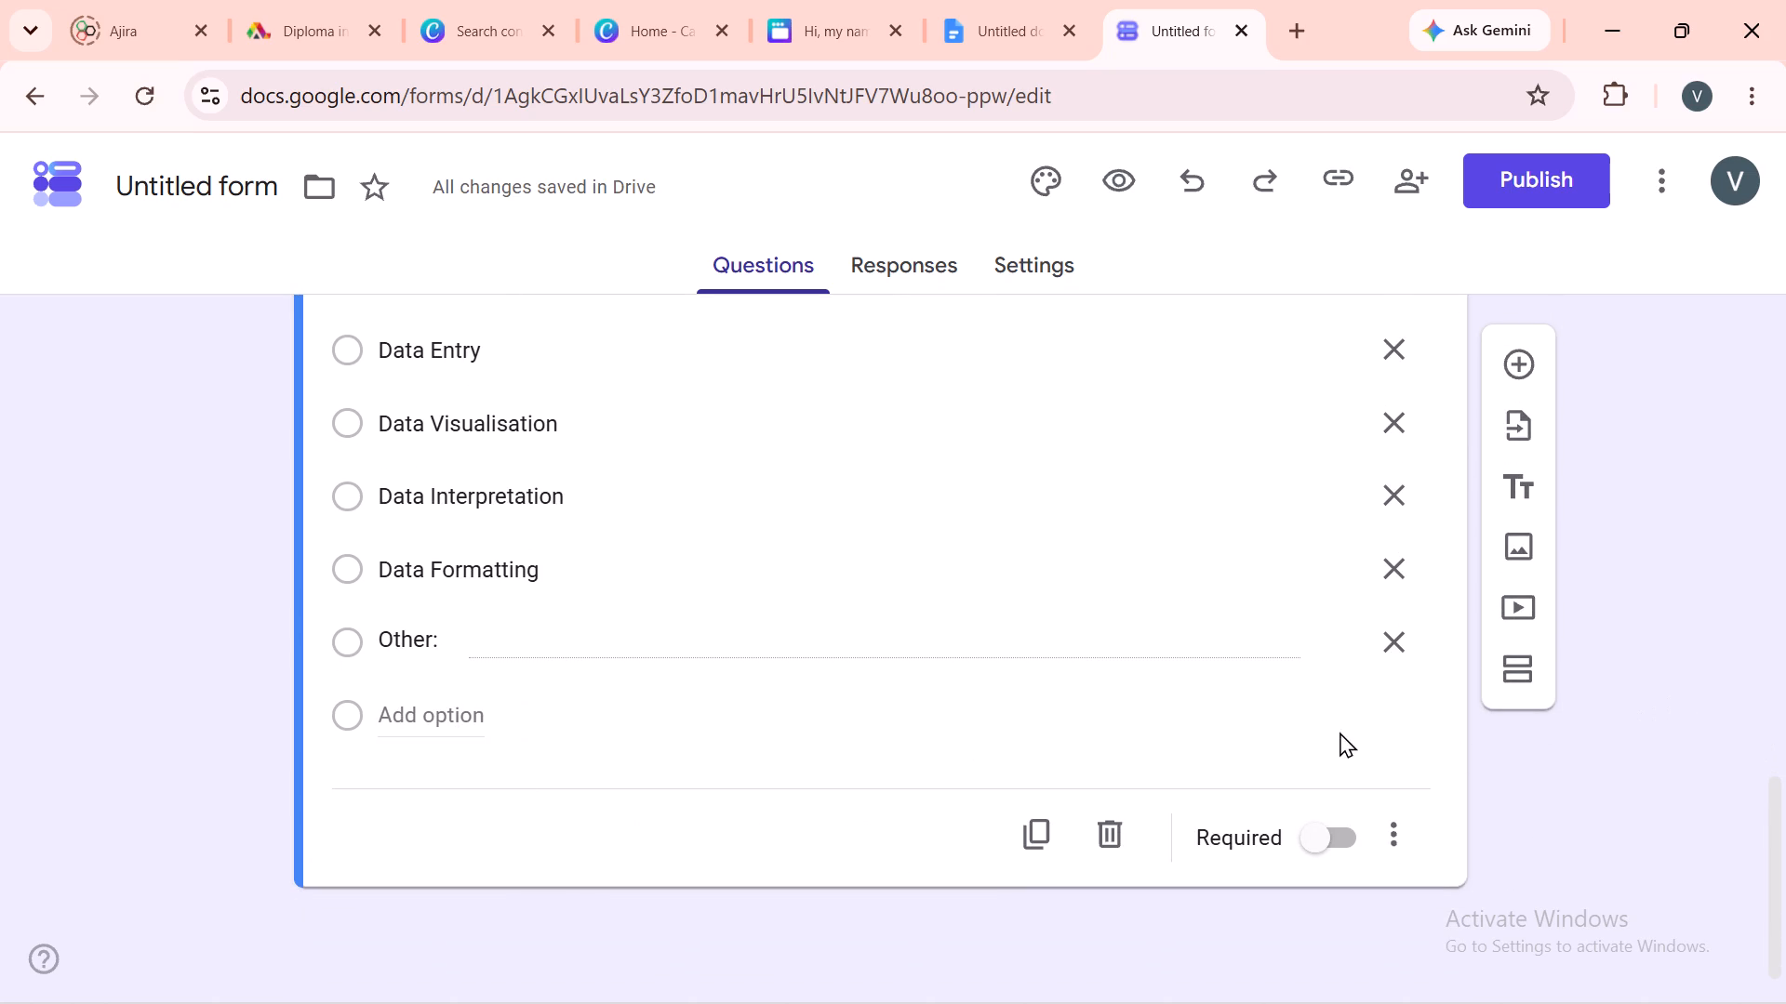
click(1341, 846)
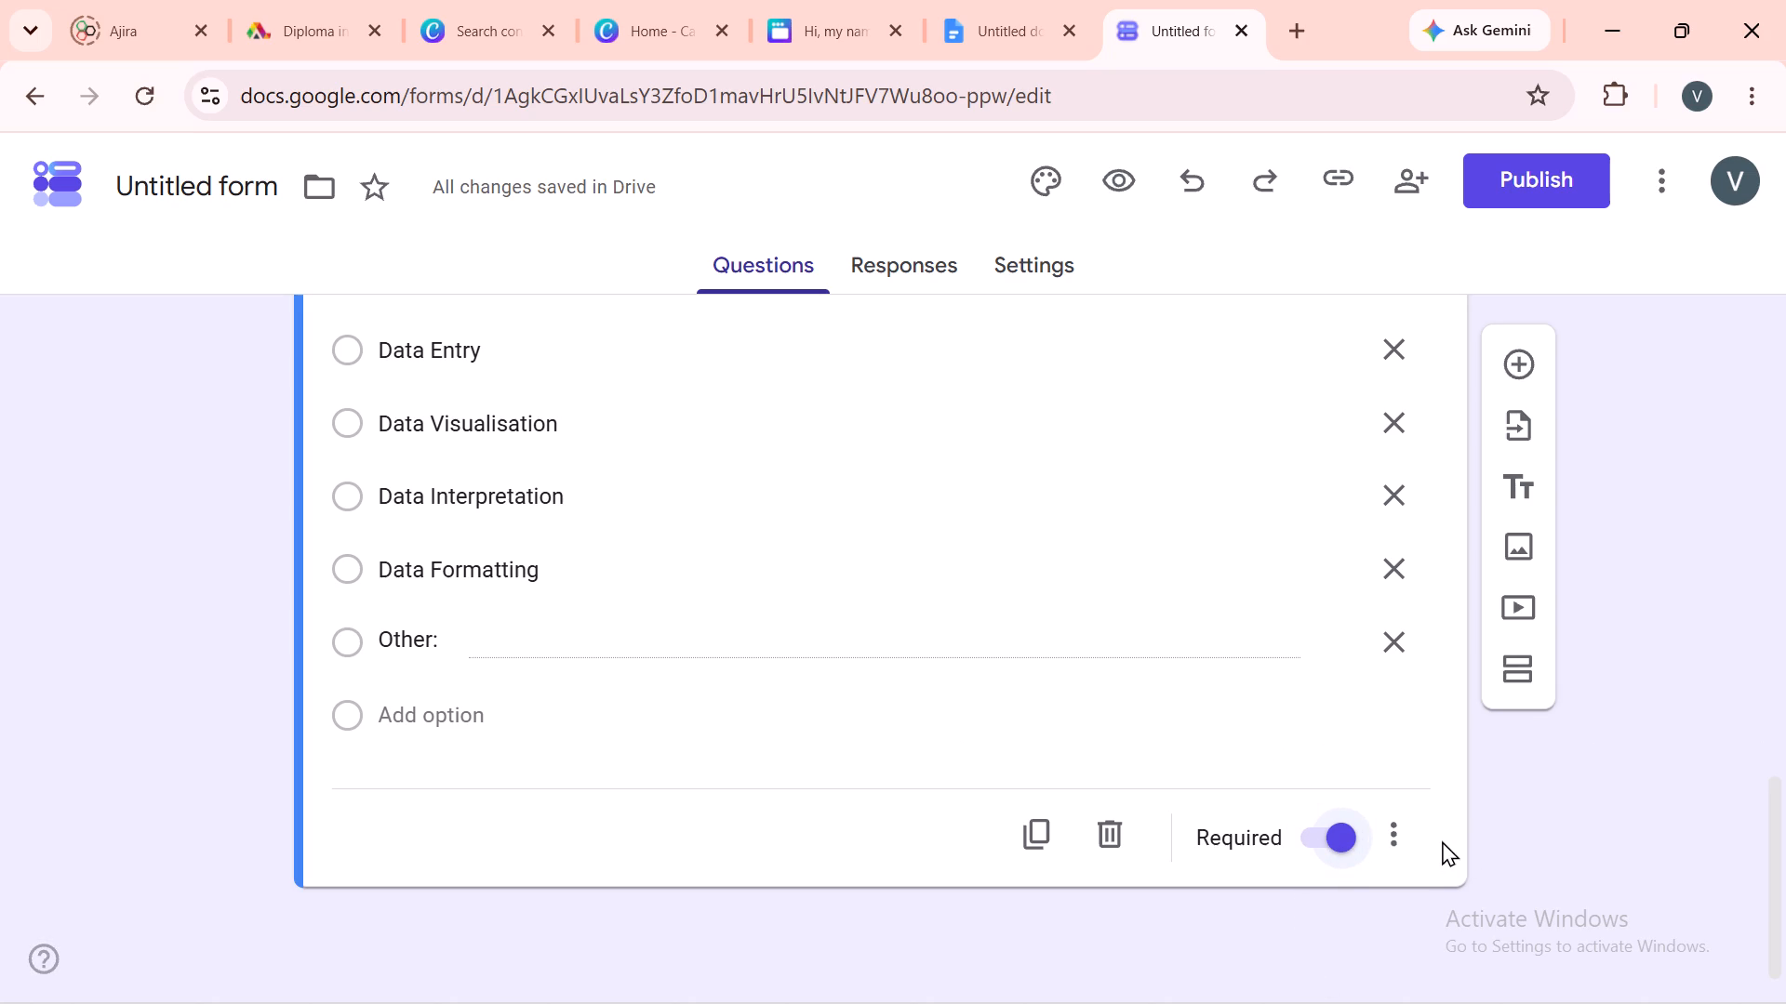
click(1399, 839)
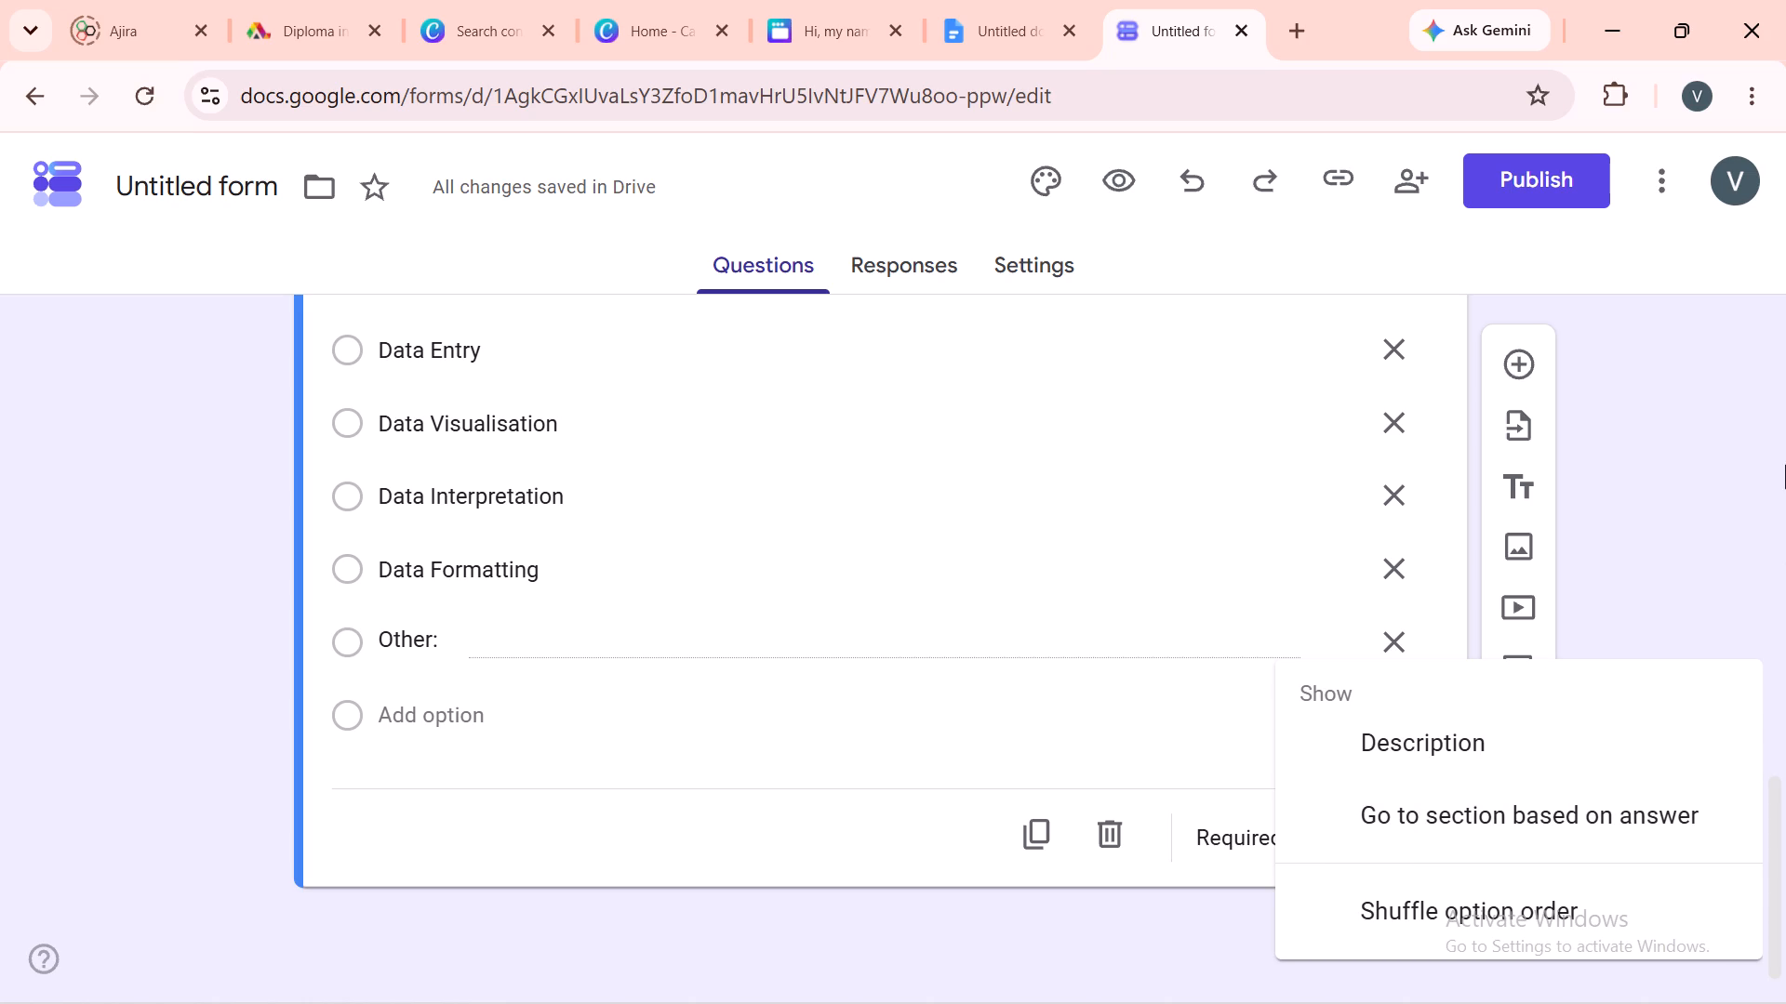
click(1646, 523)
Turn on response validation for the Email Address question near the start of the form.
scroll(1071, 695, up, 2)
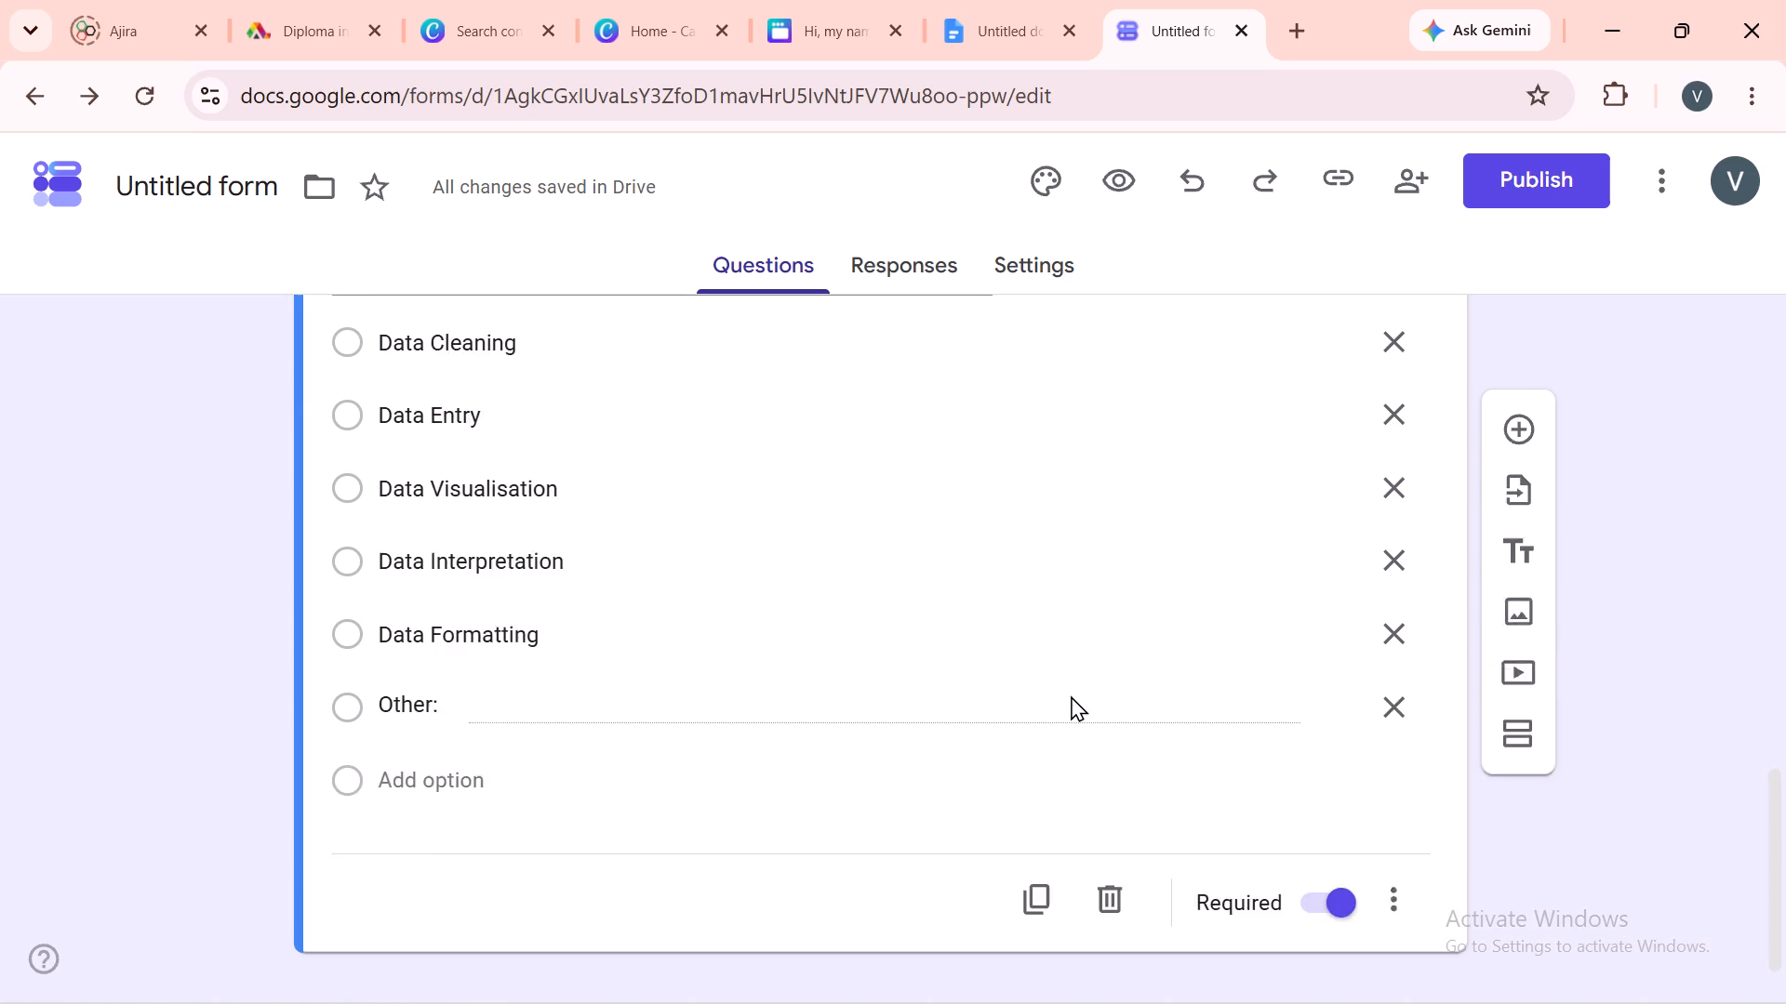
scroll(1076, 695, up, 10)
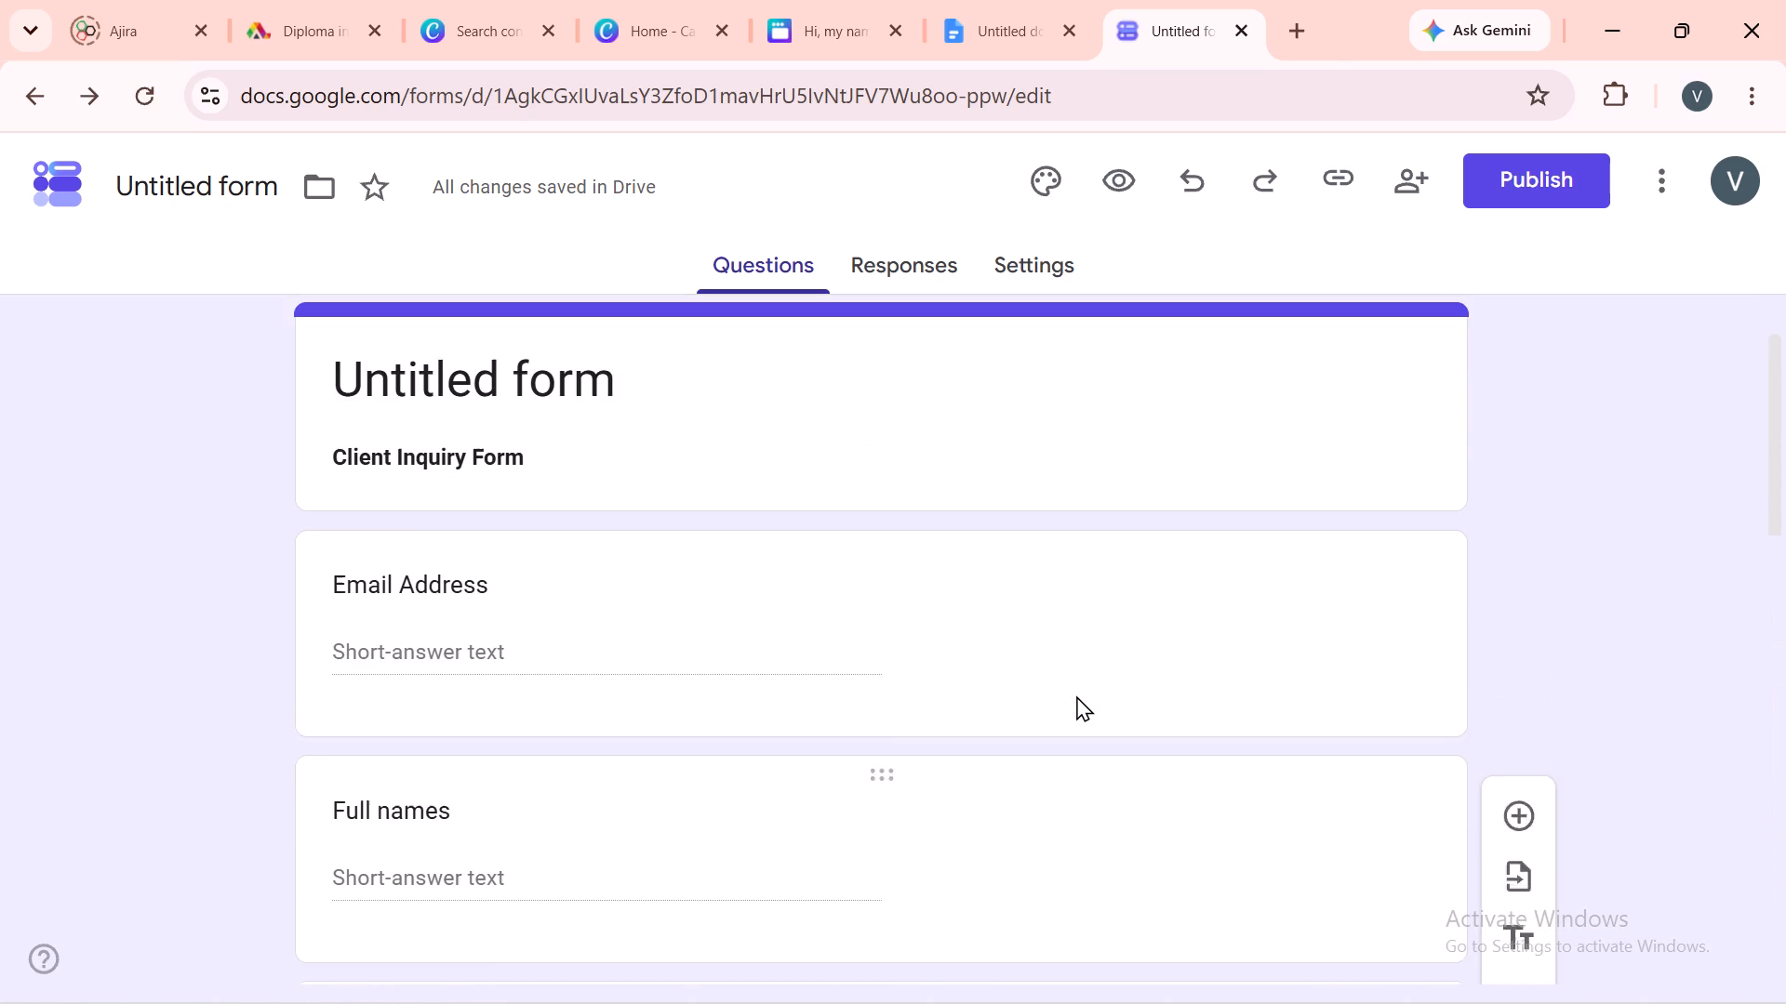
scroll(1076, 695, up, 2)
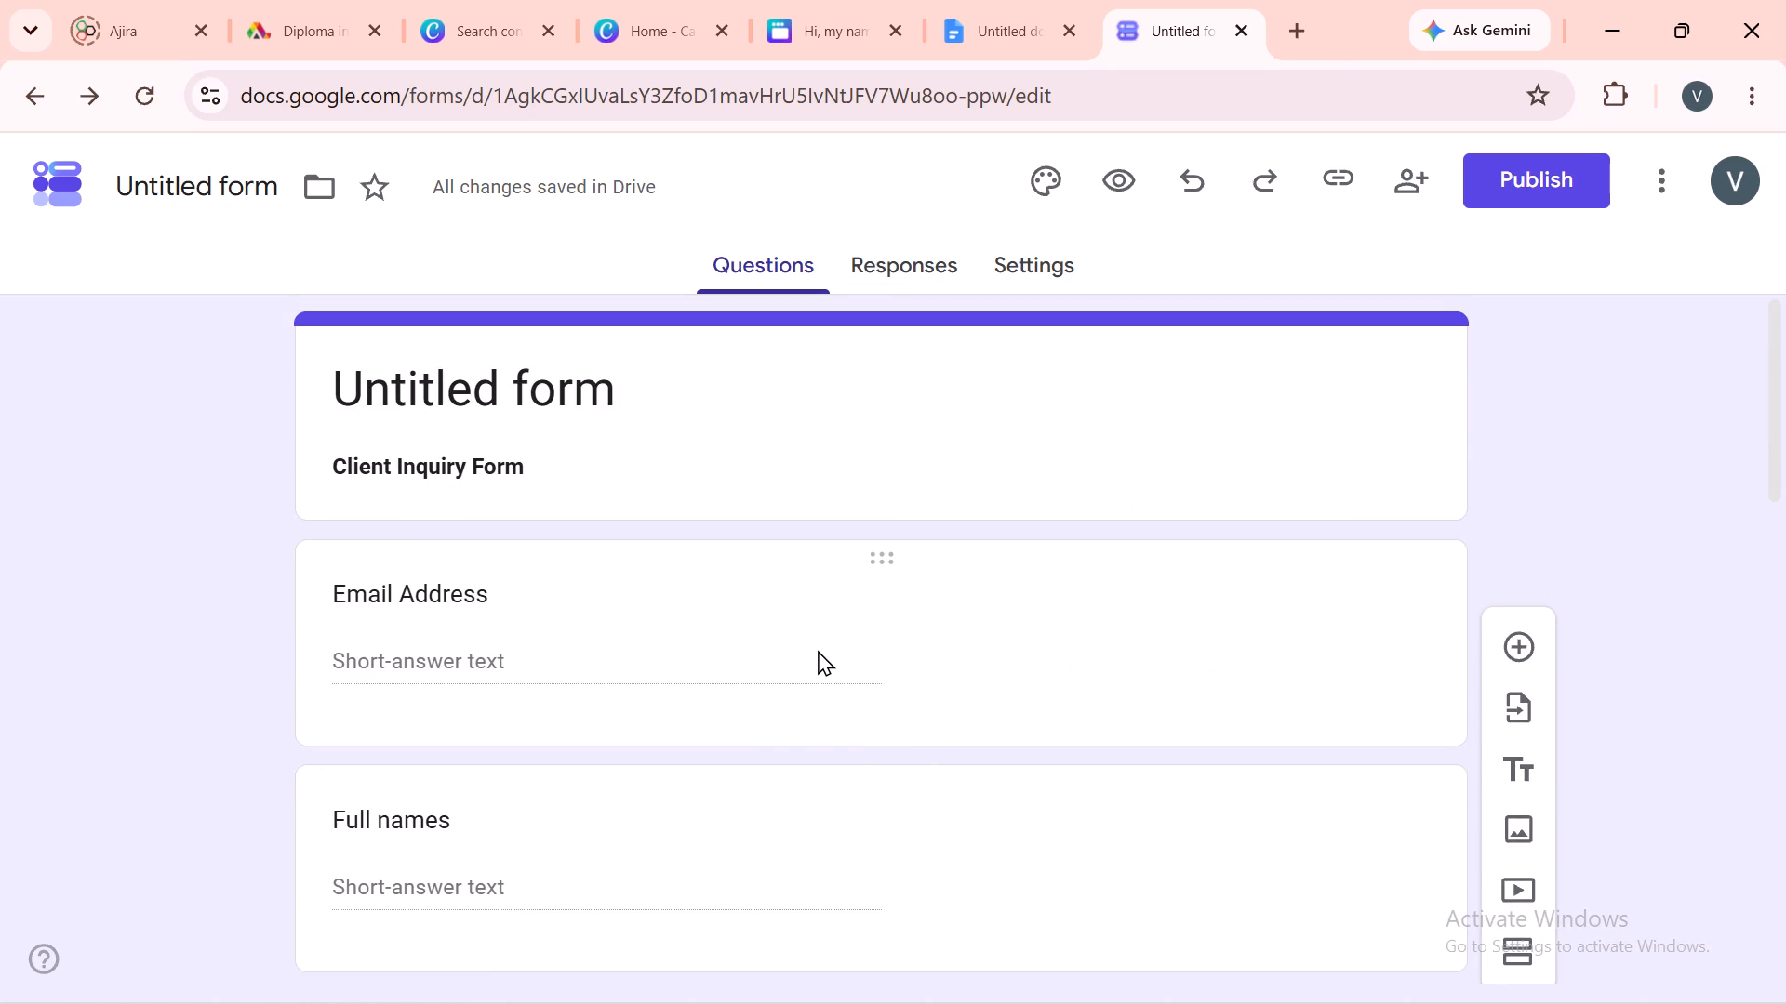
click(818, 650)
click(606, 587)
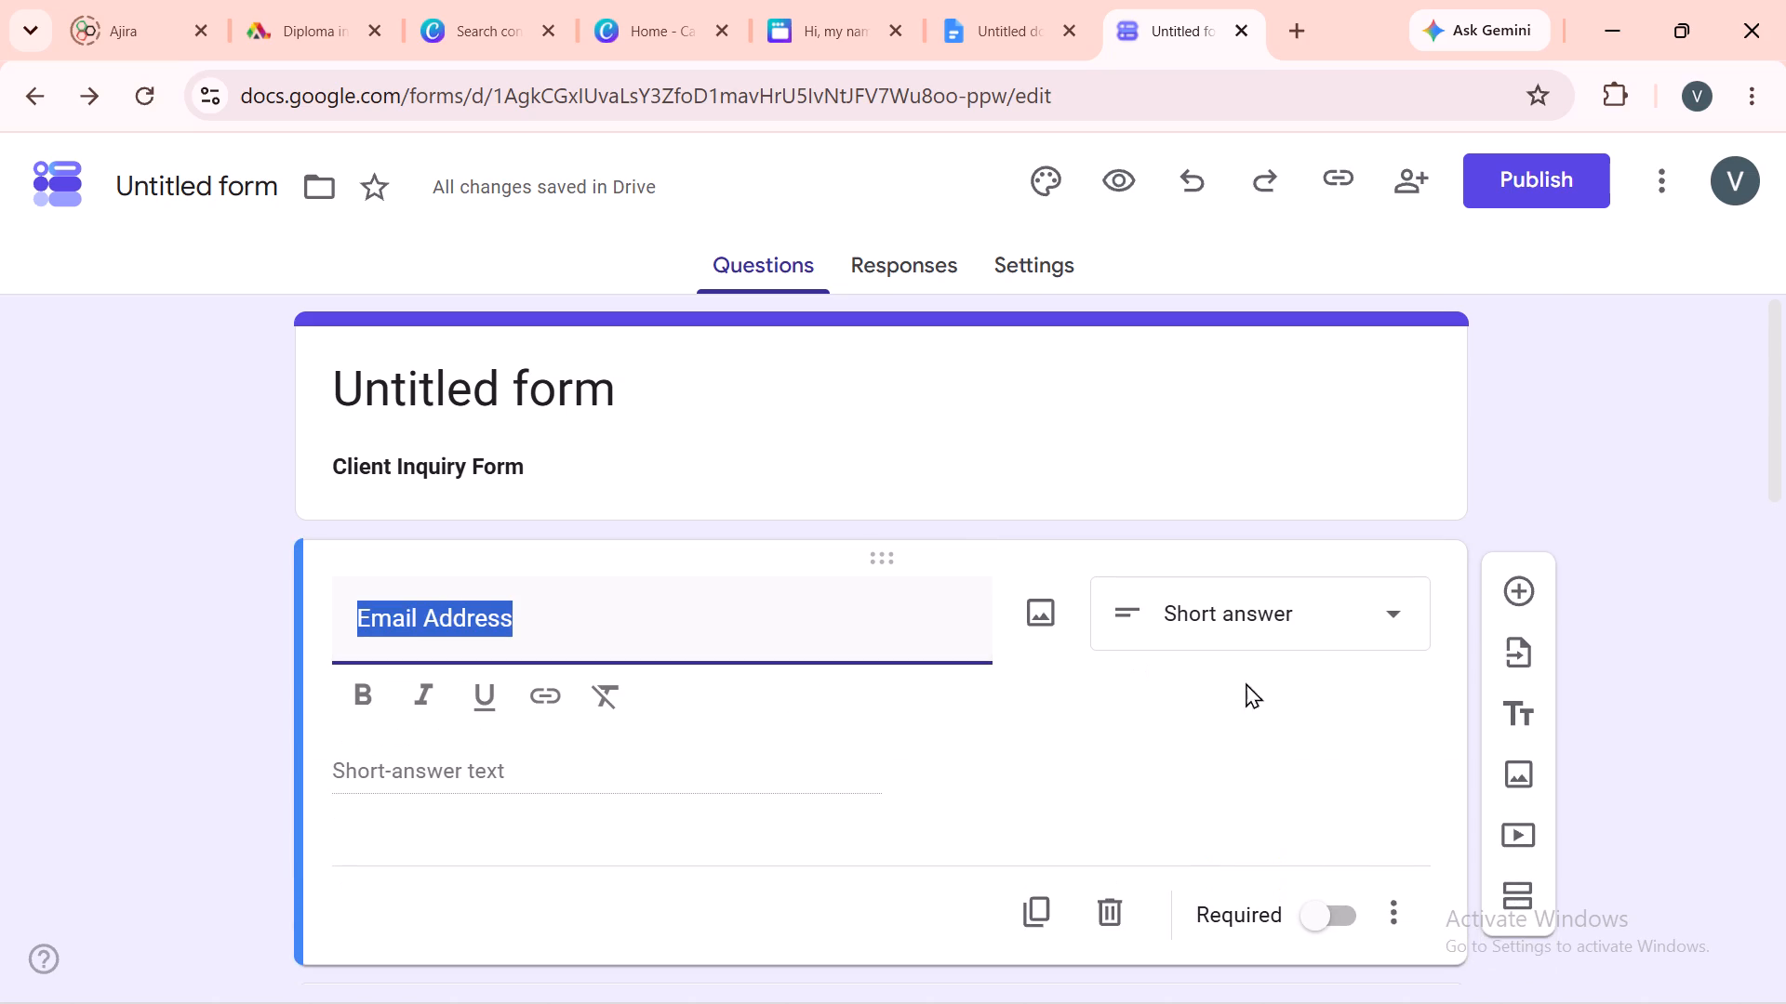
click(1359, 920)
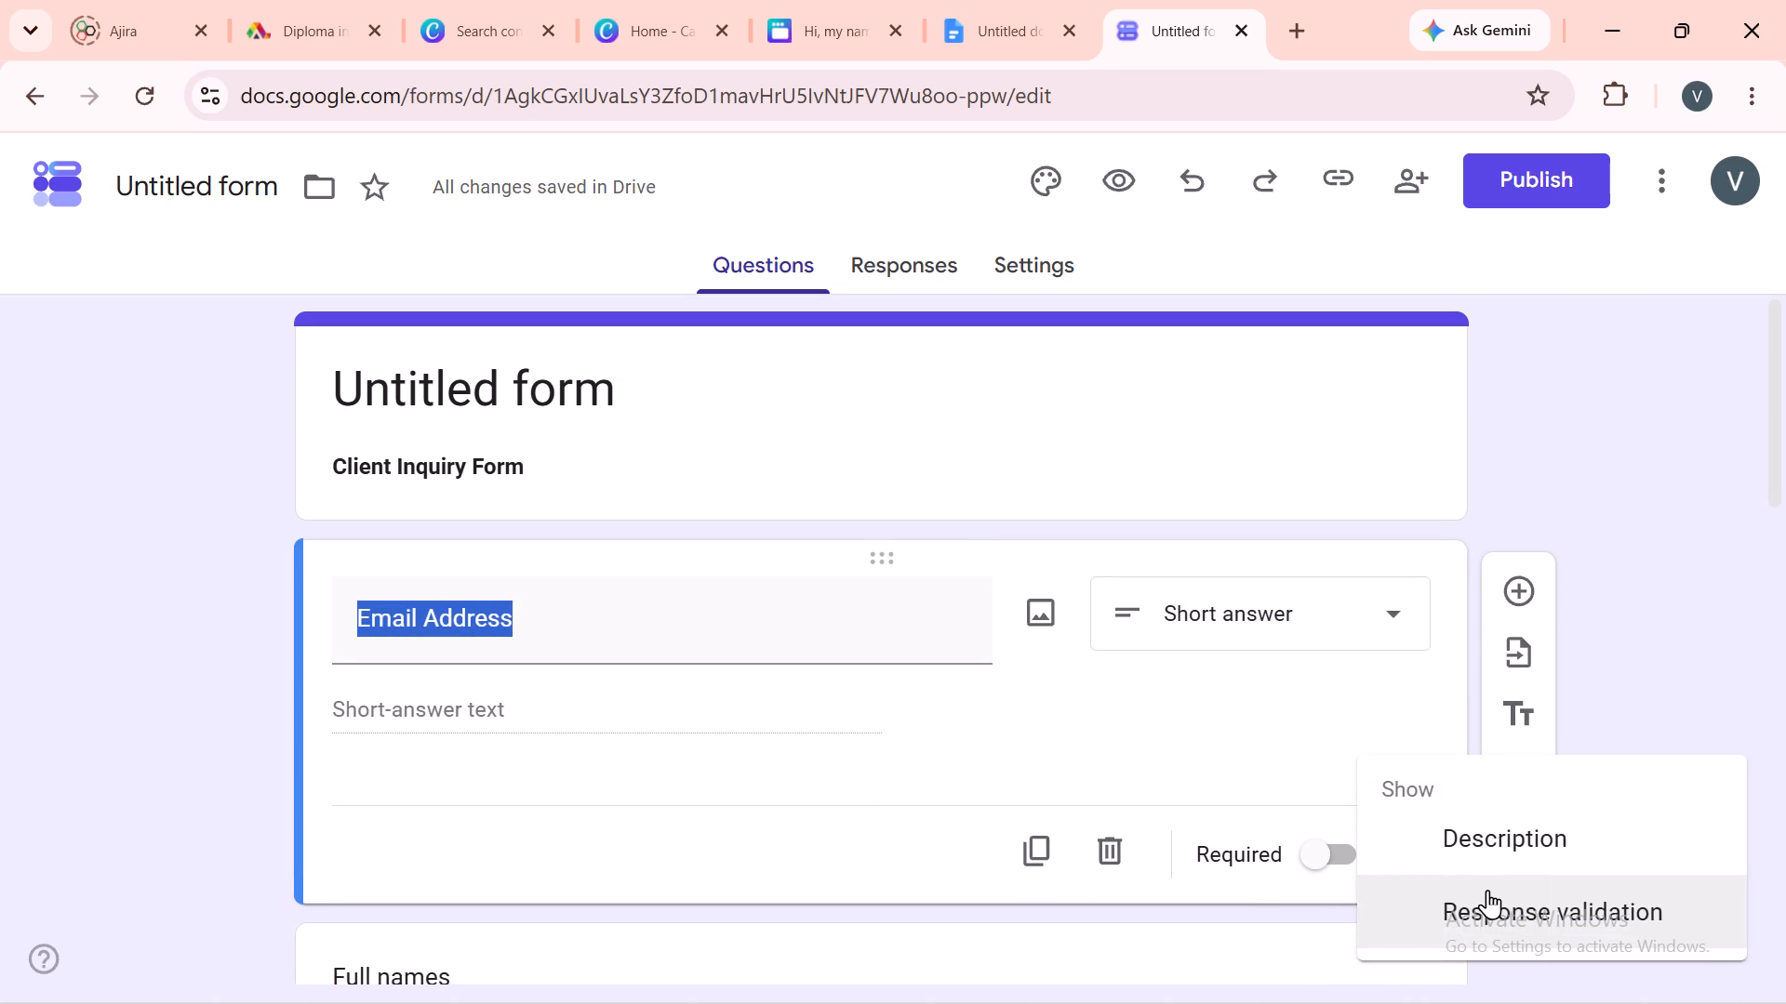
click(1490, 900)
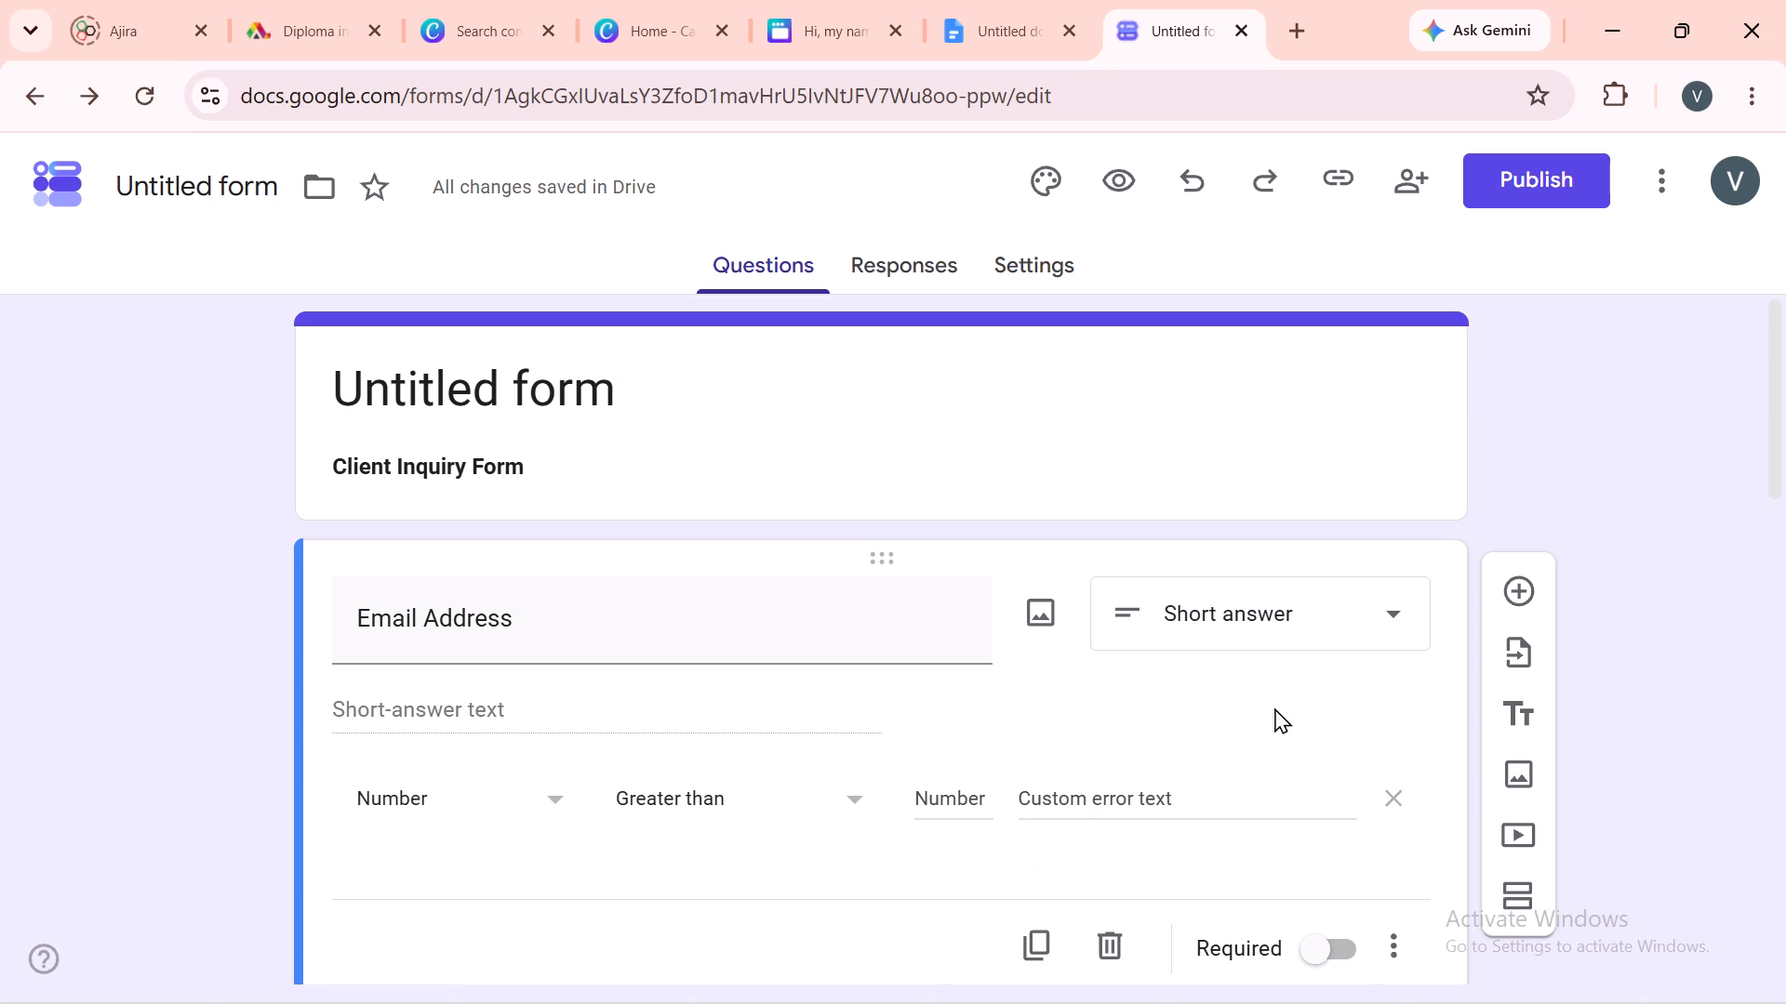
Make the Email Address question required.
scroll(1006, 754, down, 2)
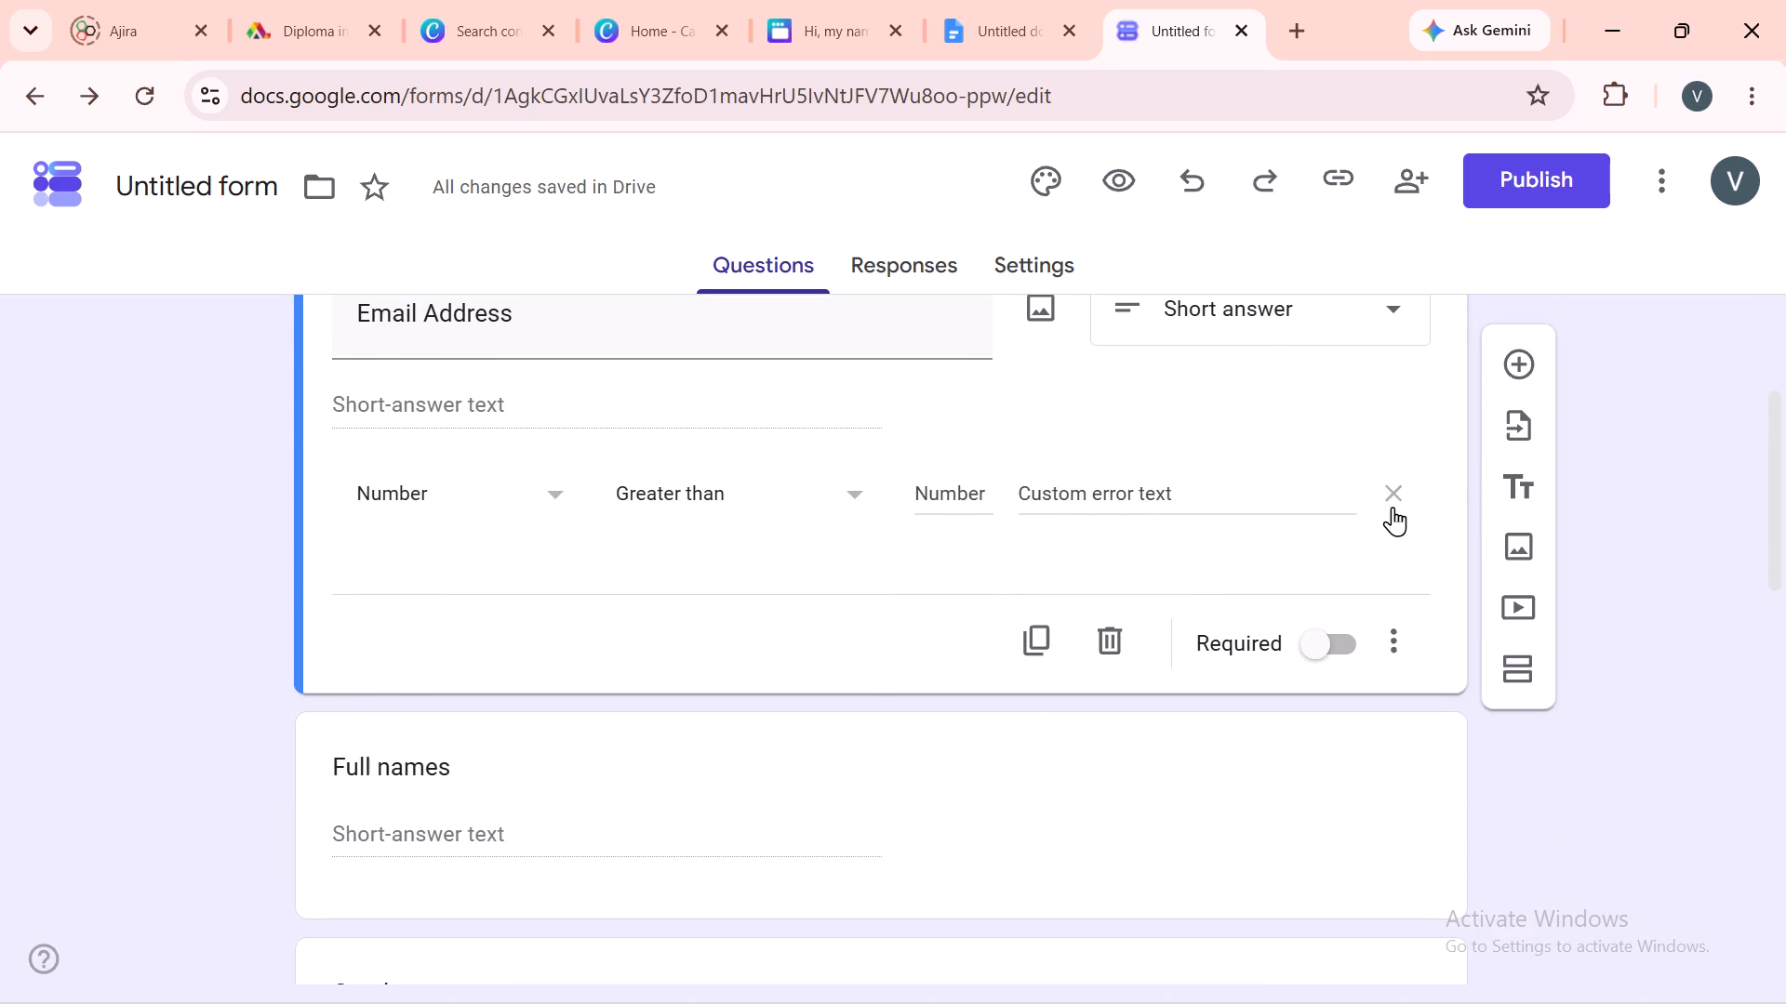
scroll(1390, 491, up, 1)
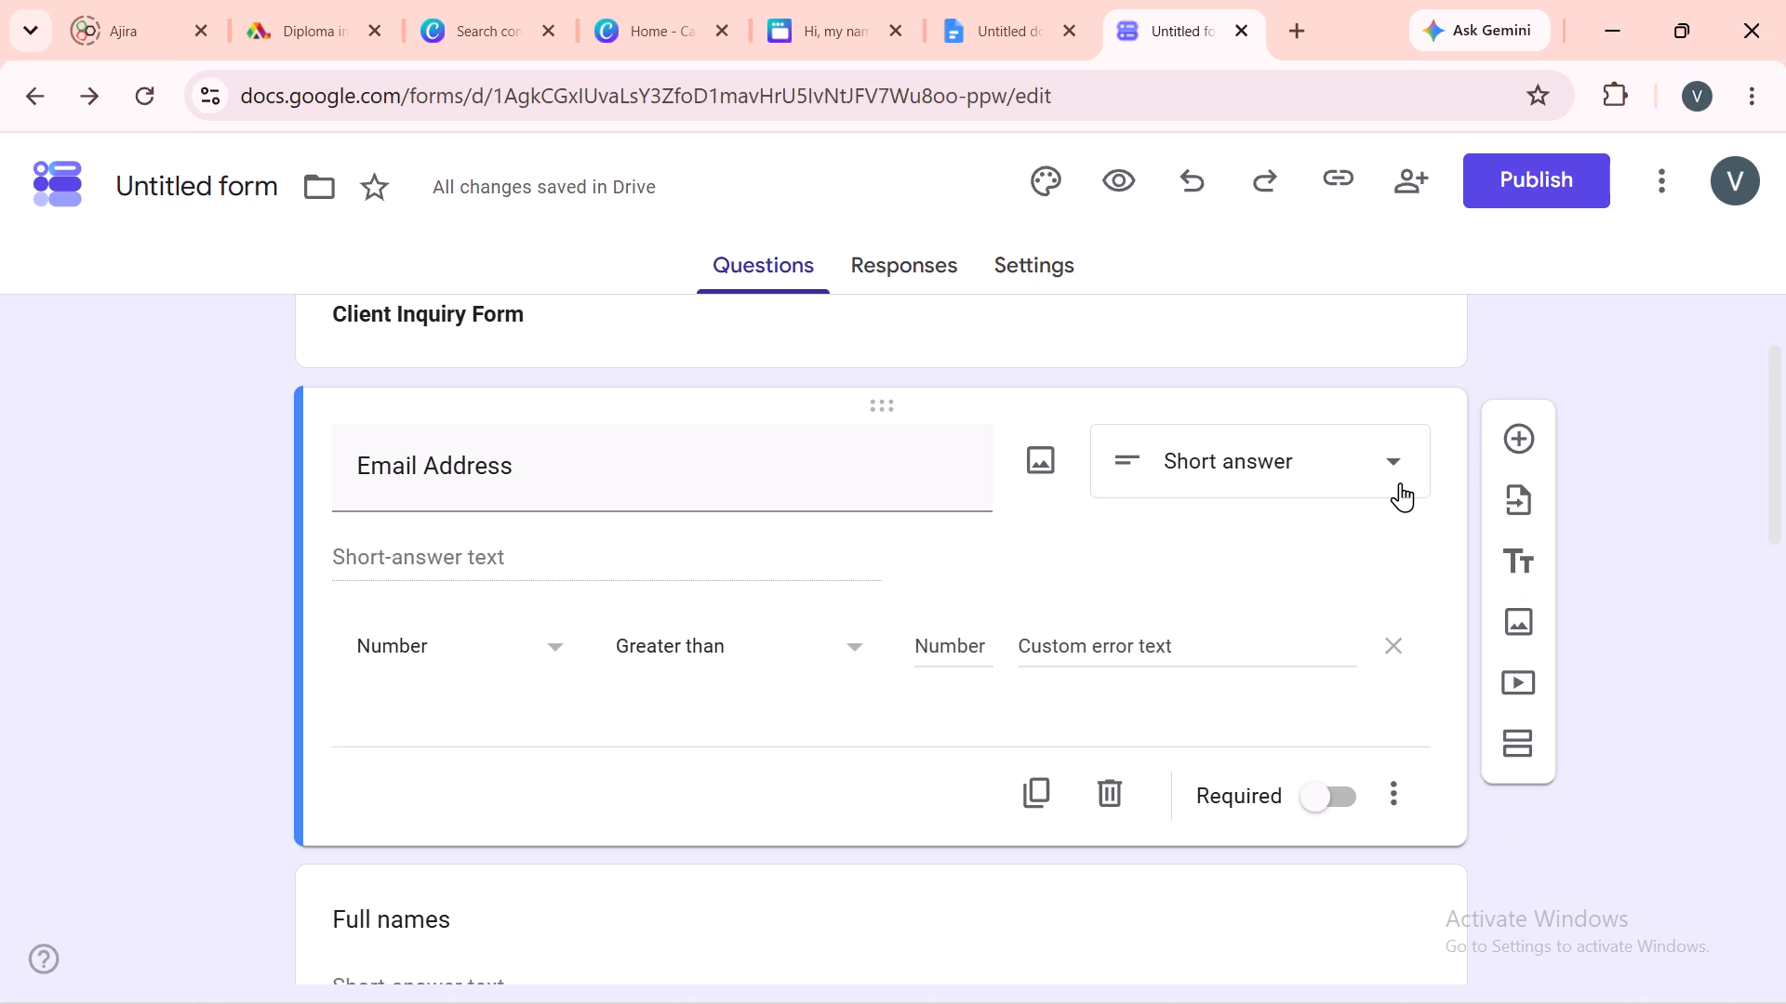
click(1352, 807)
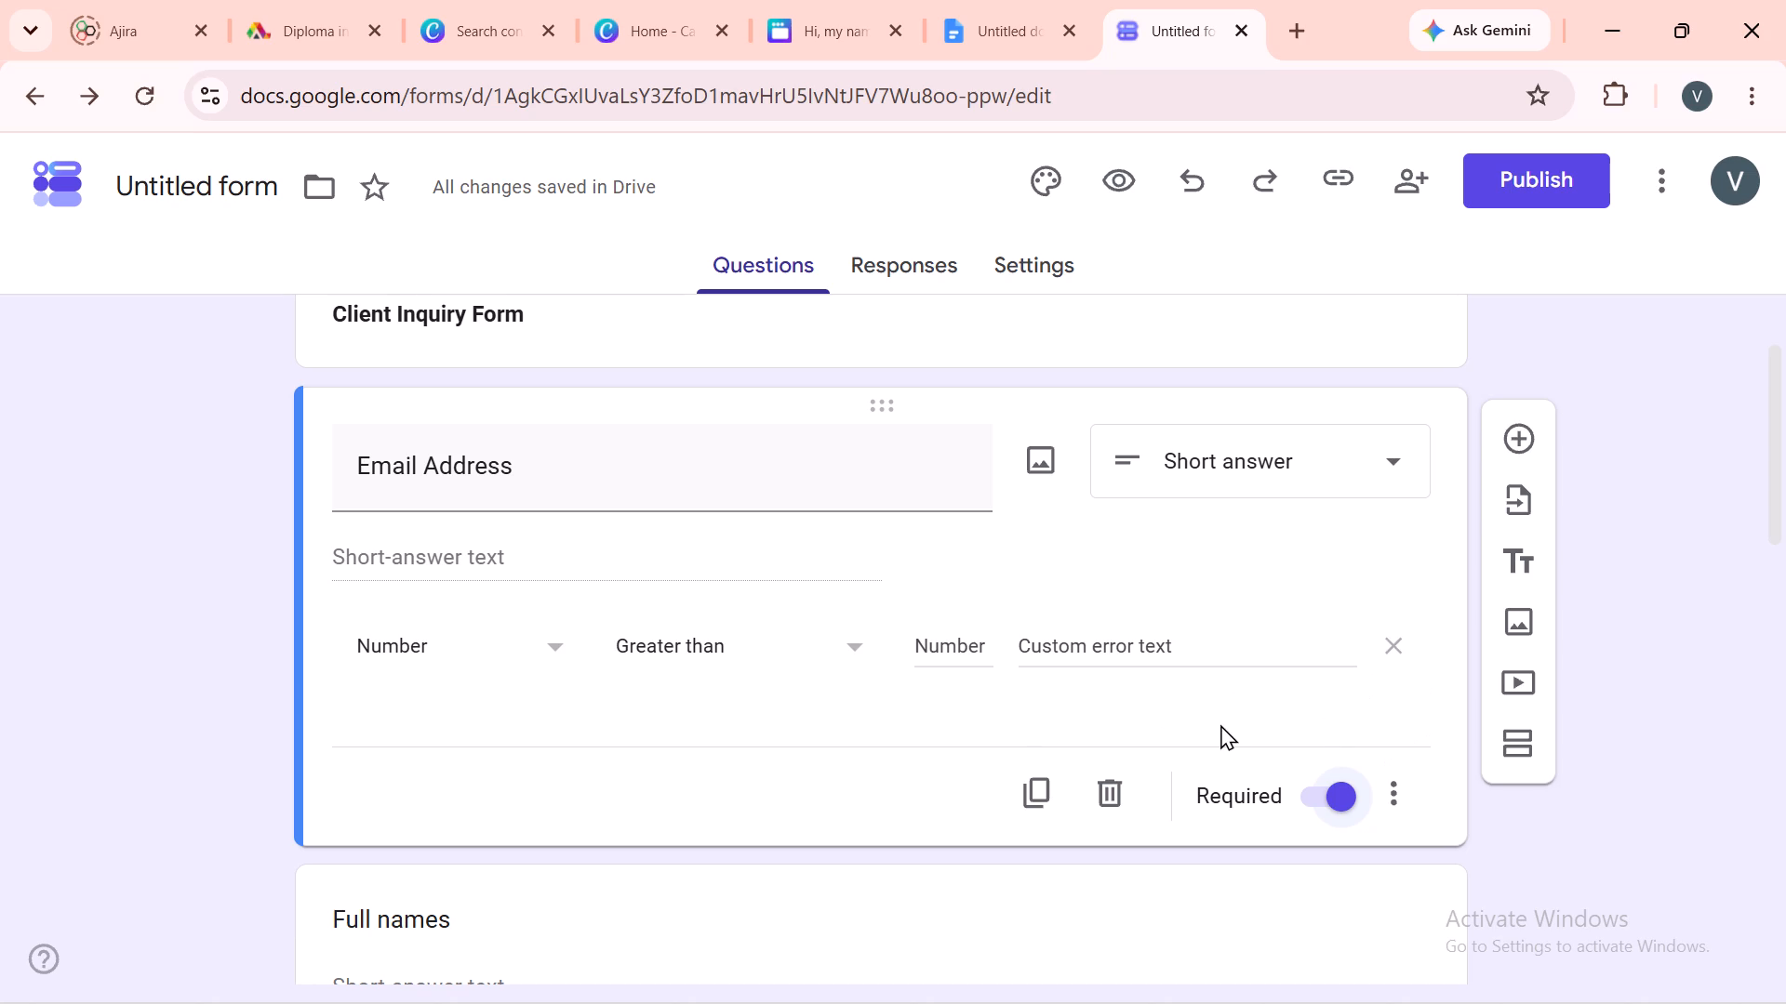
Make the Full names question required.
scroll(1220, 724, down, 3)
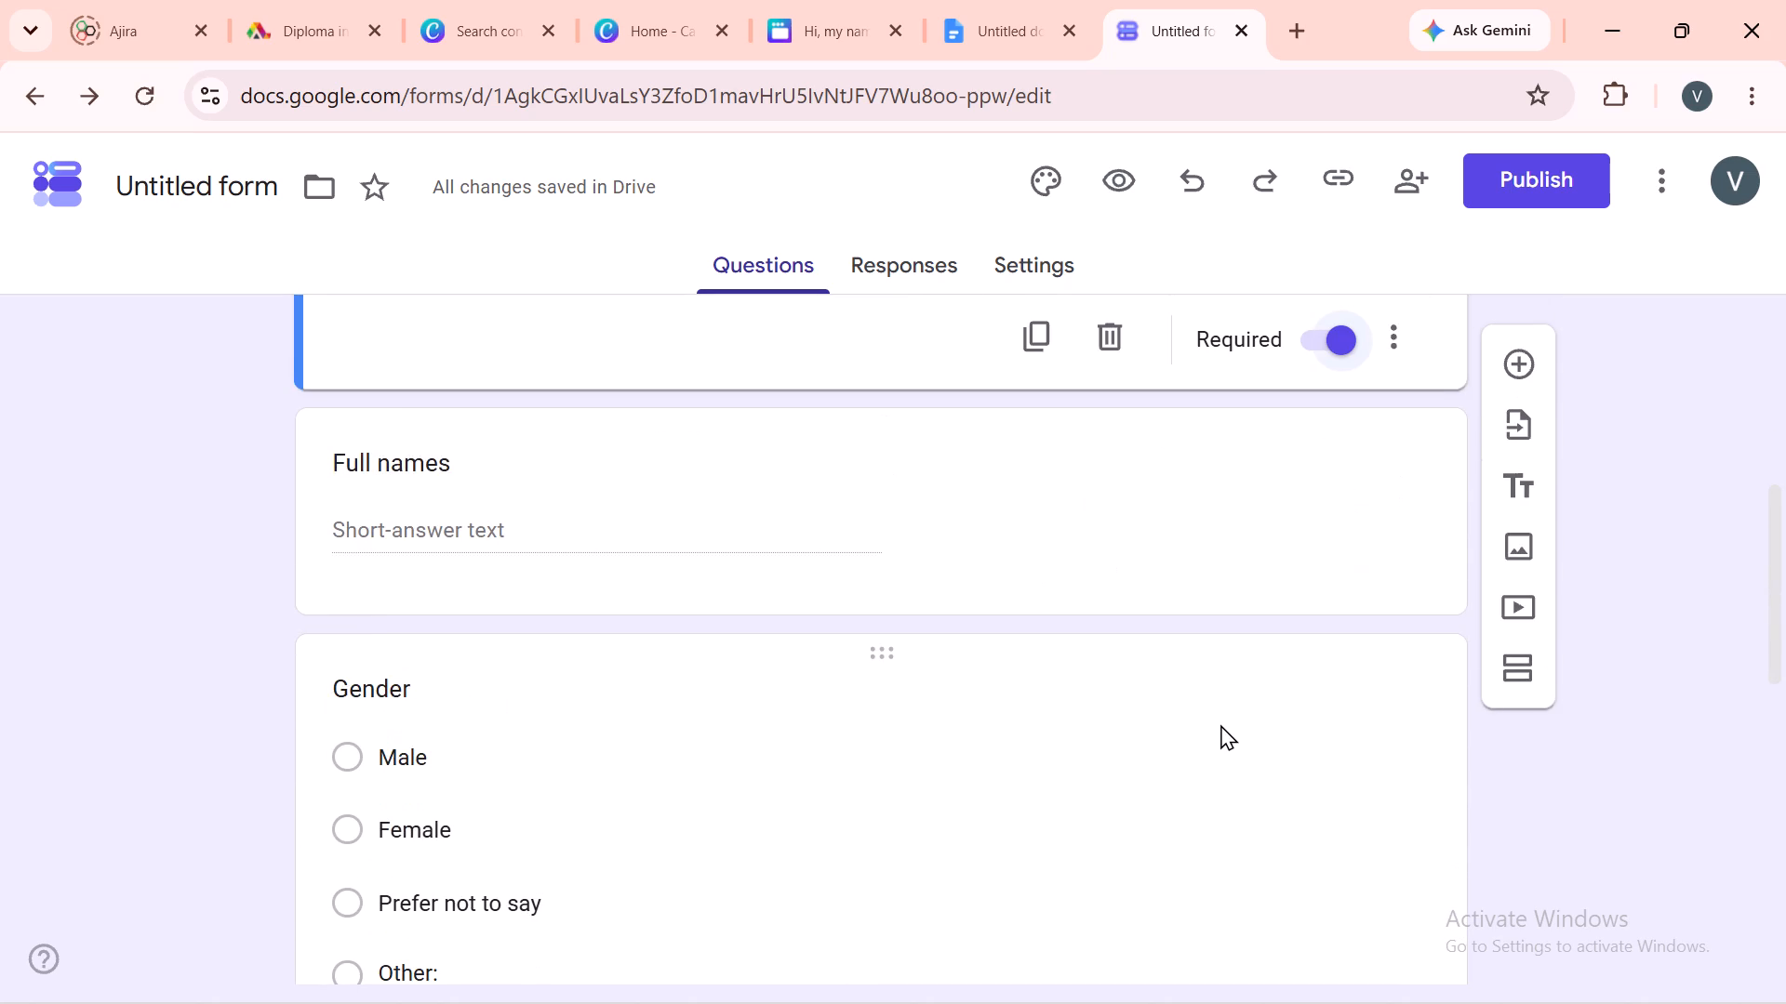
click(775, 484)
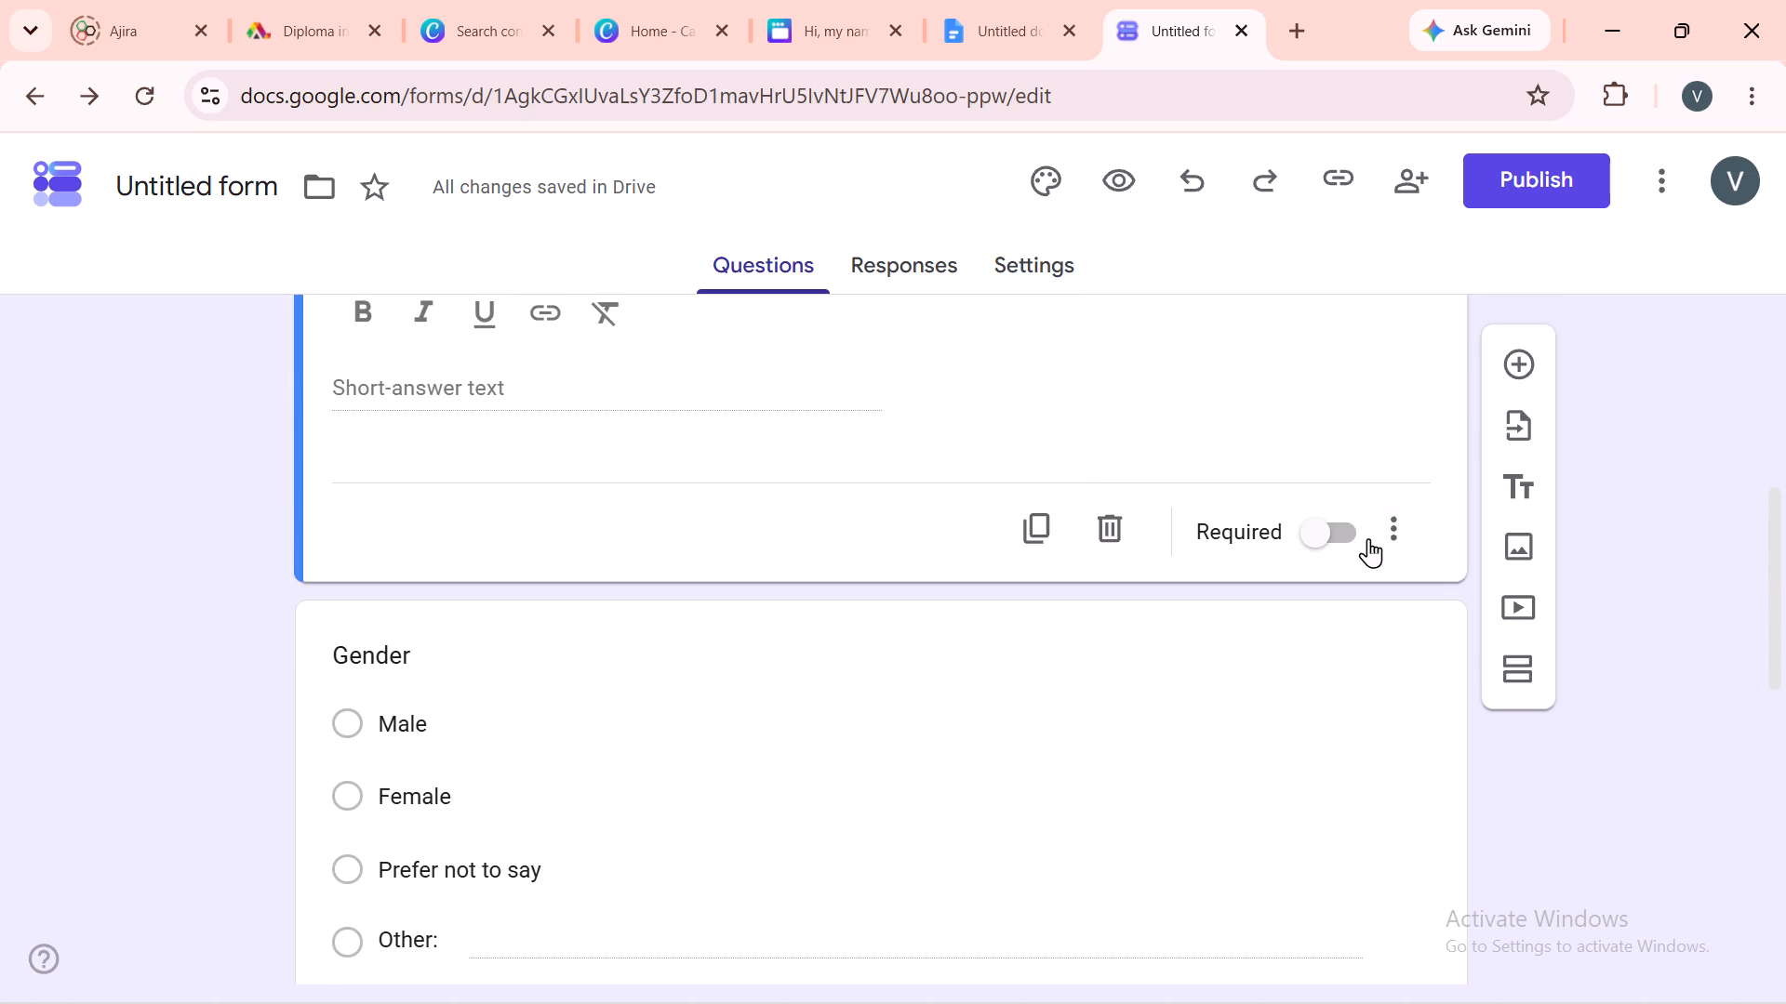
click(1348, 538)
Make the Phone number question required.
scroll(926, 744, down, 1)
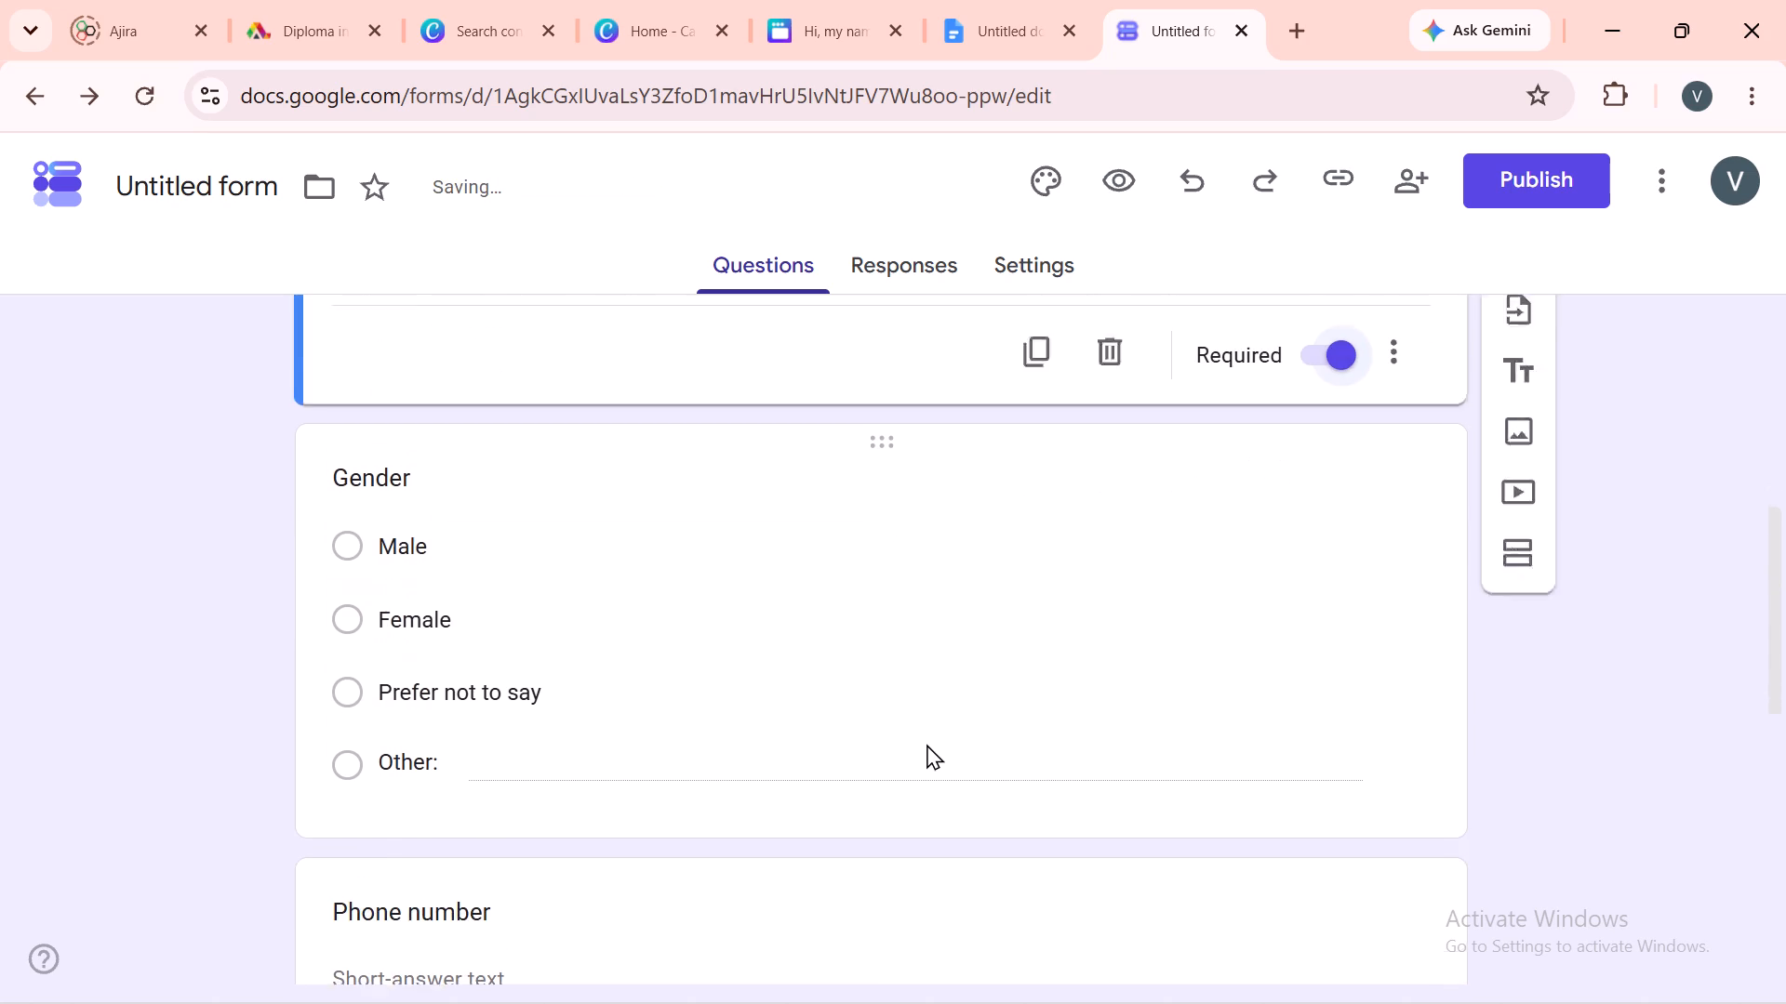
scroll(926, 744, down, 1)
scroll(999, 649, down, 1)
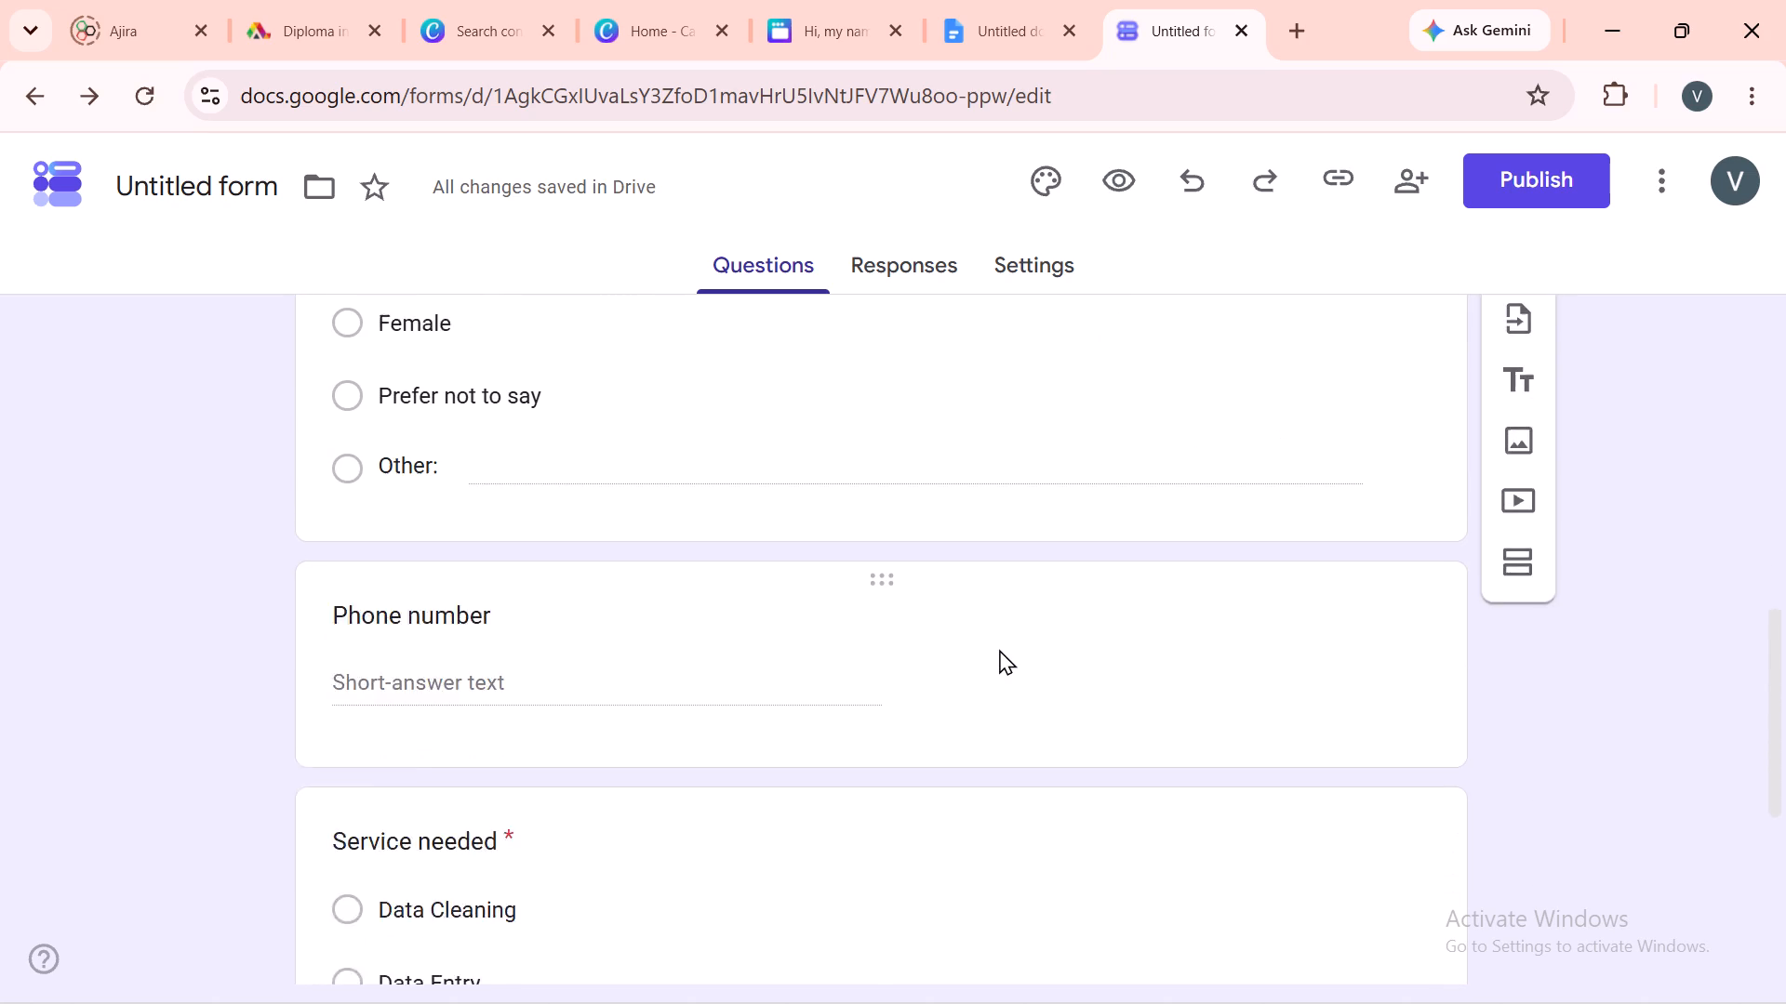
click(930, 636)
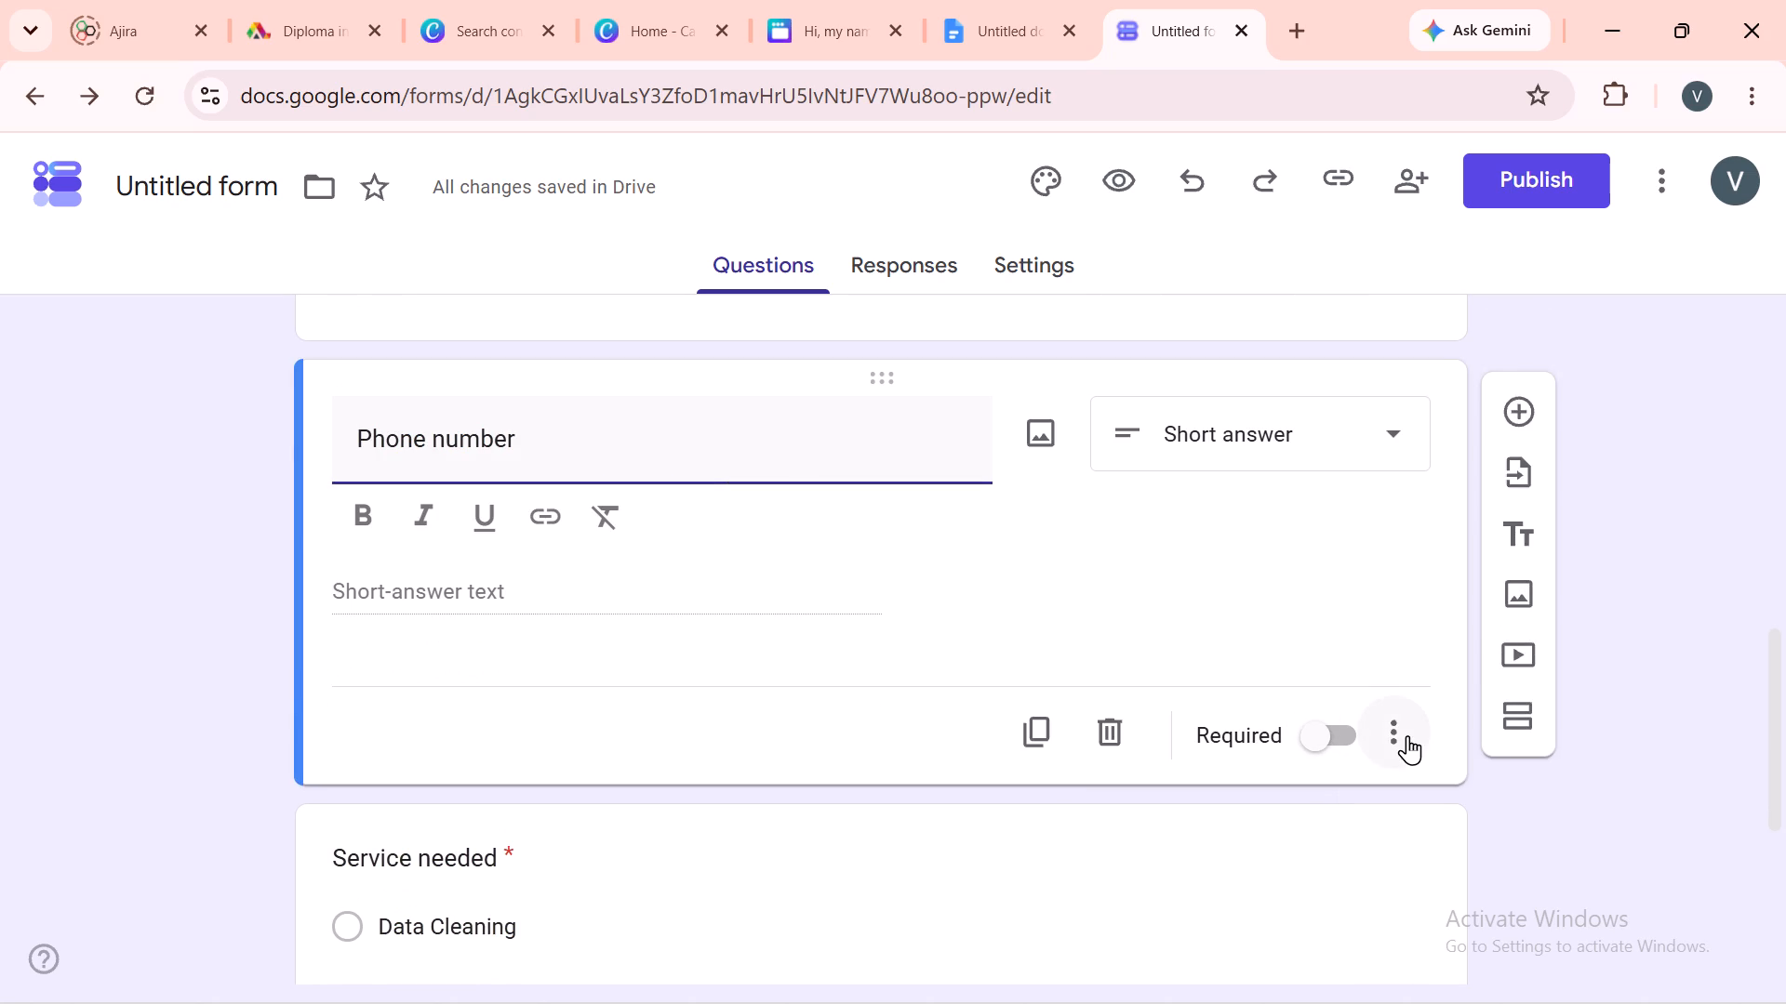
click(1348, 738)
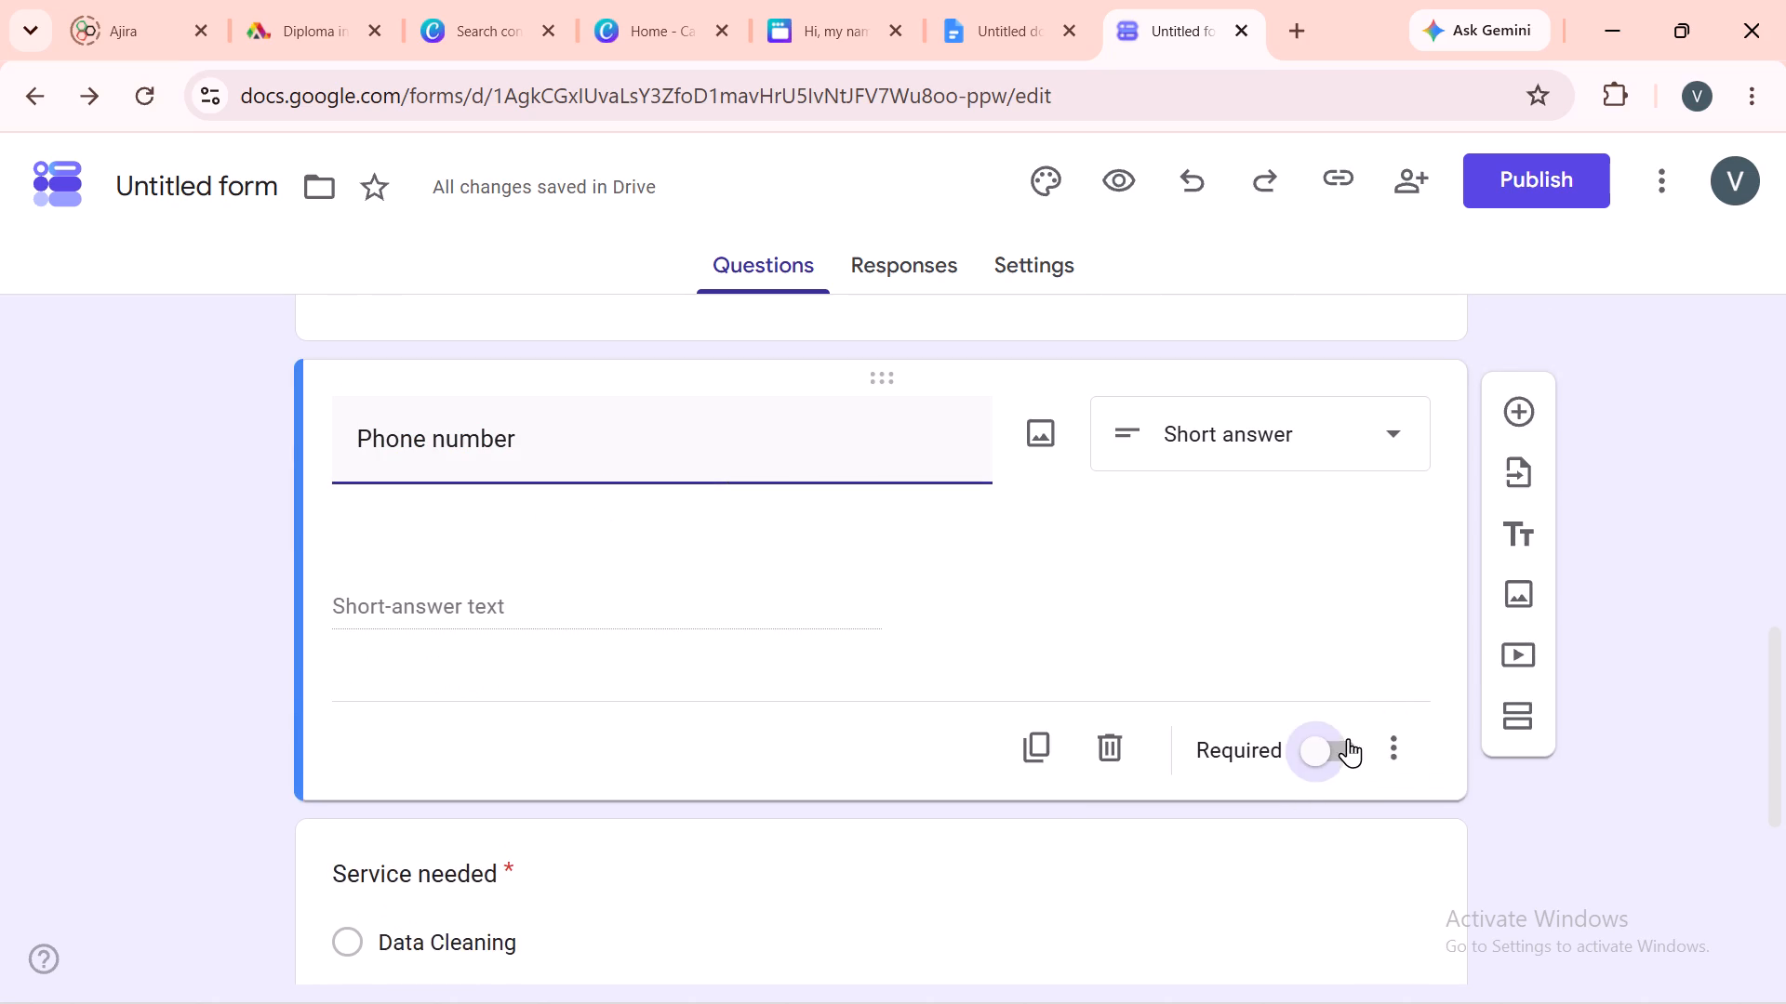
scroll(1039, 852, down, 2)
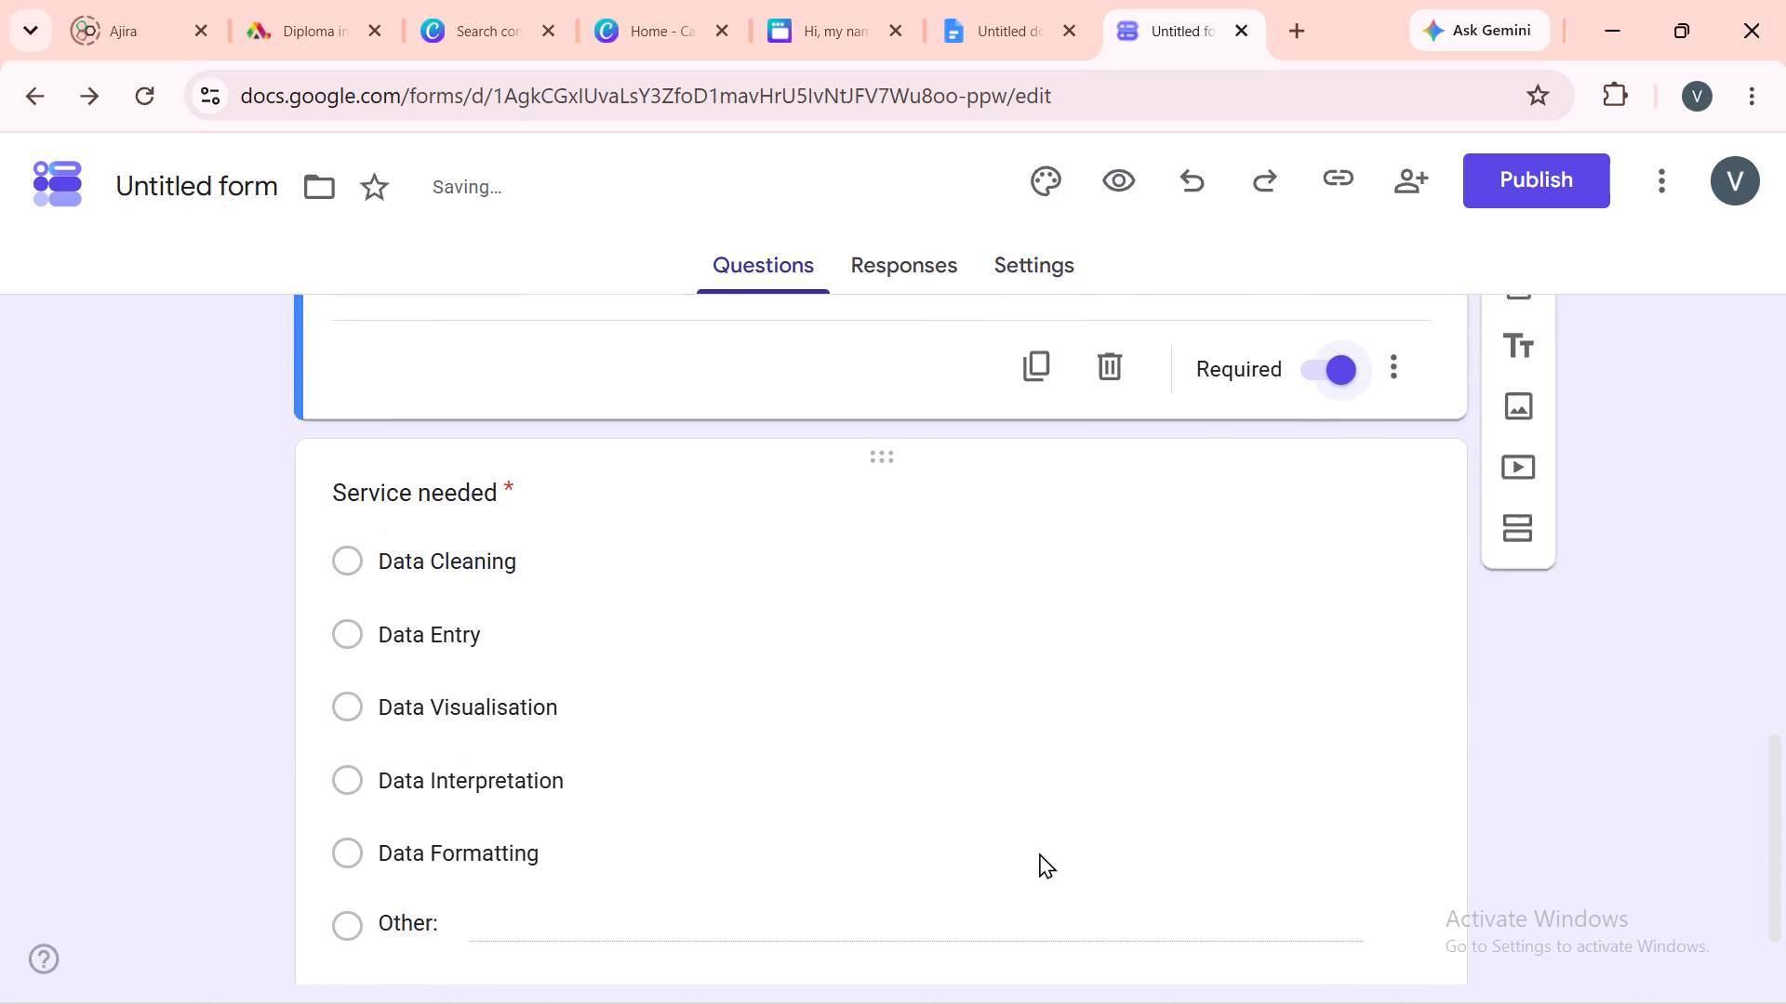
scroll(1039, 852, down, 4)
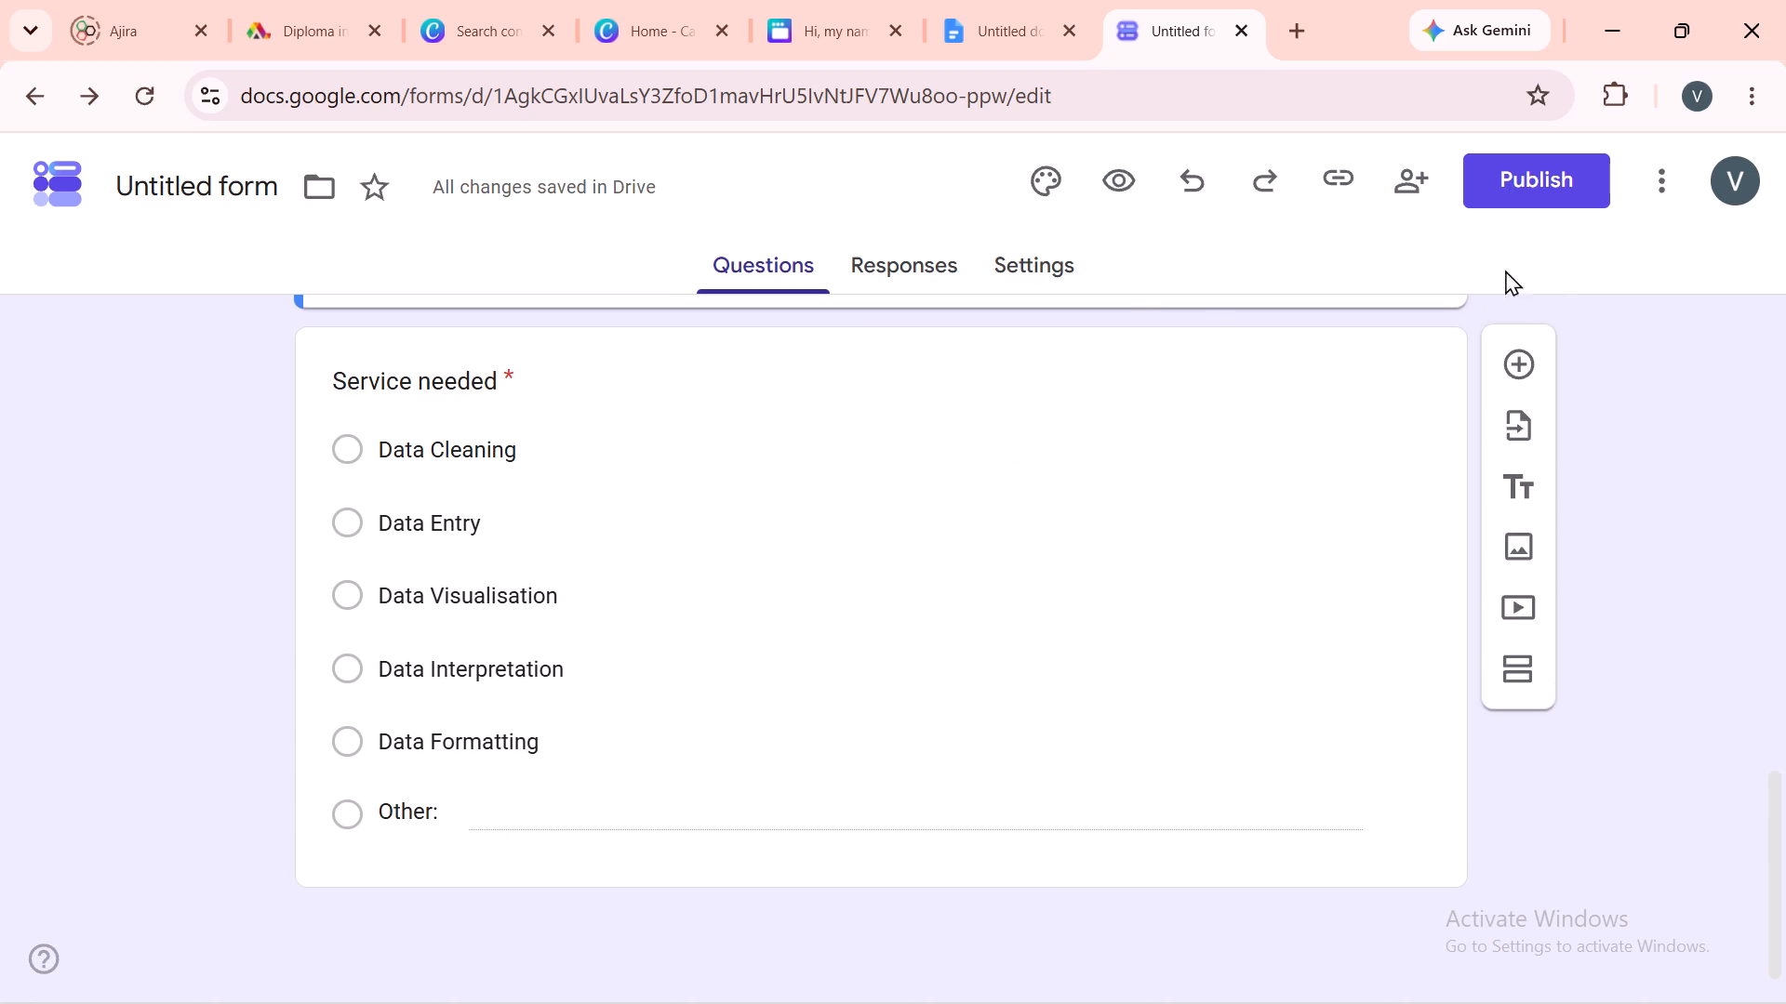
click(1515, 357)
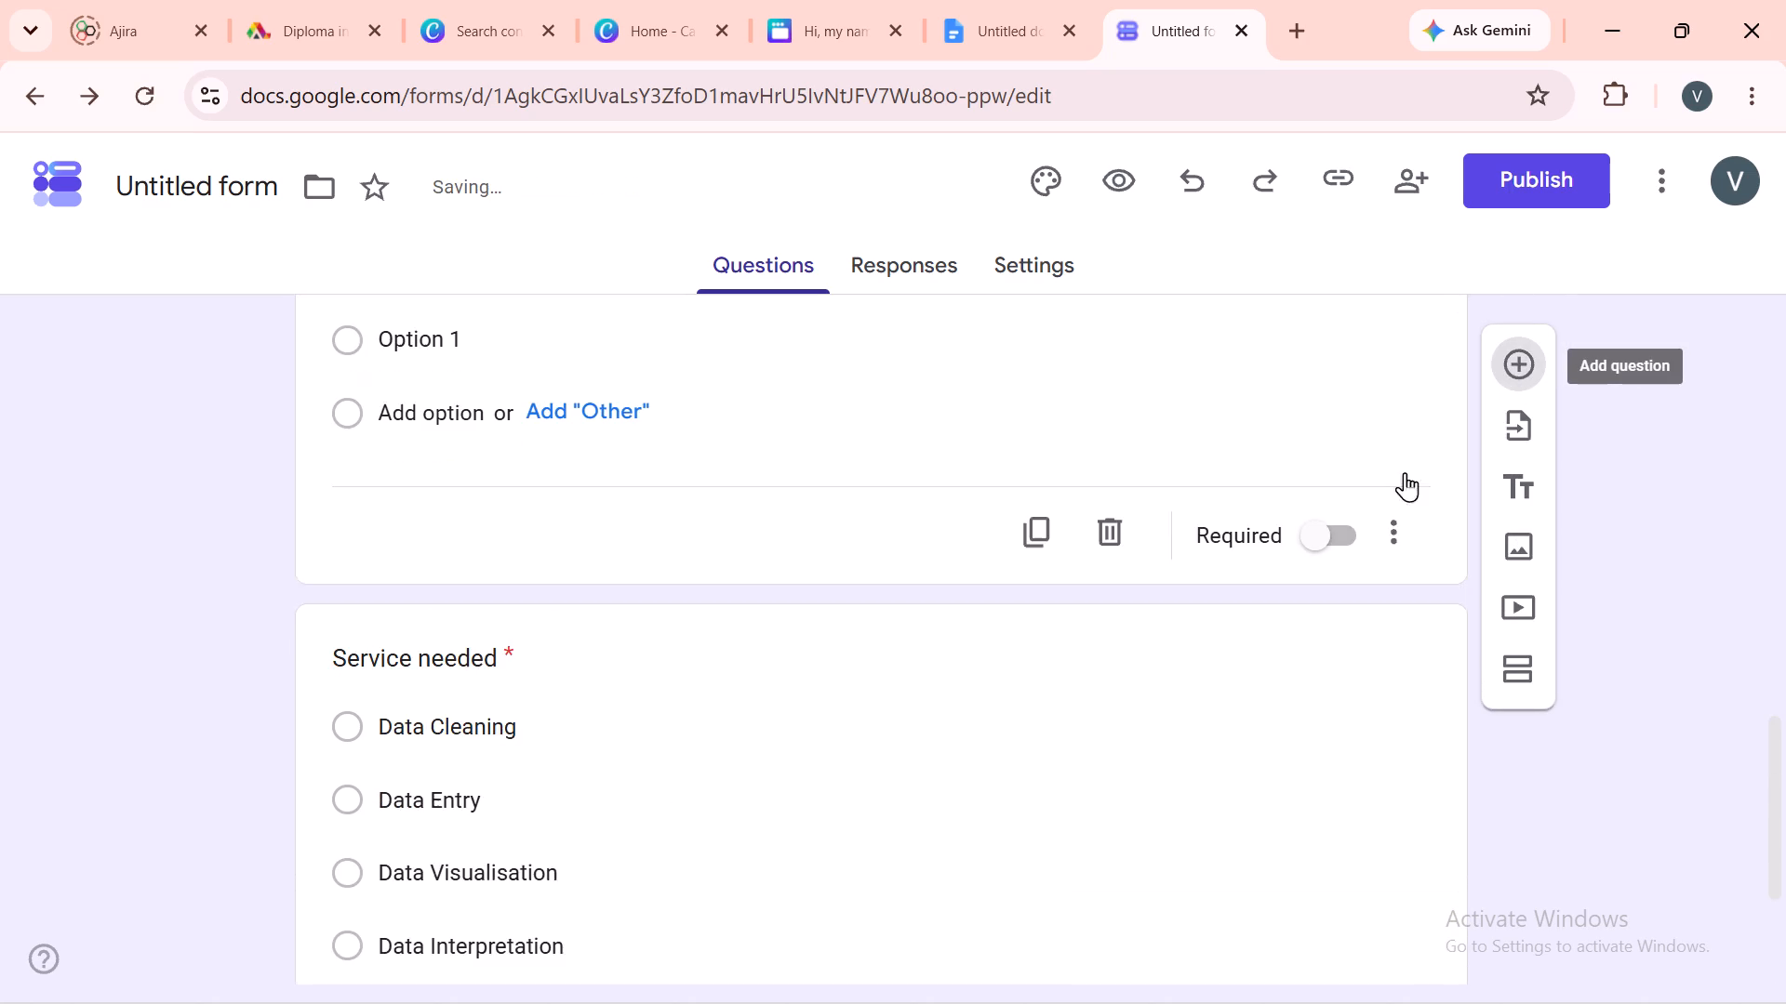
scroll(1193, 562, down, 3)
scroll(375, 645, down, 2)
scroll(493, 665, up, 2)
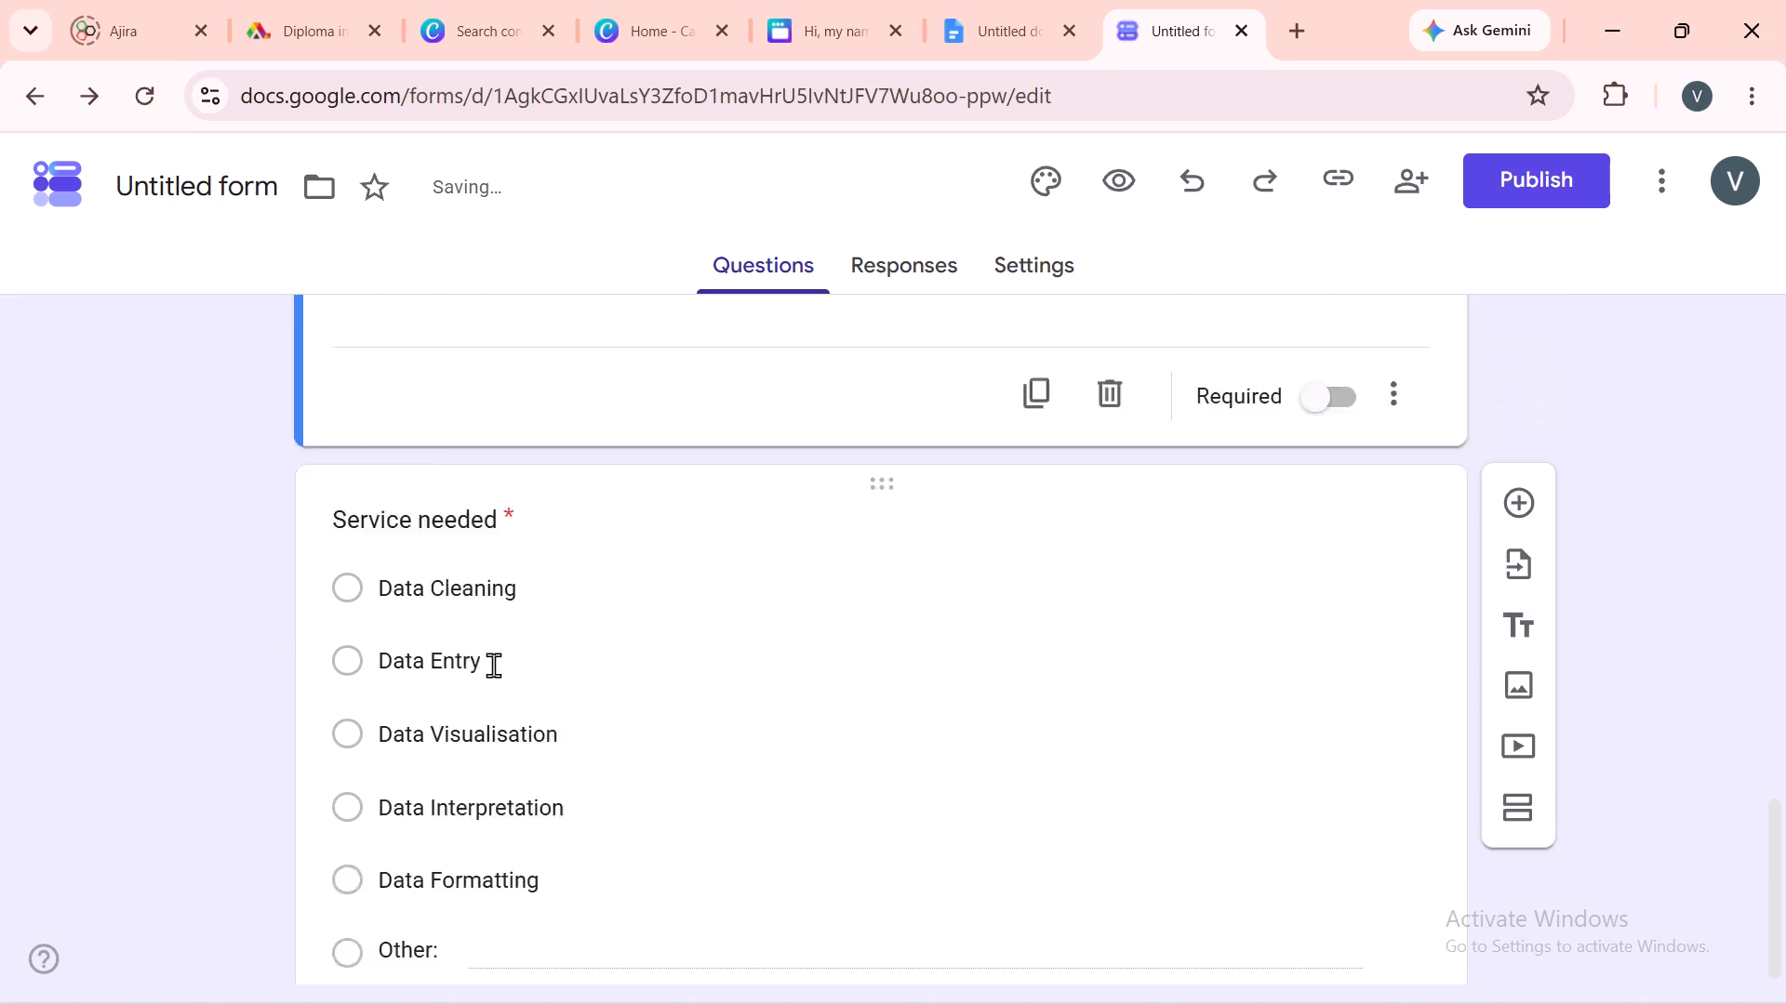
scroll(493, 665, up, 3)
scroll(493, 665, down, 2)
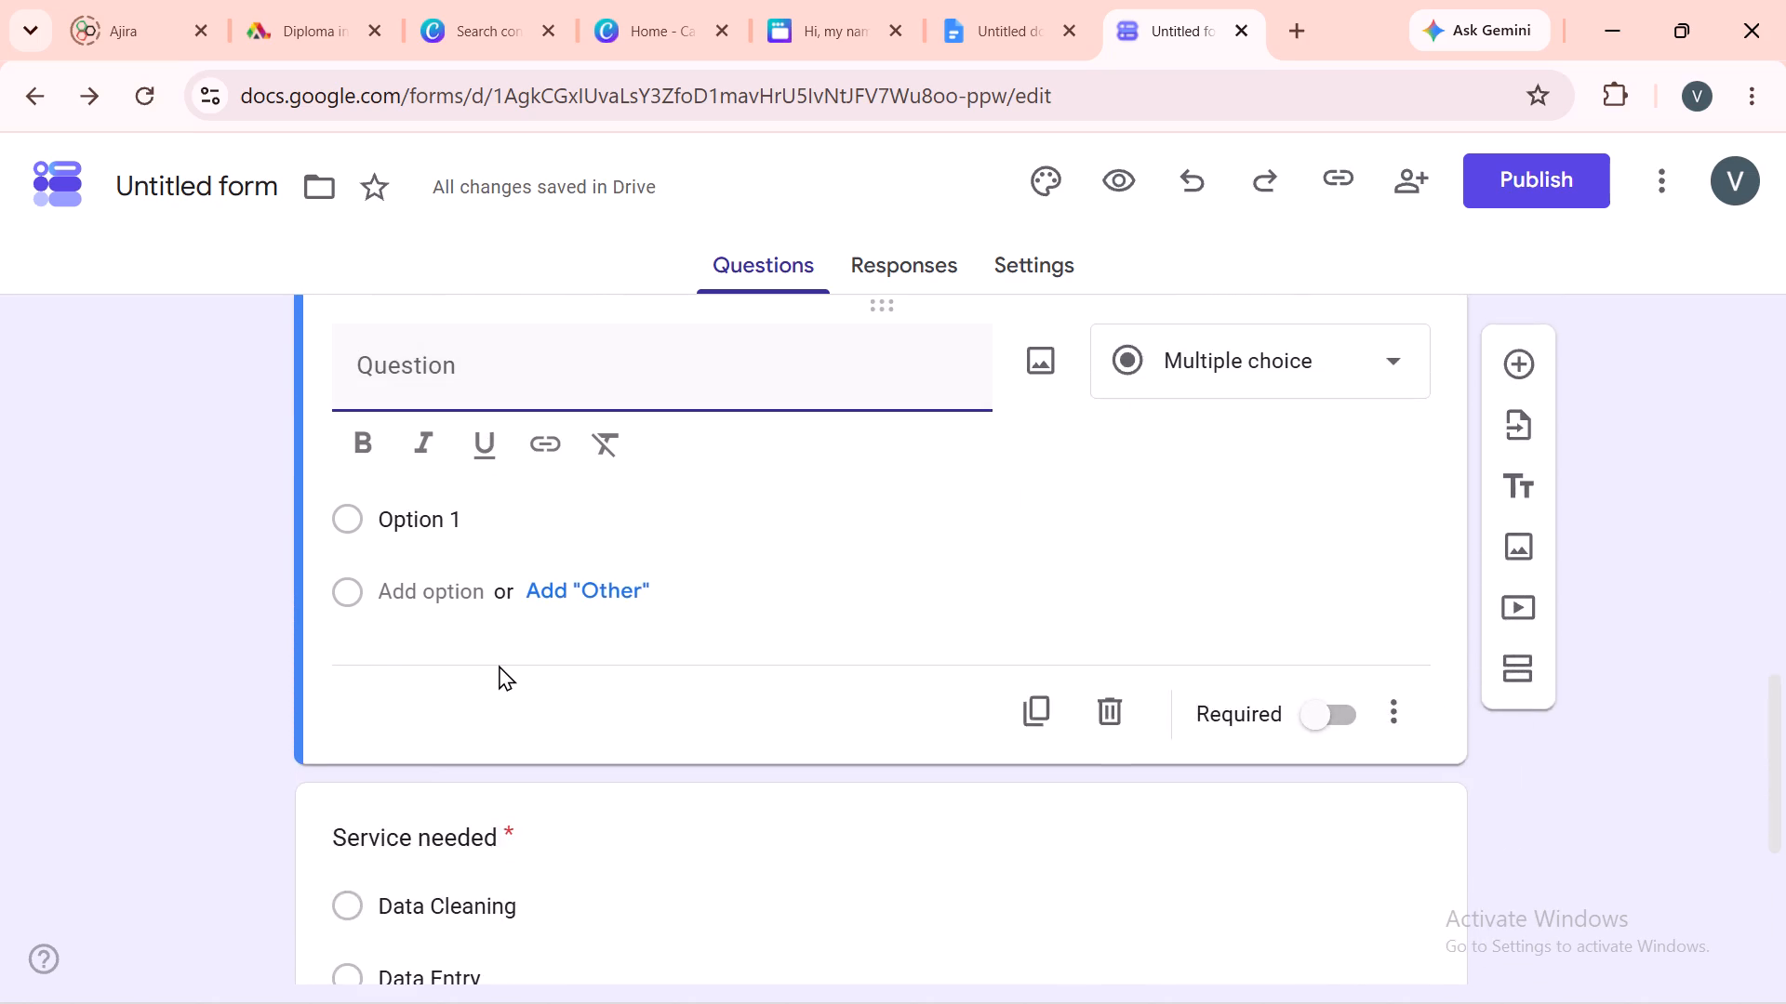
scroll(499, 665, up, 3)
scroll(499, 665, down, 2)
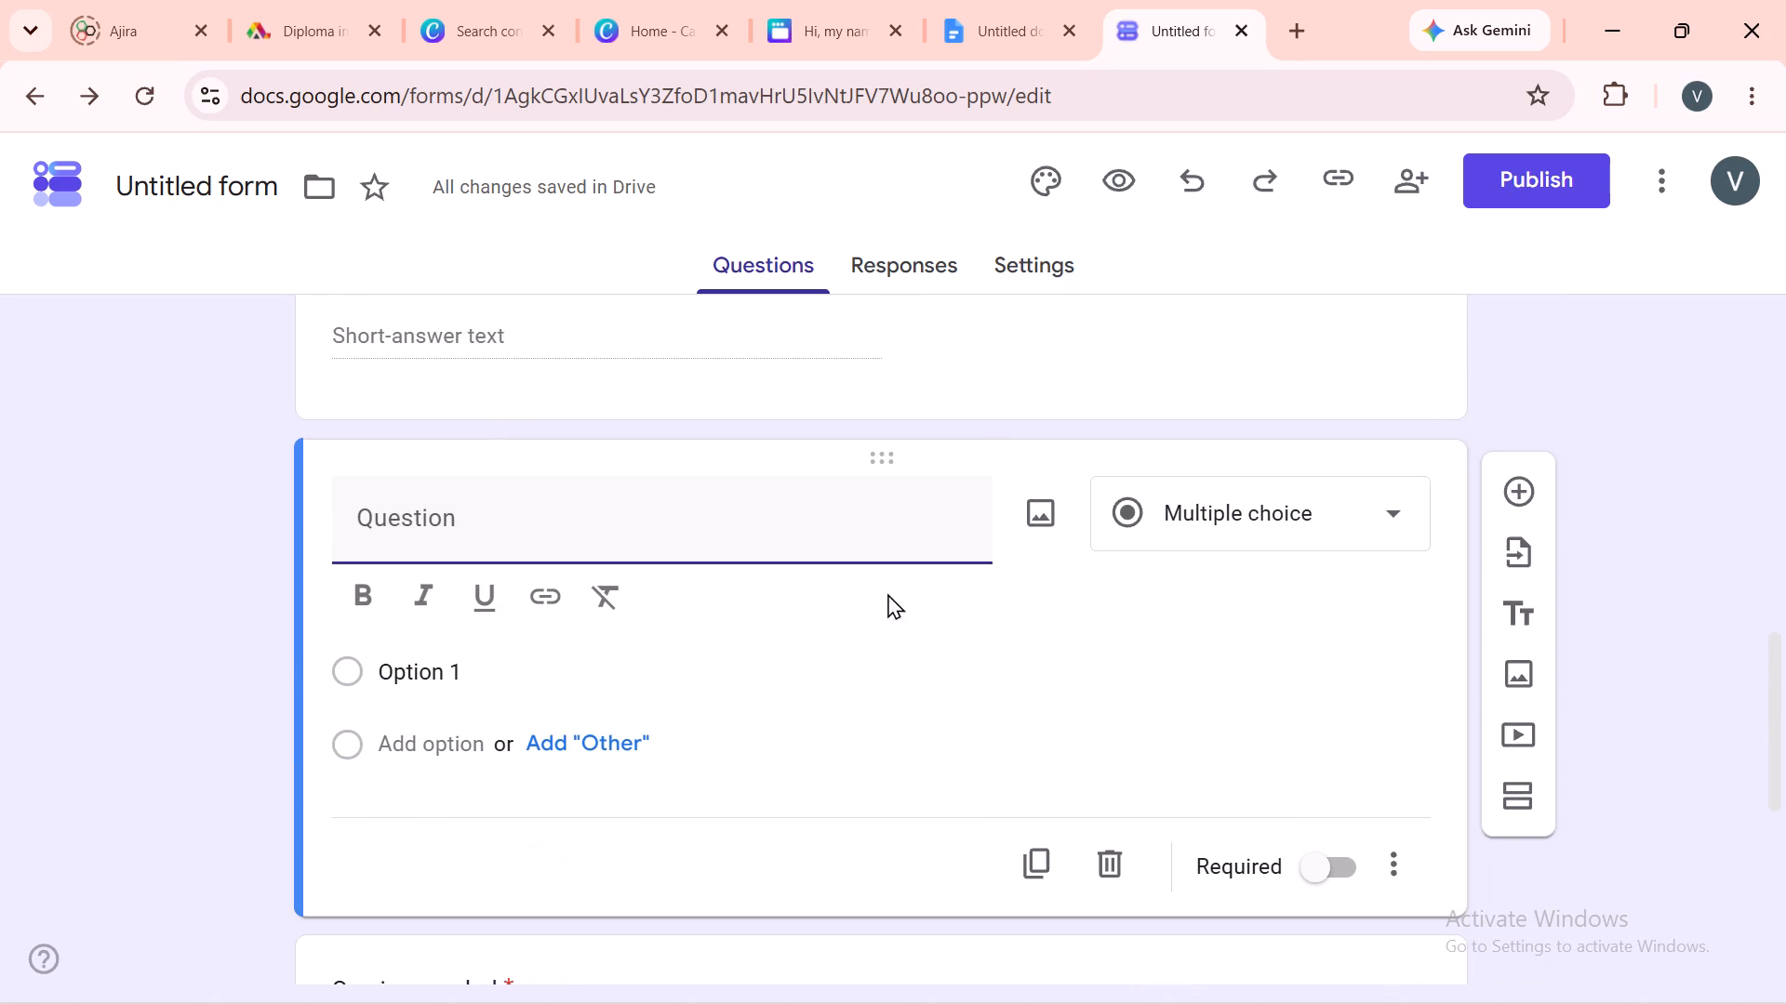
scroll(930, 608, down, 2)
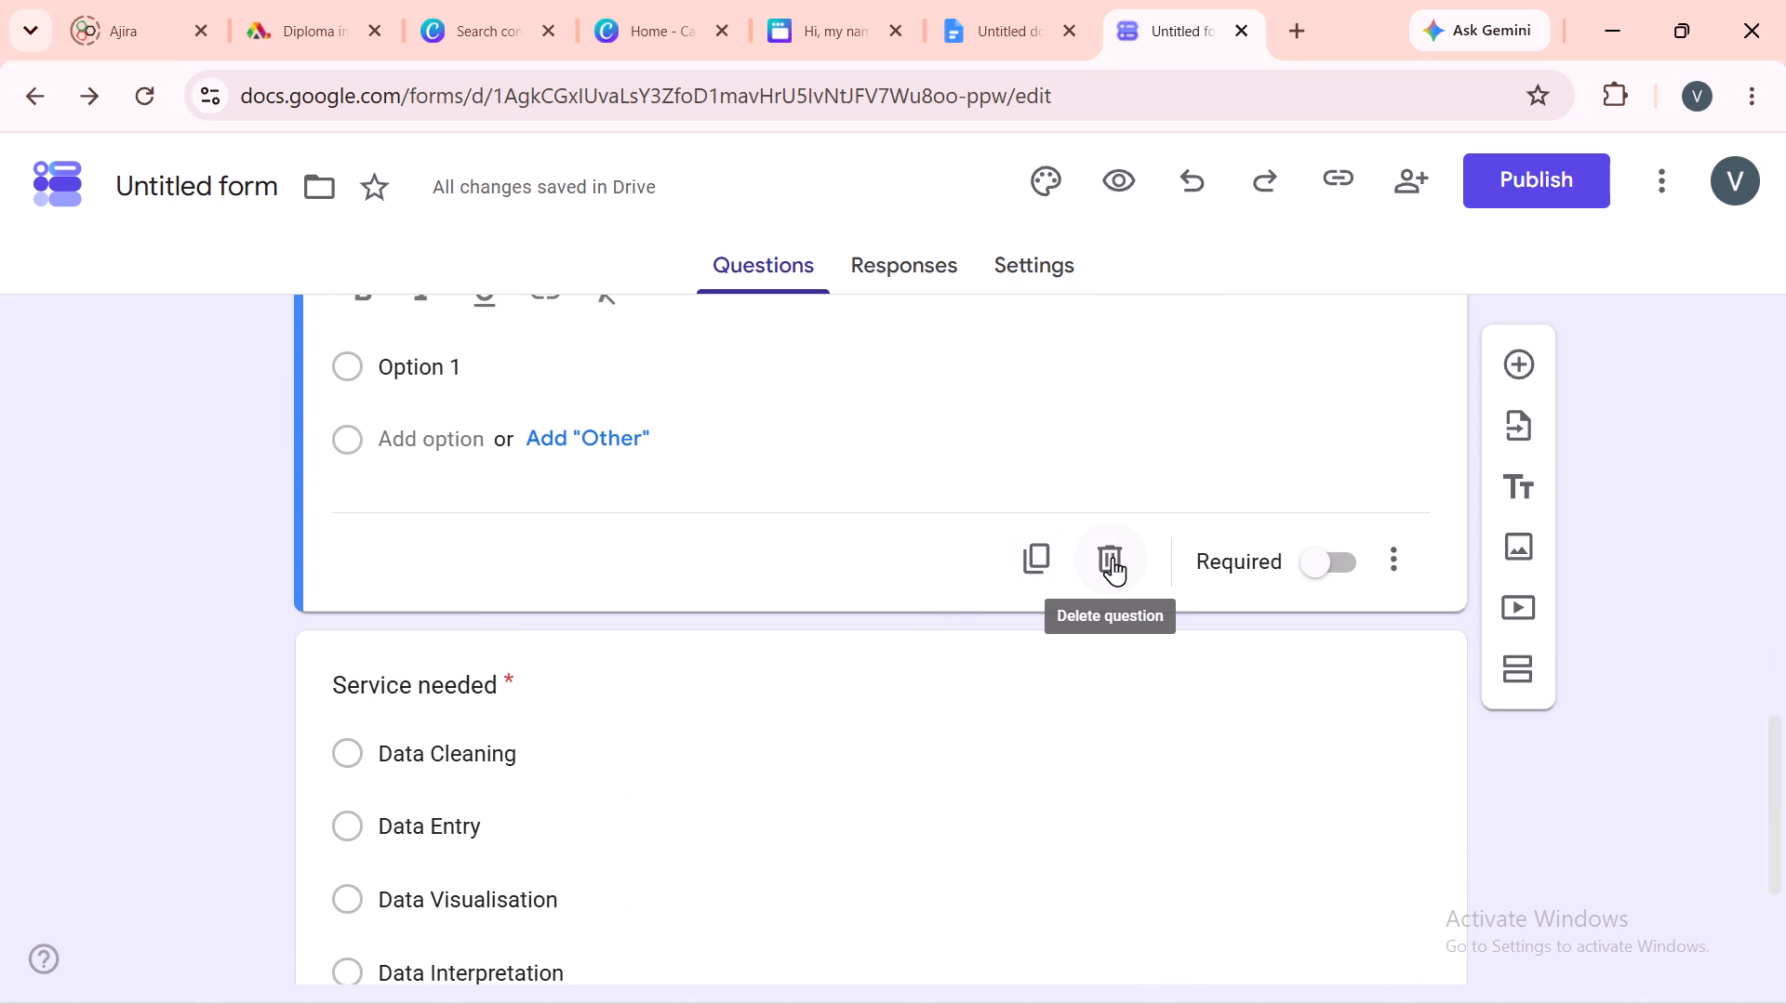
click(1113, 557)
Review the form from the Phone number question back up to the Email Address question and its validation settings.
scroll(821, 632, up, 4)
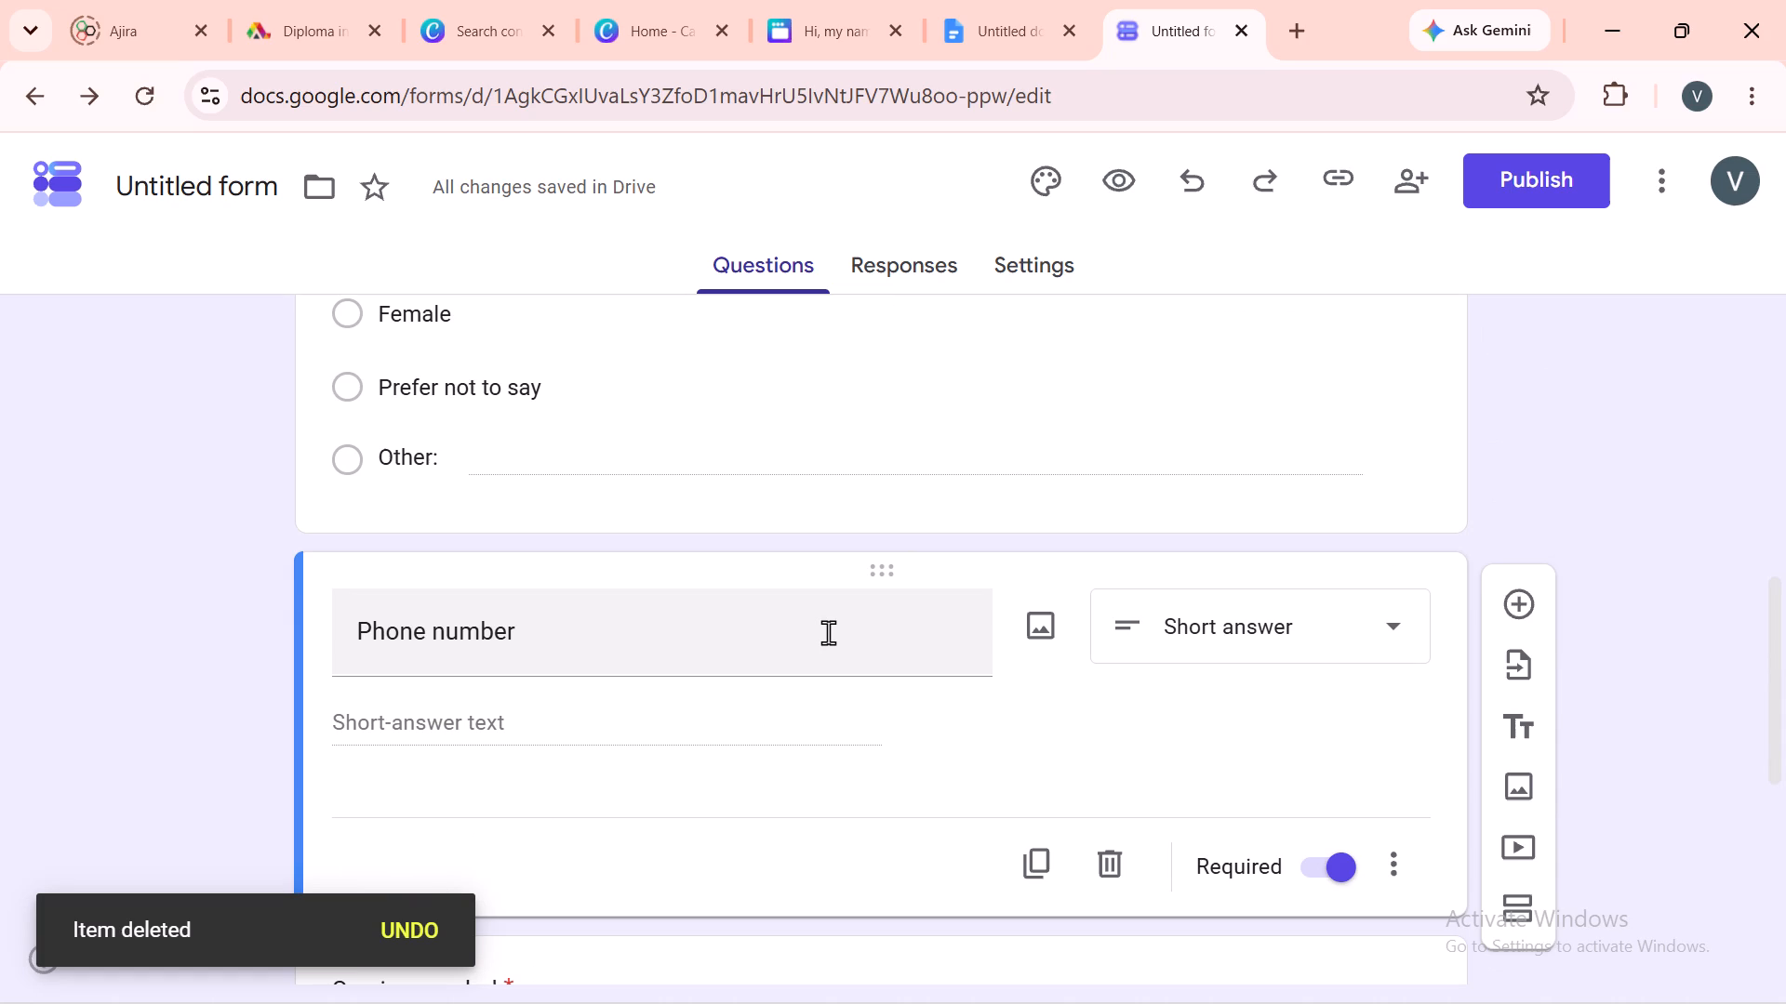
scroll(536, 740, down, 2)
scroll(536, 740, up, 3)
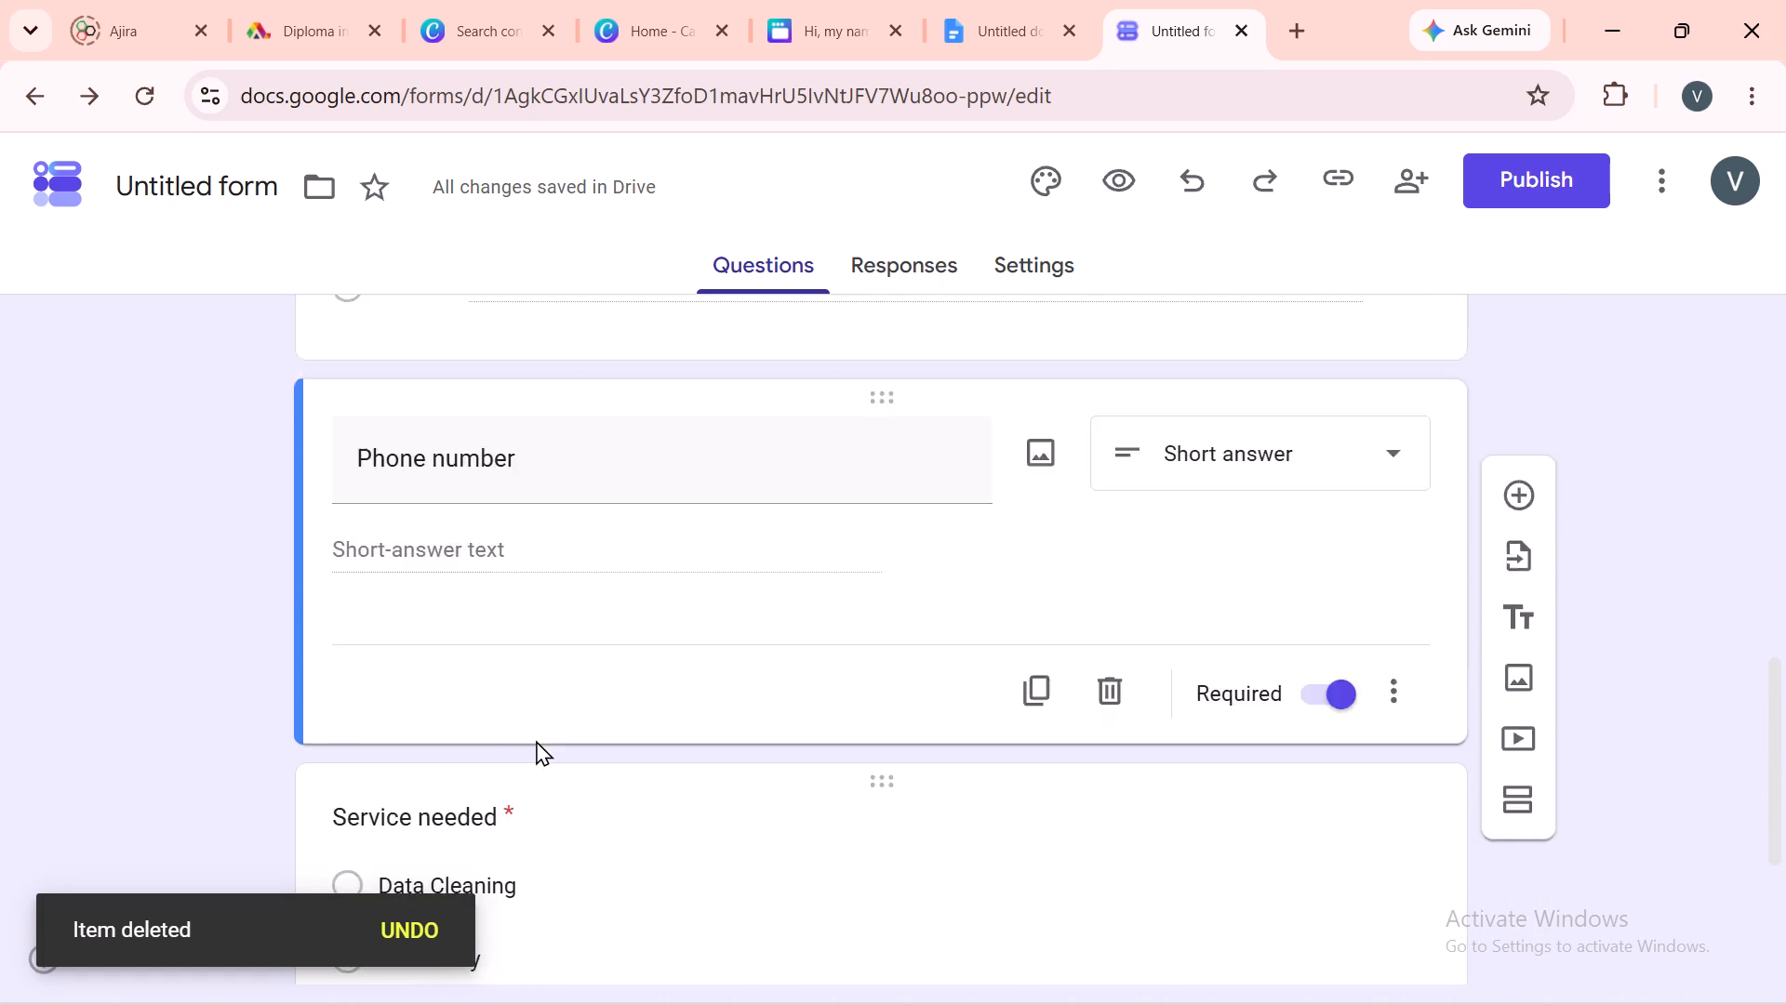
scroll(536, 740, up, 10)
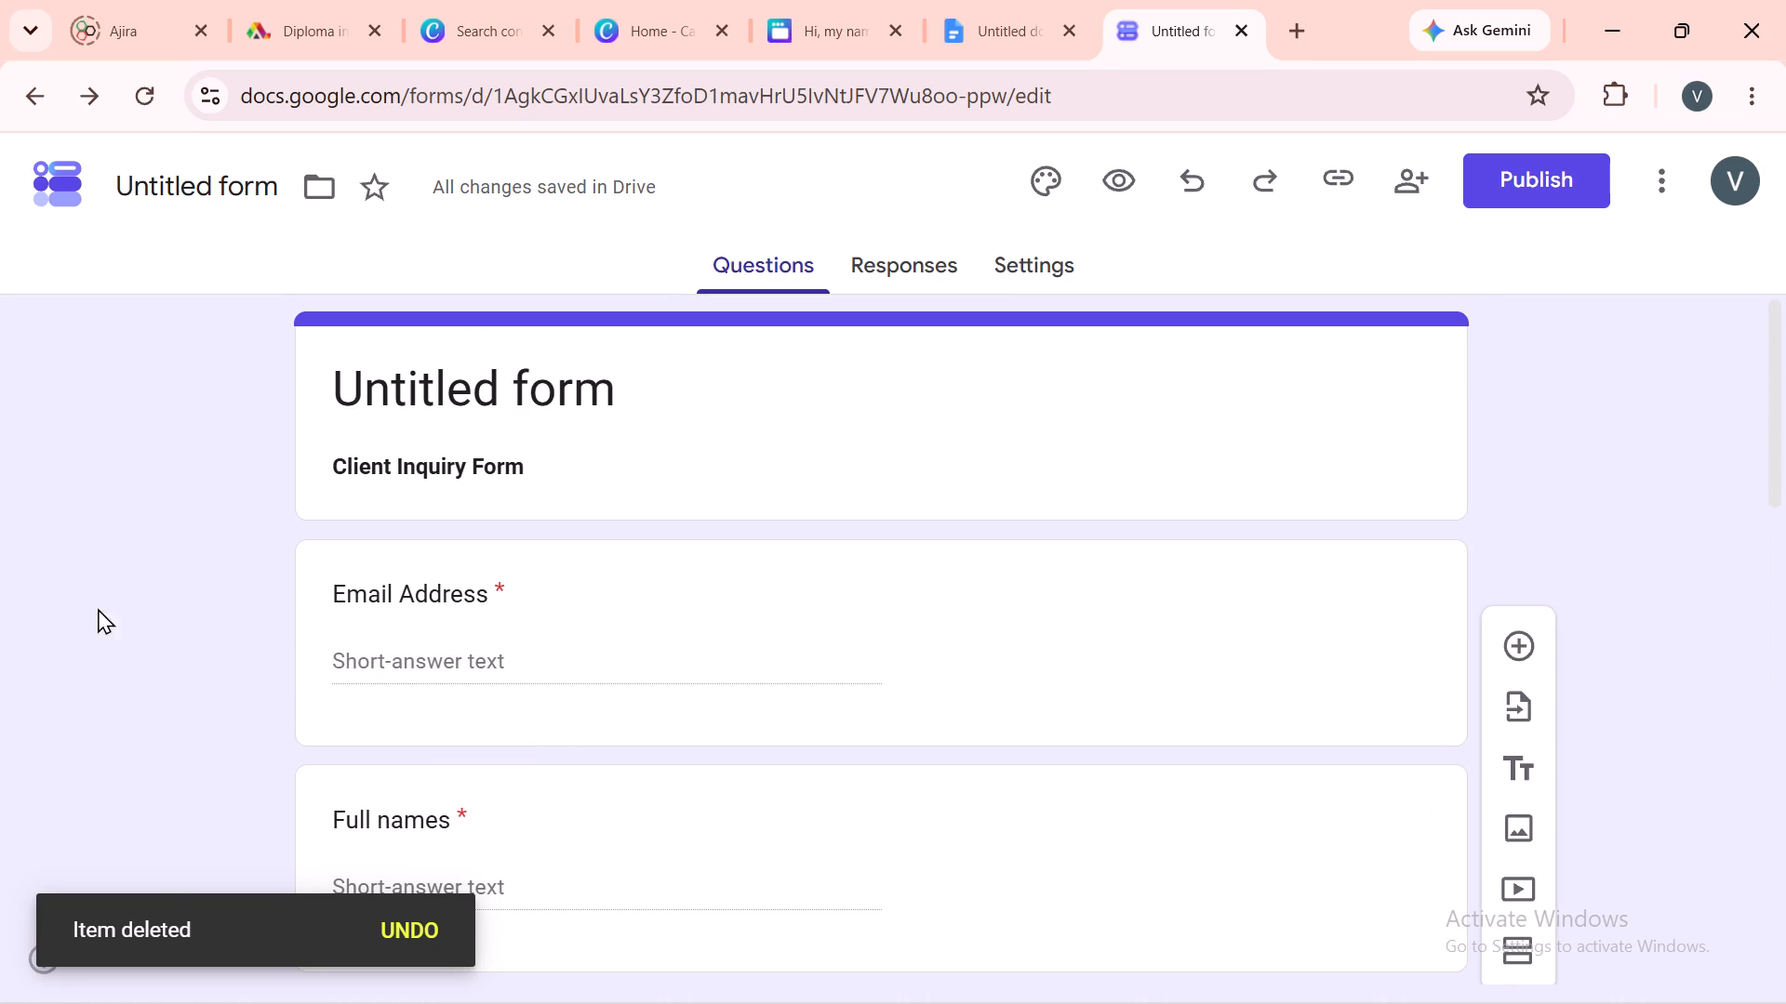
click(133, 600)
scroll(814, 657, down, 3)
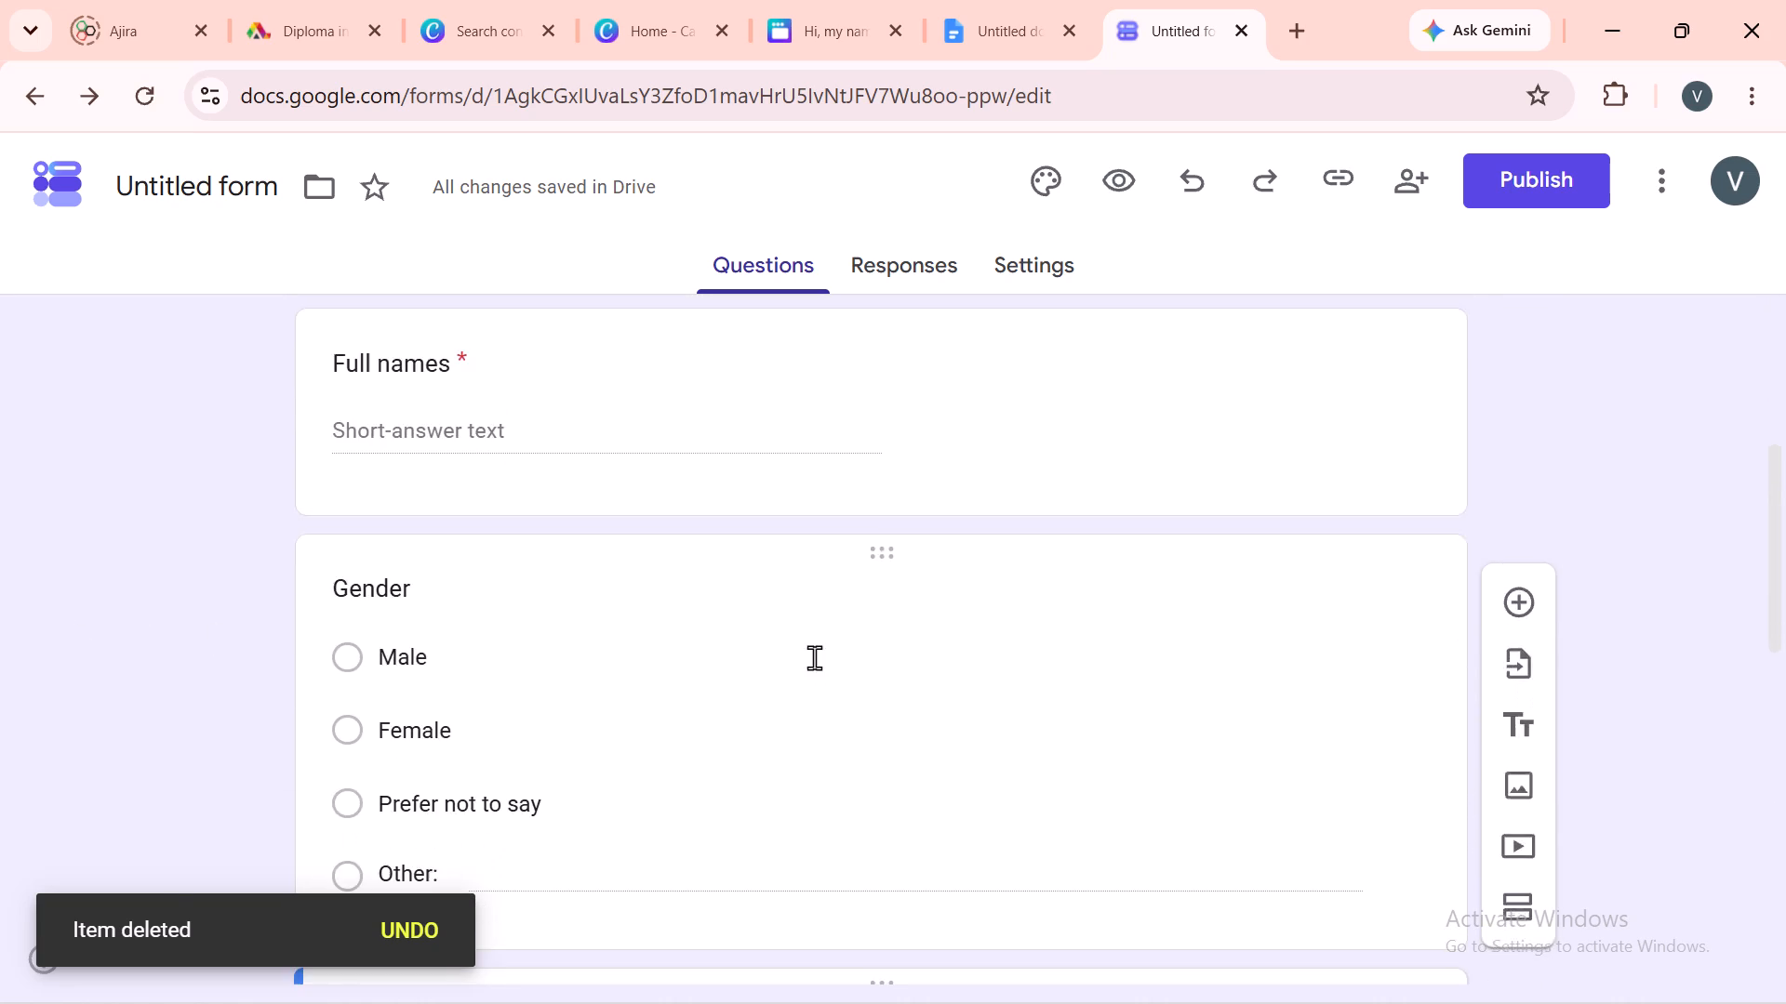
scroll(814, 657, up, 4)
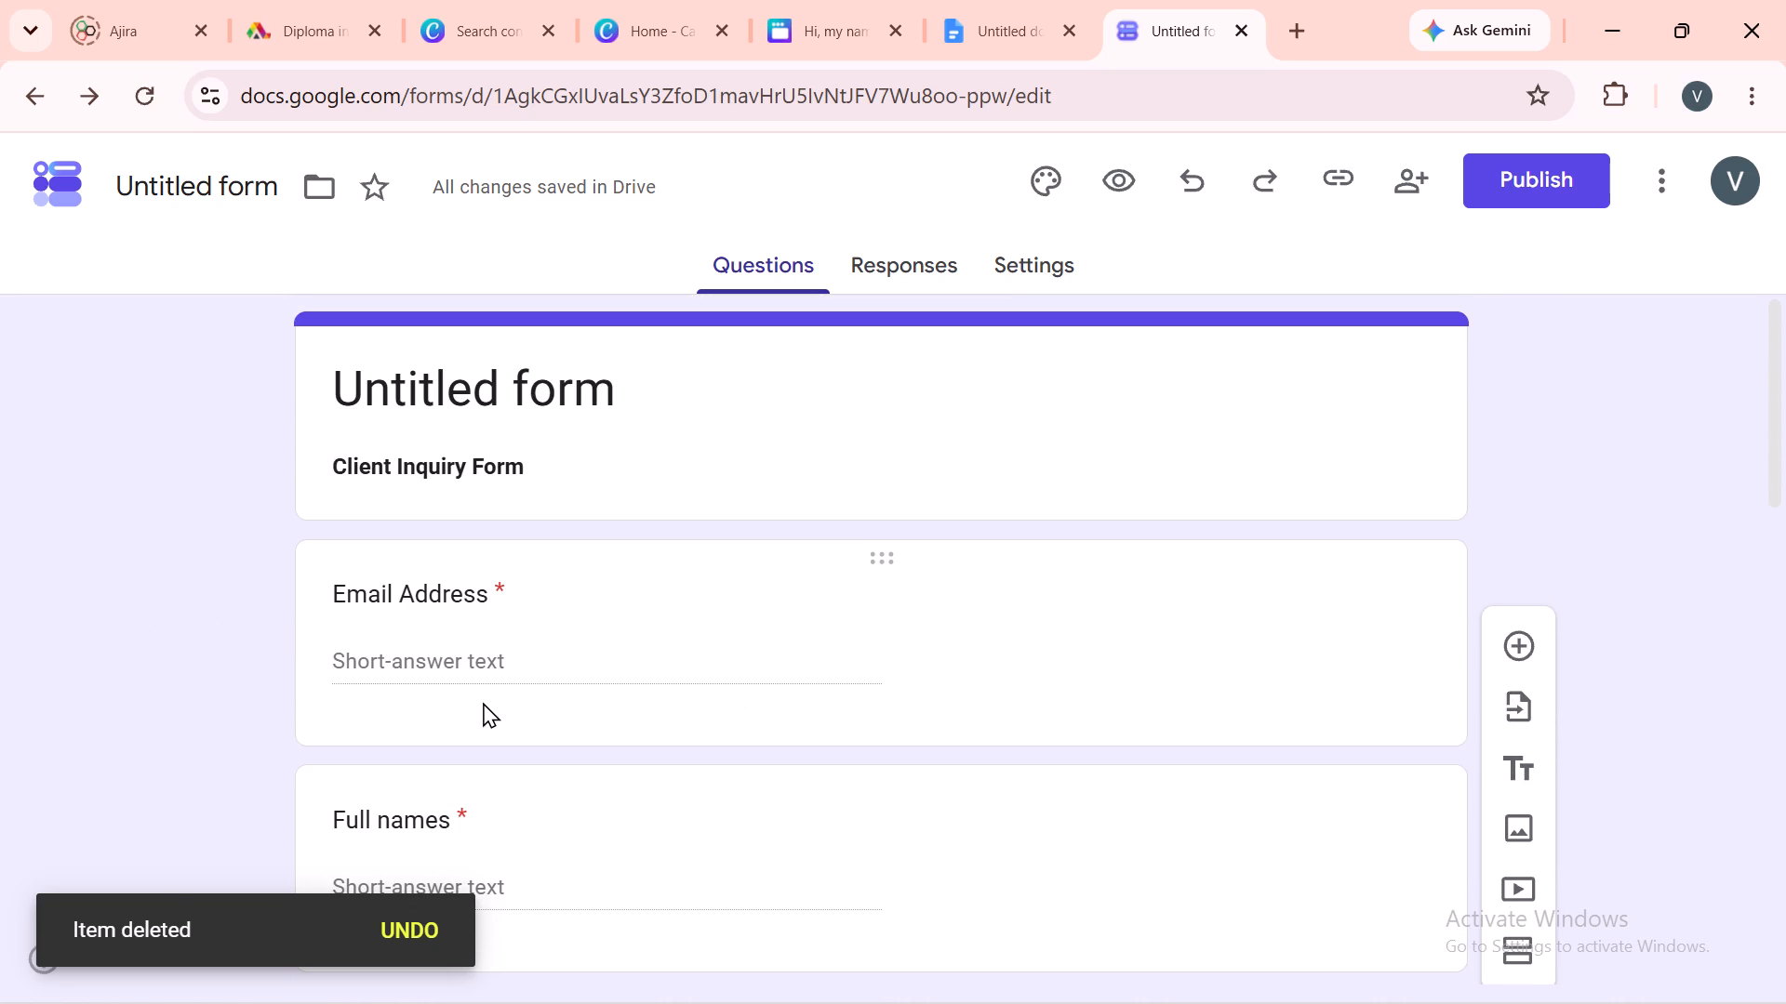
click(686, 687)
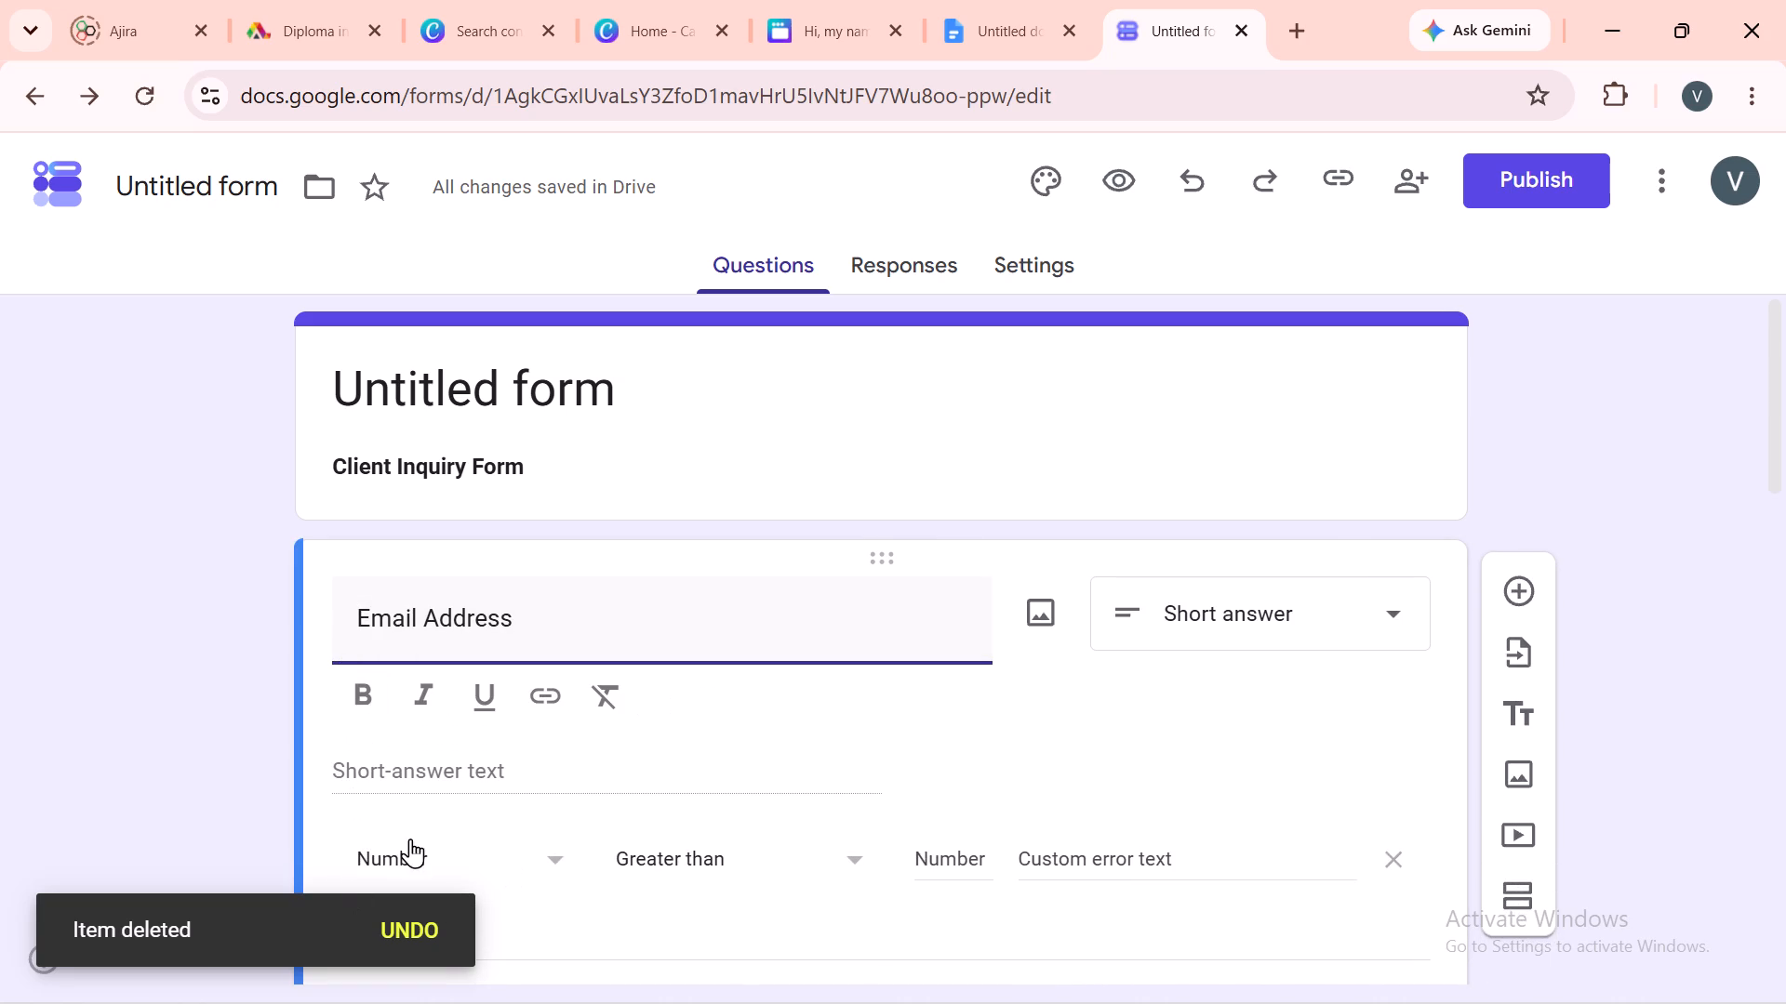
scroll(474, 666, down, 2)
scroll(476, 676, up, 3)
scroll(479, 676, down, 2)
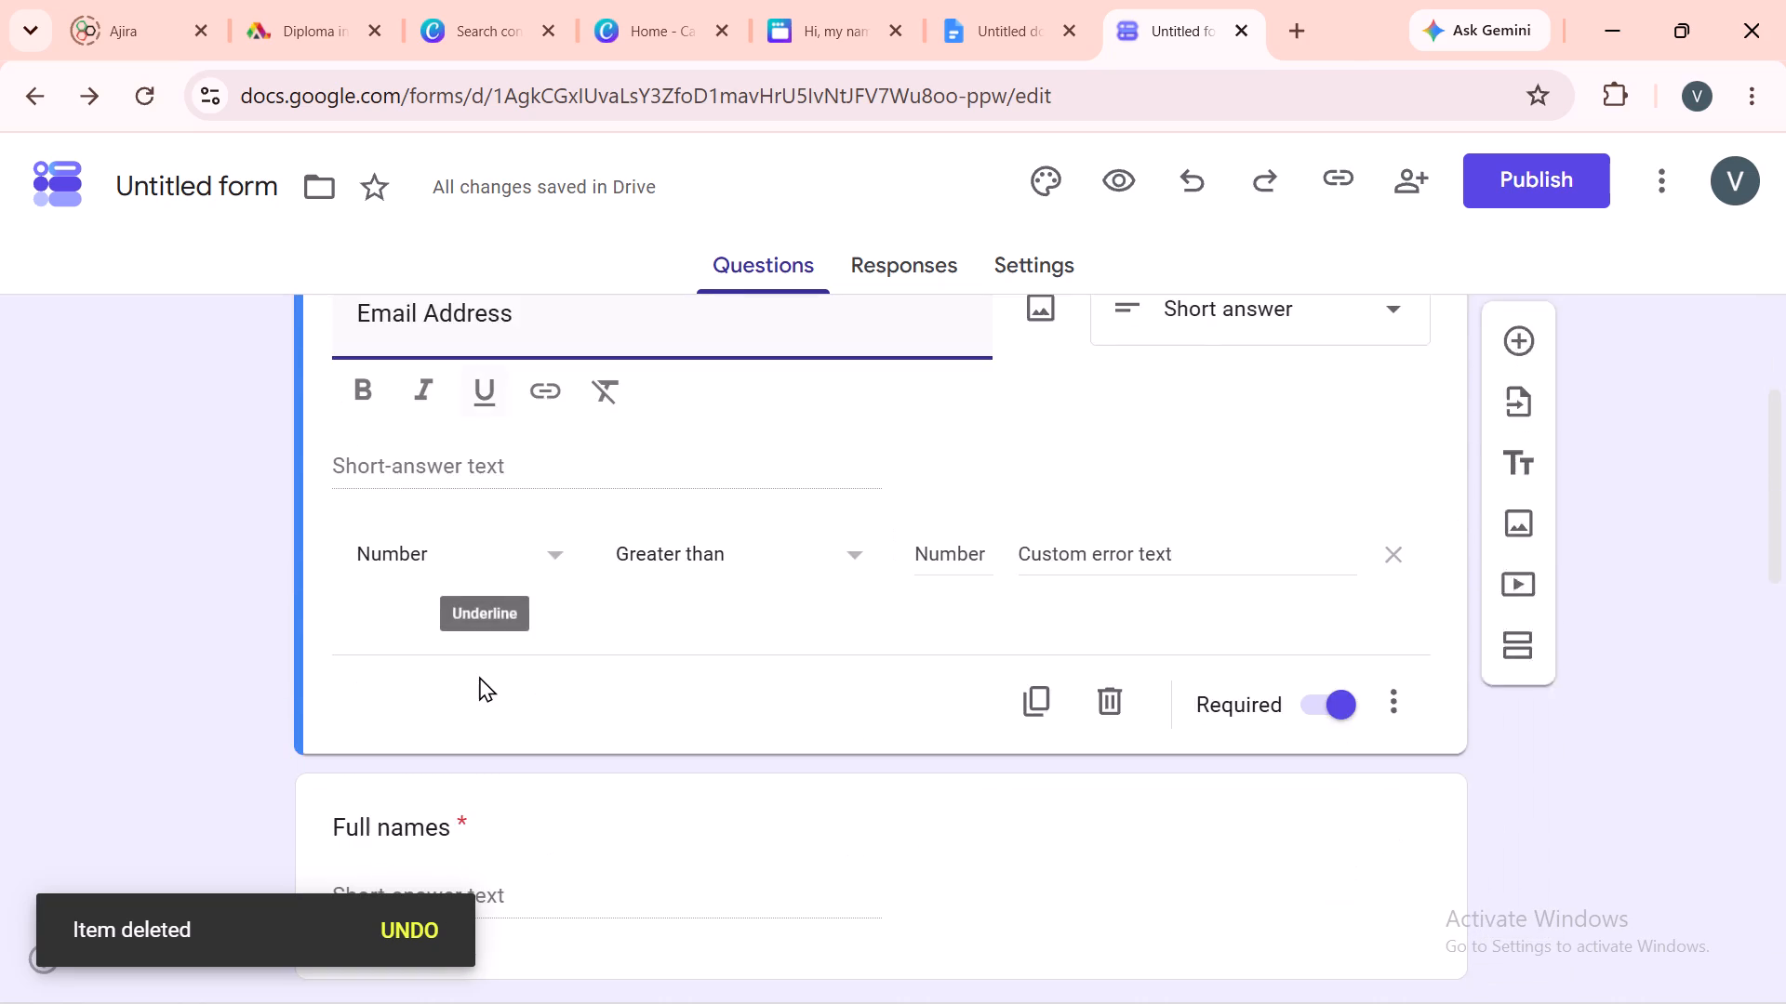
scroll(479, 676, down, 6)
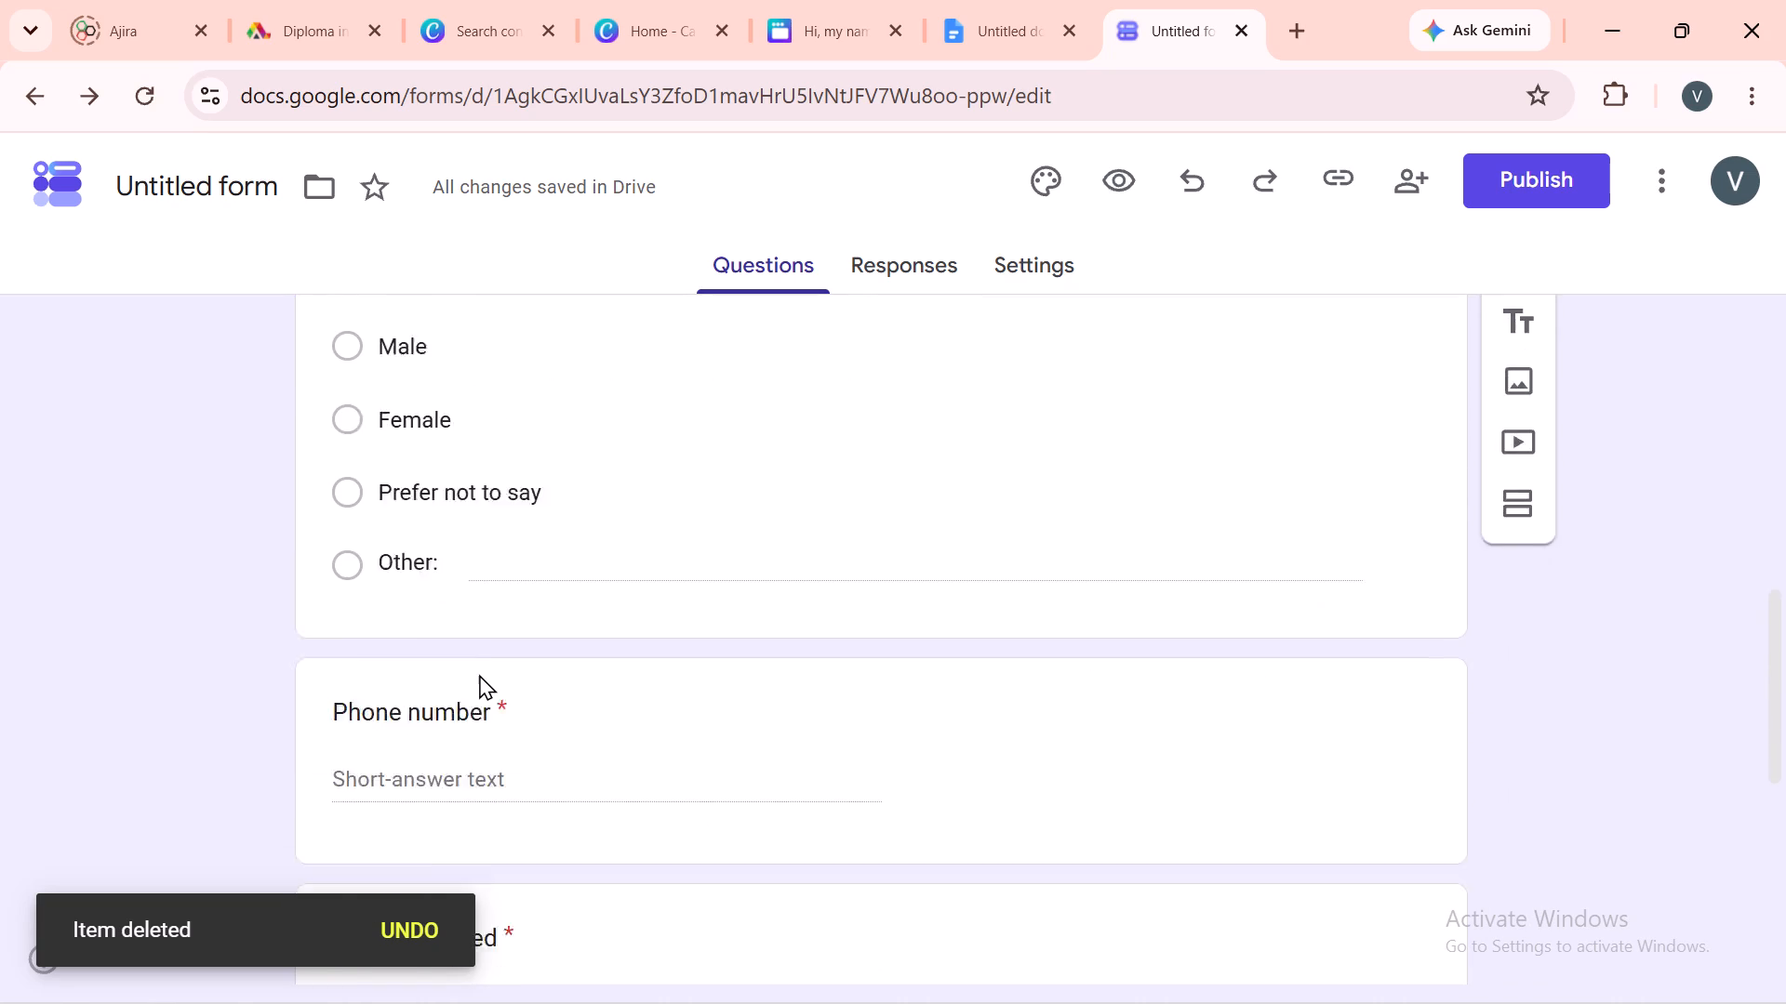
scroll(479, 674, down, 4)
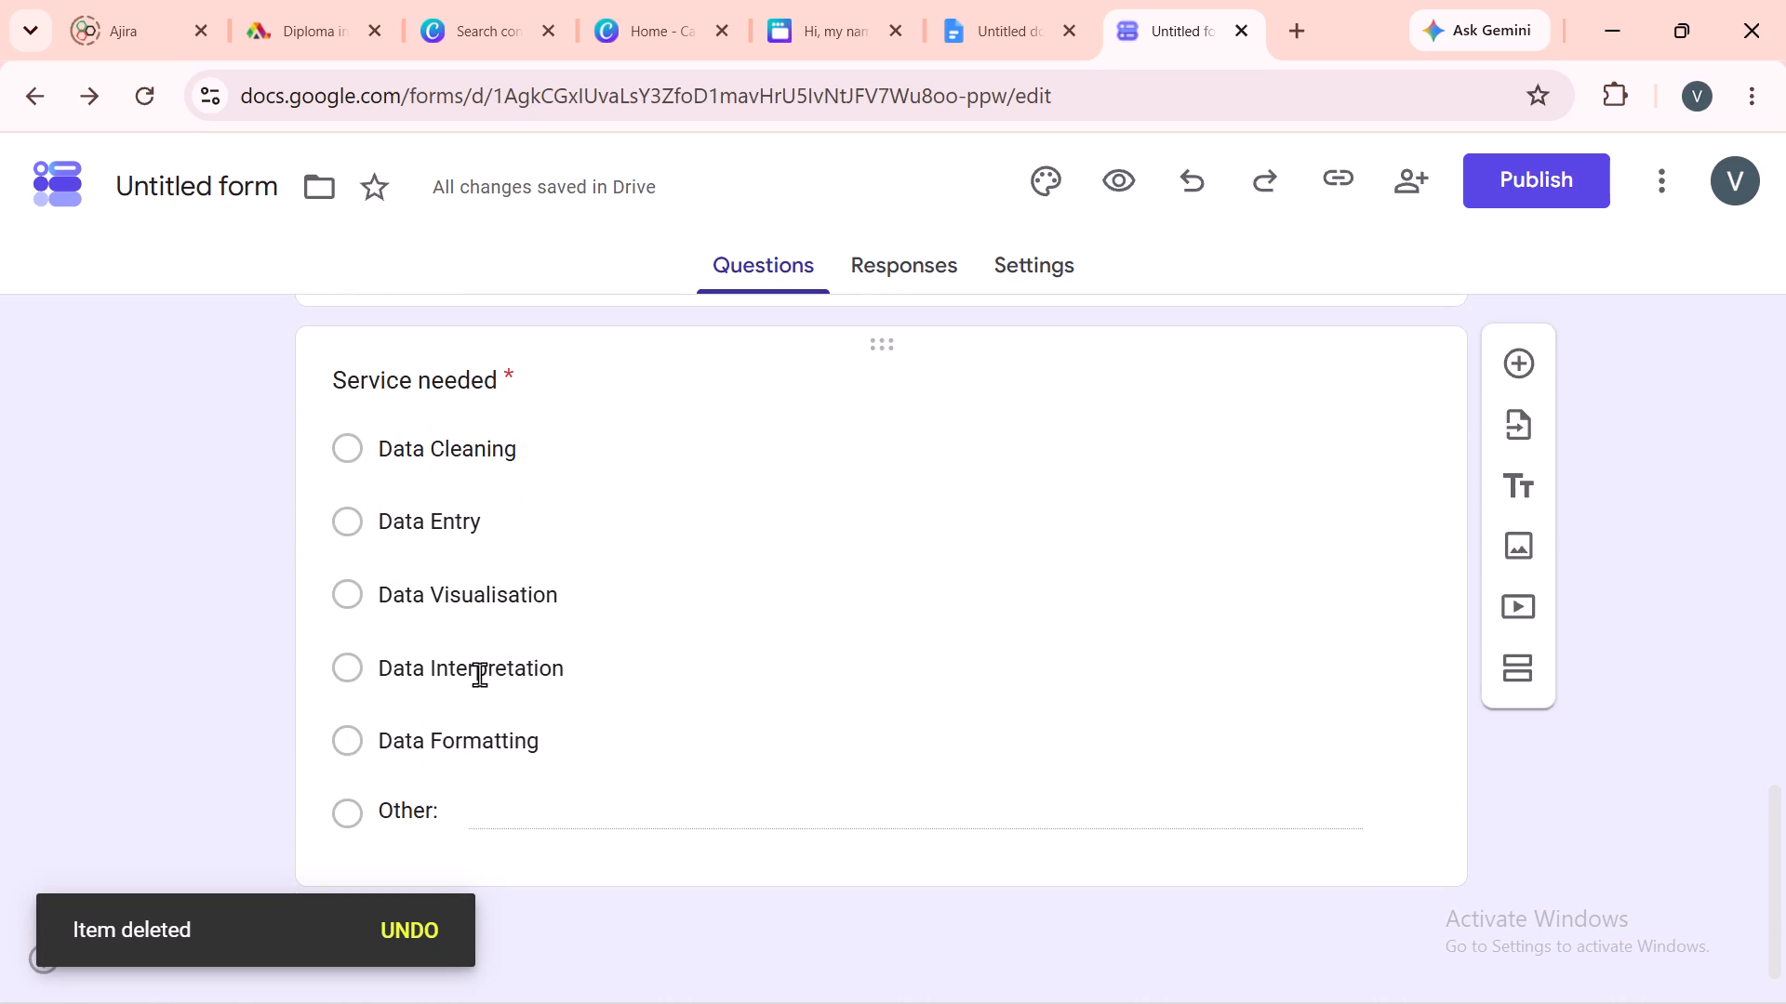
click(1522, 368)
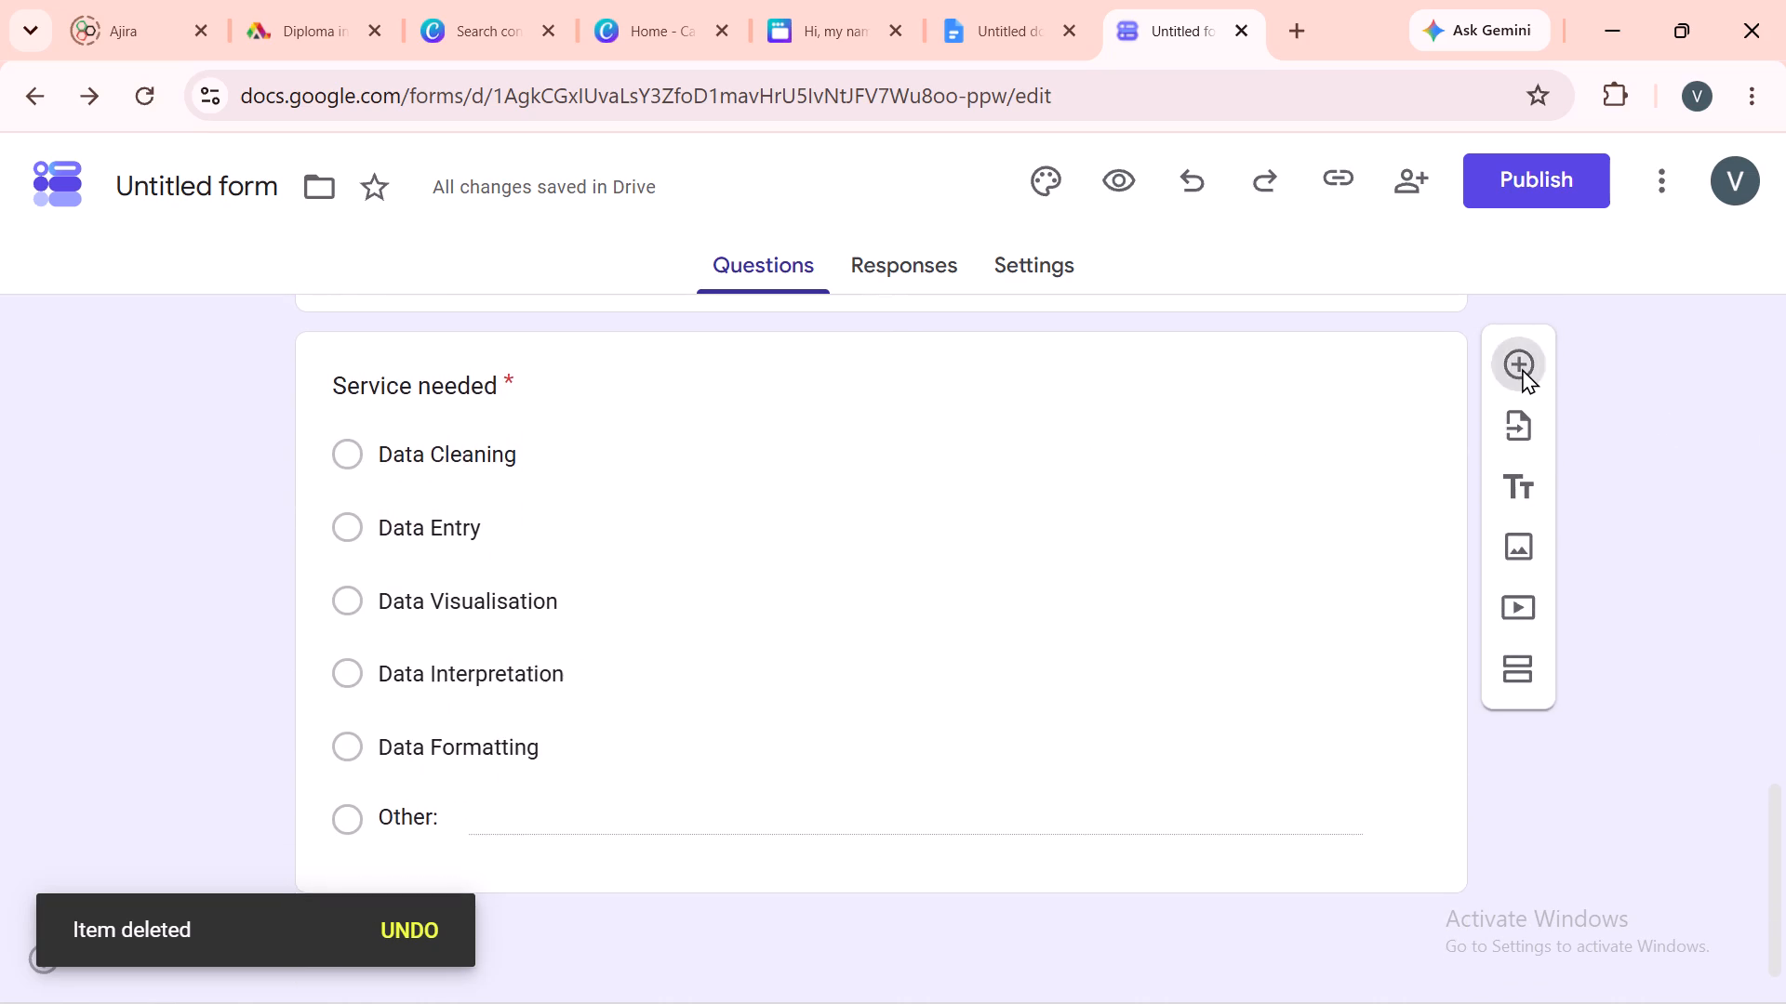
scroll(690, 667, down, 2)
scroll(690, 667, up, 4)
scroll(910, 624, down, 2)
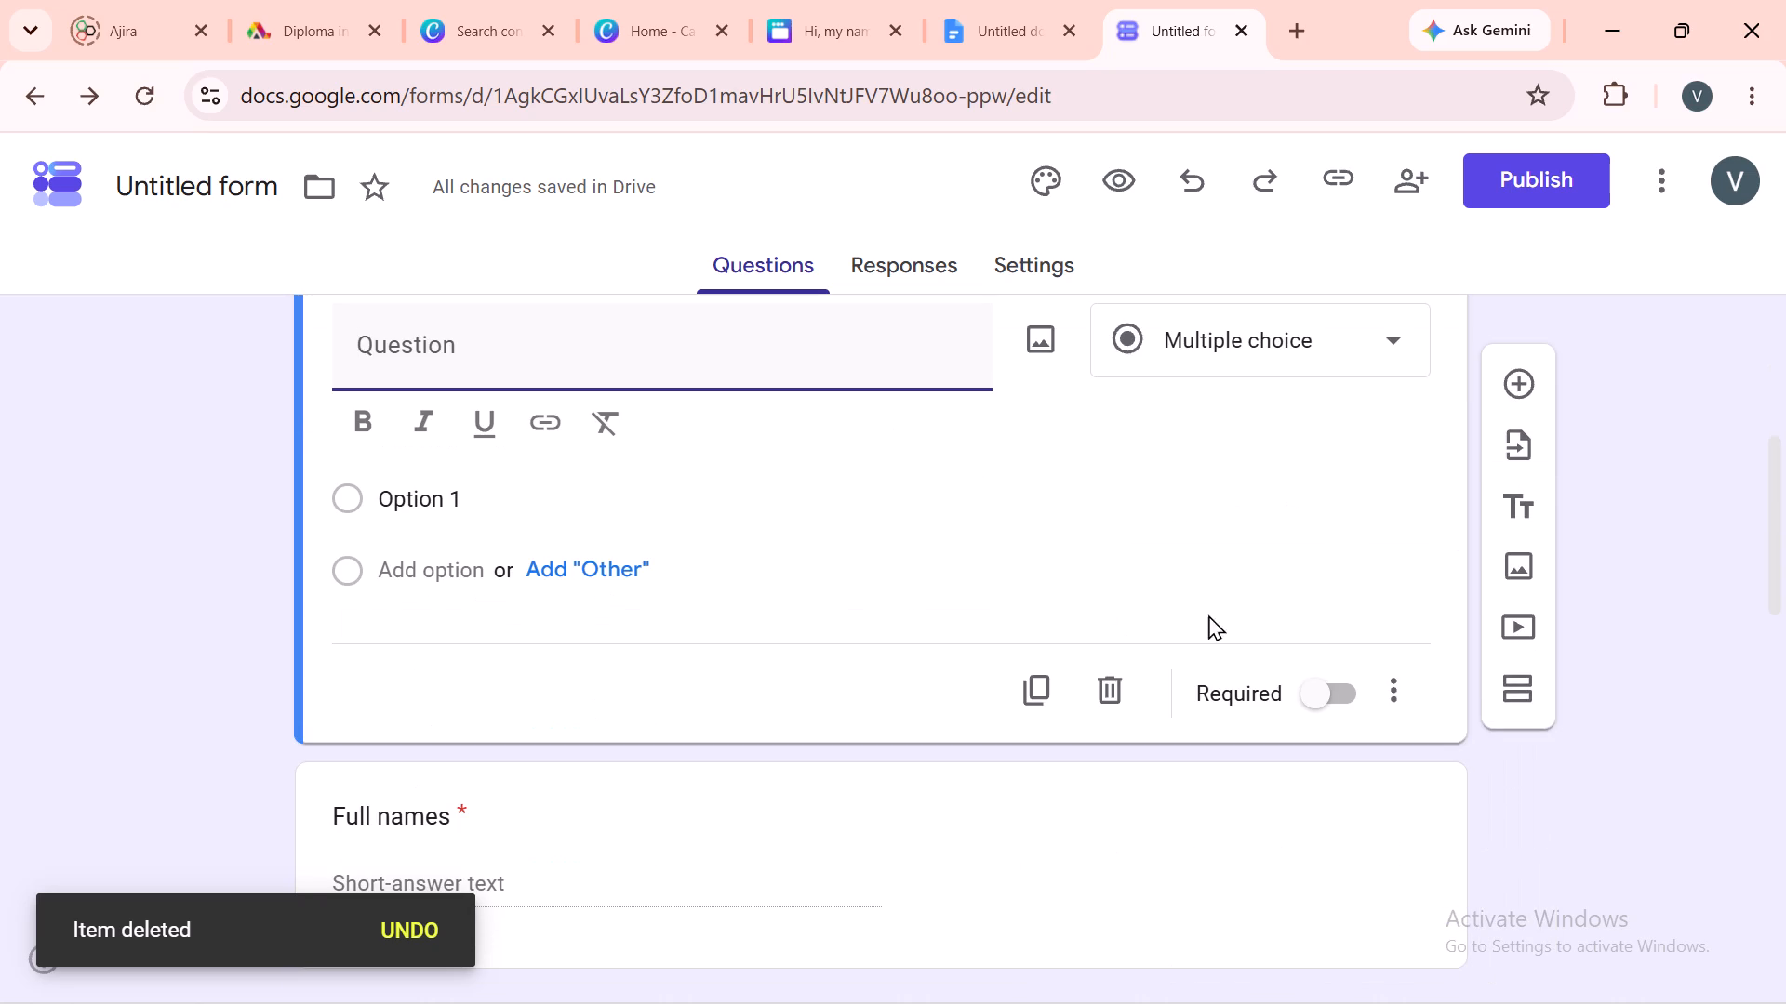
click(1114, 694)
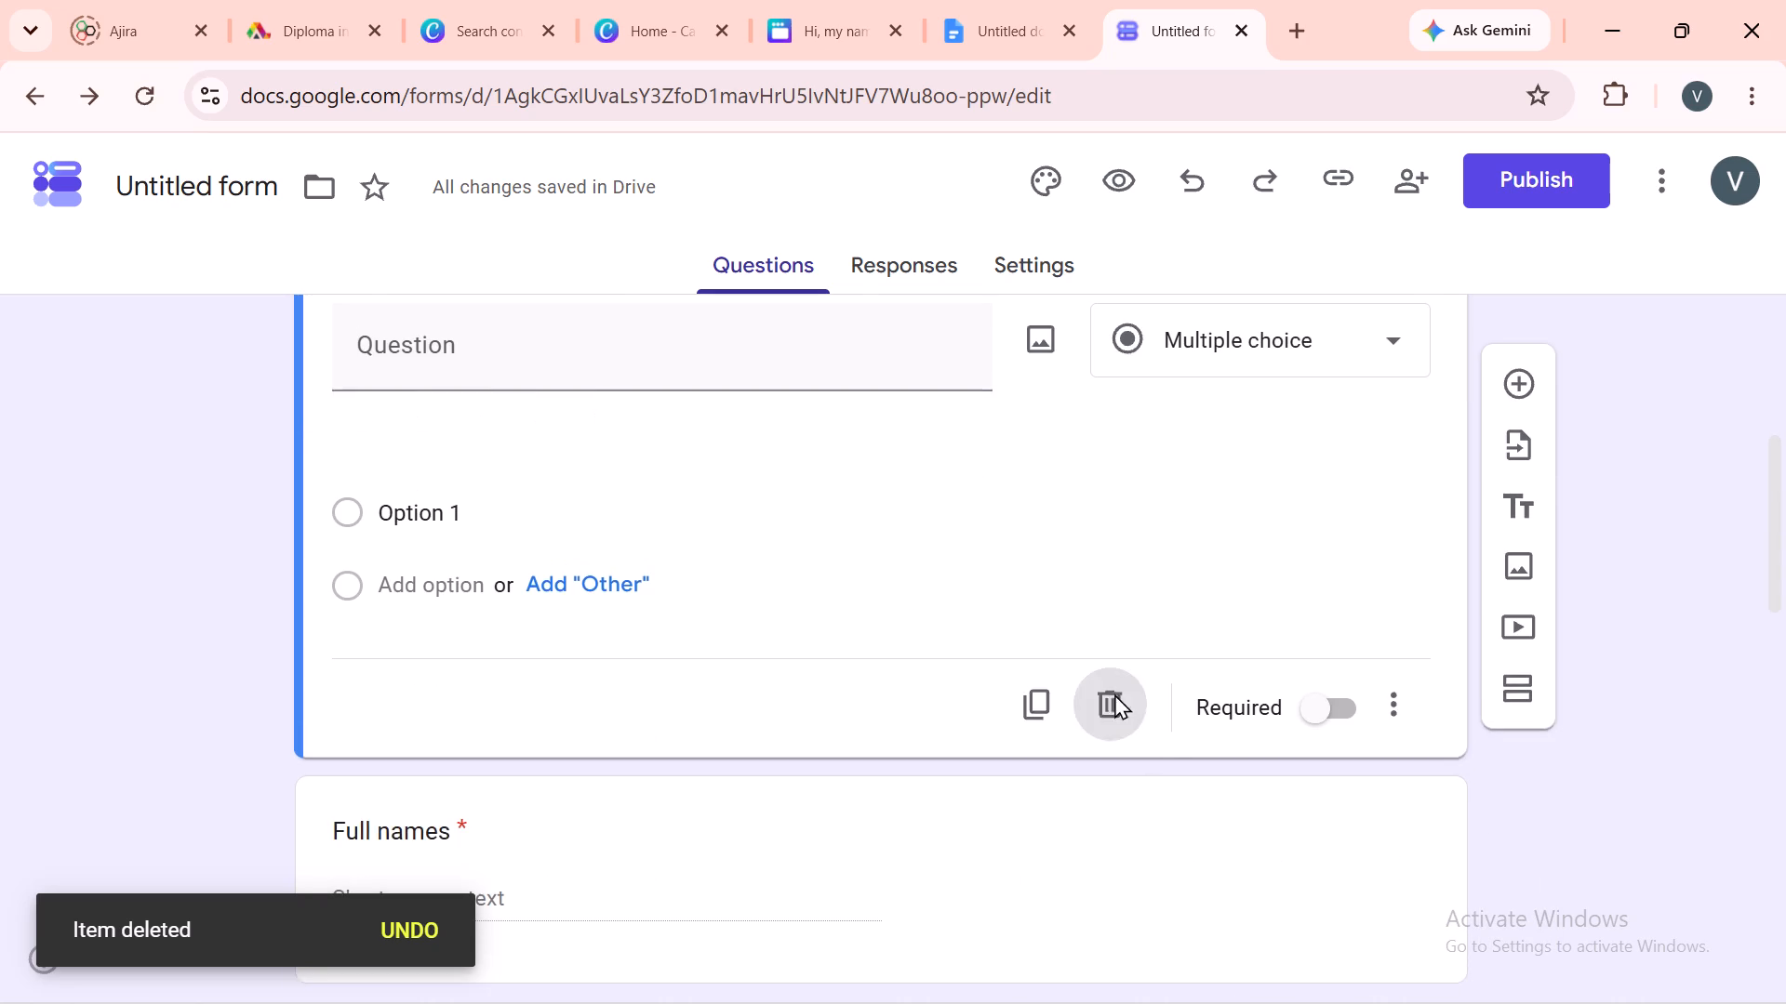
Add a question titled "Project Deadline" with the Date answer type directly after the Service needed question.
scroll(937, 684, up, 2)
scroll(937, 684, down, 7)
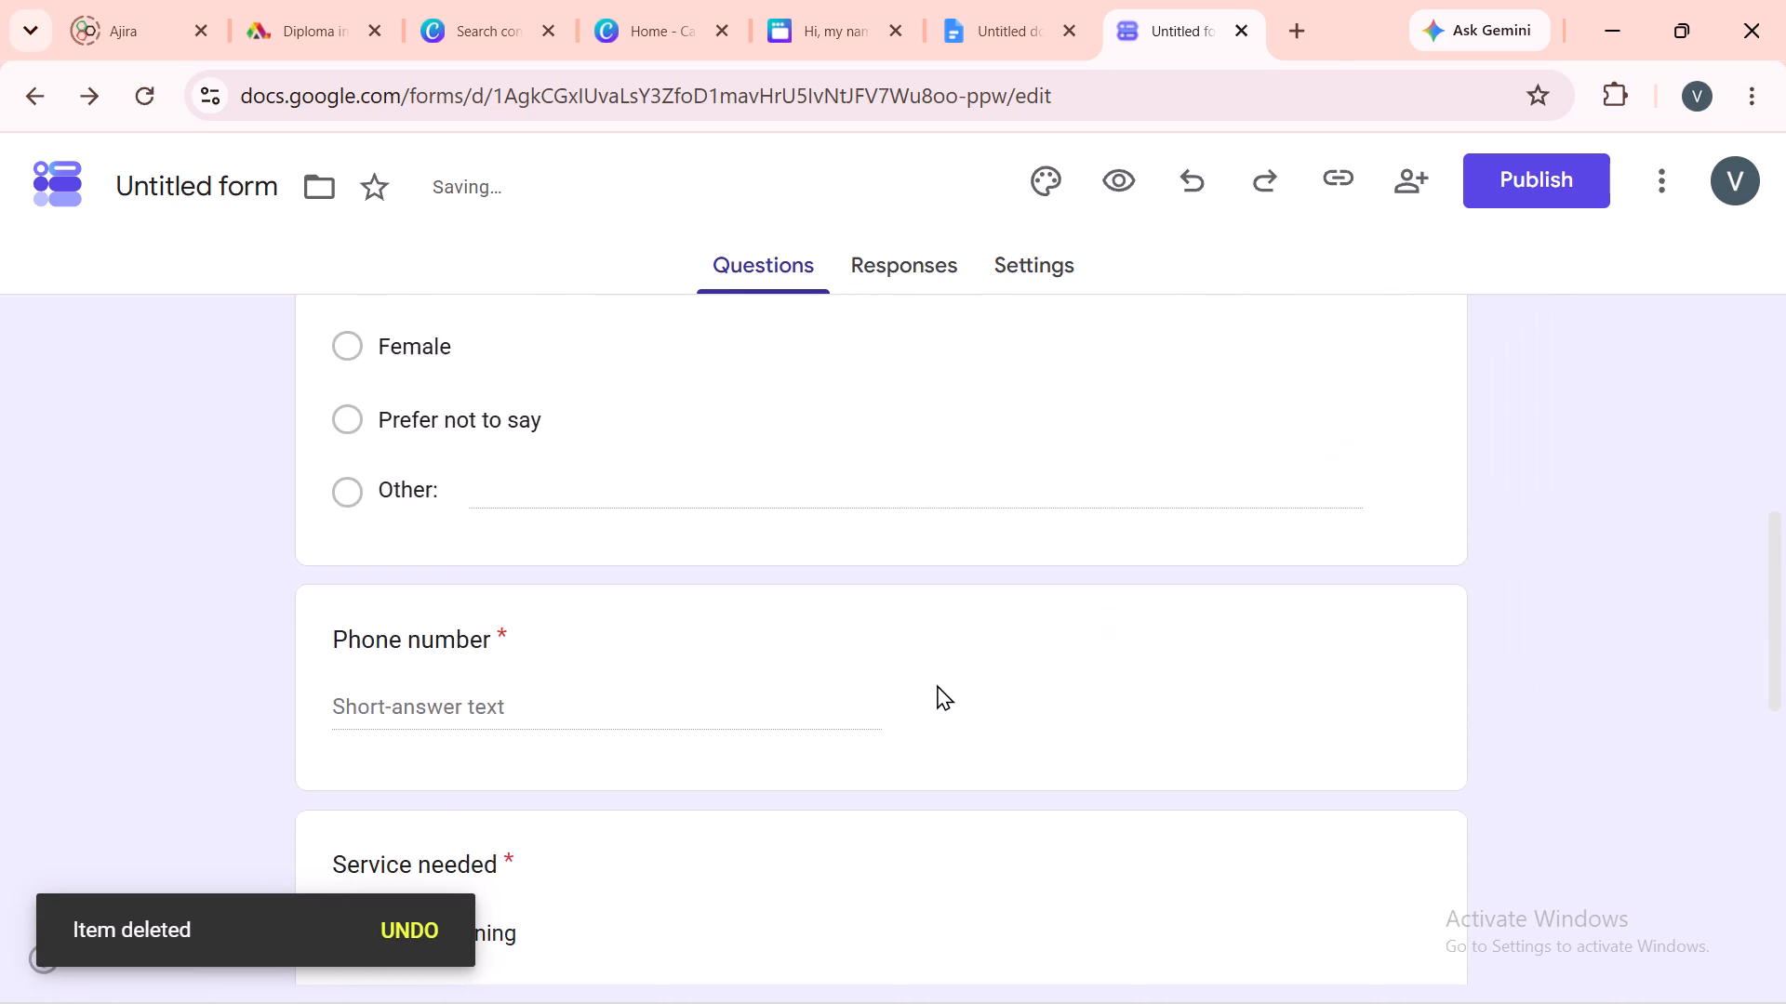
scroll(937, 684, down, 5)
click(933, 519)
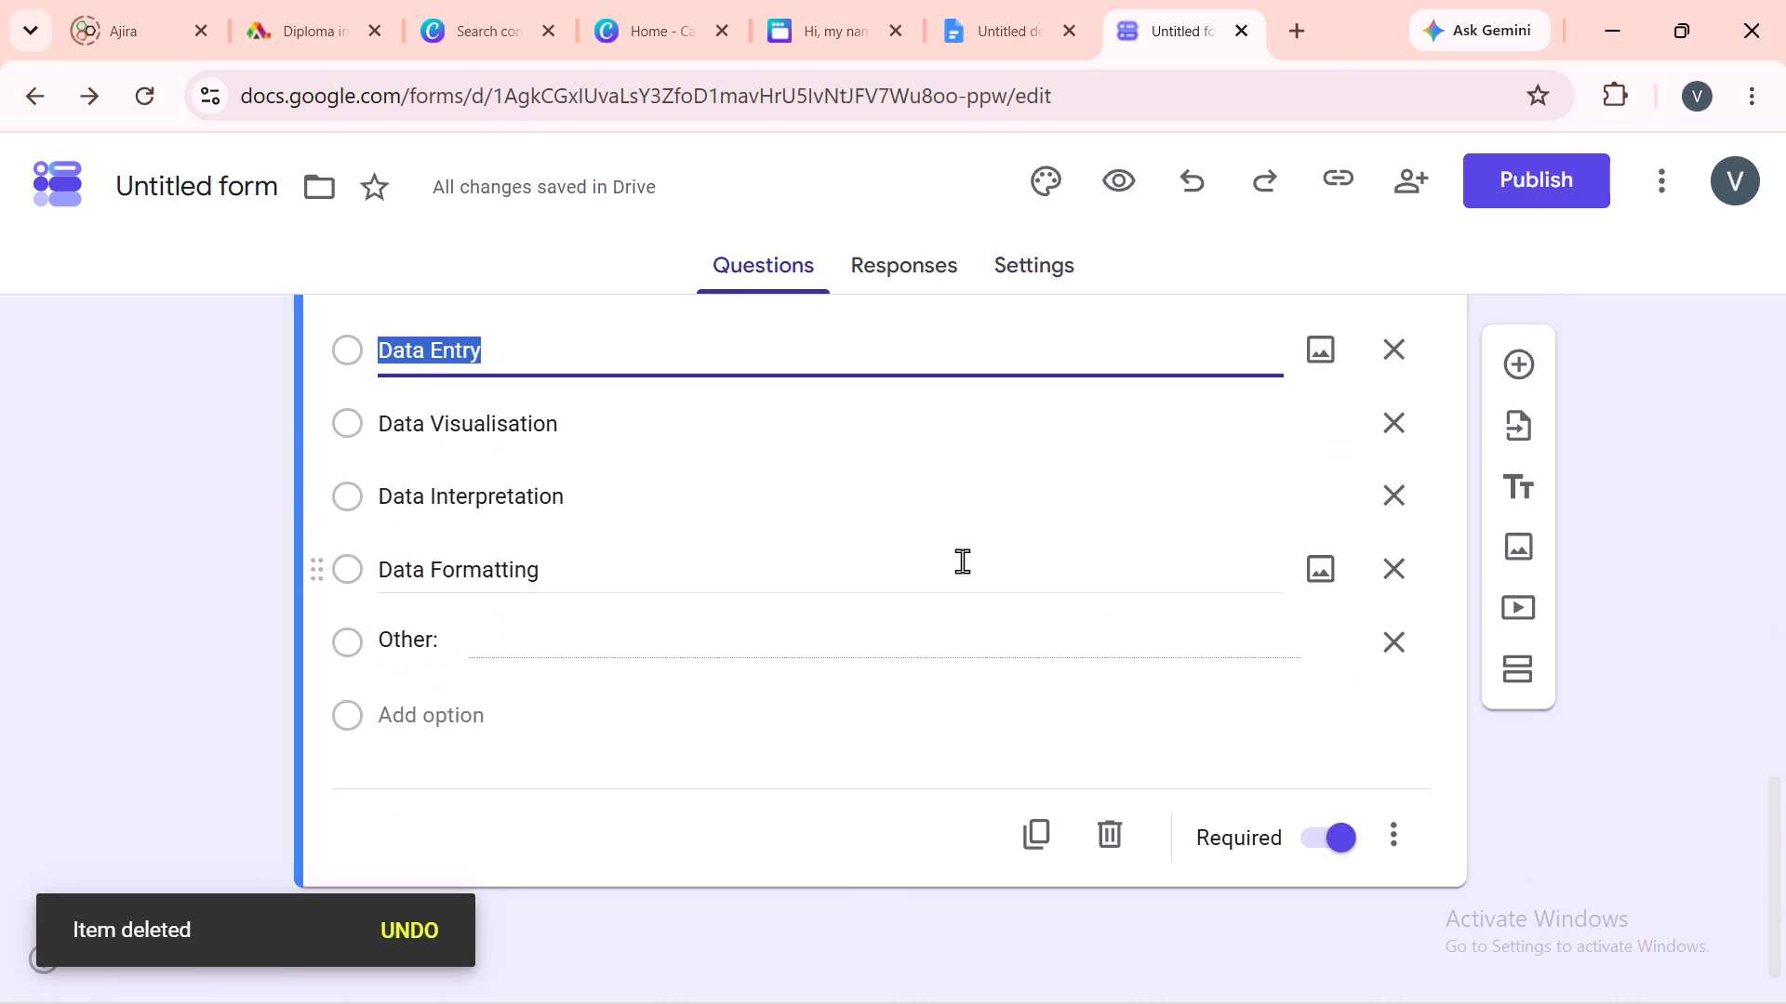
scroll(962, 561, up, 2)
scroll(968, 596, down, 3)
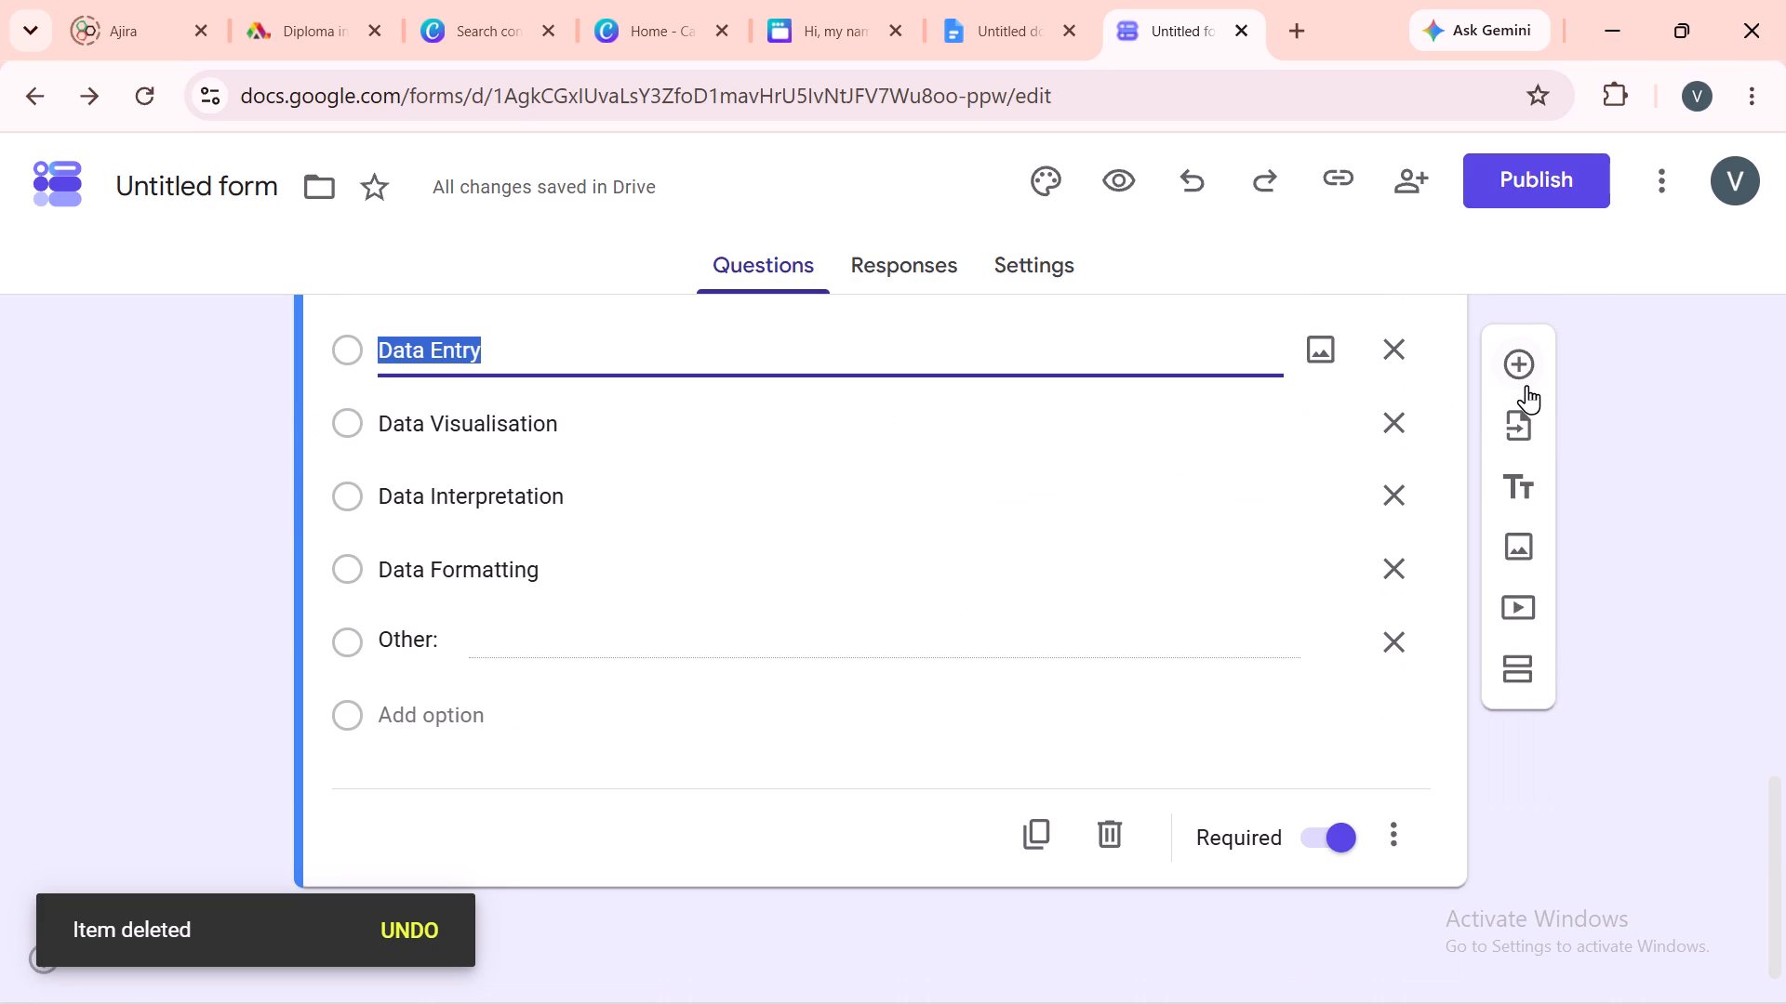
click(1524, 374)
scroll(940, 673, down, 2)
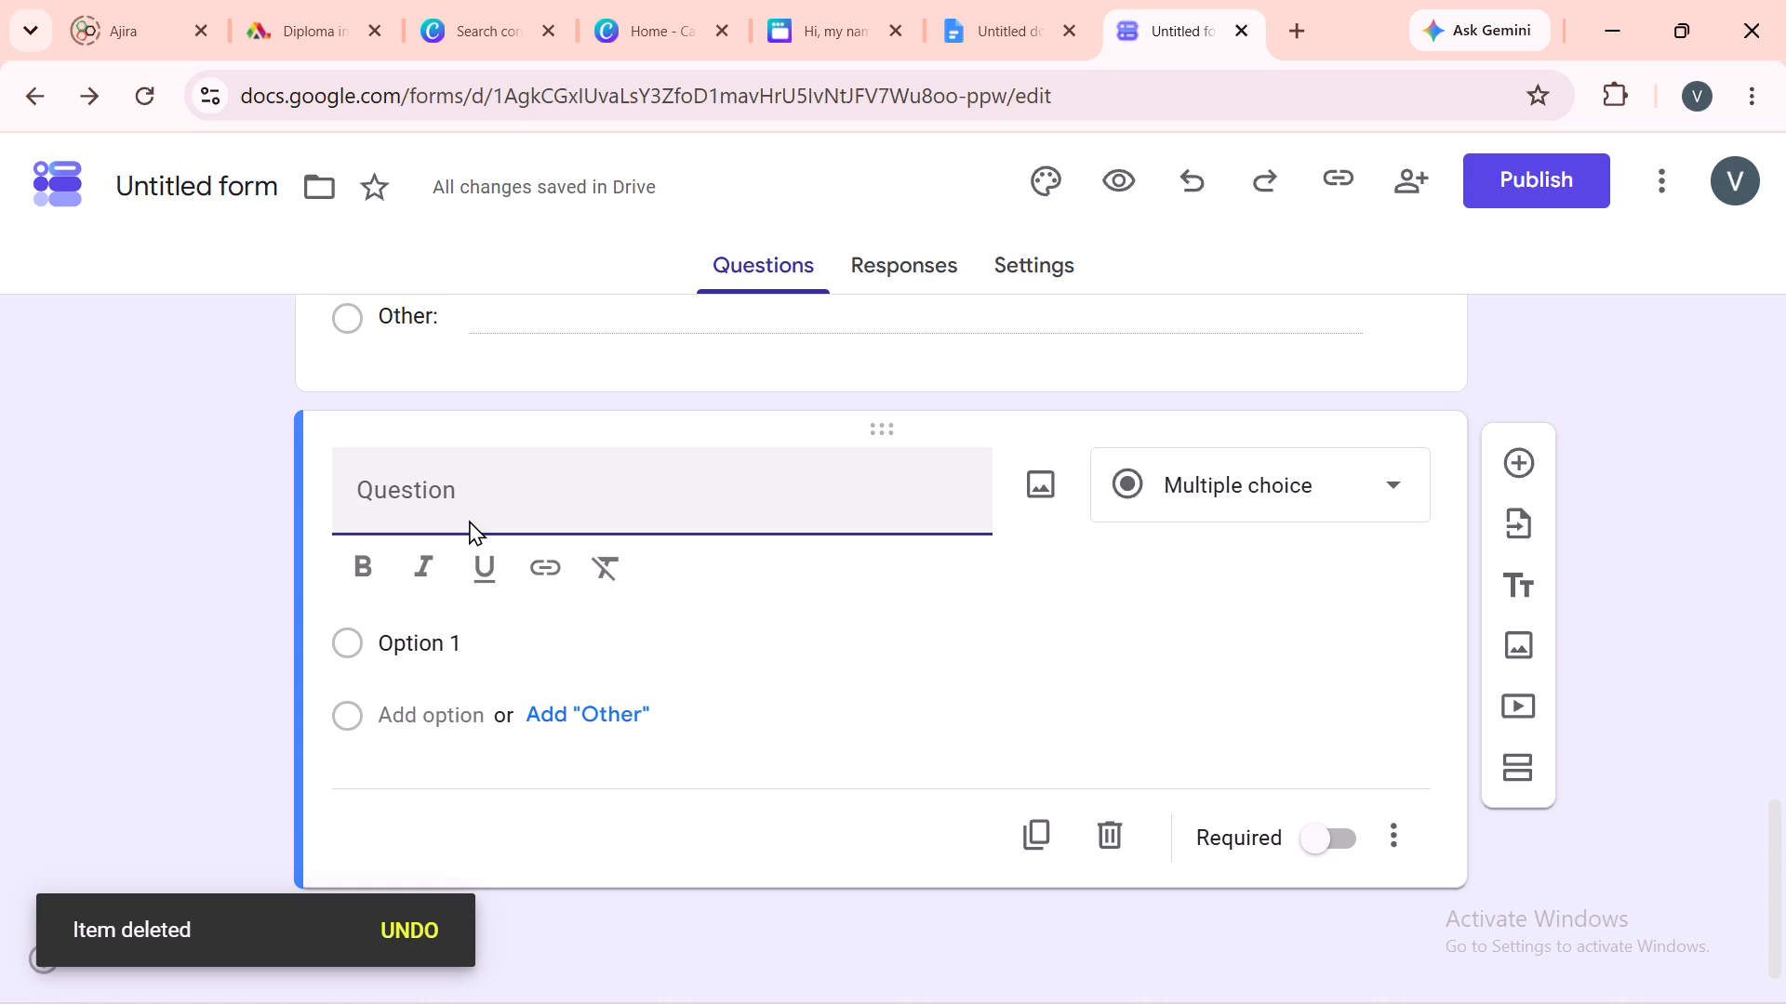
text(ro)
text(je)
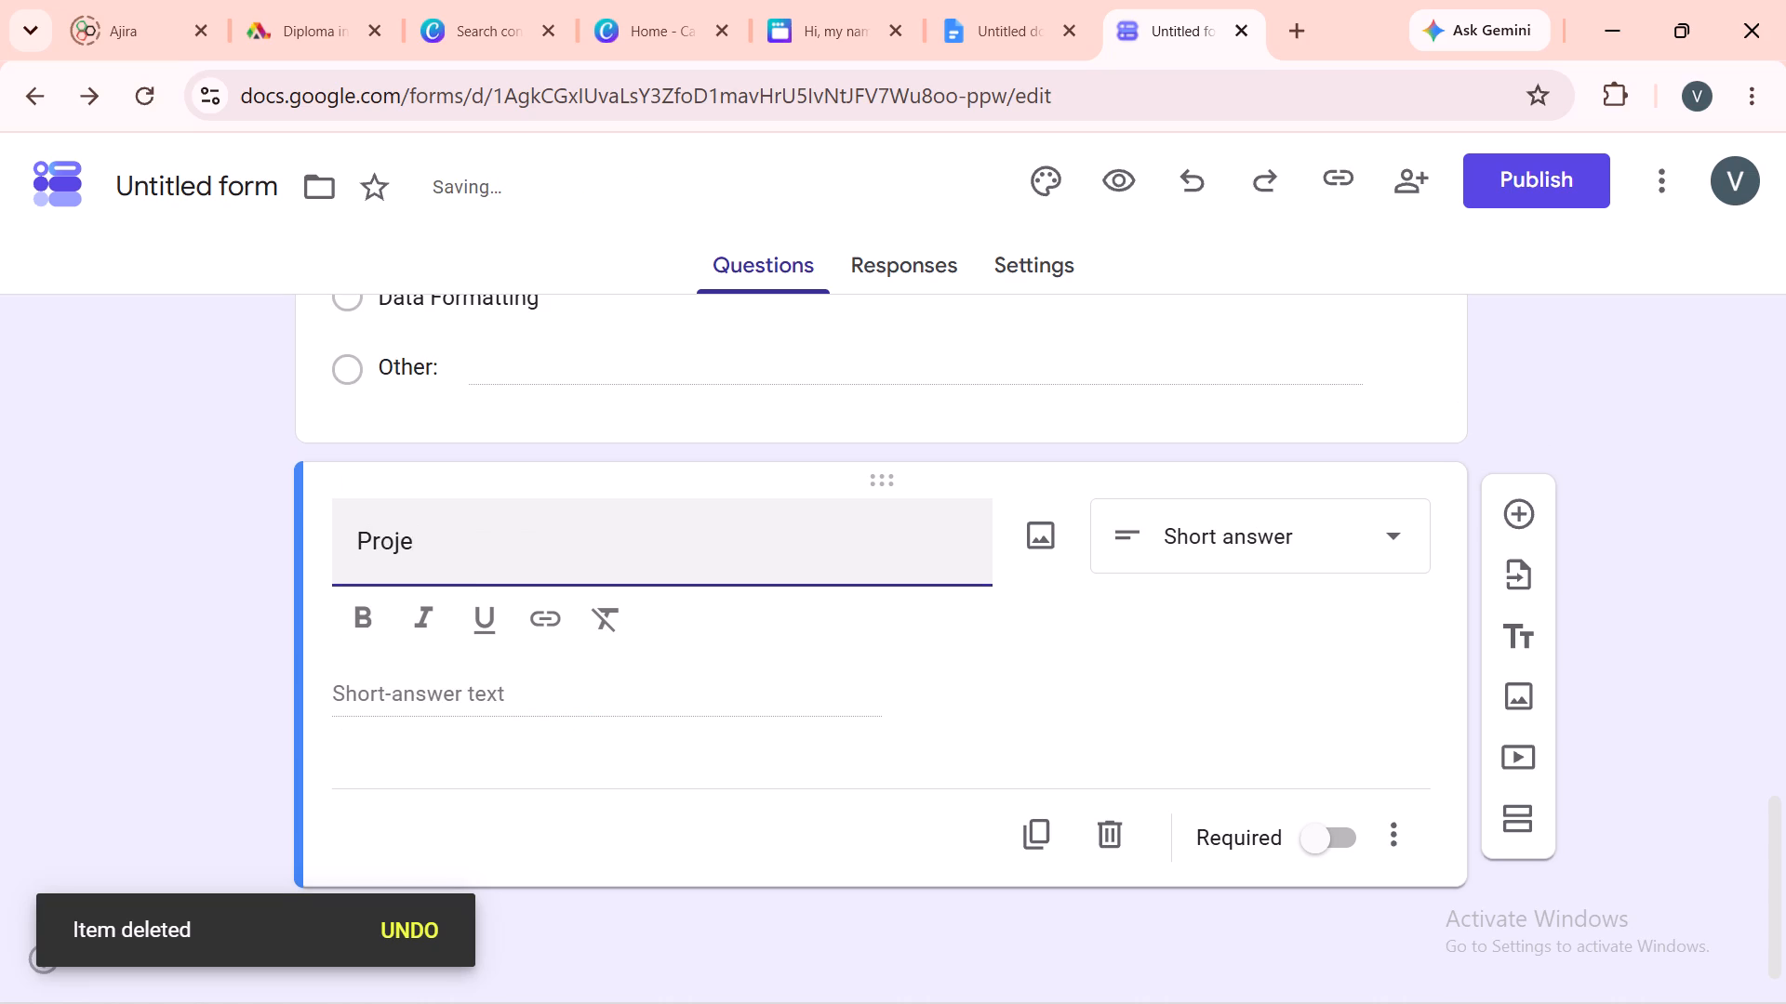
text(ct)
key(space)
text(line)
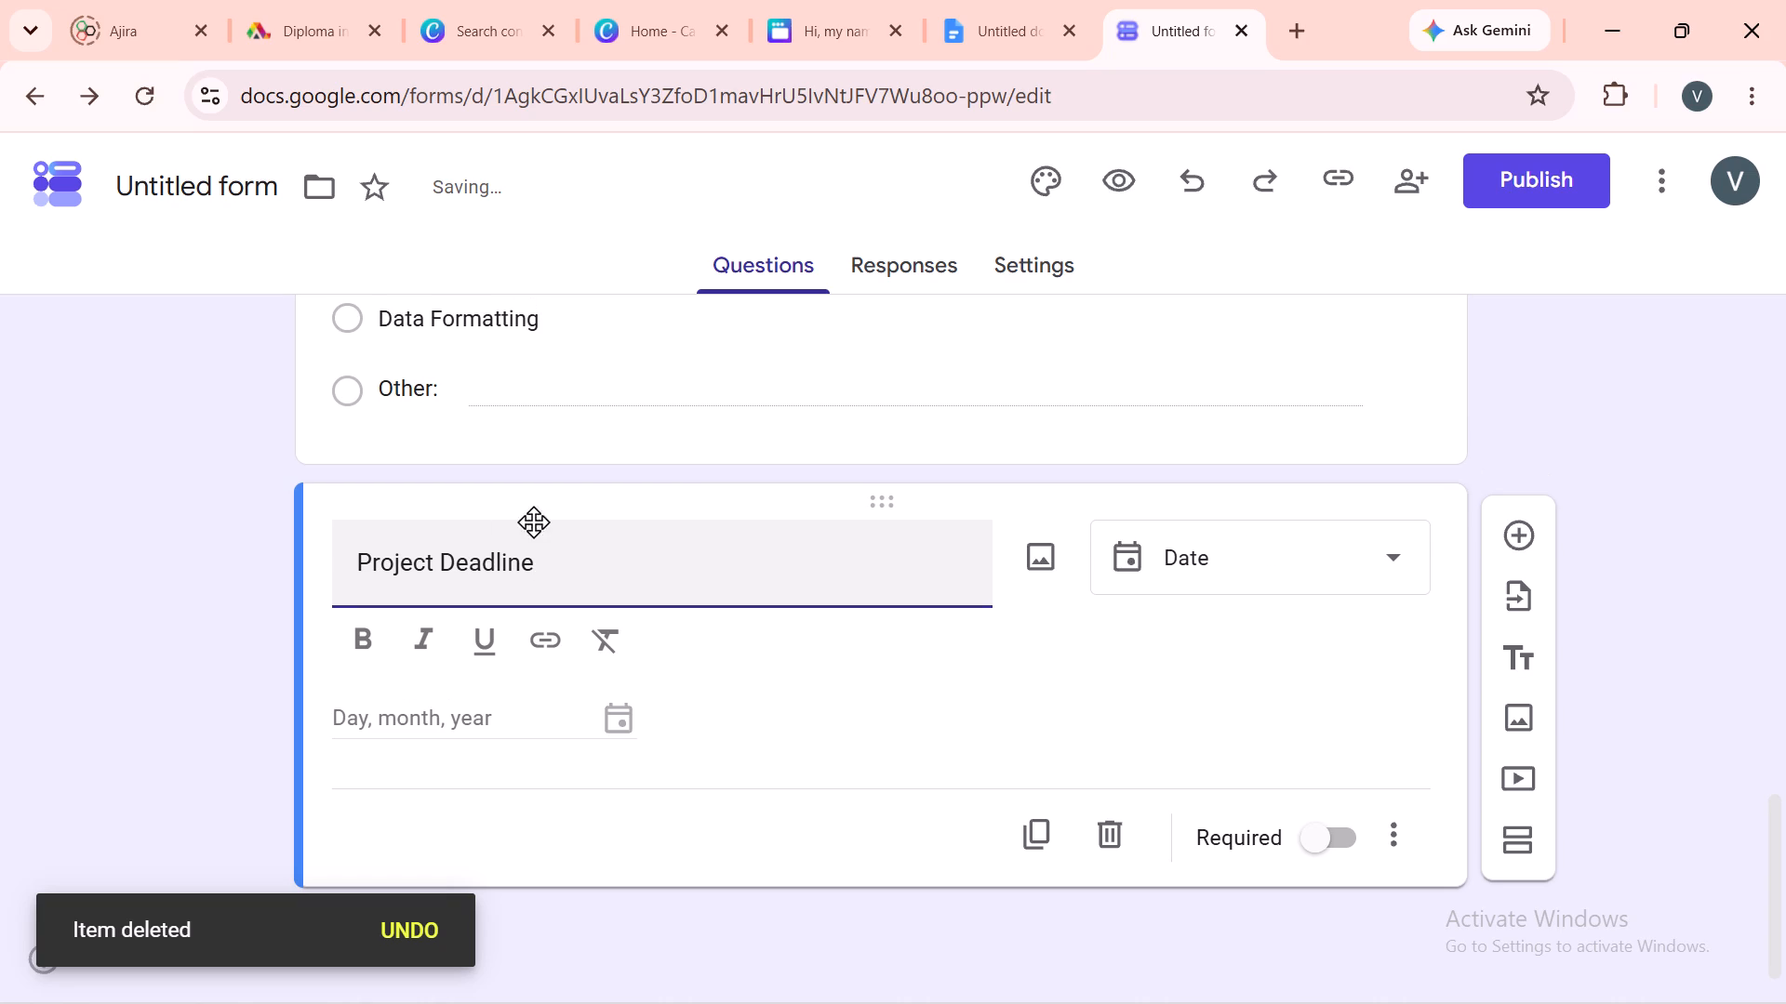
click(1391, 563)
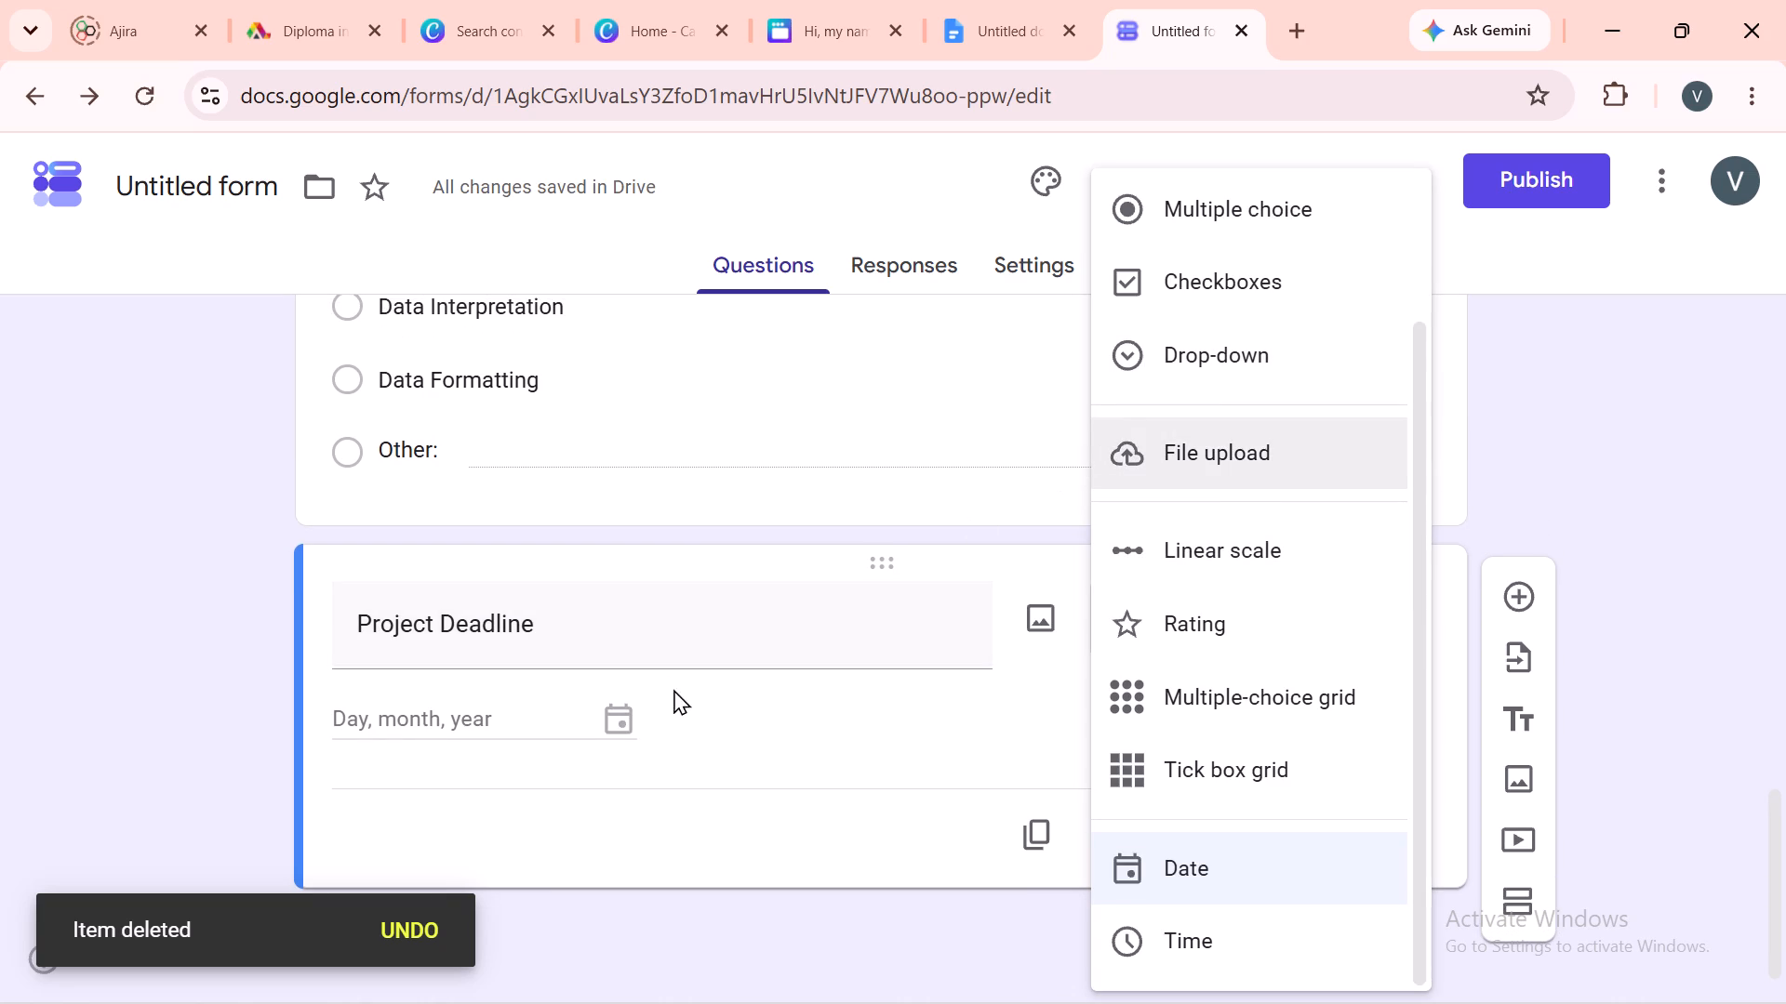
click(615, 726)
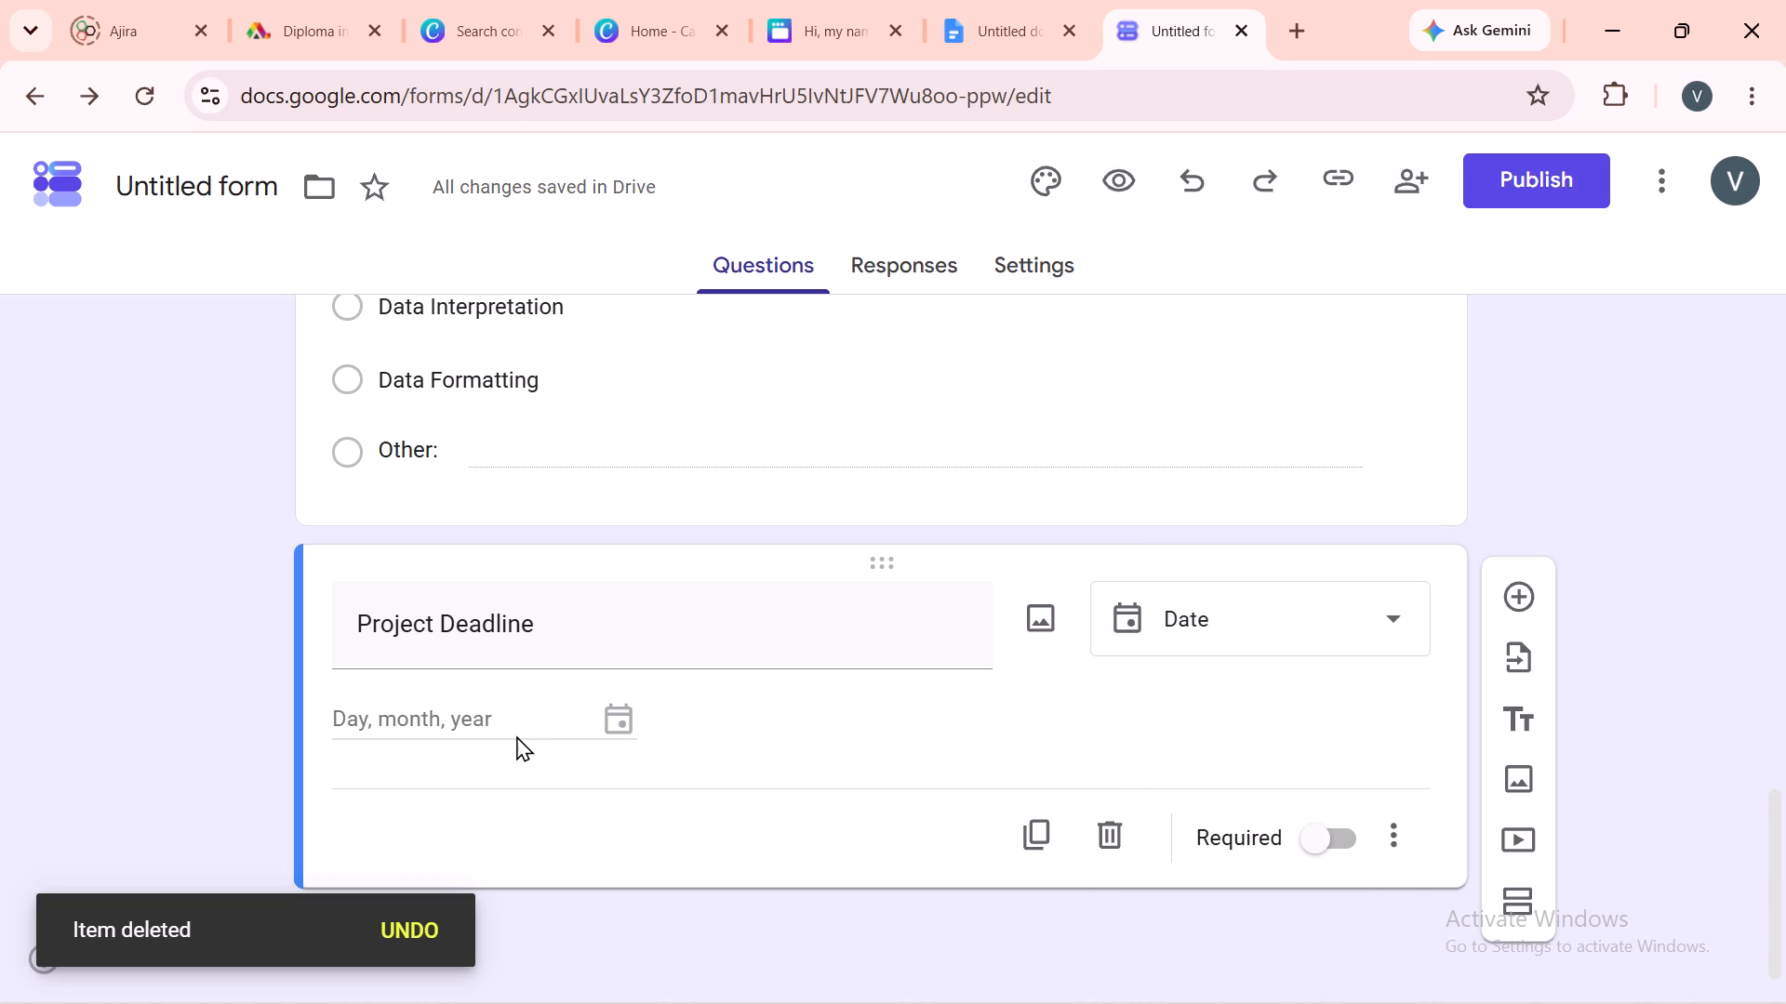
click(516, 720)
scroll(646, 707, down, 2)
Make the Project Deadline question required.
click(1353, 845)
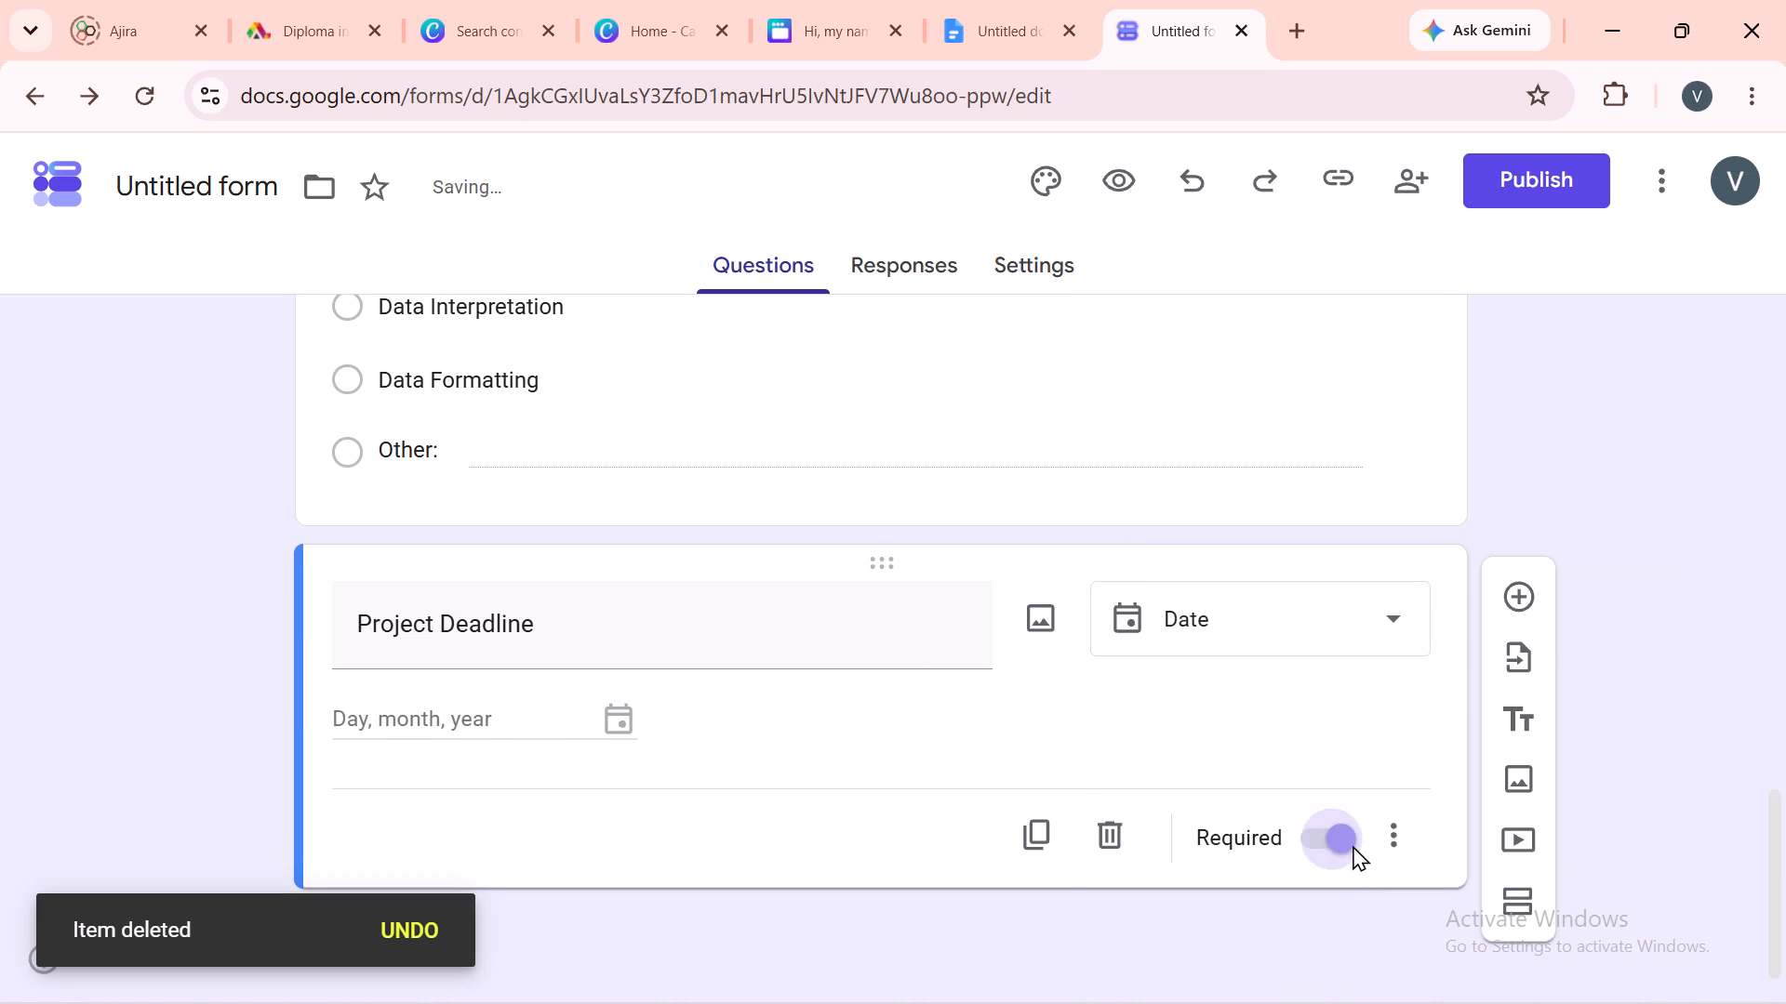
Add a new question directly after the Project Deadline question.
scroll(1353, 845, down, 2)
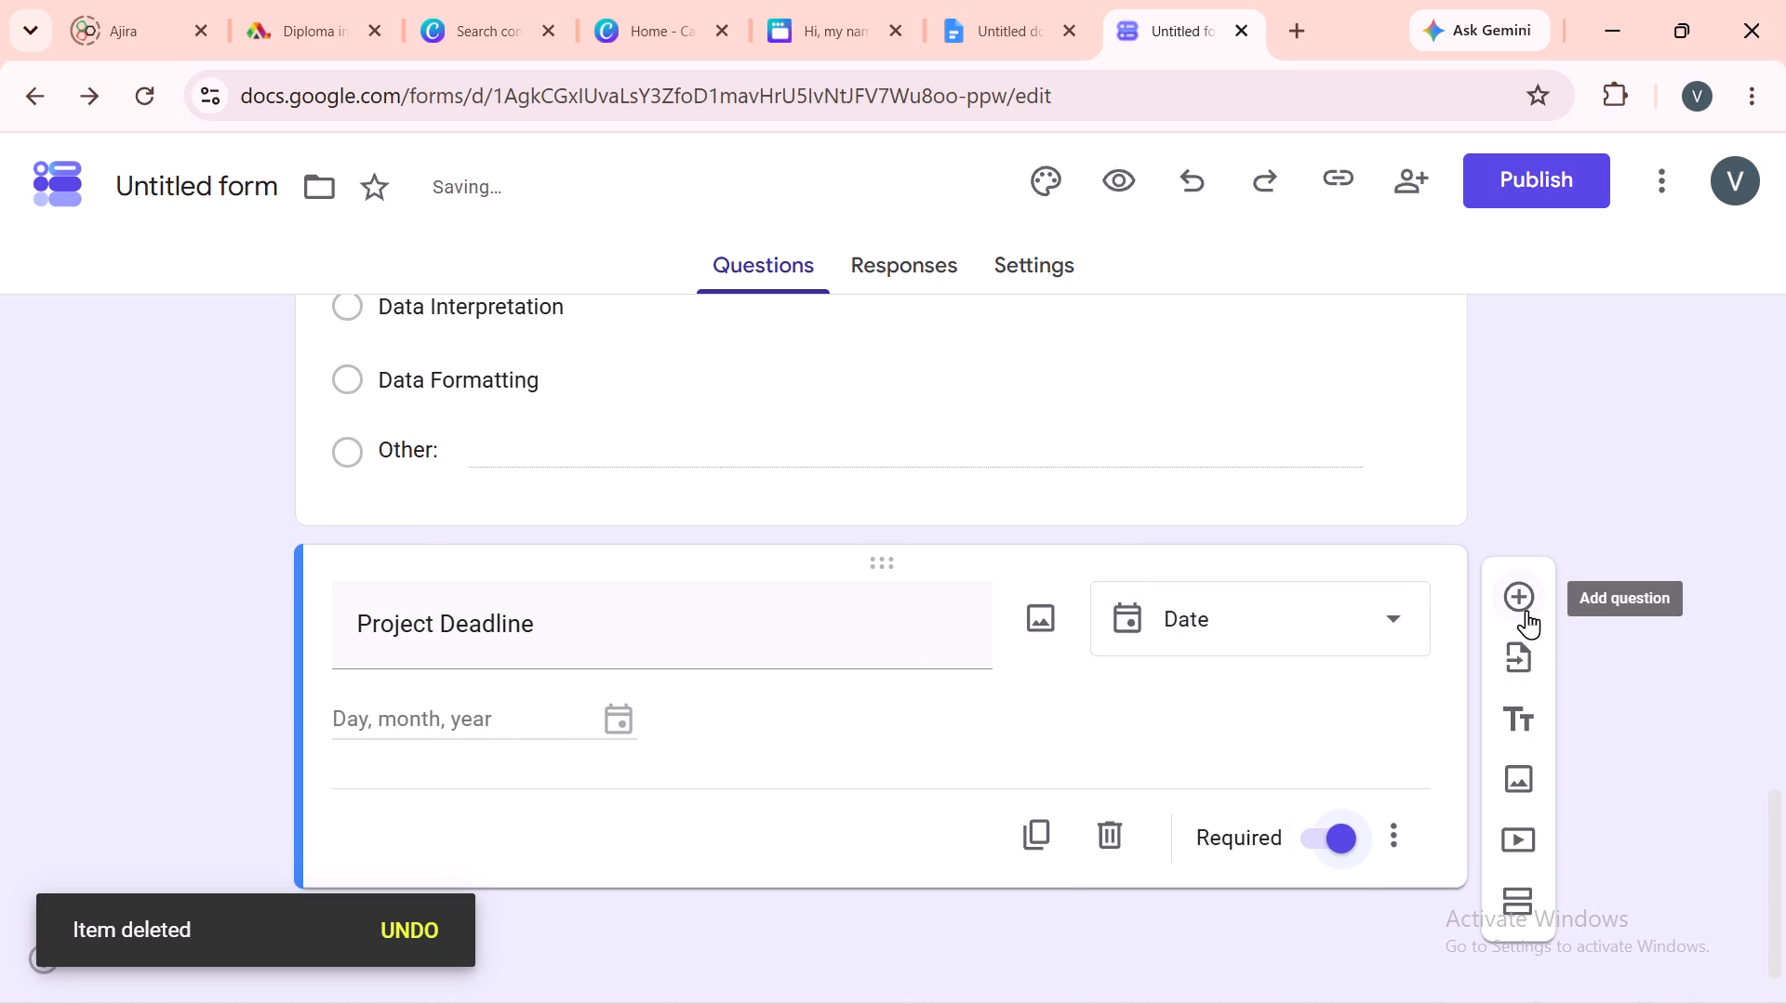
click(1526, 610)
scroll(734, 646, down, 2)
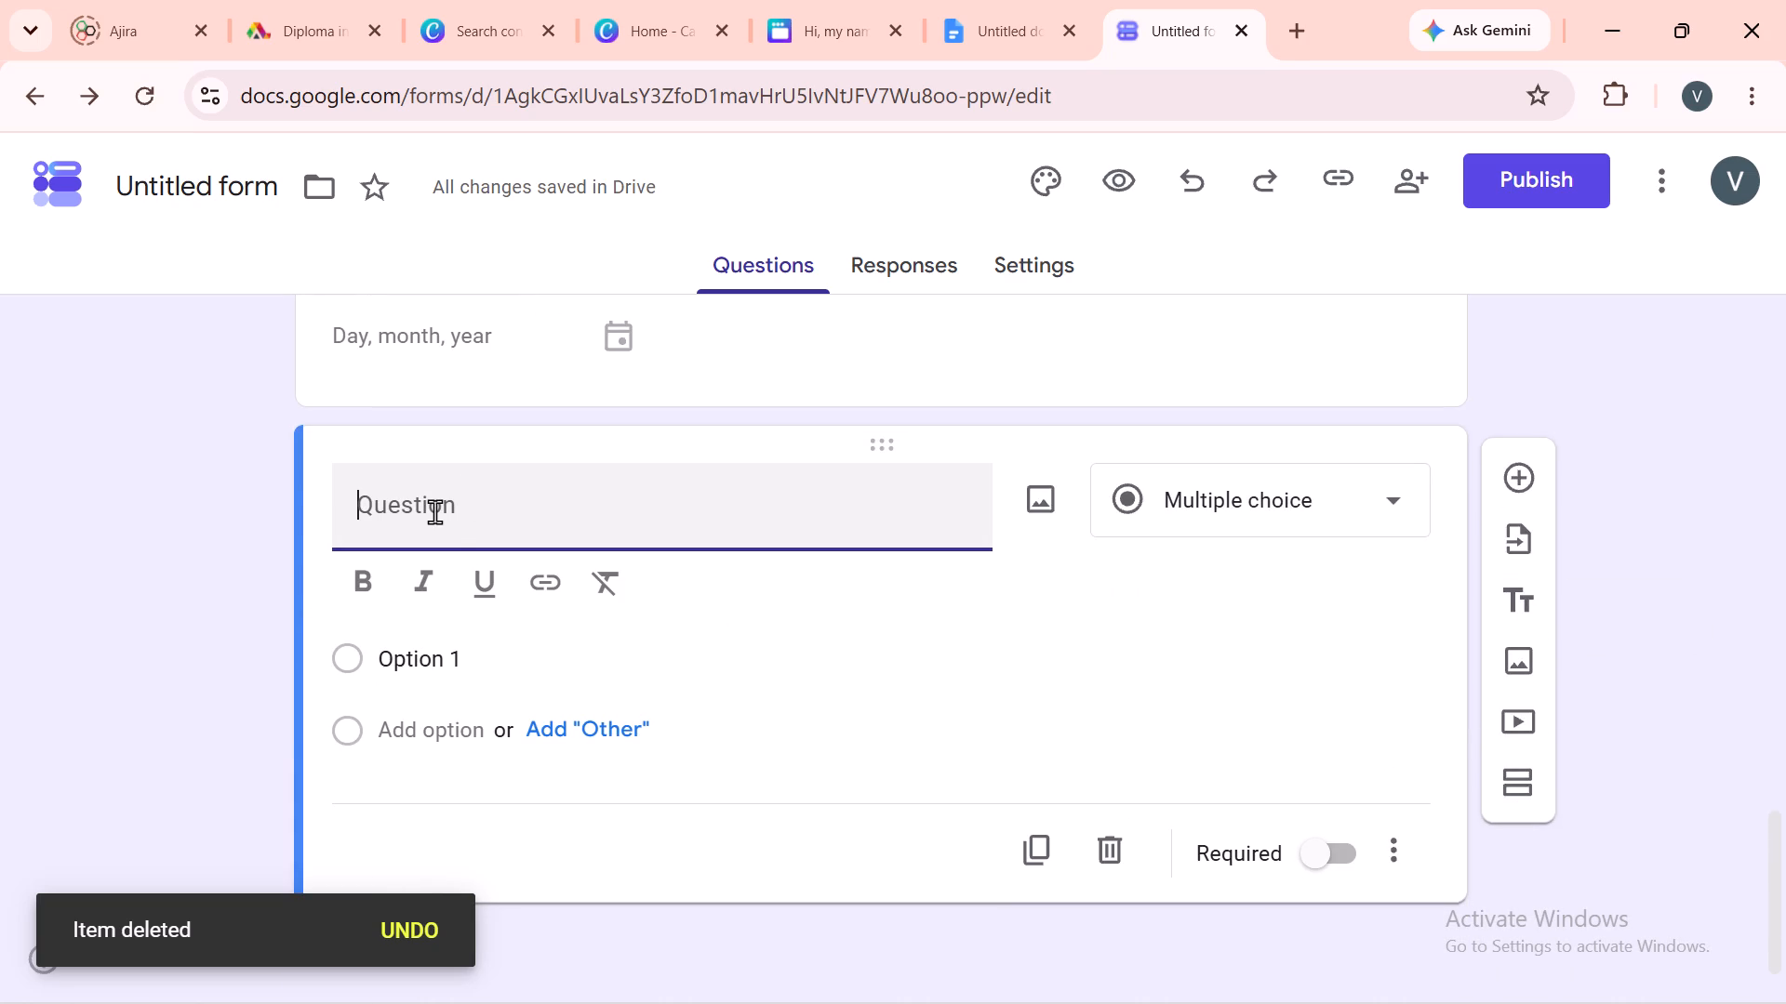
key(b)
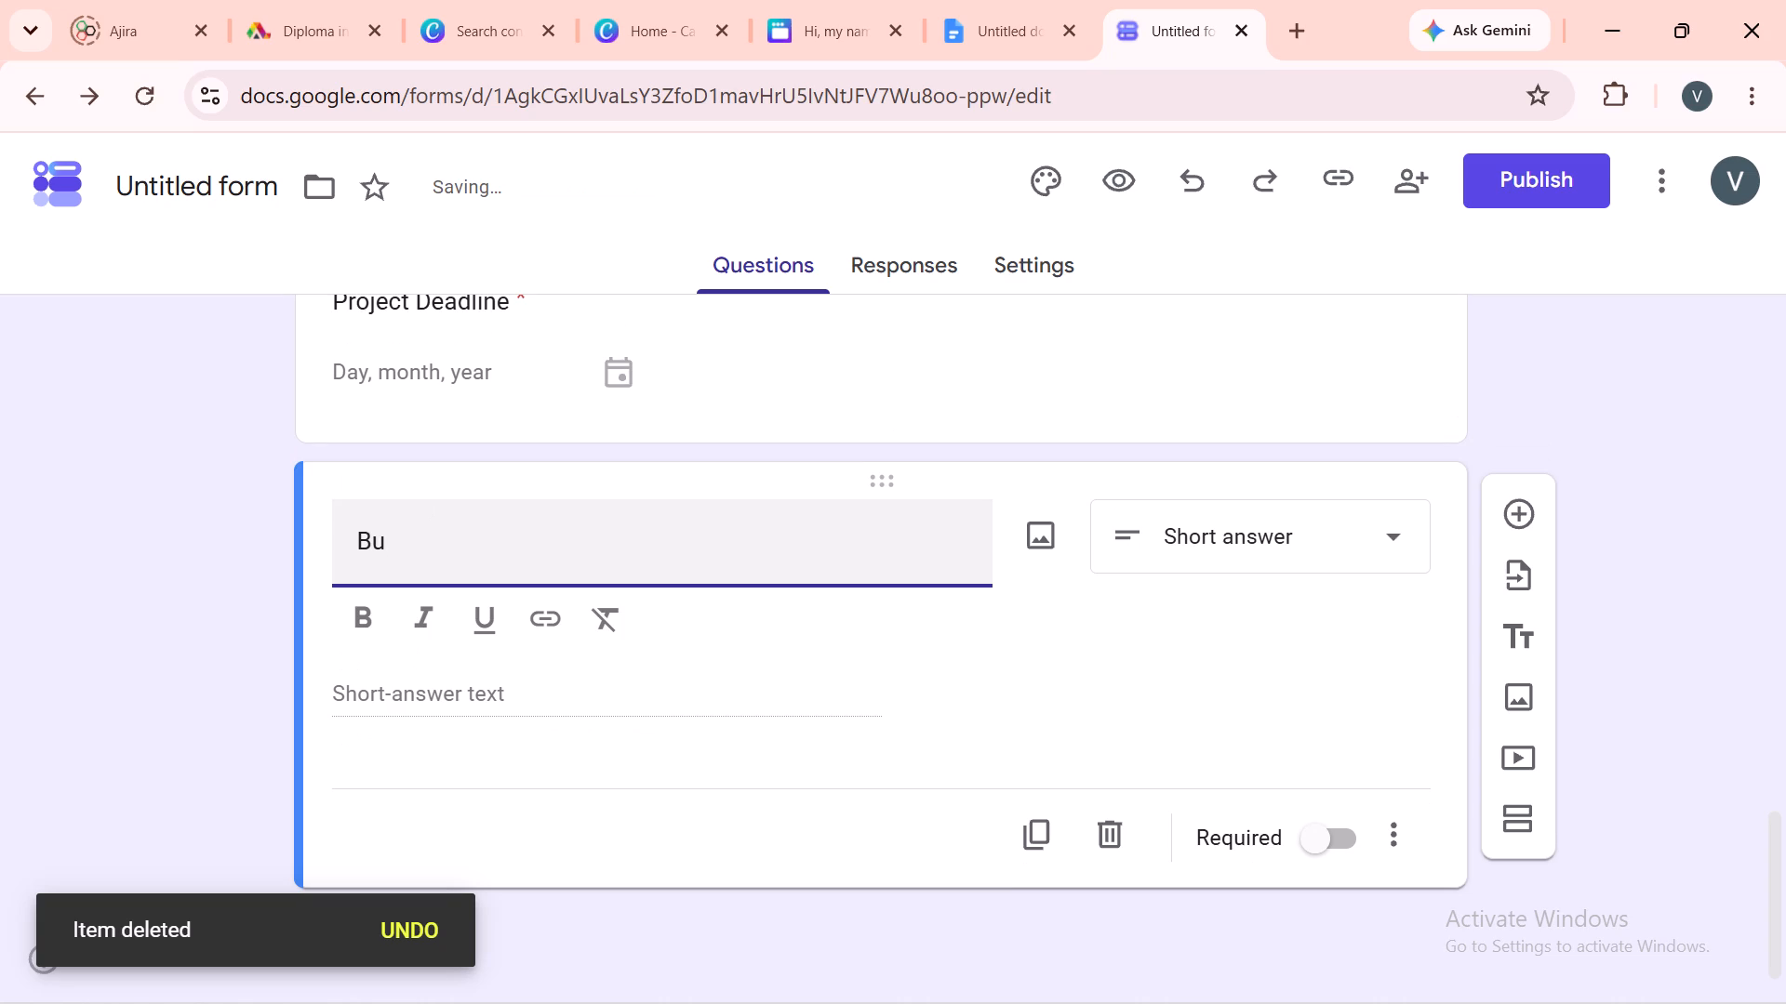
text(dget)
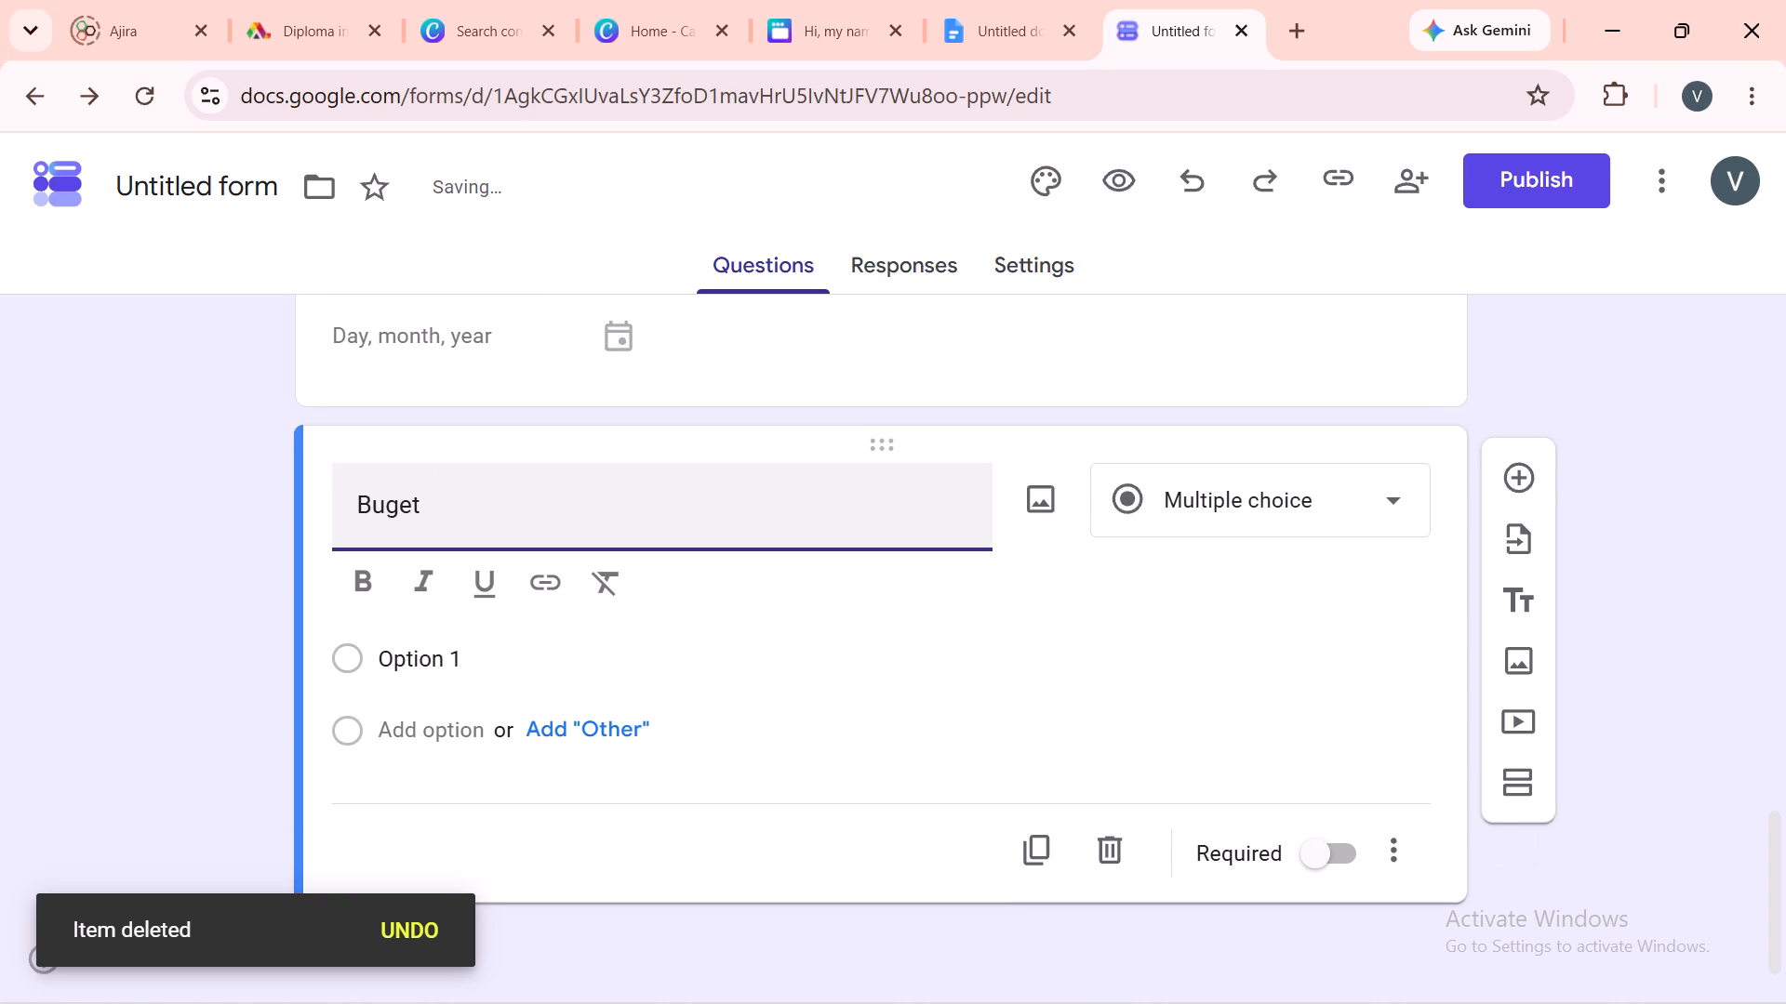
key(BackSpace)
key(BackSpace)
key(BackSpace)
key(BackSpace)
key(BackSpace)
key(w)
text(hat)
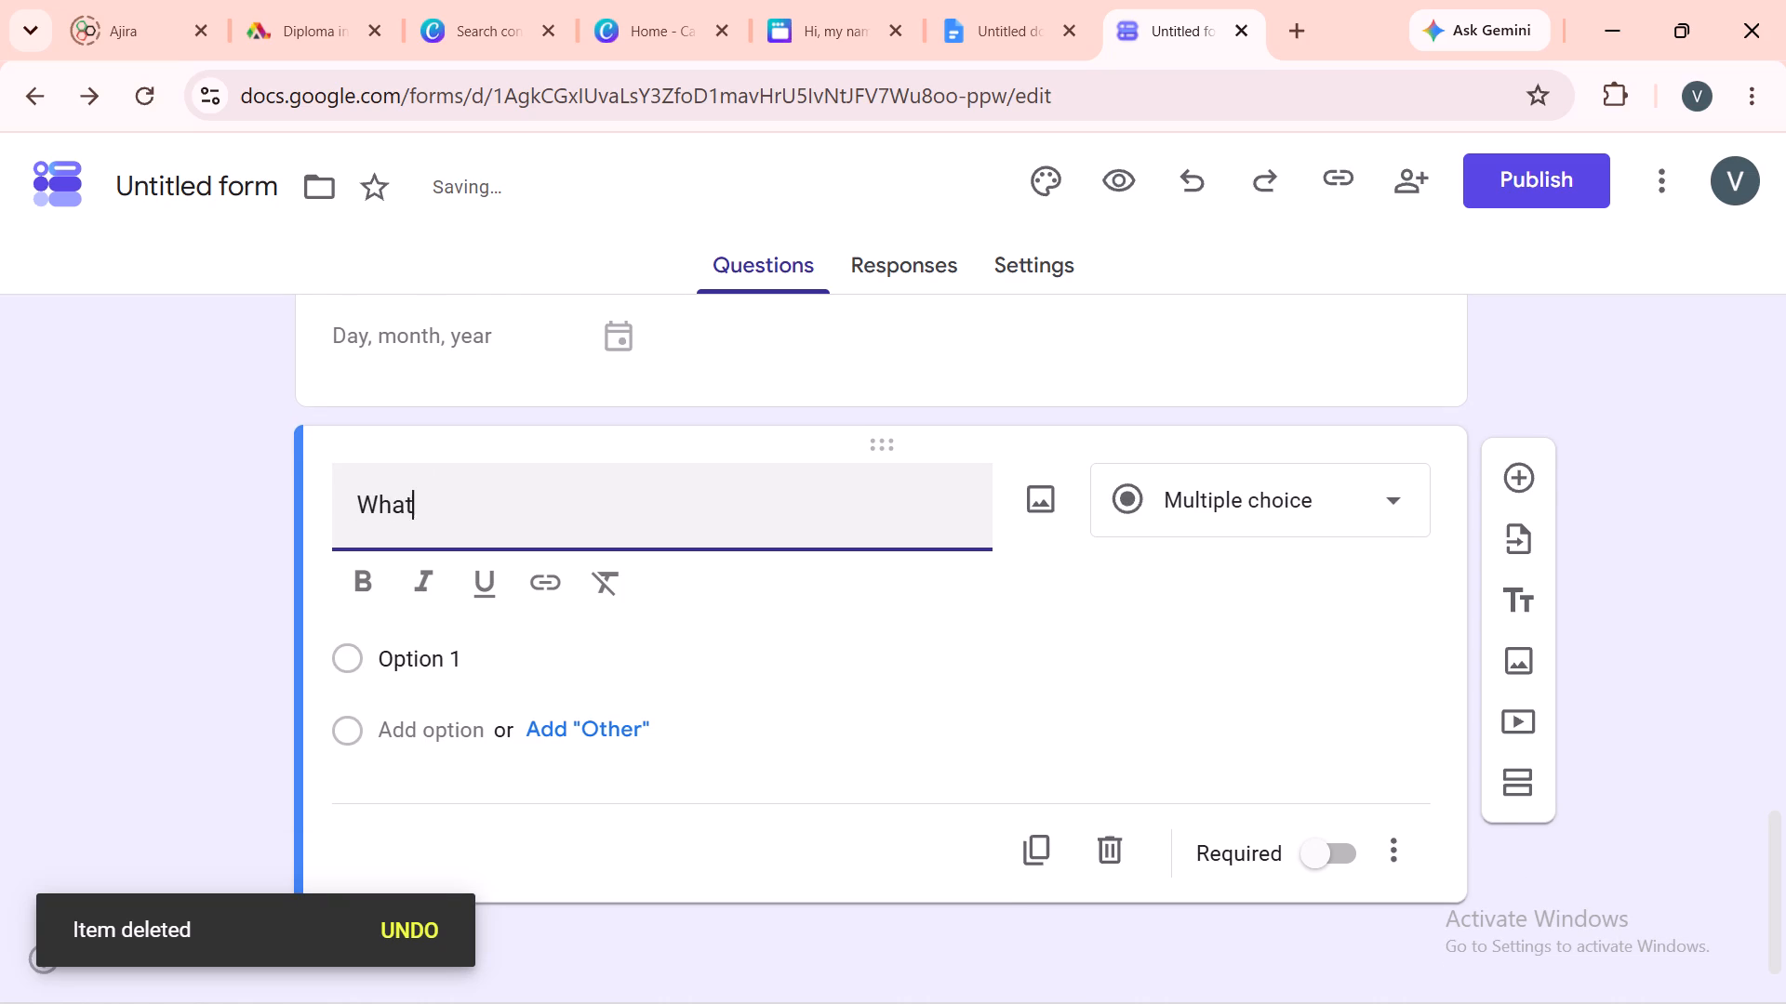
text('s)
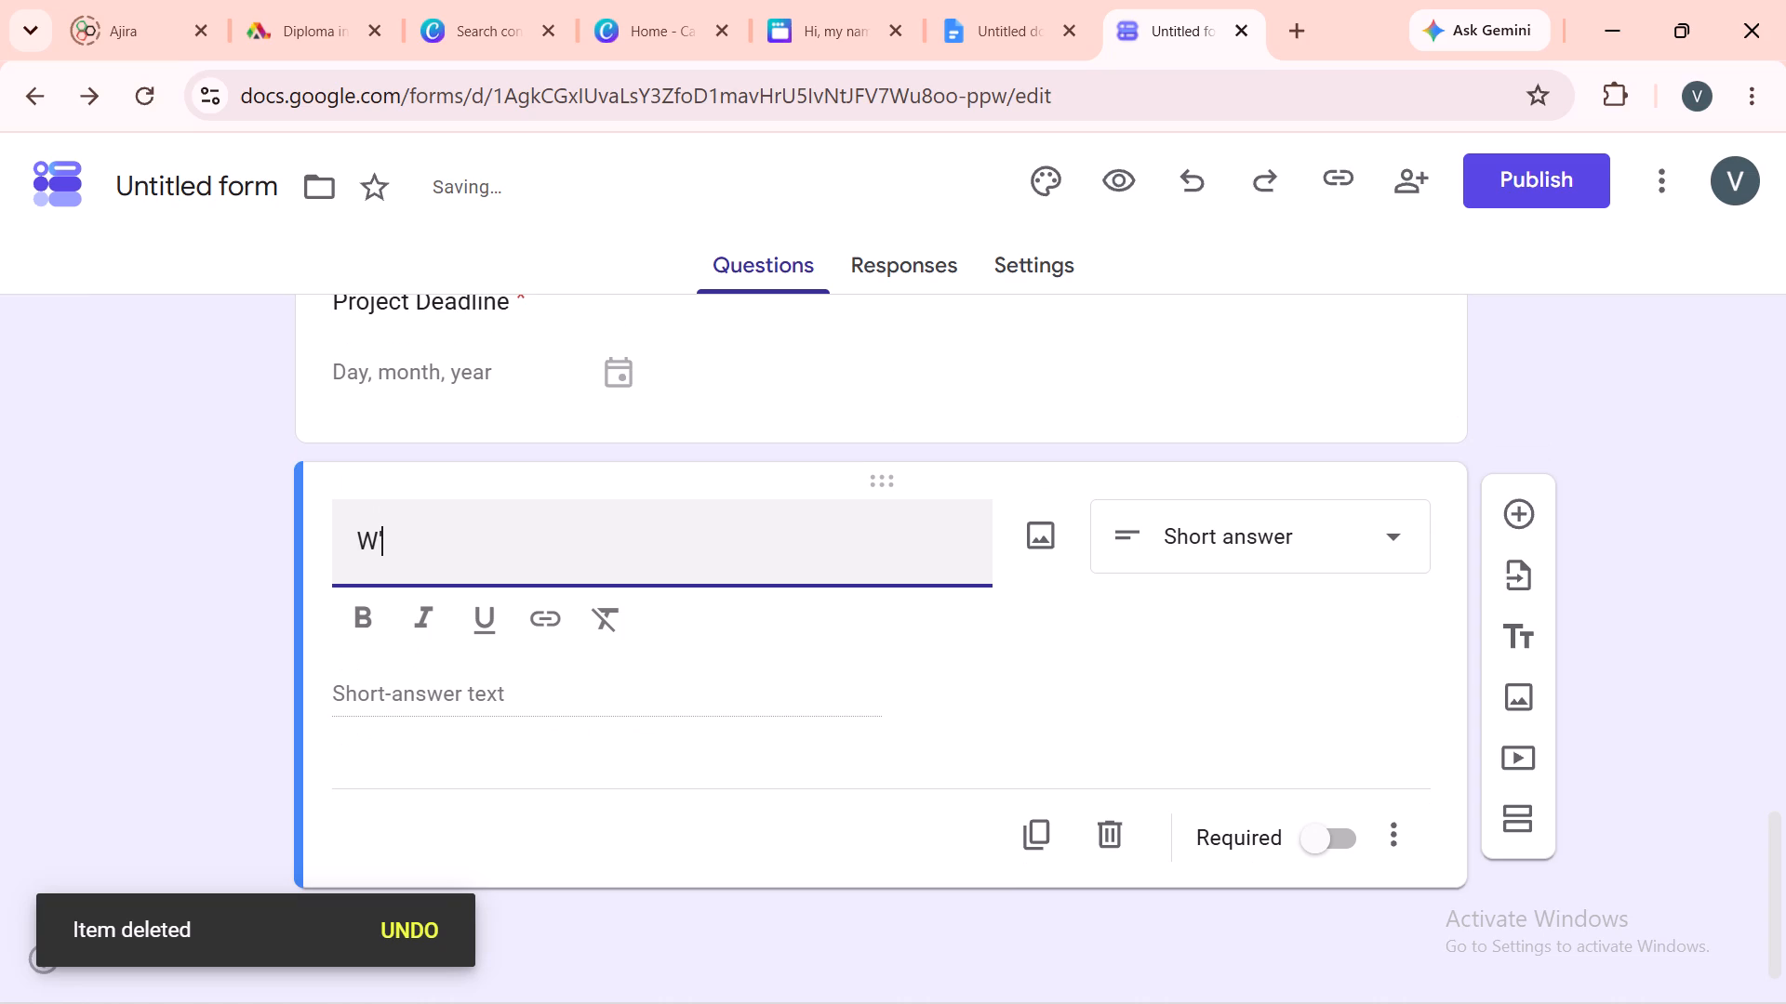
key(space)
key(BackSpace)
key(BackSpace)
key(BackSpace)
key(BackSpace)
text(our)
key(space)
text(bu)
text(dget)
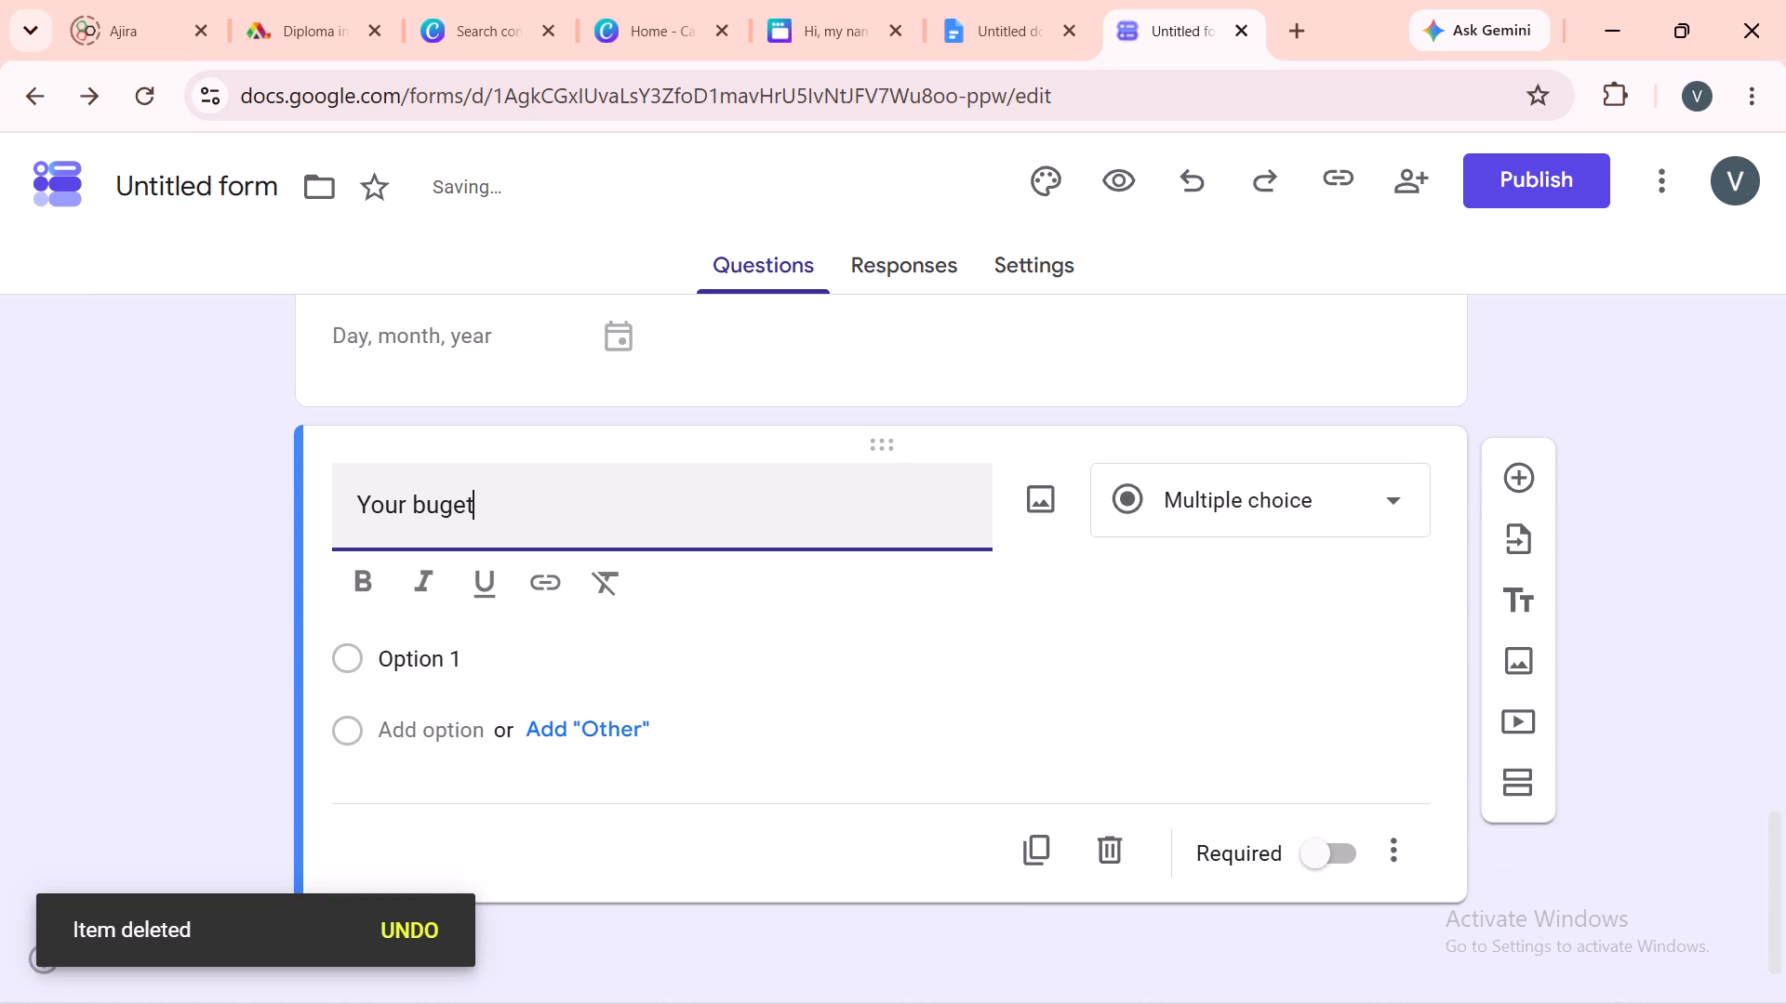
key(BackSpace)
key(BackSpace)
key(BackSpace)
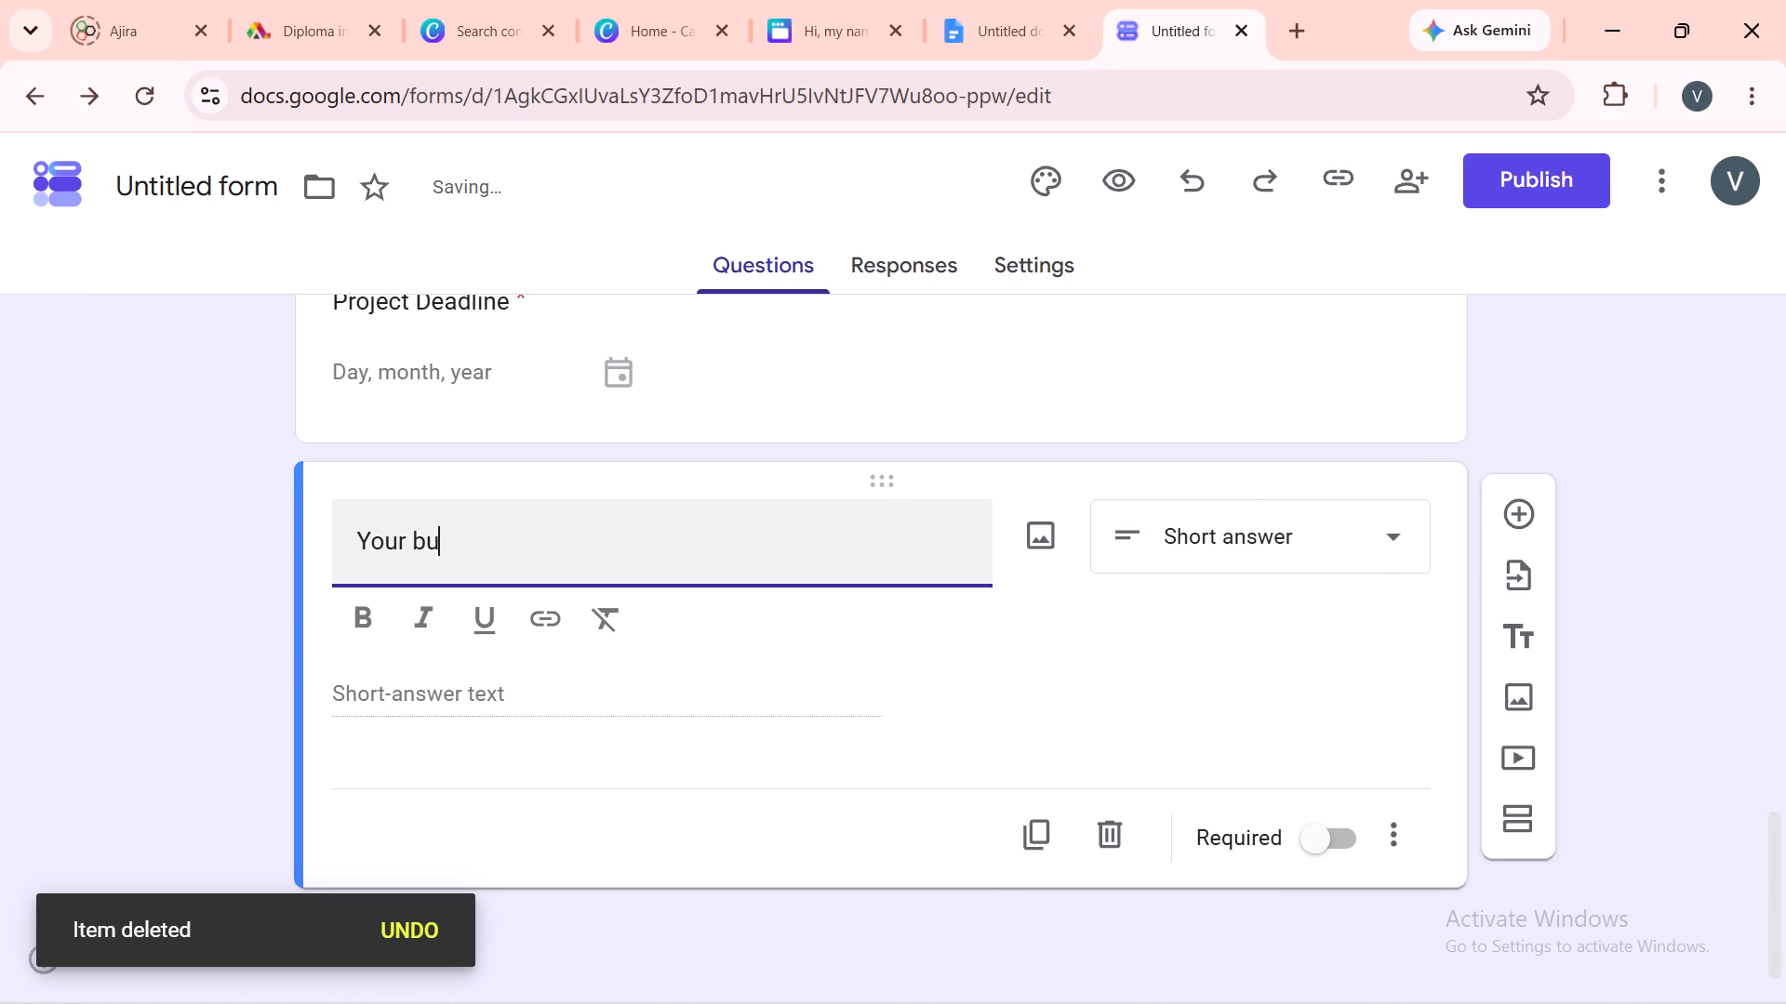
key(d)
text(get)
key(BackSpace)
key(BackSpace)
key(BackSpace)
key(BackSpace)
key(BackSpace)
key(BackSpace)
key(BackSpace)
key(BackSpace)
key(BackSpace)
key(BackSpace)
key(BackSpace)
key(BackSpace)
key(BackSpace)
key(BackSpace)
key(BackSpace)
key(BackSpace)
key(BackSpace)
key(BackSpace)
Title the new question "Budget" and set its answer type to Multiple choice.
key(b)
text(udget)
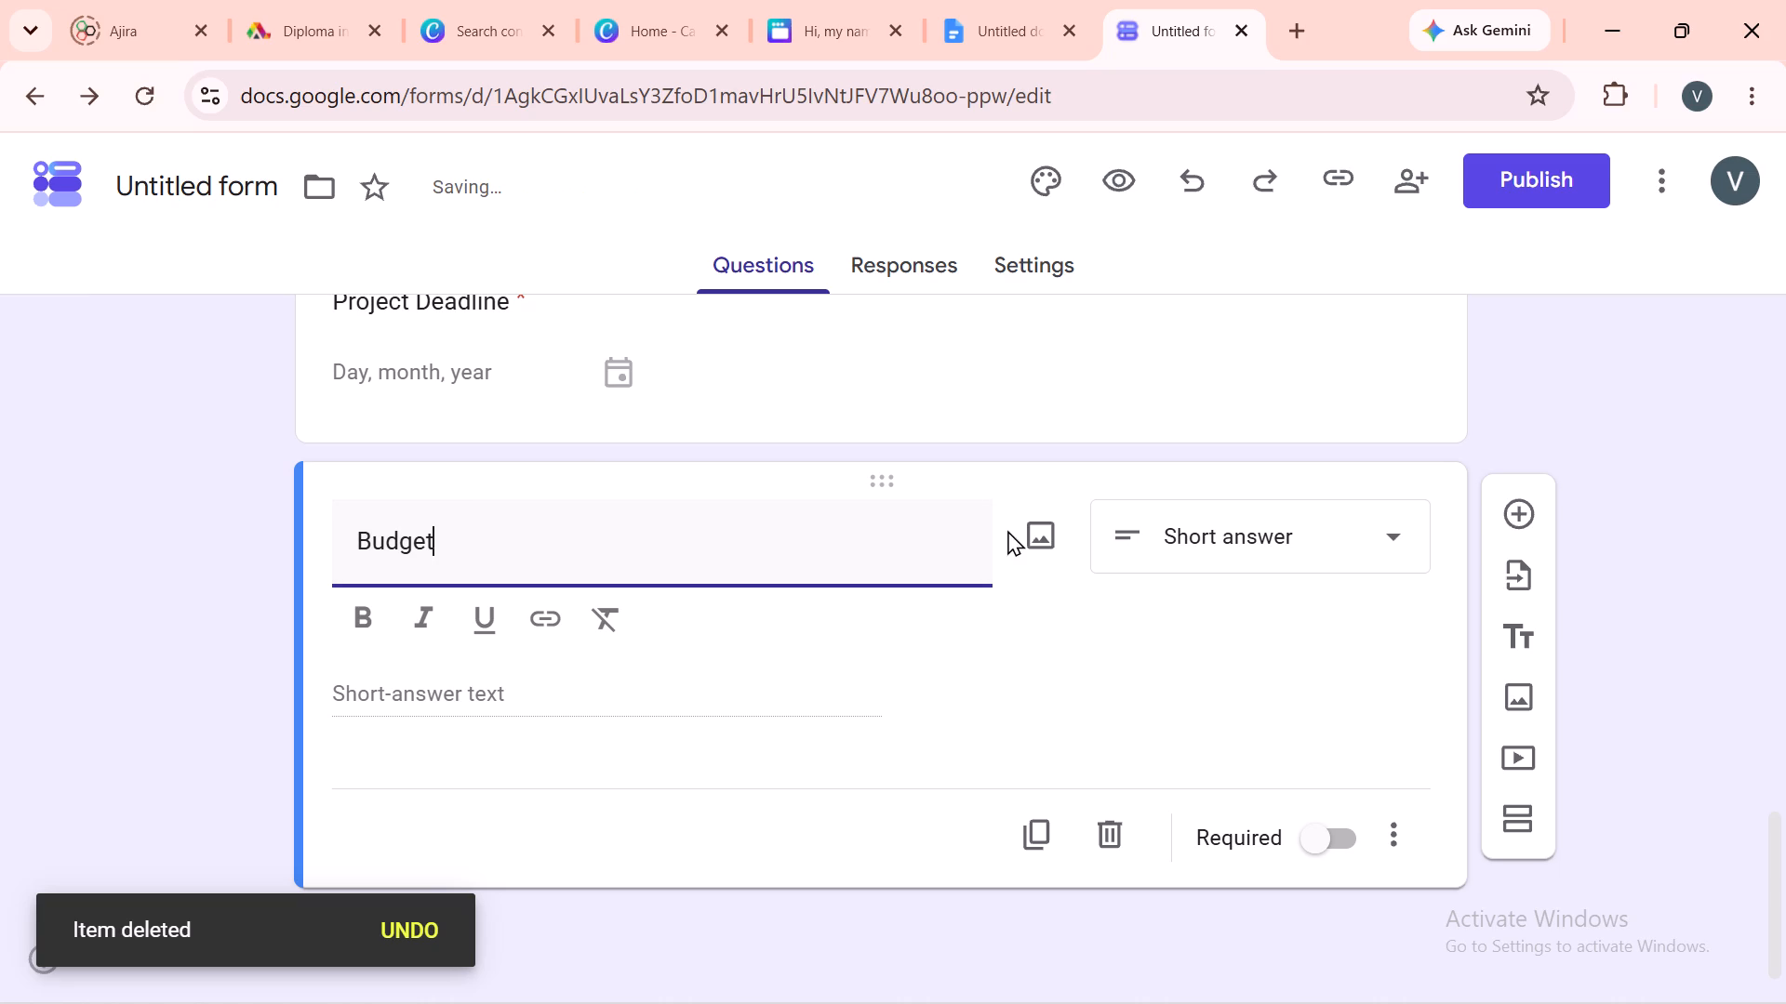
click(1386, 528)
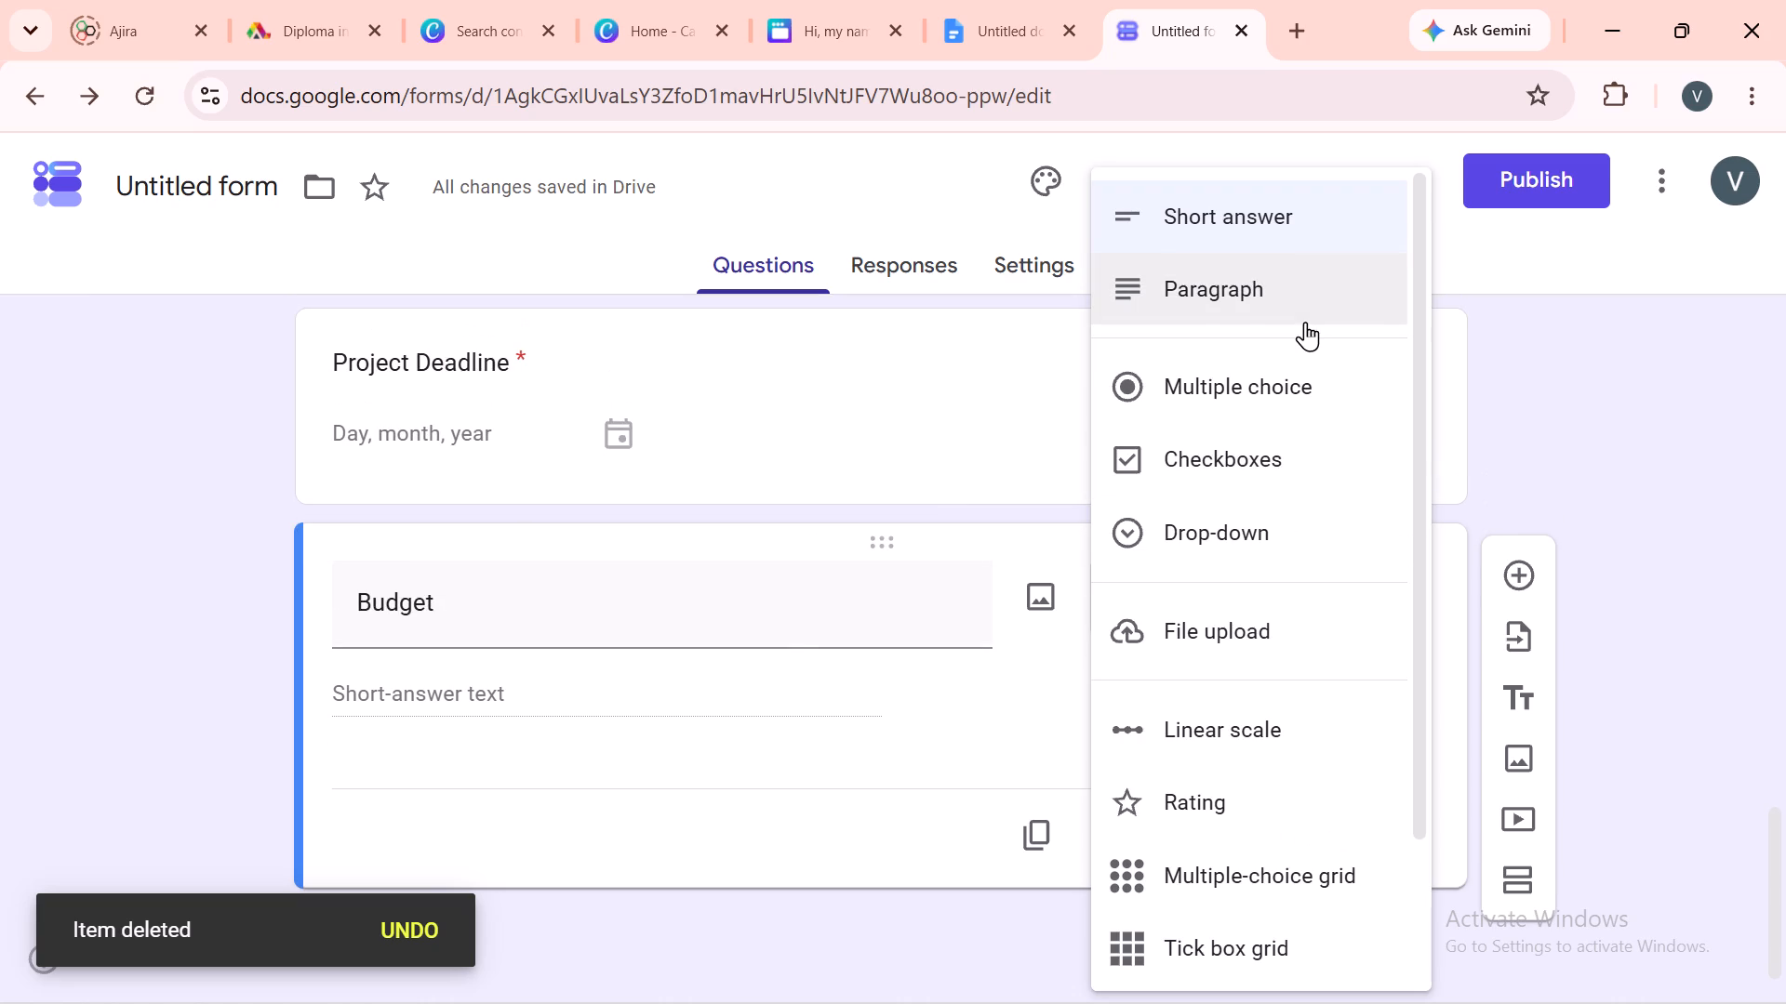
click(1252, 382)
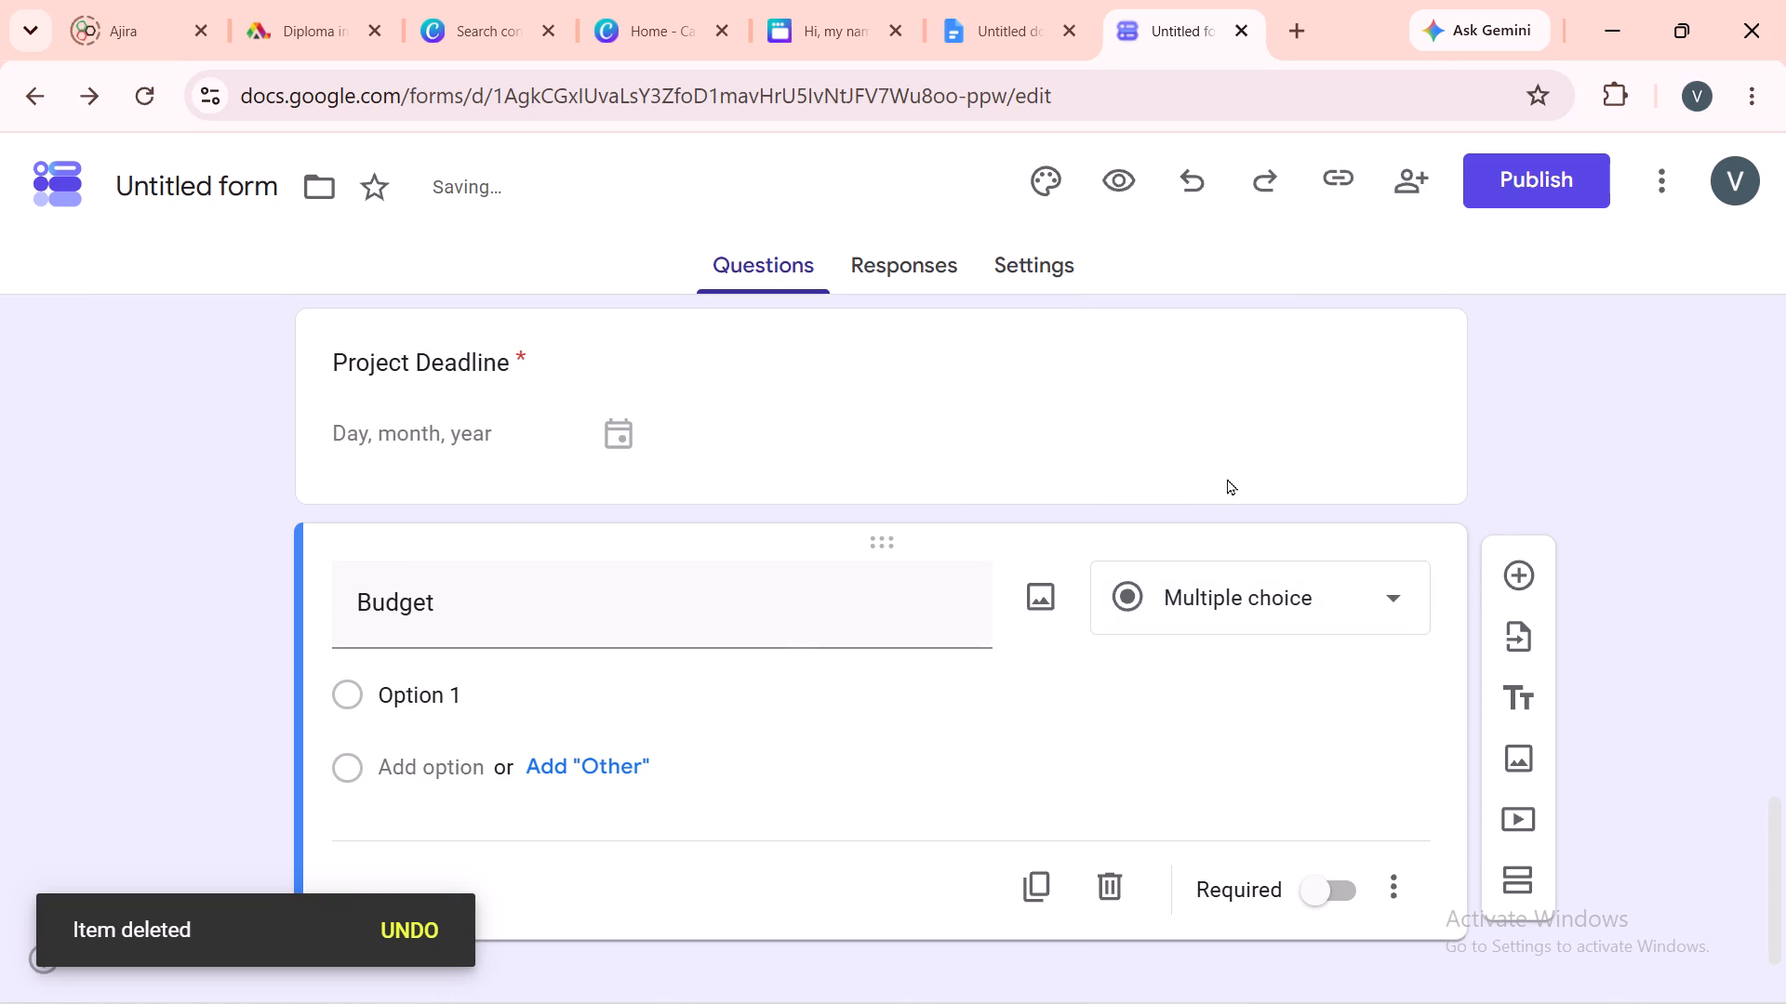
Replace the text of the Budget question's first option with "USD:".
scroll(710, 673, down, 2)
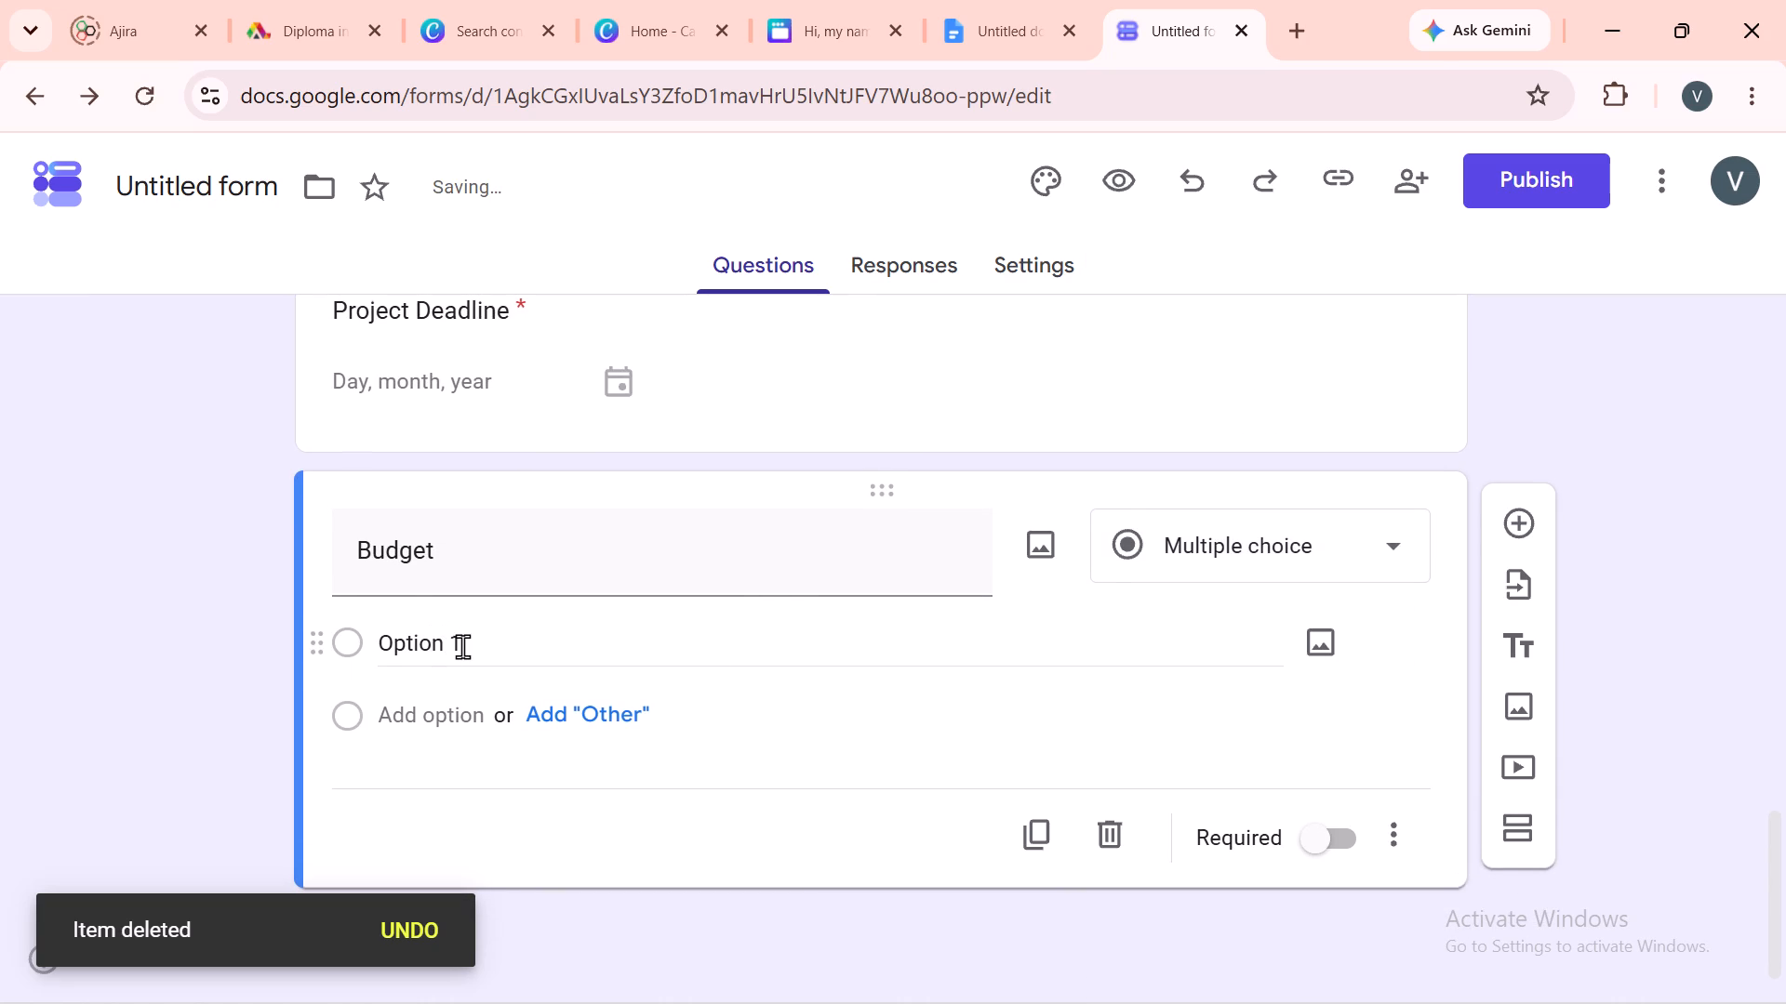
click(462, 646)
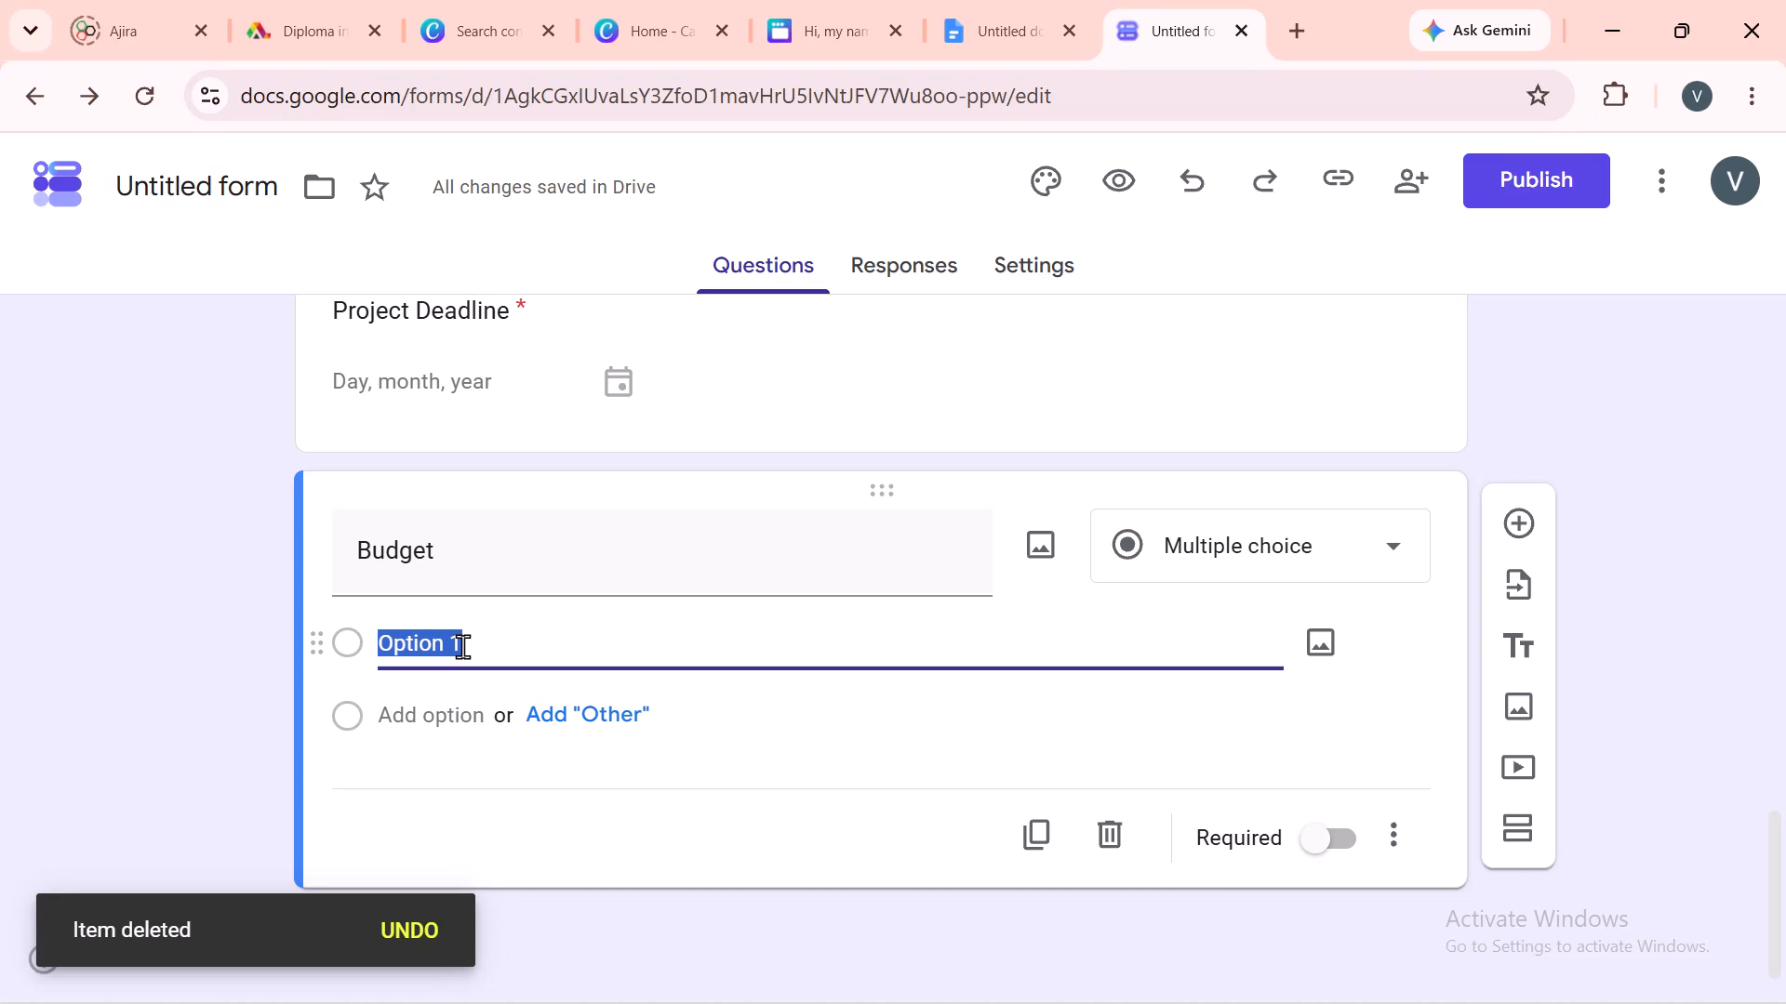
key(u)
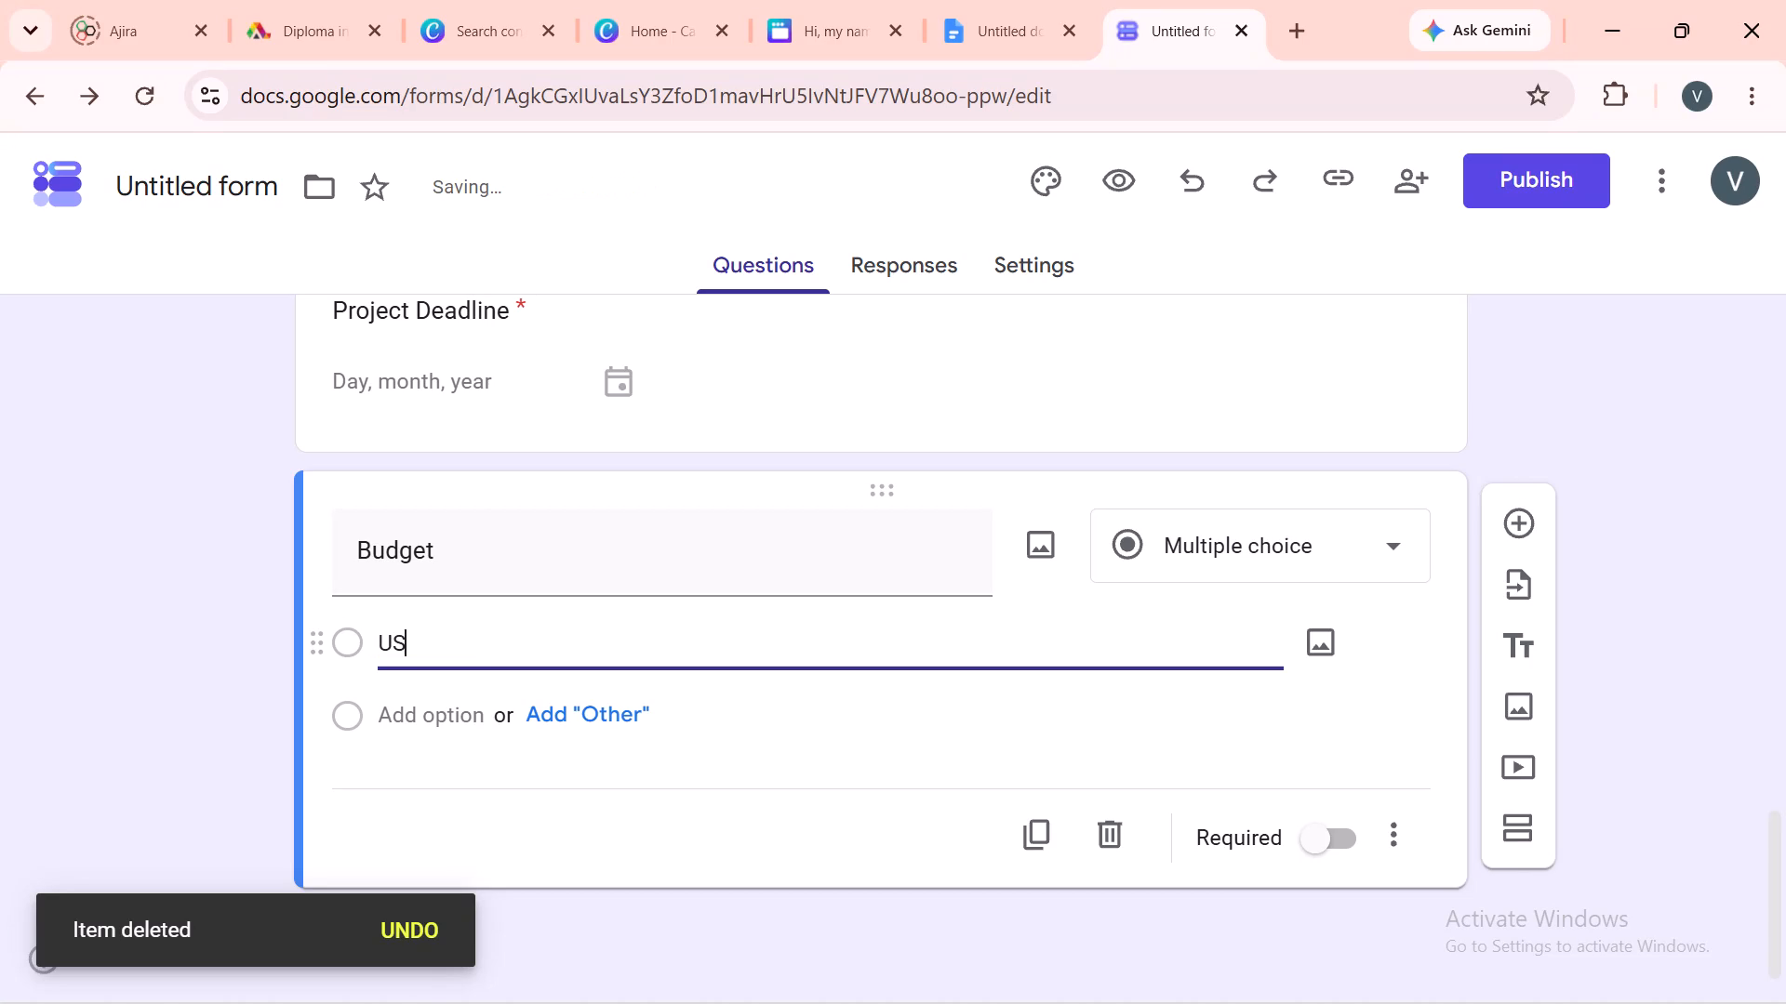
key(d)
key(shift+colon)
Search Google in a new browser tab for "999 usd to ksh".
click(1286, 27)
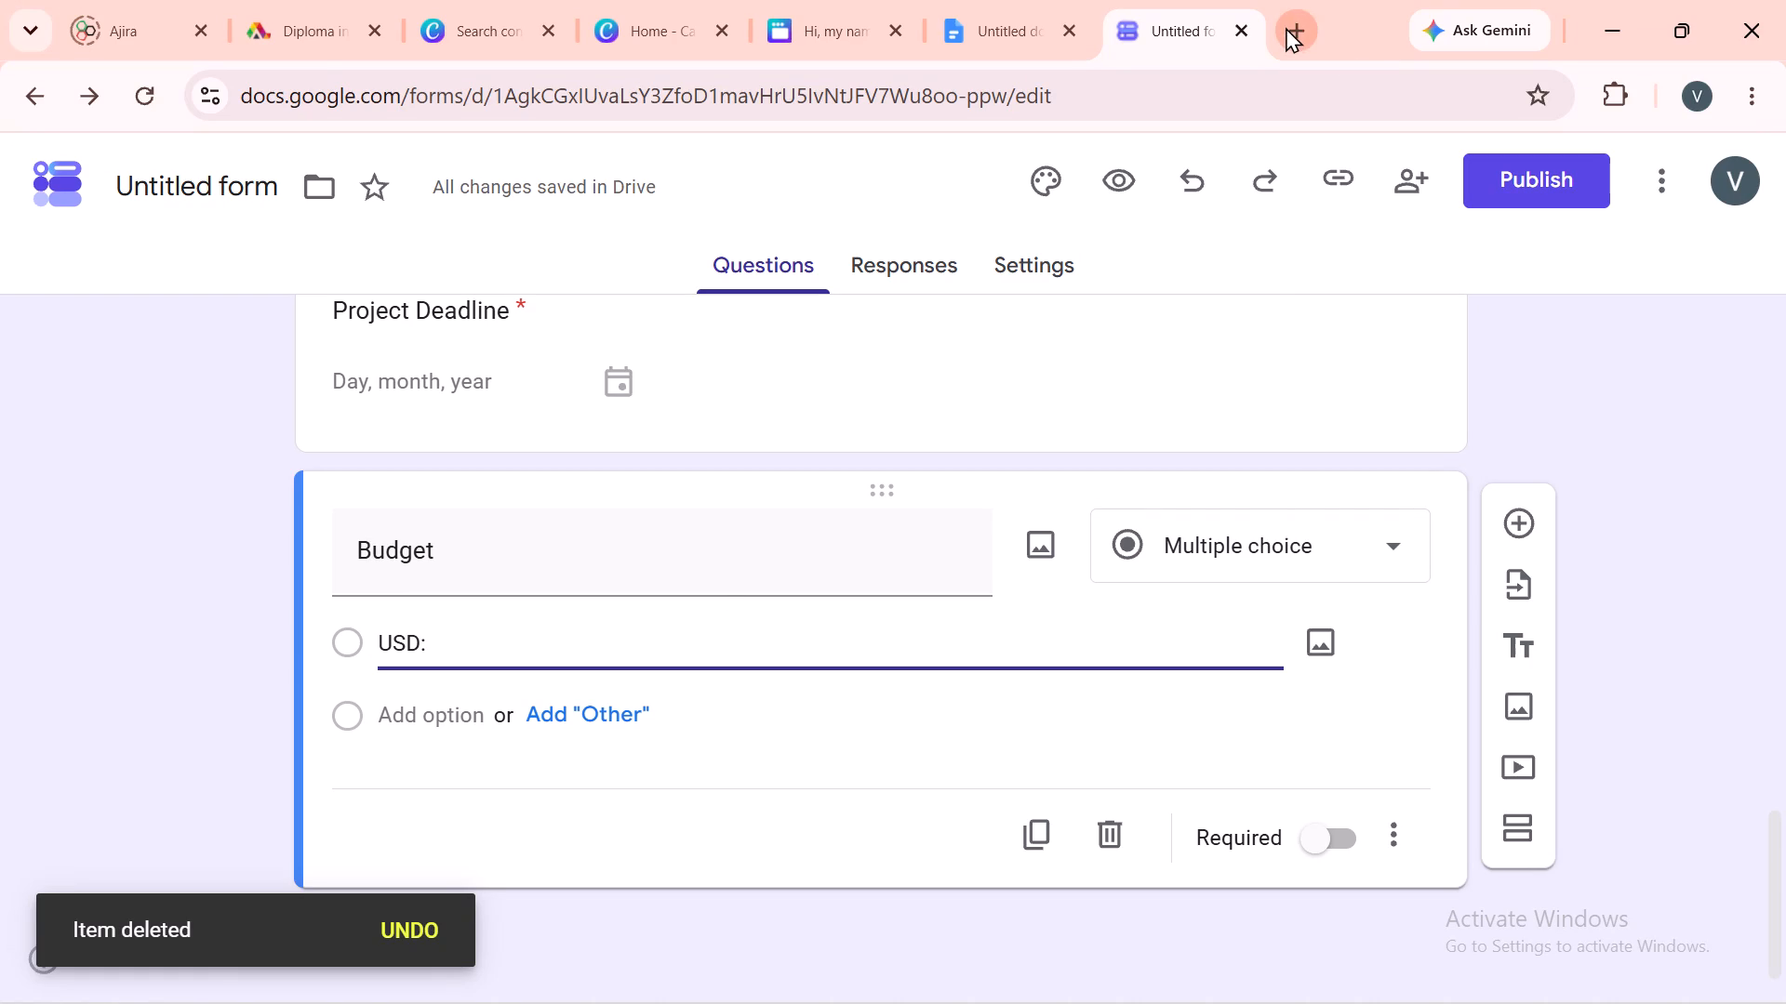
click(872, 104)
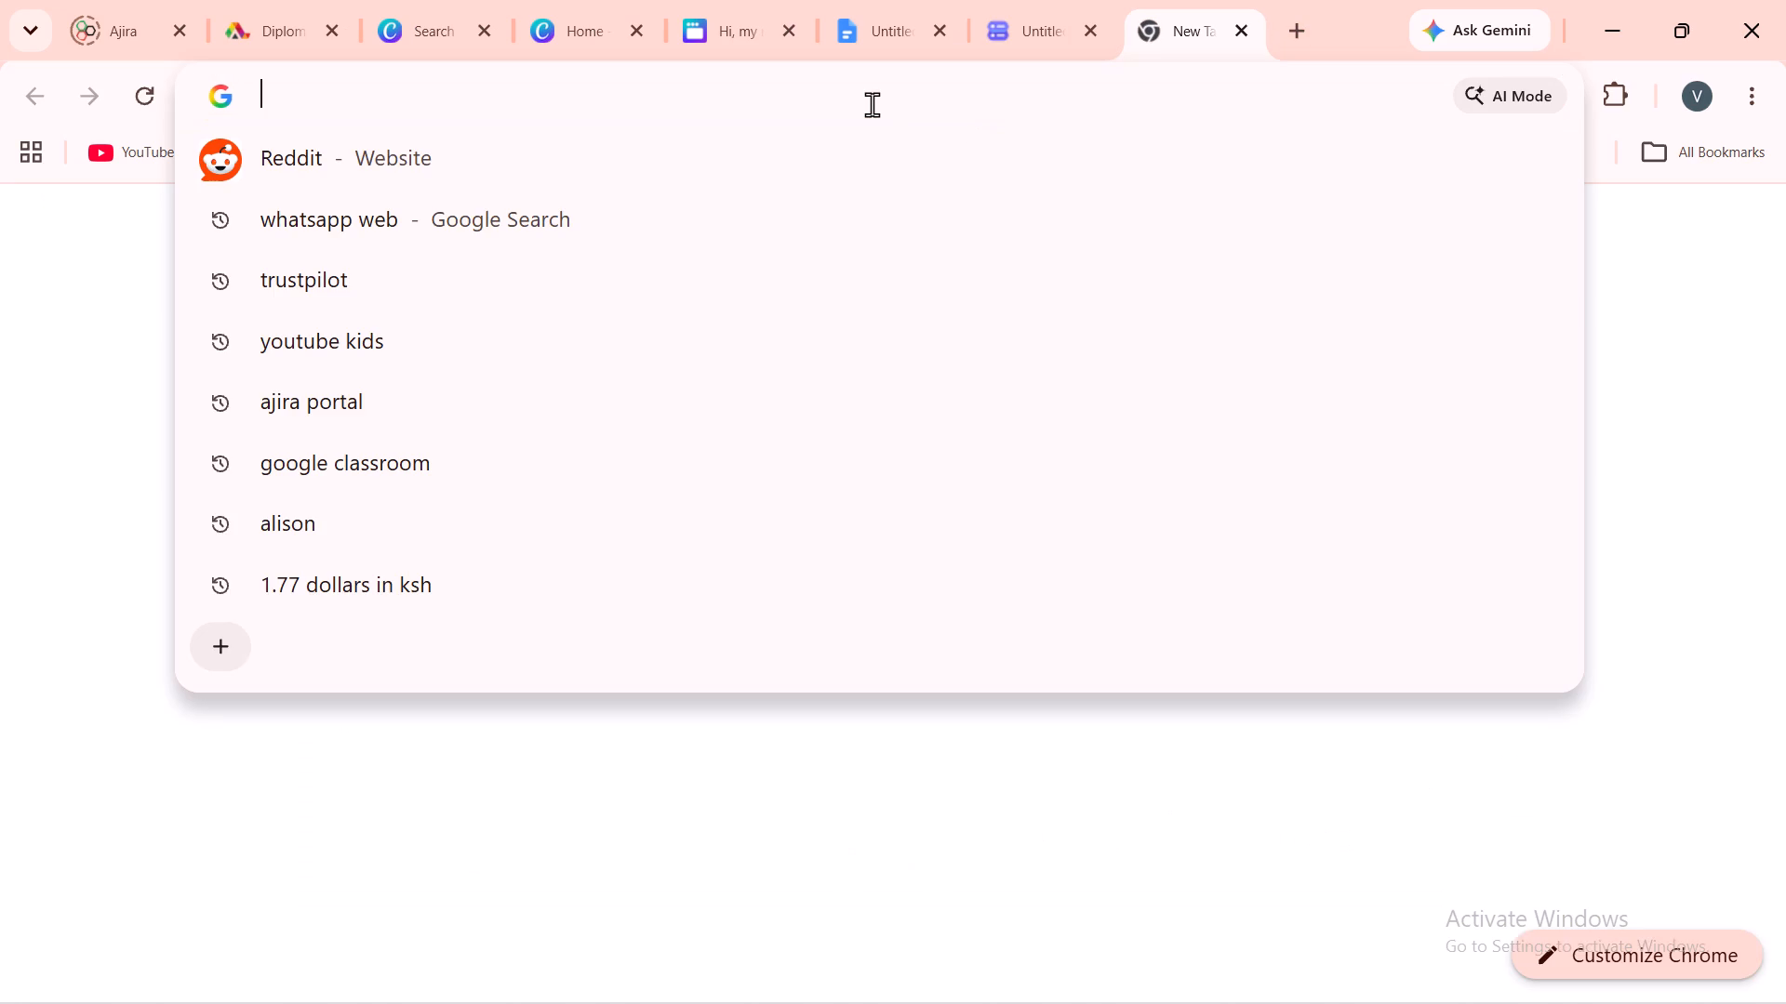
text(999)
click(459, 213)
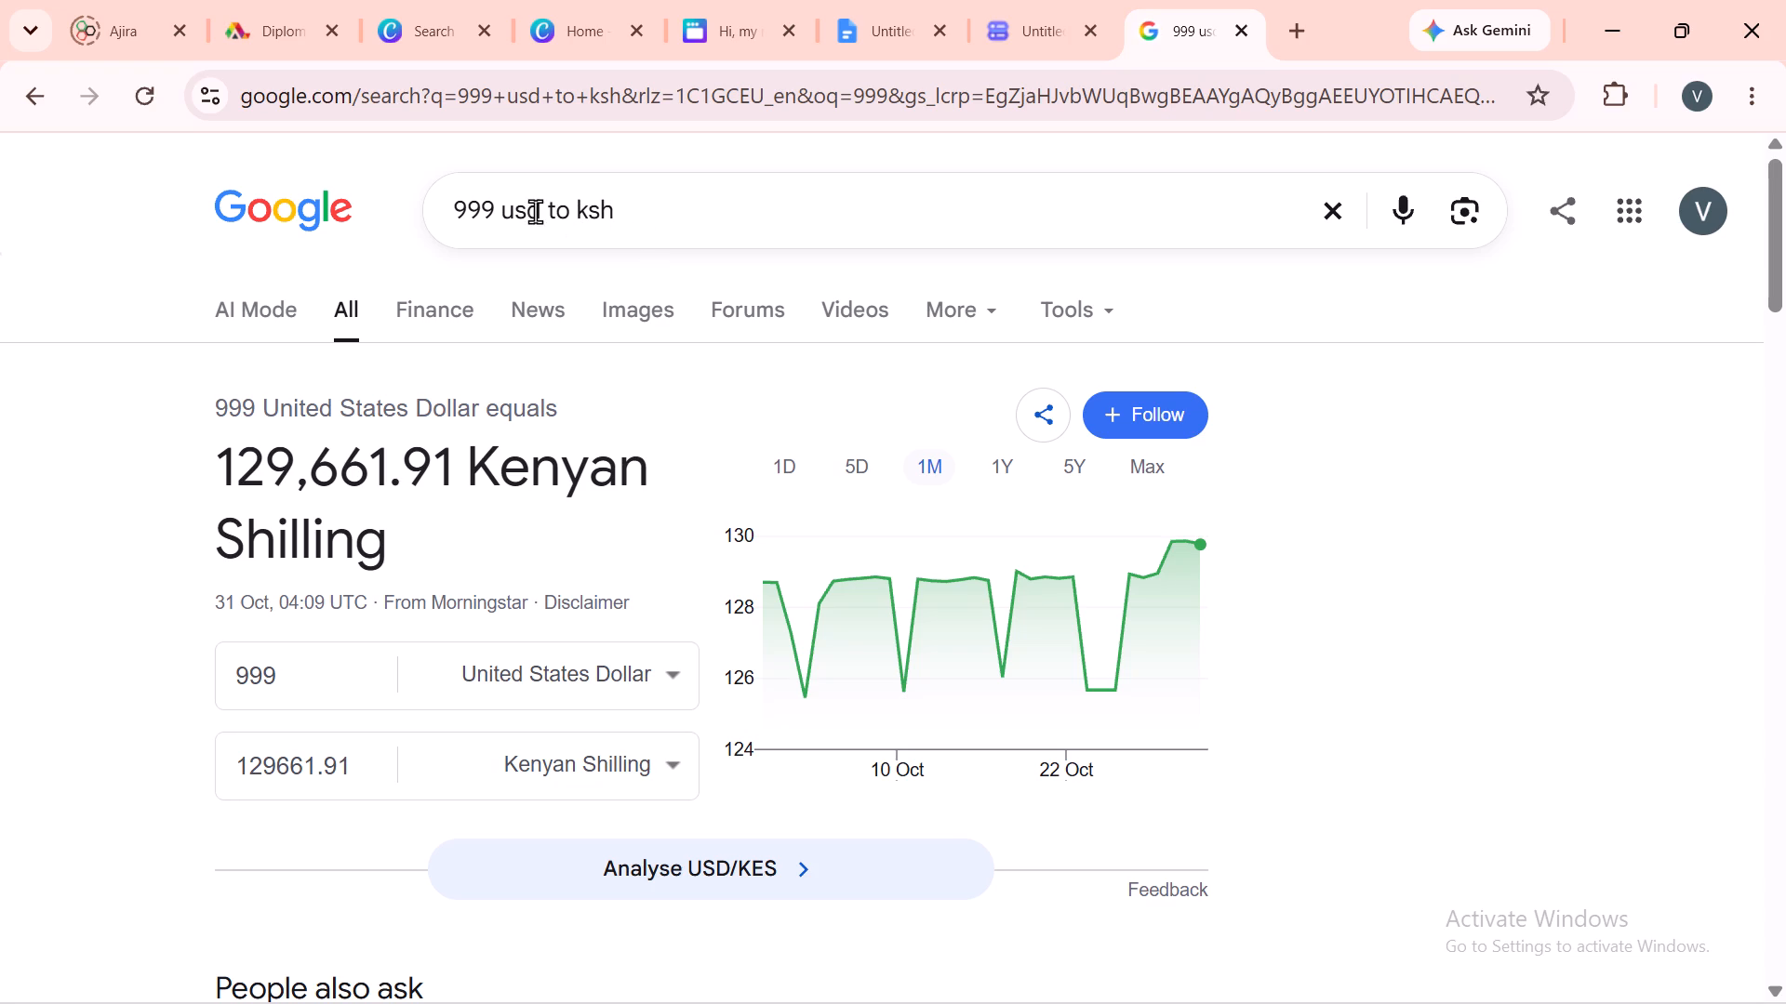
Change the Google search to "999 ksh to usd" to look up the reverse conversion.
click(582, 216)
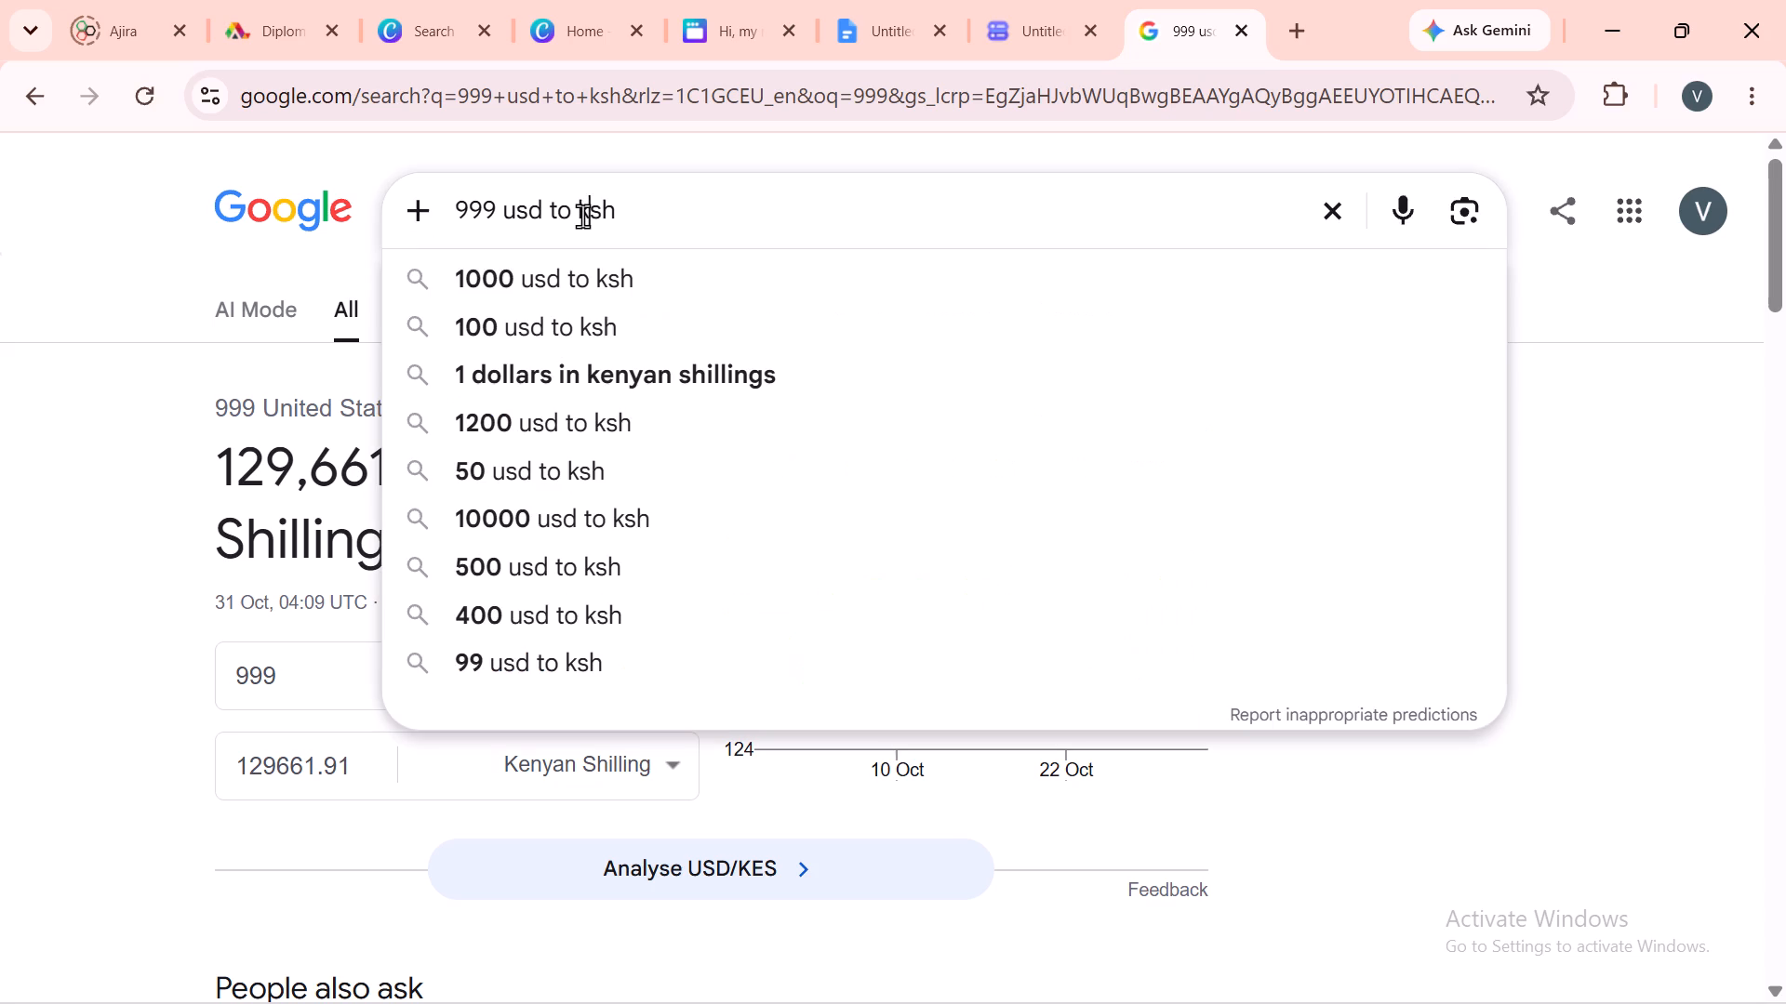
click(636, 216)
key(BackSpace)
key(BackSpace)
key(BackSpace)
key(BackSpace)
key(BackSpace)
key(BackSpace)
key(BackSpace)
key(BackSpace)
key(BackSpace)
key(BackSpace)
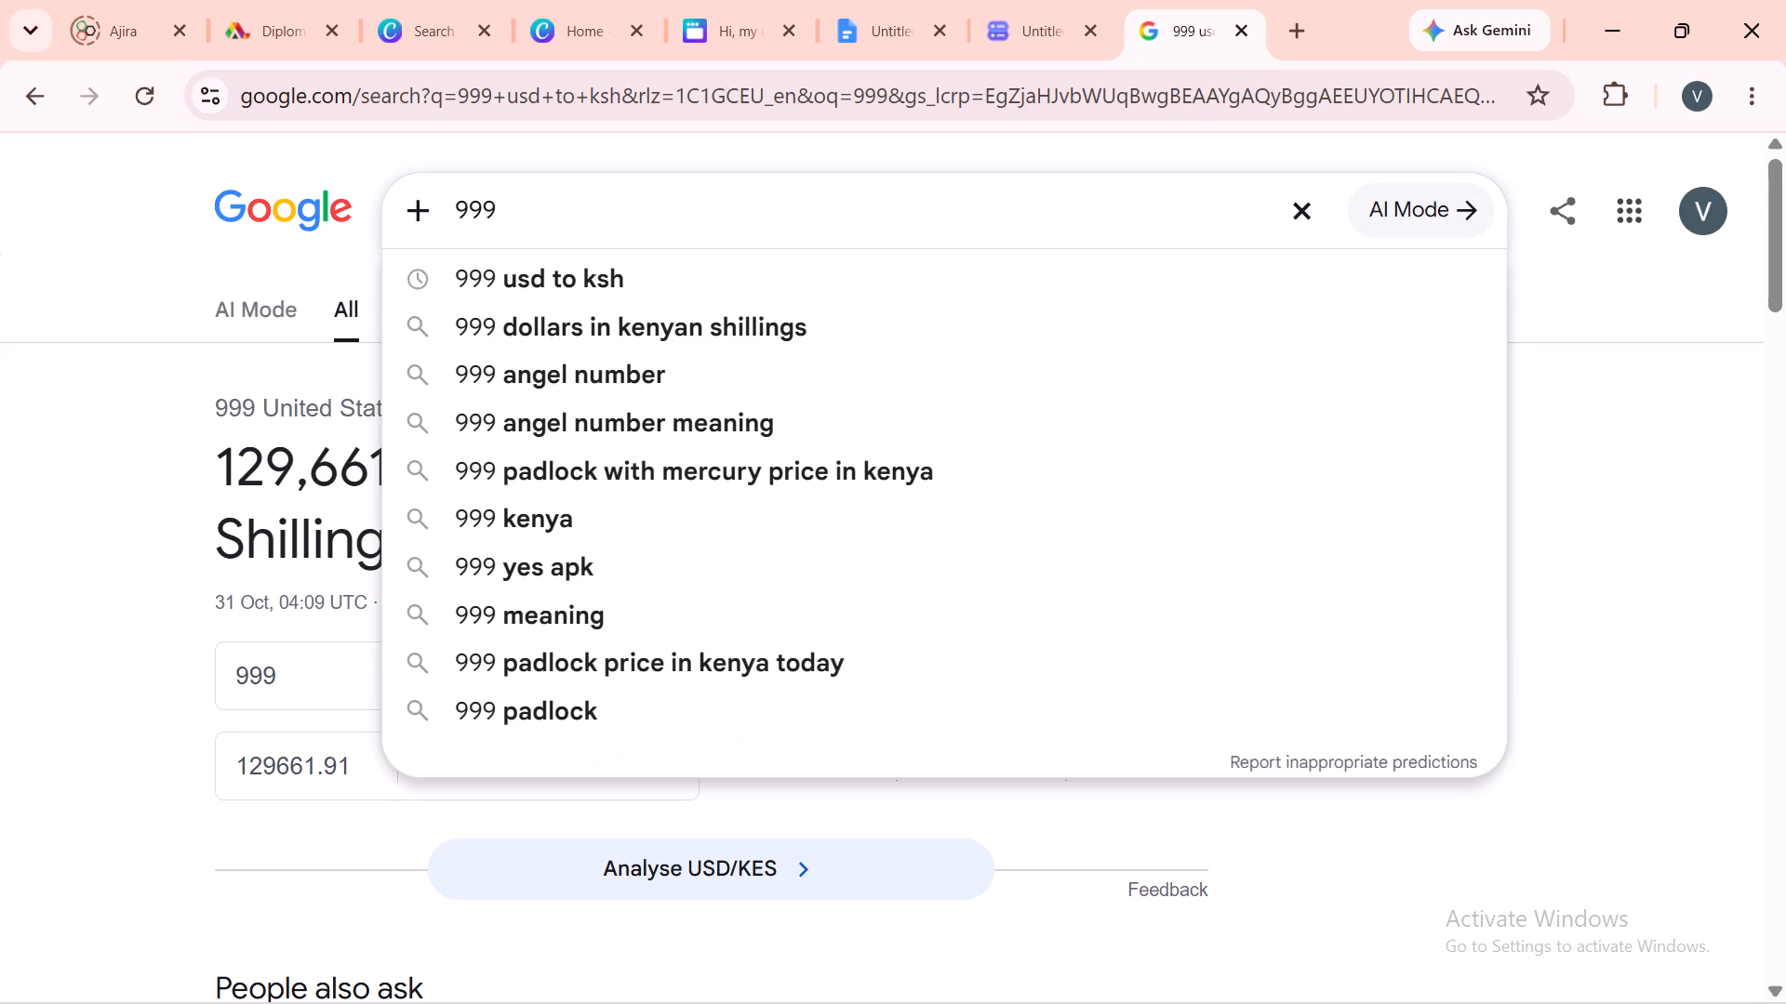
key(BackSpace)
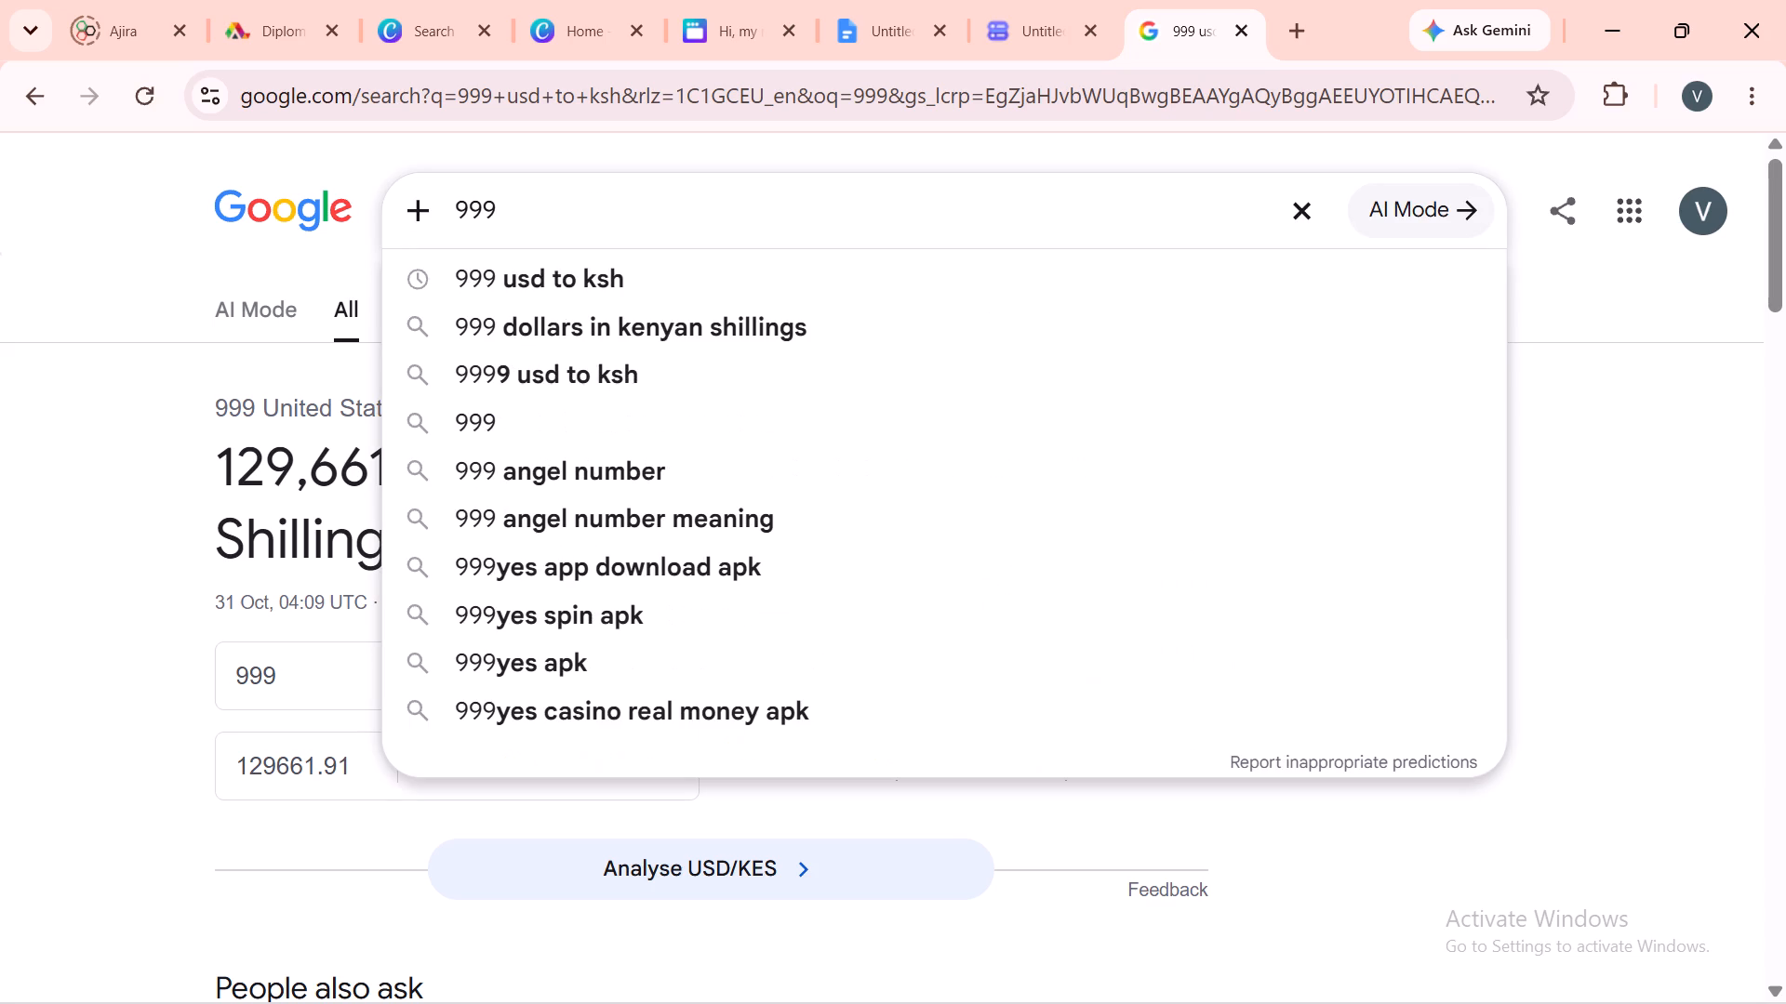
key(k)
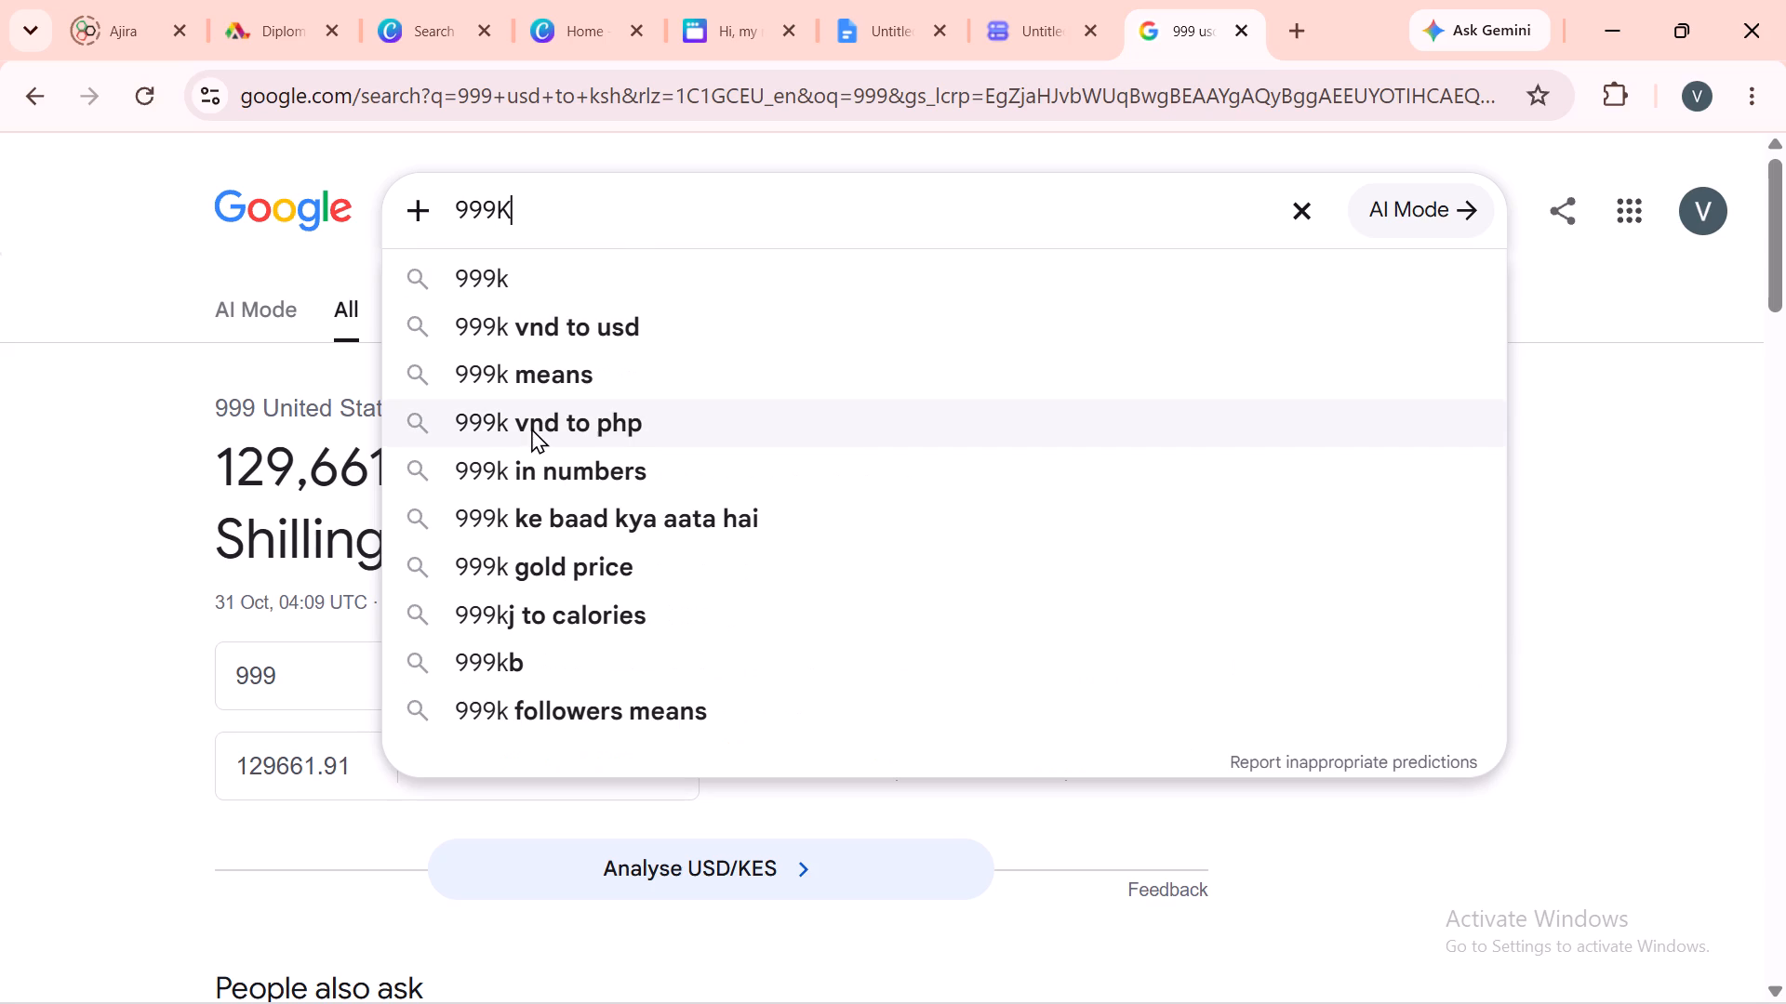
text(SH)
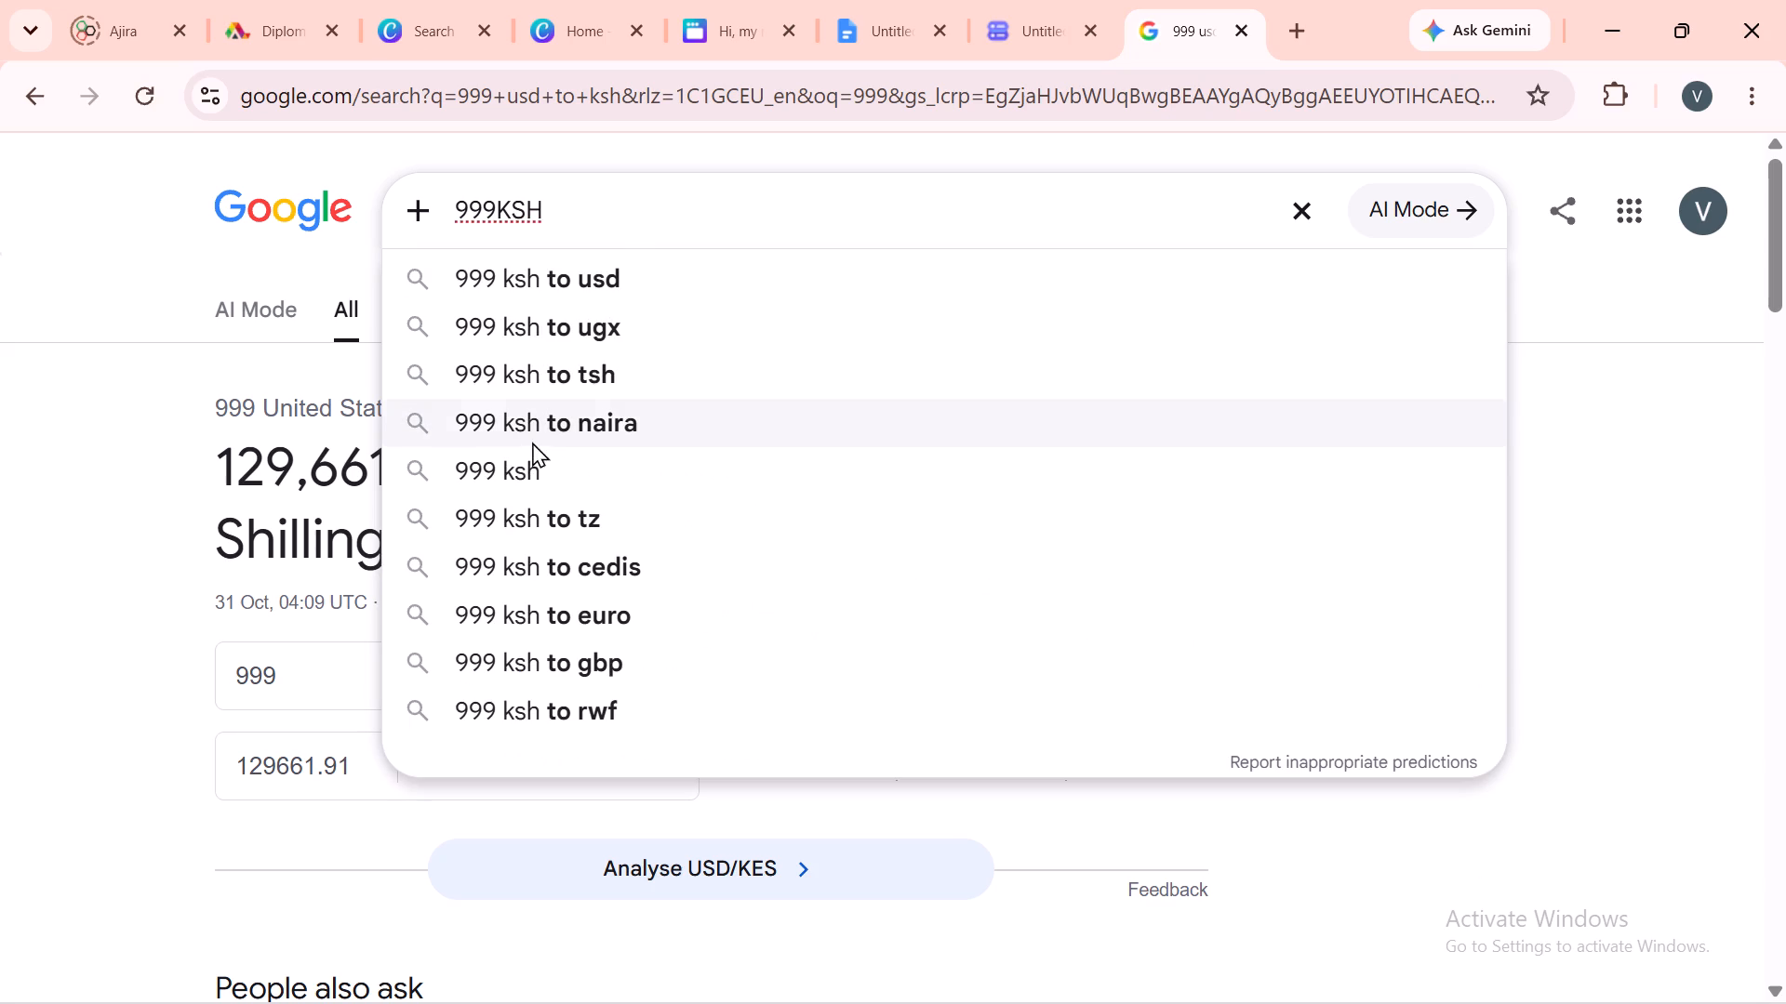
click(560, 282)
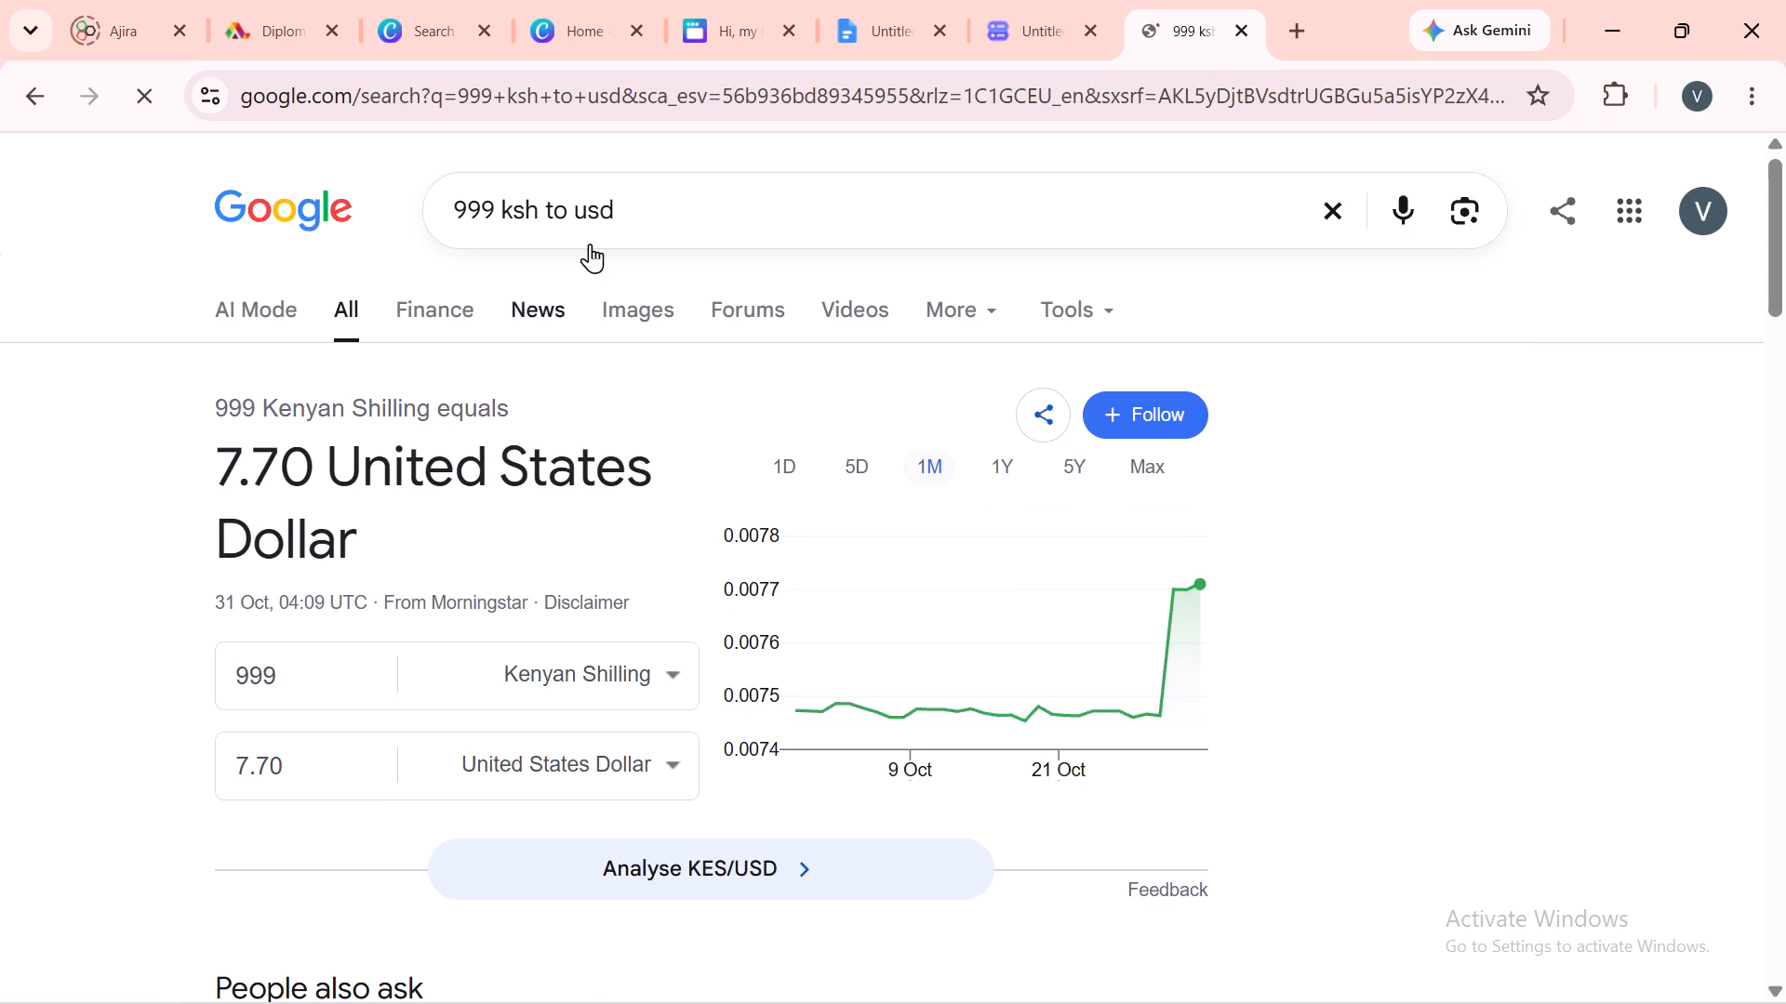
Return to the form and change the Budget question's first option to "USD 7.70".
click(991, 32)
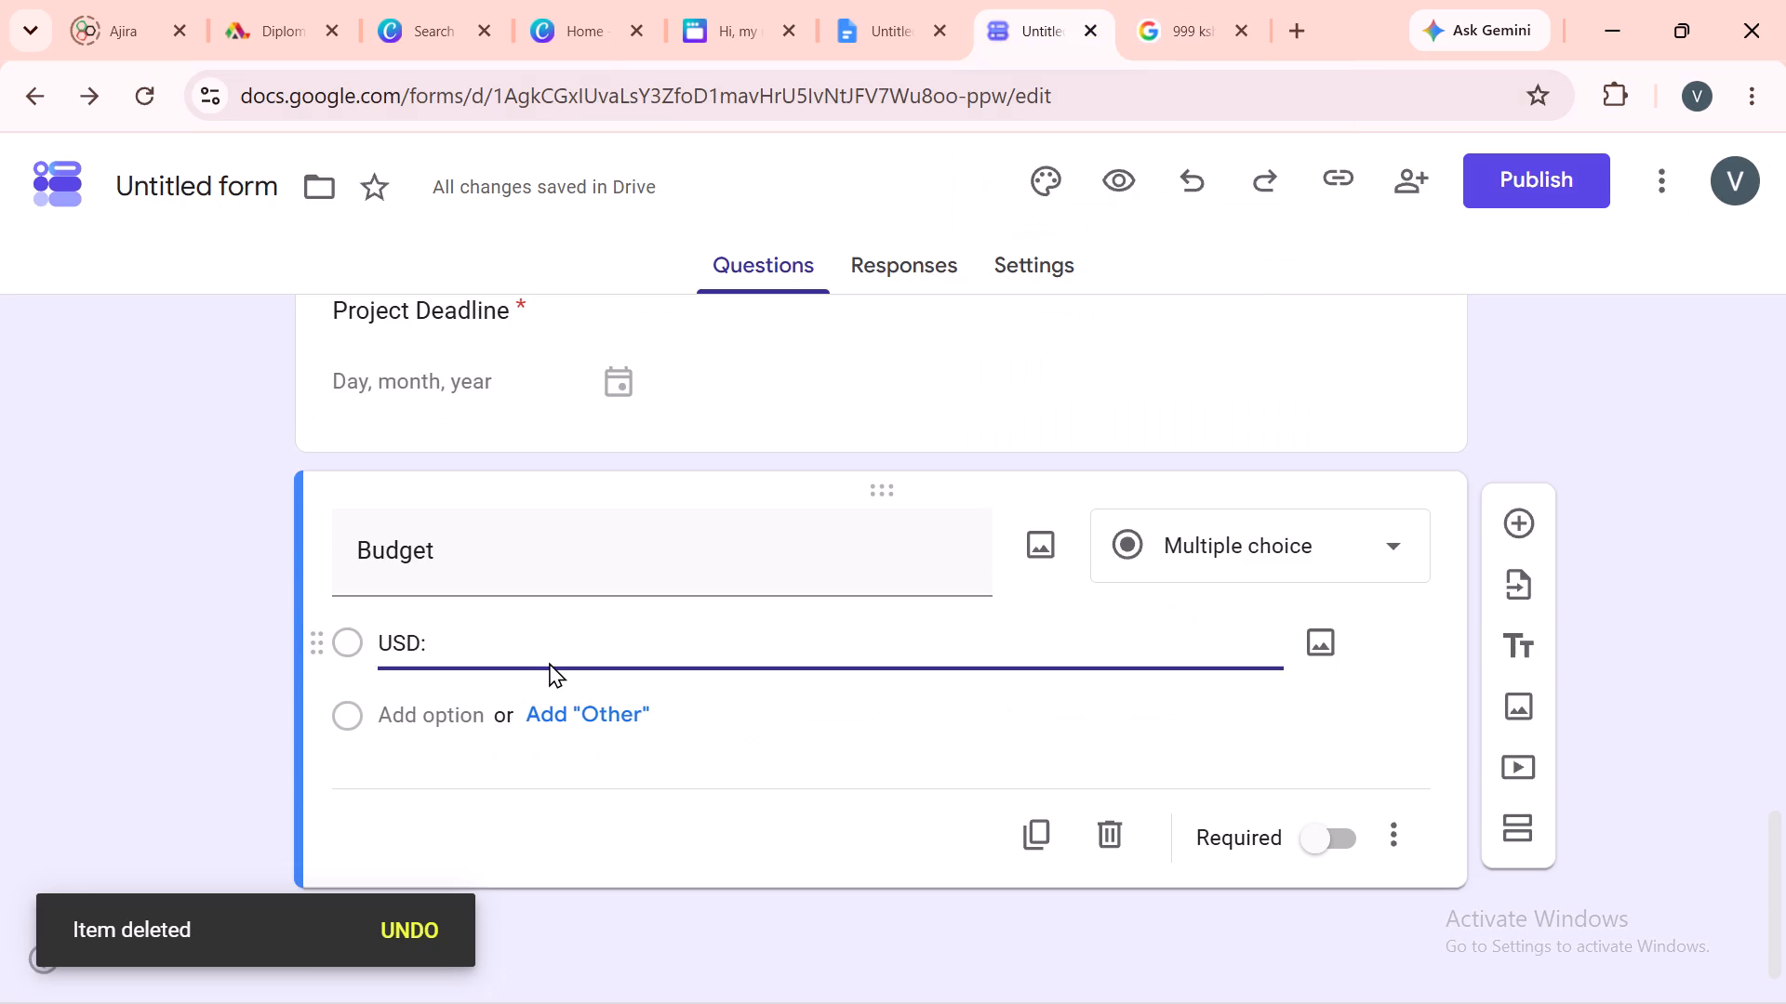
key(BackSpace)
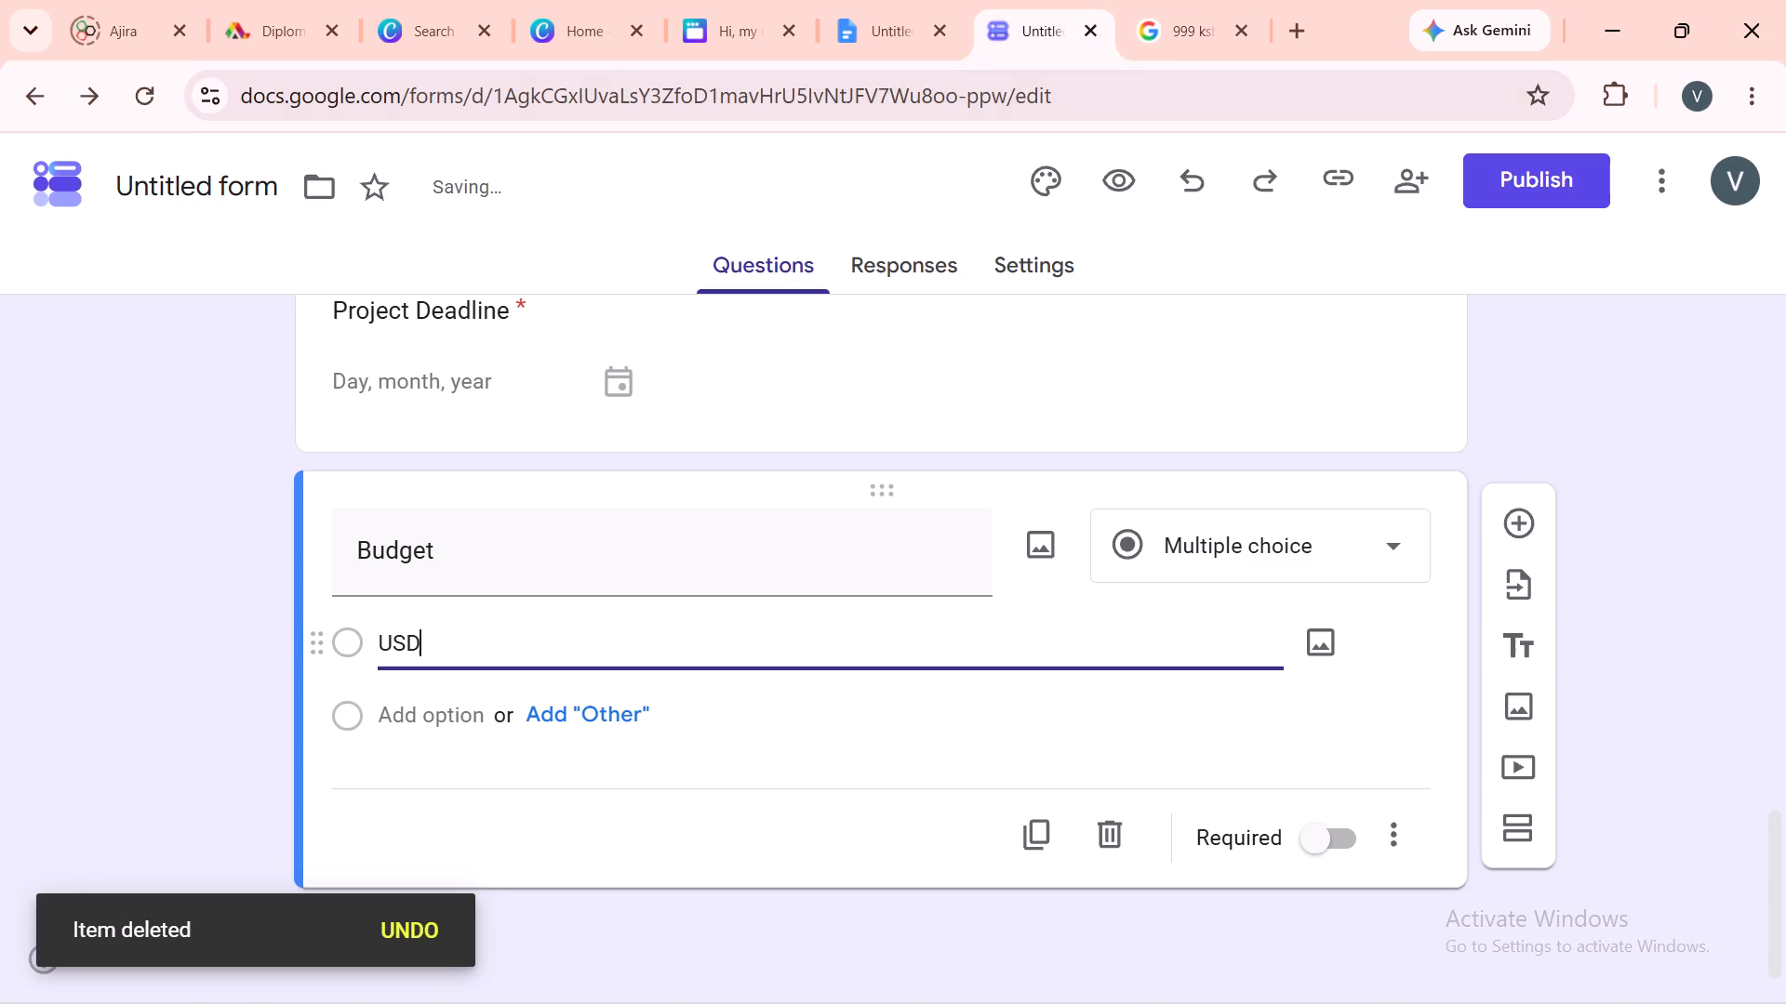
key(space)
text(7)
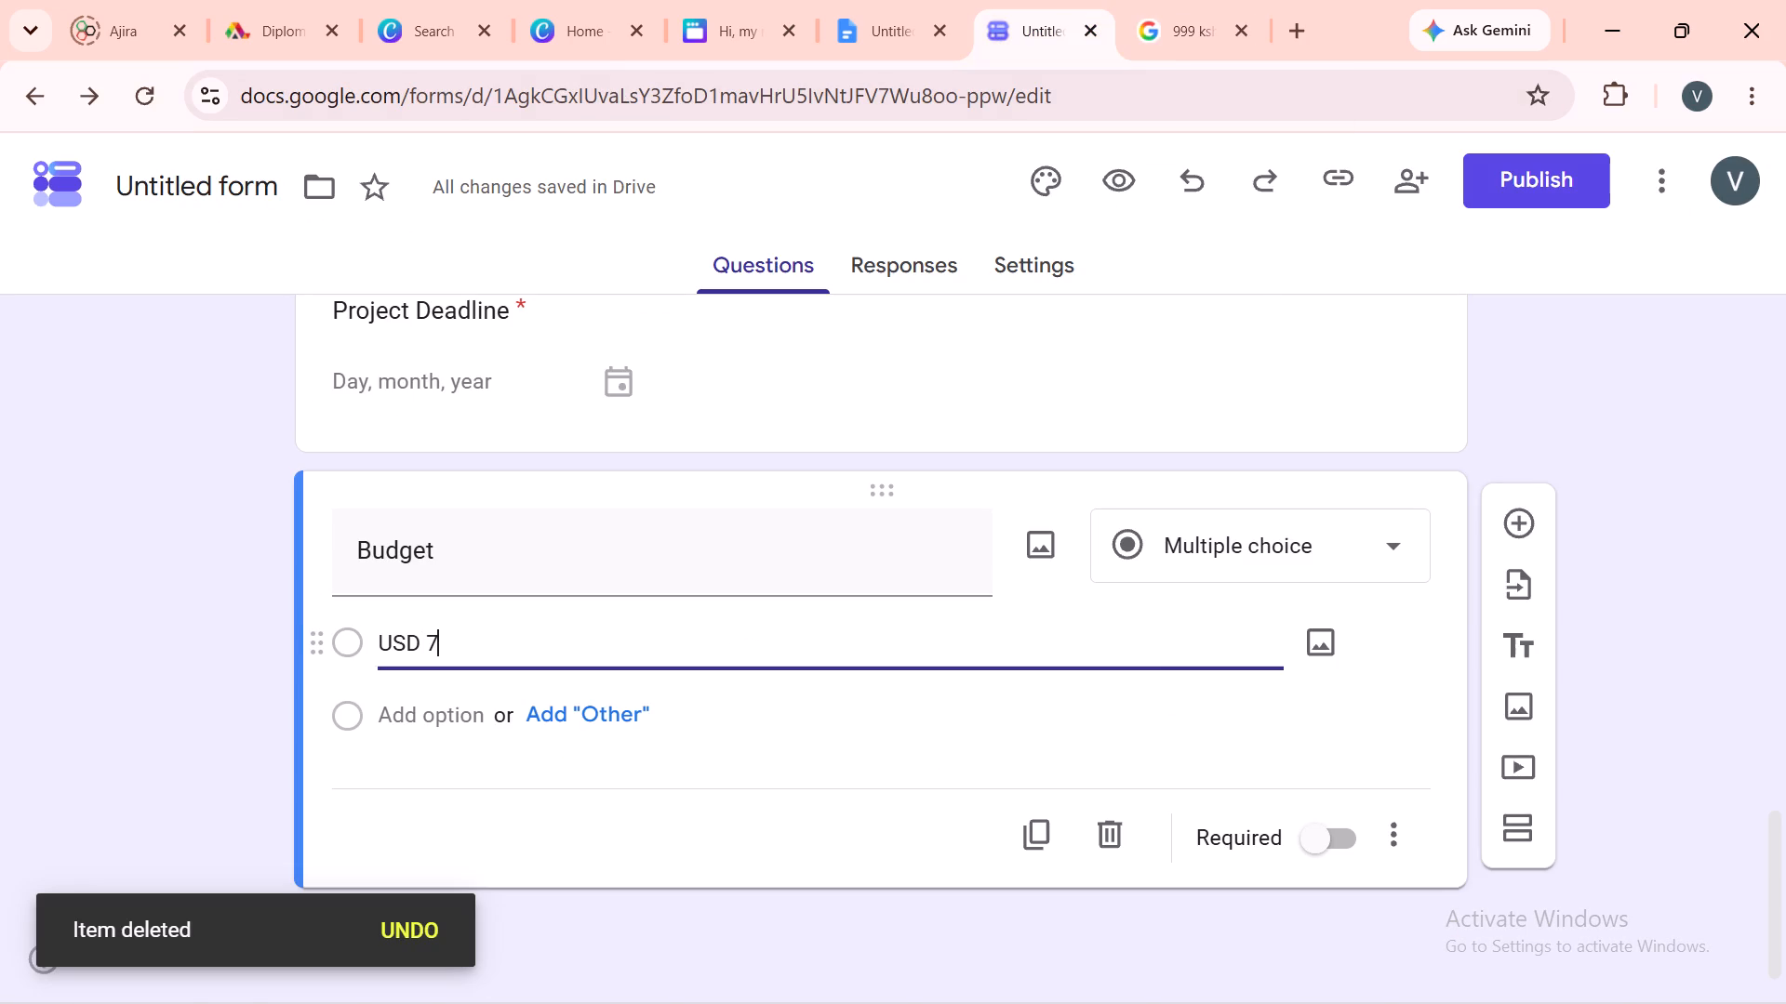
text(.7)
key(0)
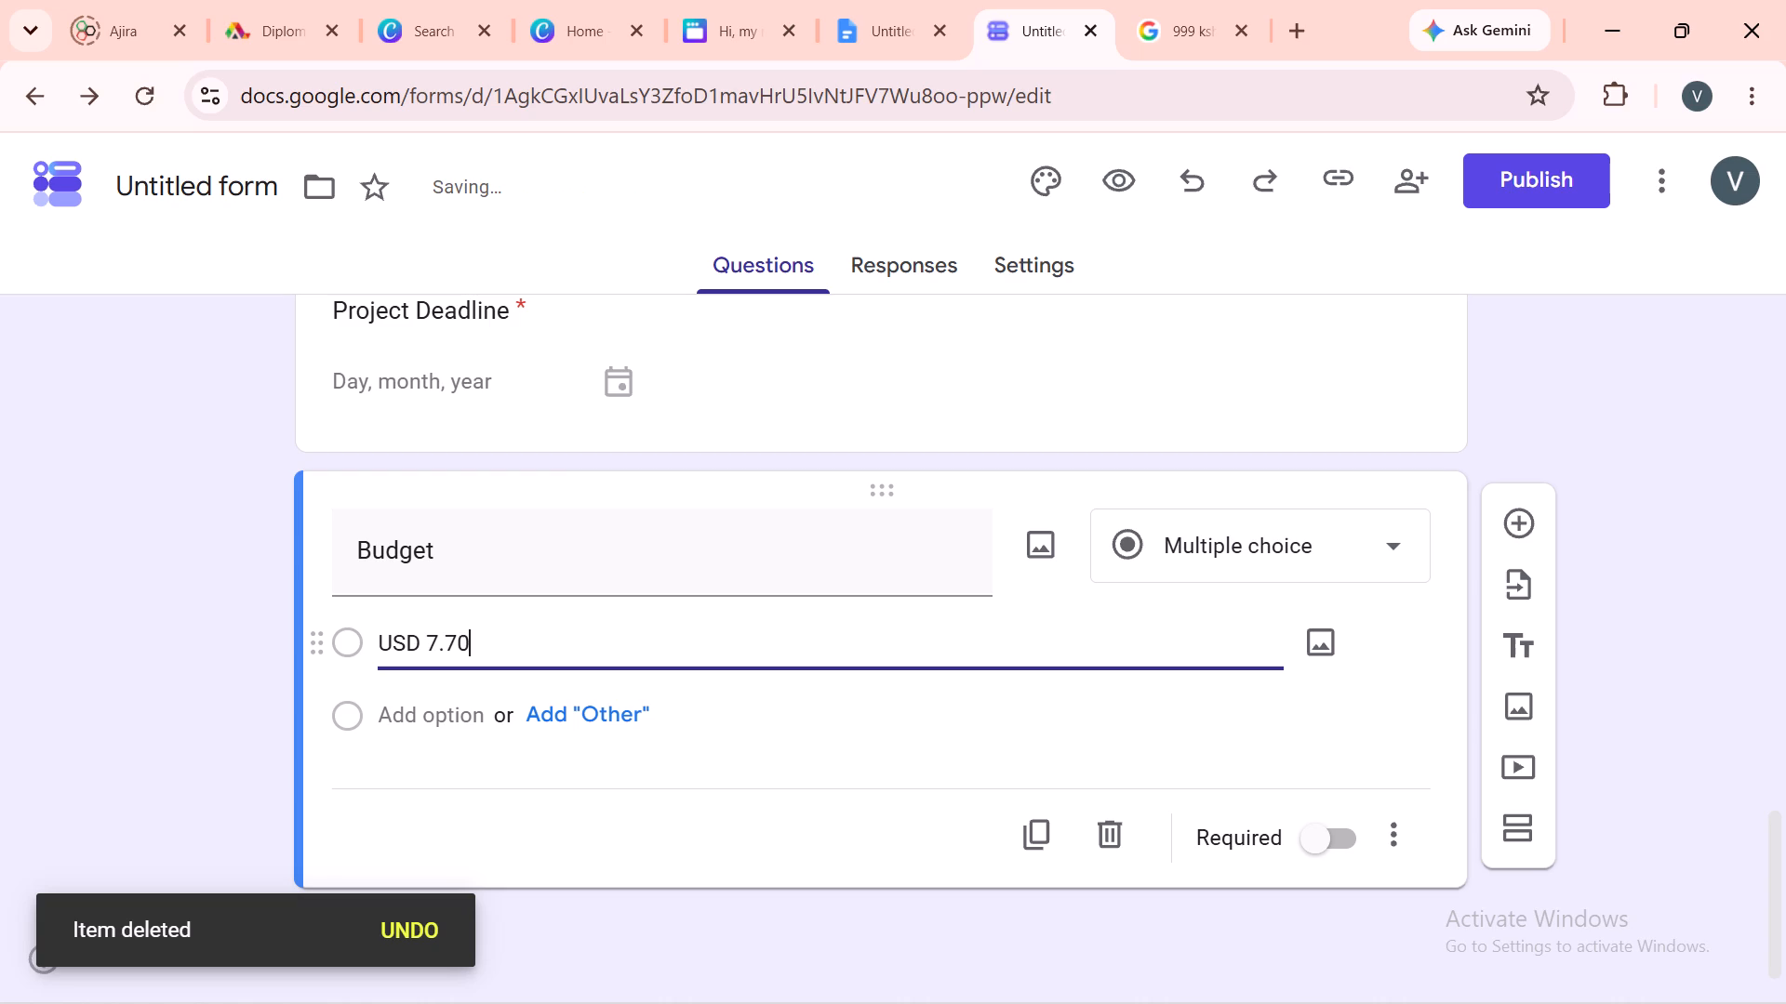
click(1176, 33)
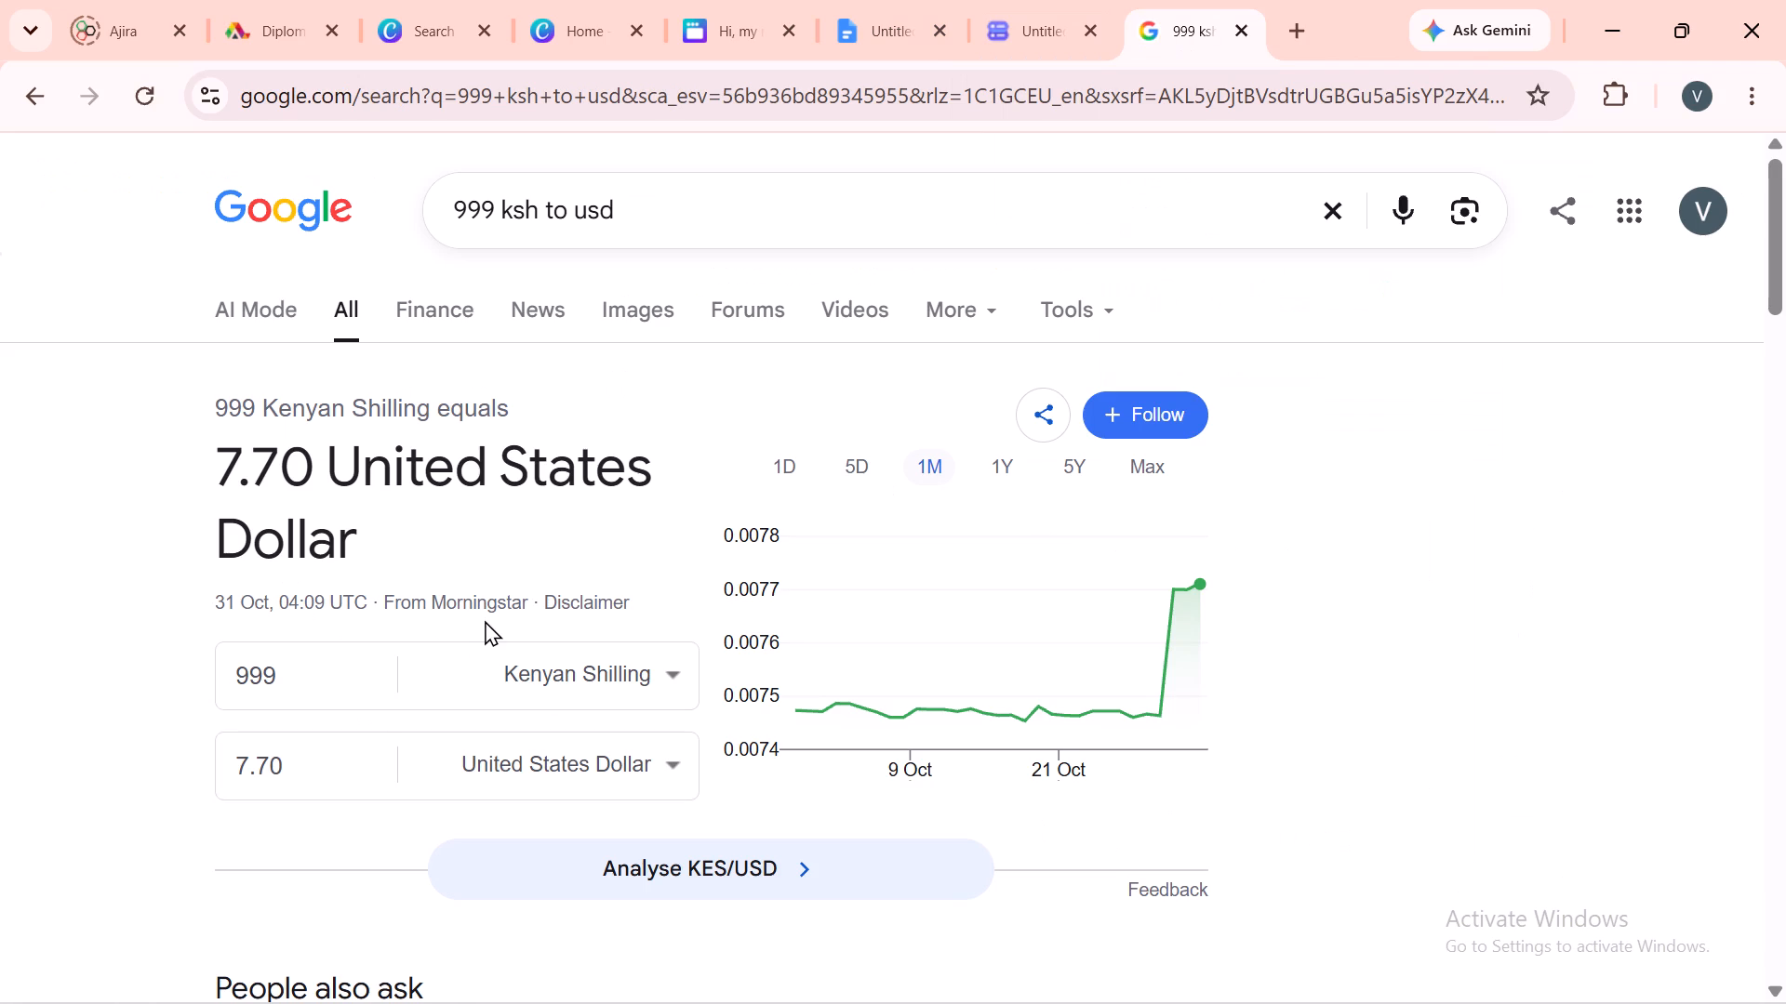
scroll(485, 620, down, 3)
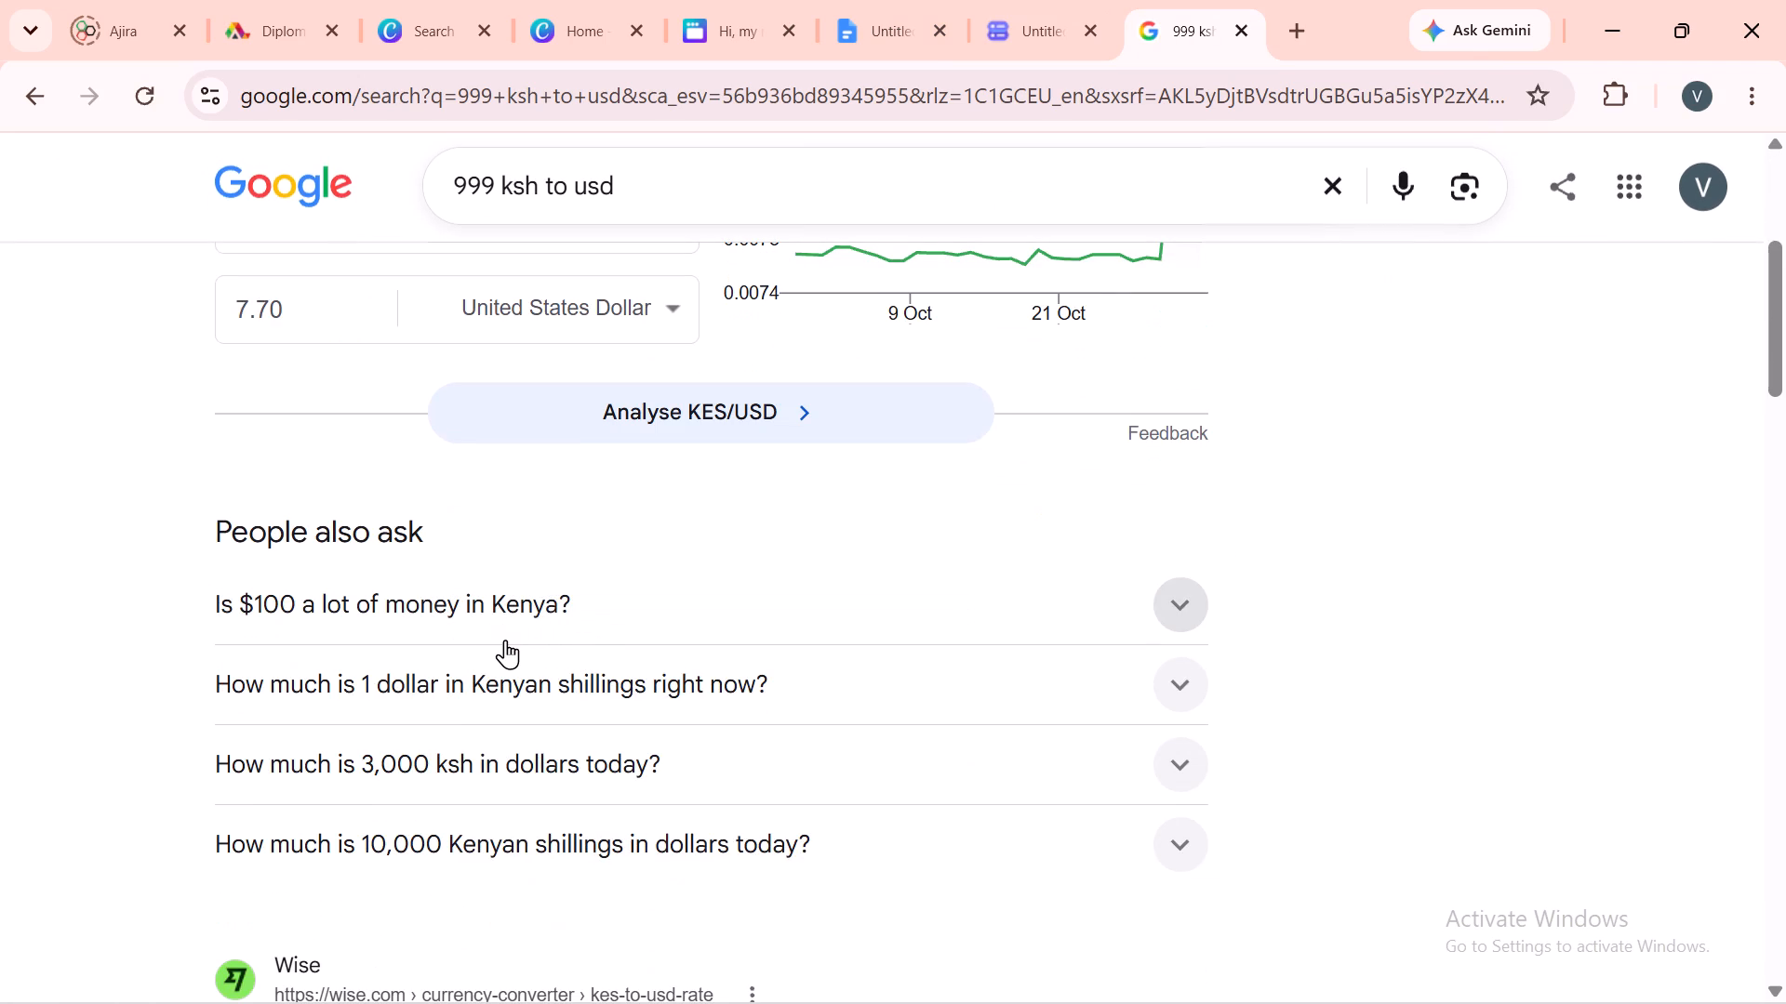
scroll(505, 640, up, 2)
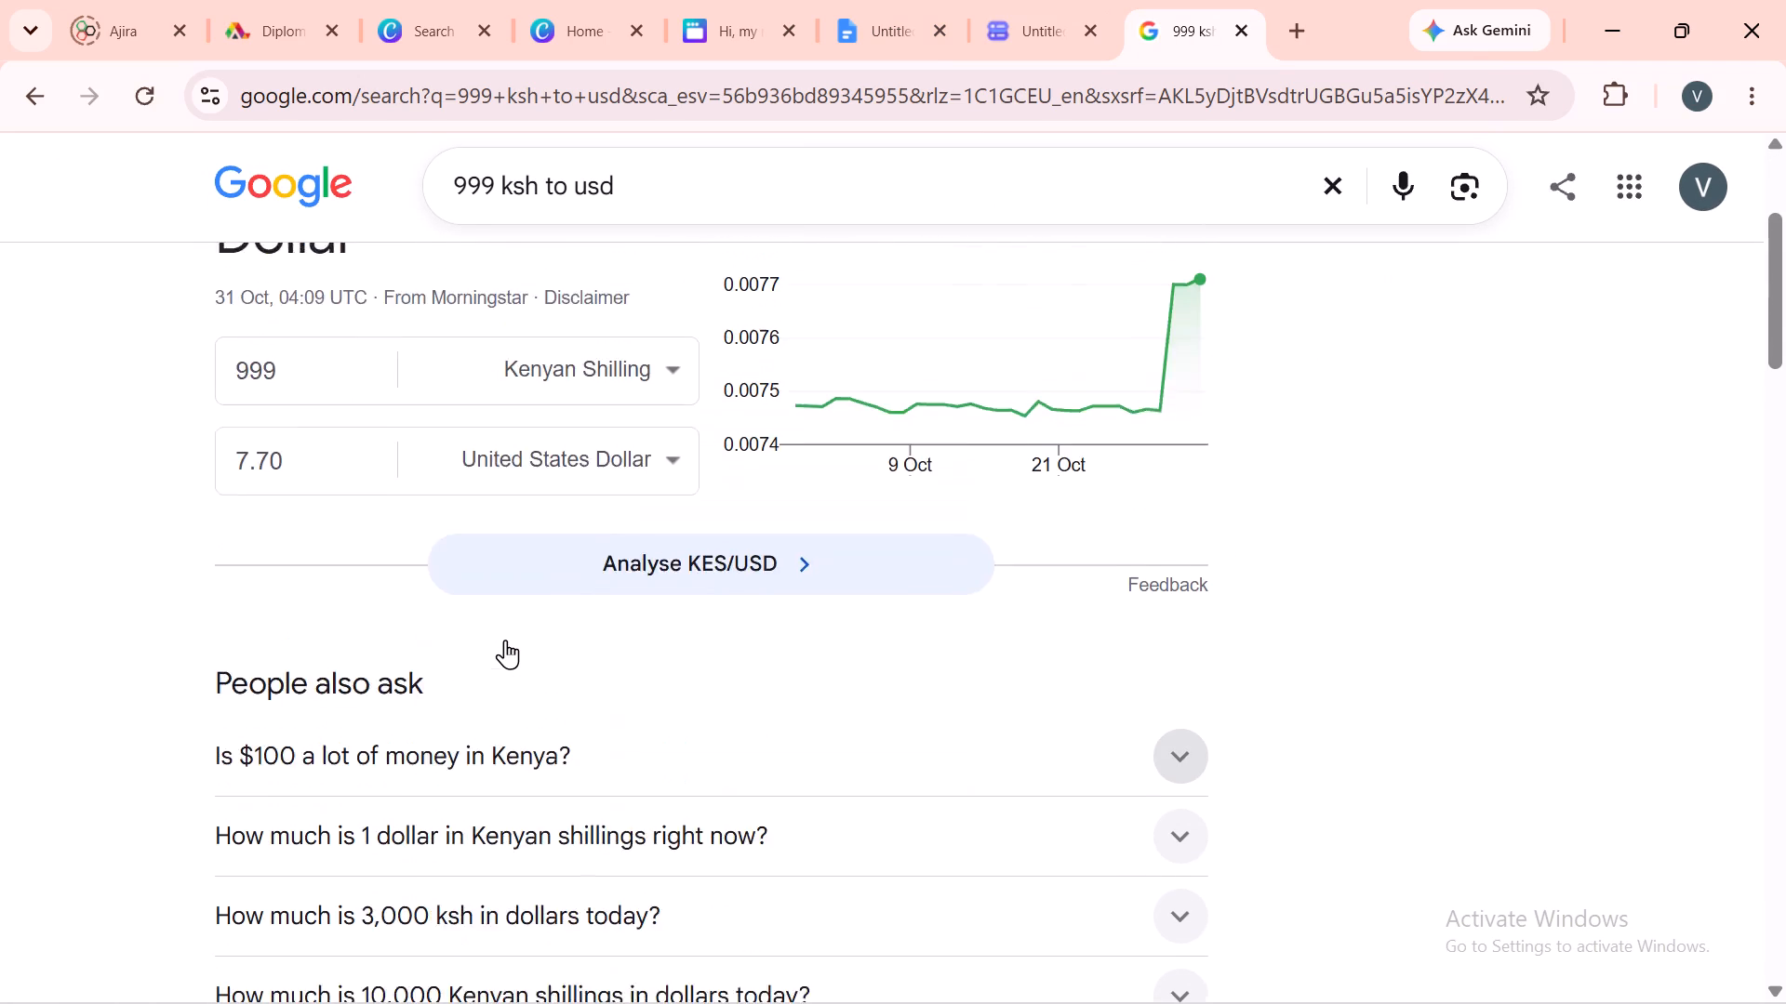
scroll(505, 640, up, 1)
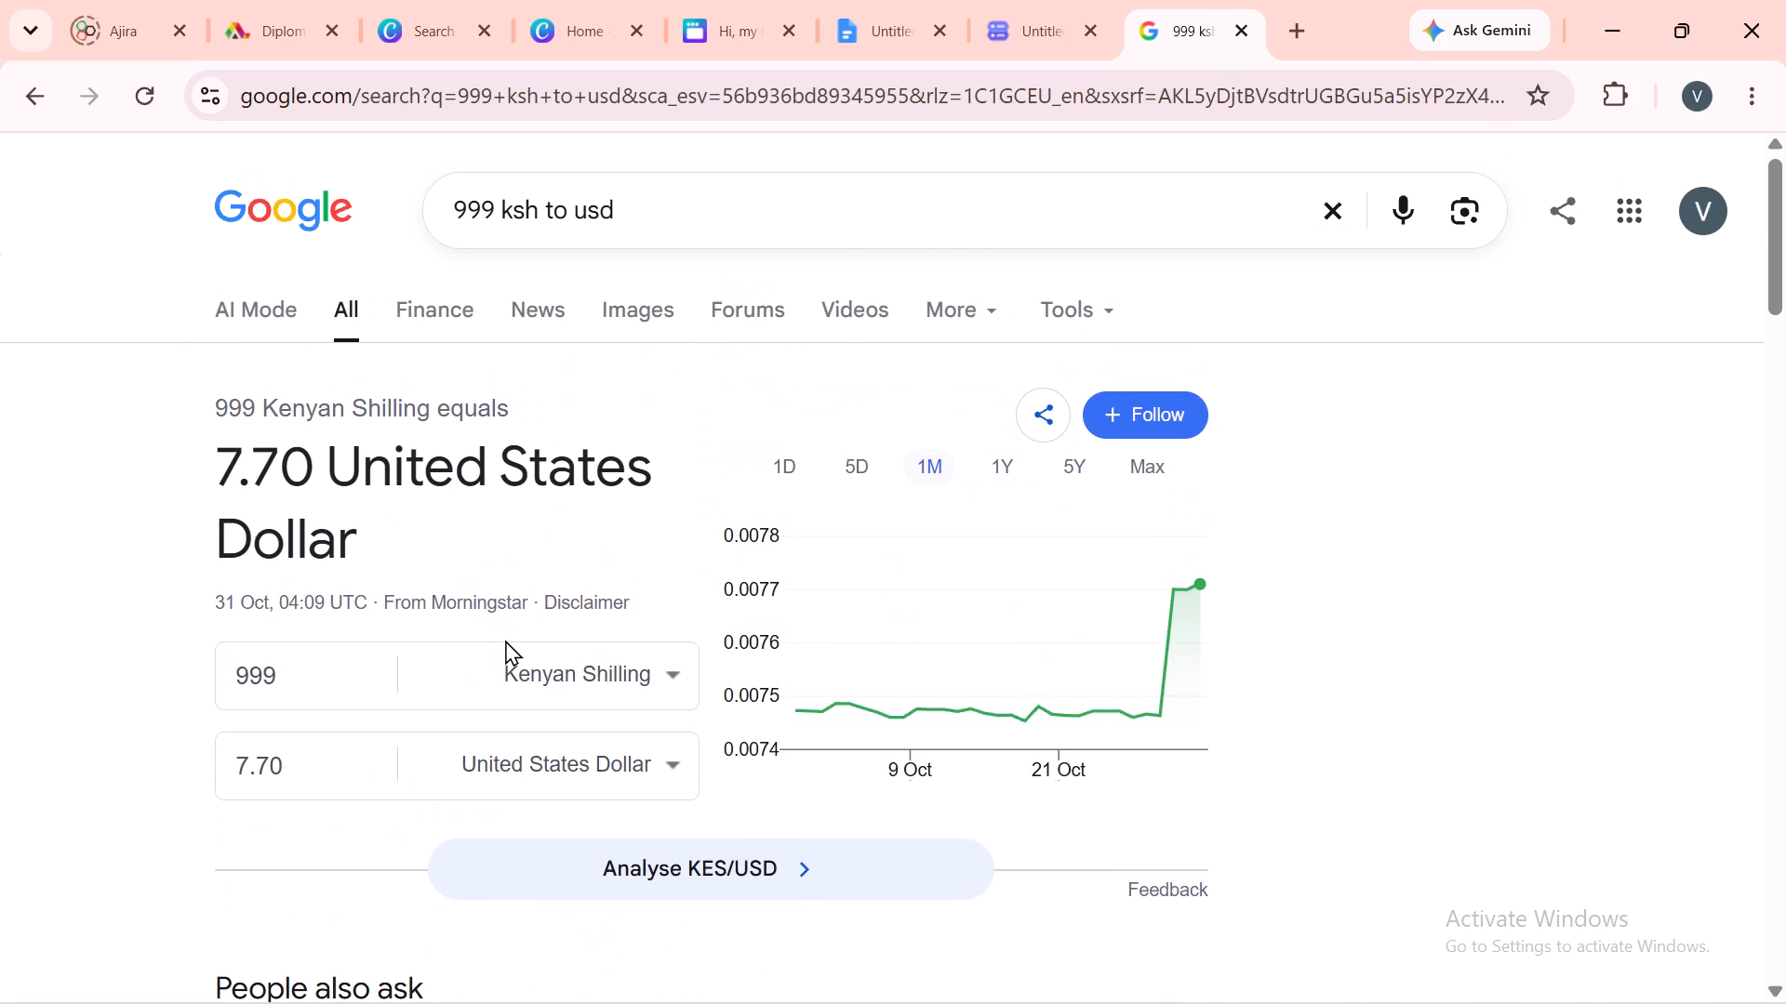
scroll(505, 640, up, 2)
Back in the form, add a second option to the Budget question and start its text with "USD".
click(1059, 18)
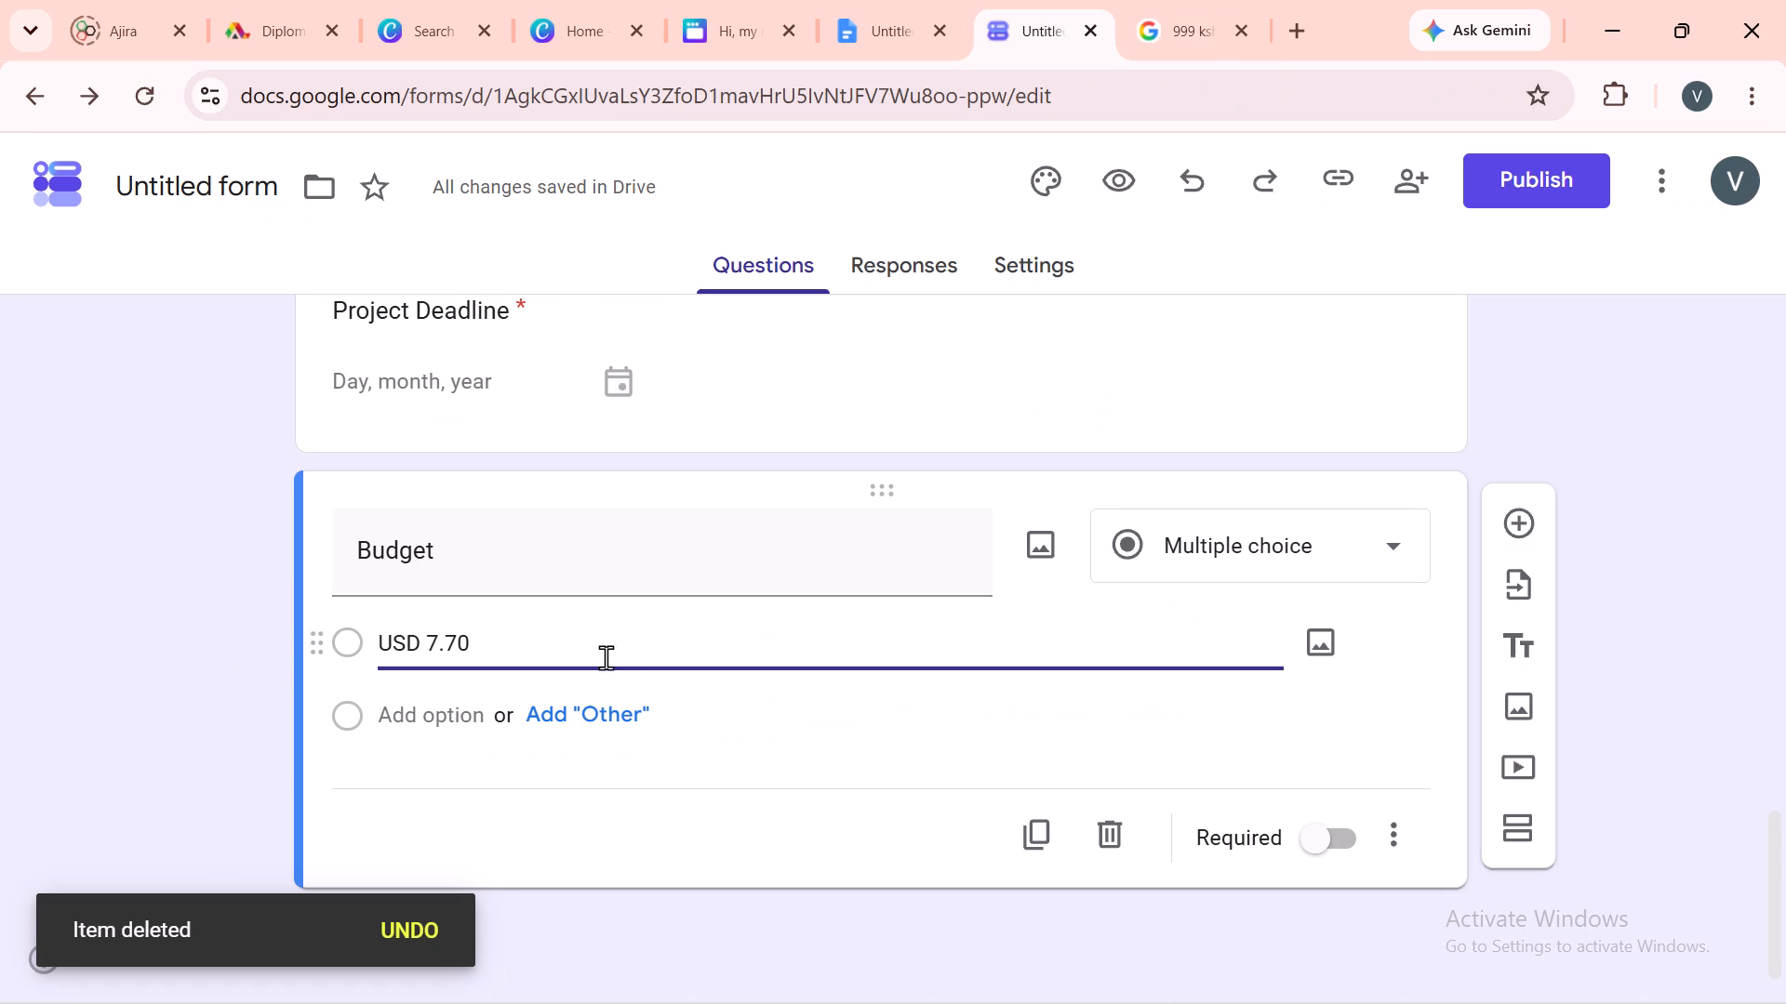
key(Return)
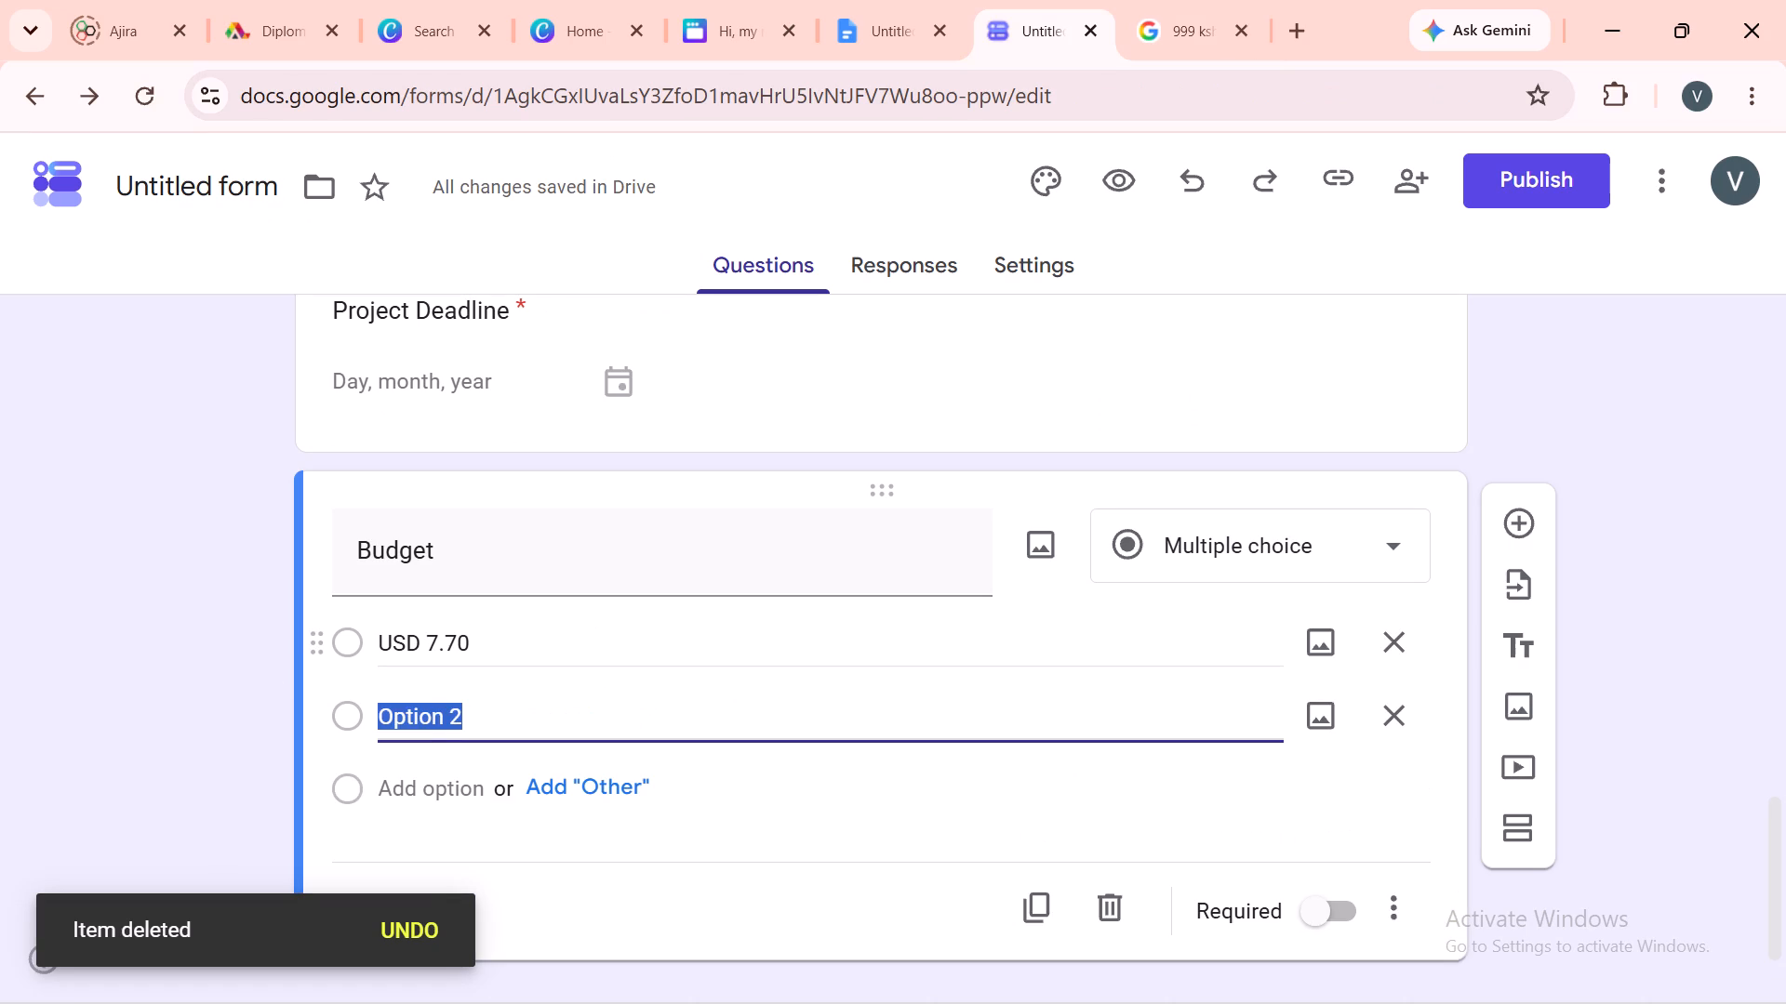
text(USD)
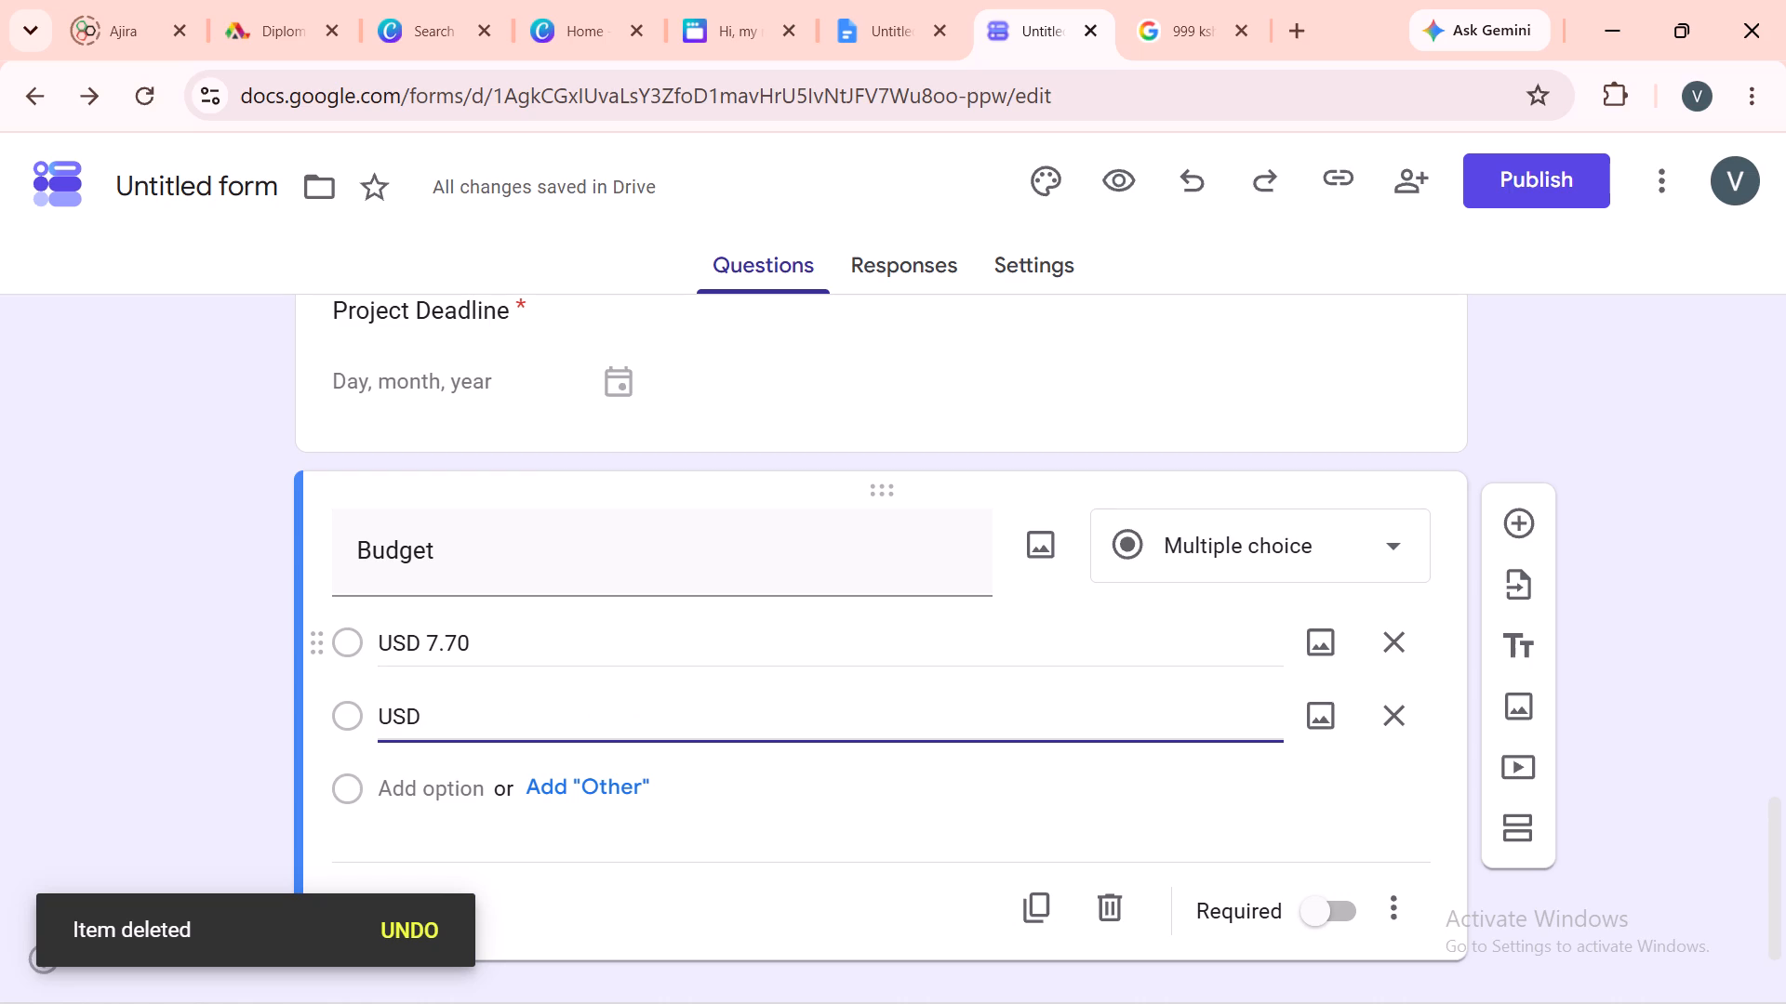
key(shift+colon)
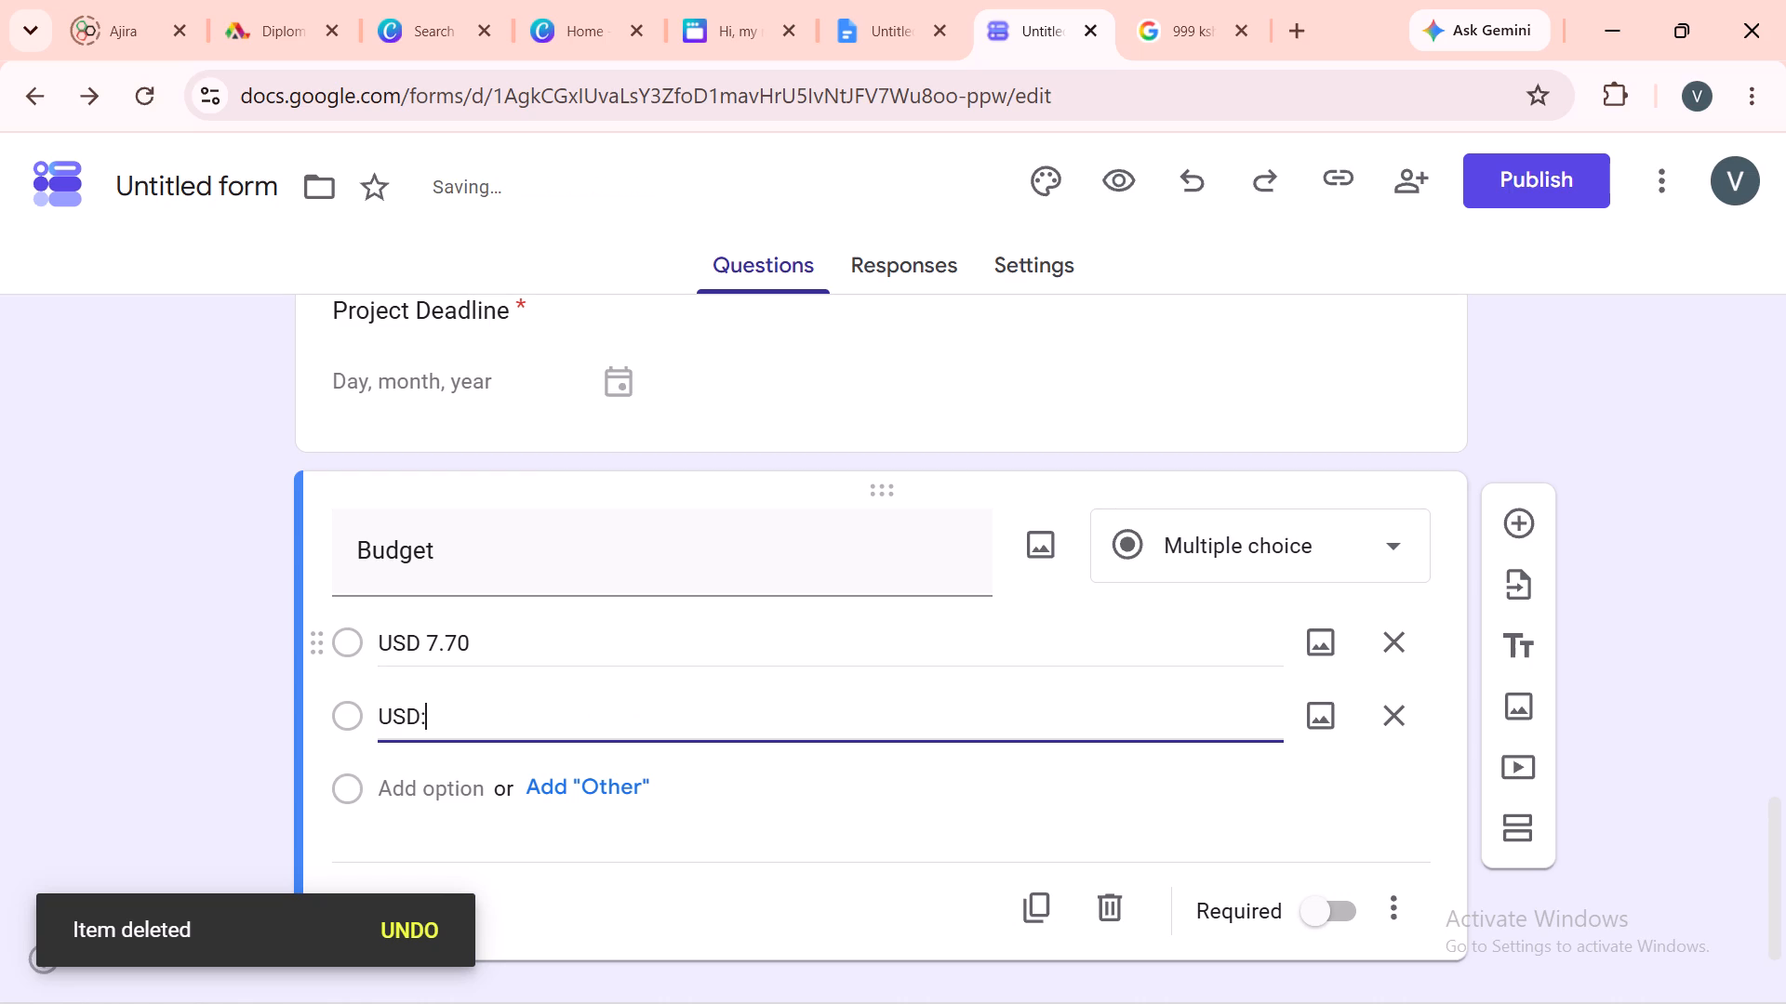
key(BackSpace)
key(space)
Search Google for "2000 ksh to usd" in the currency conversion tab.
click(1225, 45)
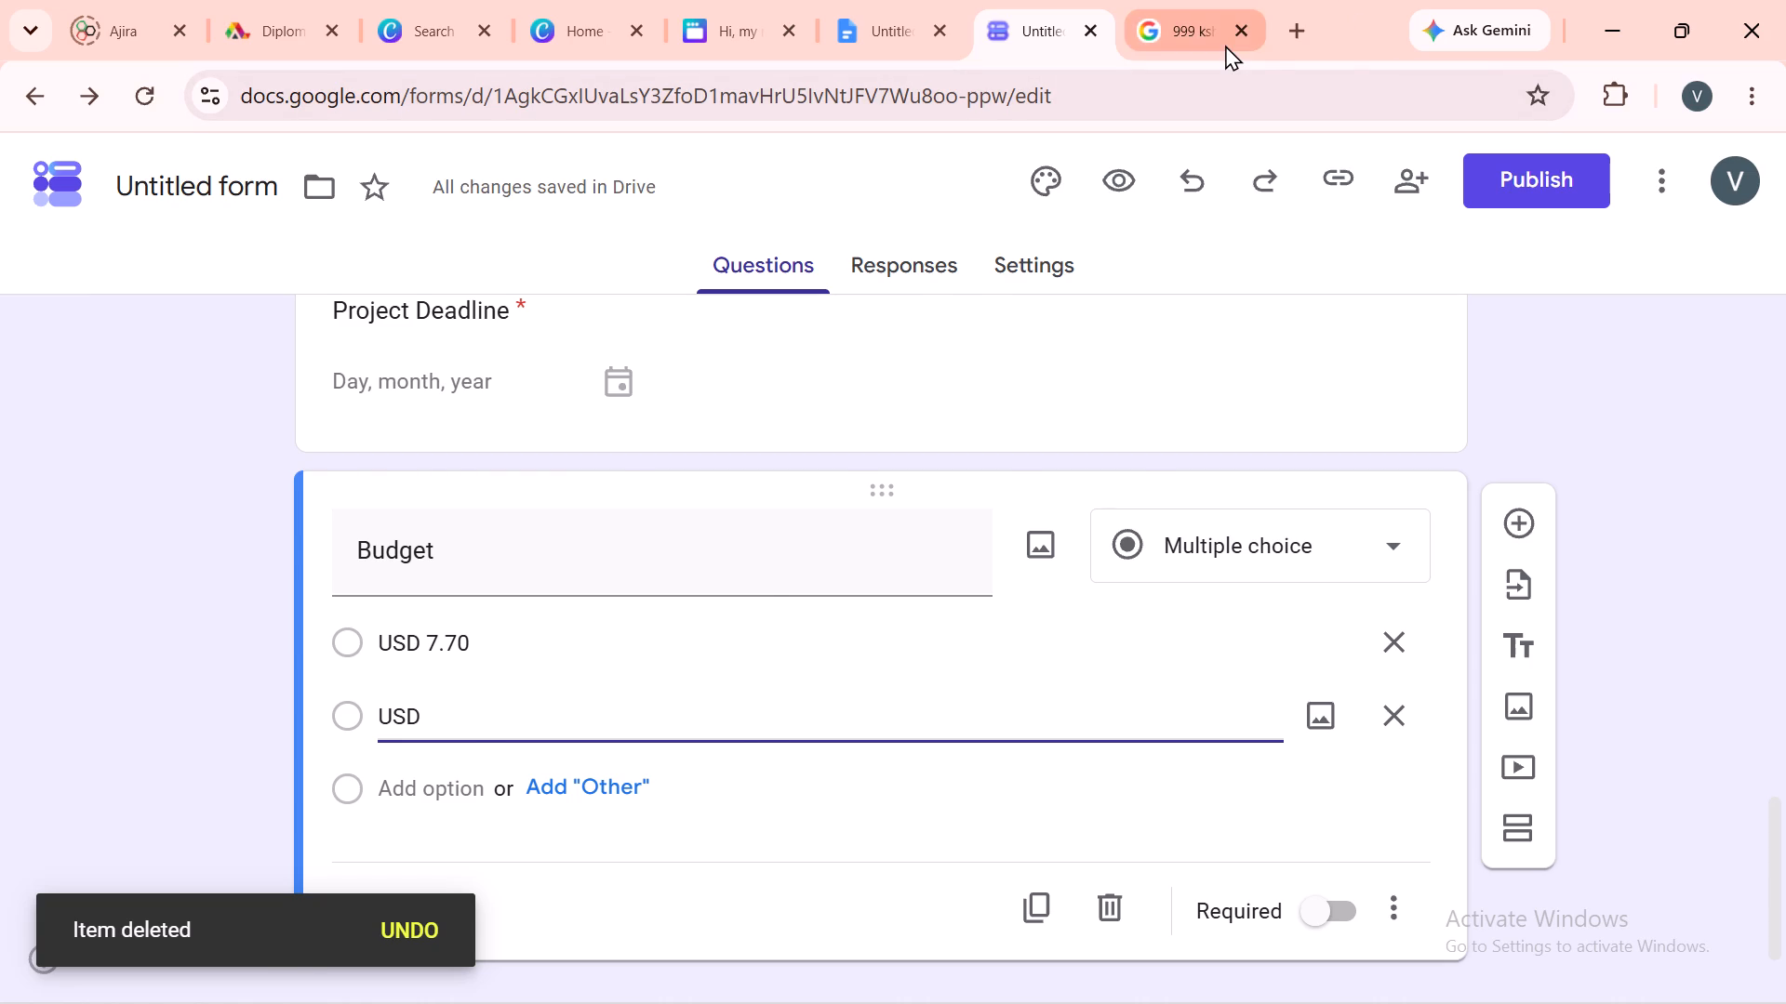
click(664, 223)
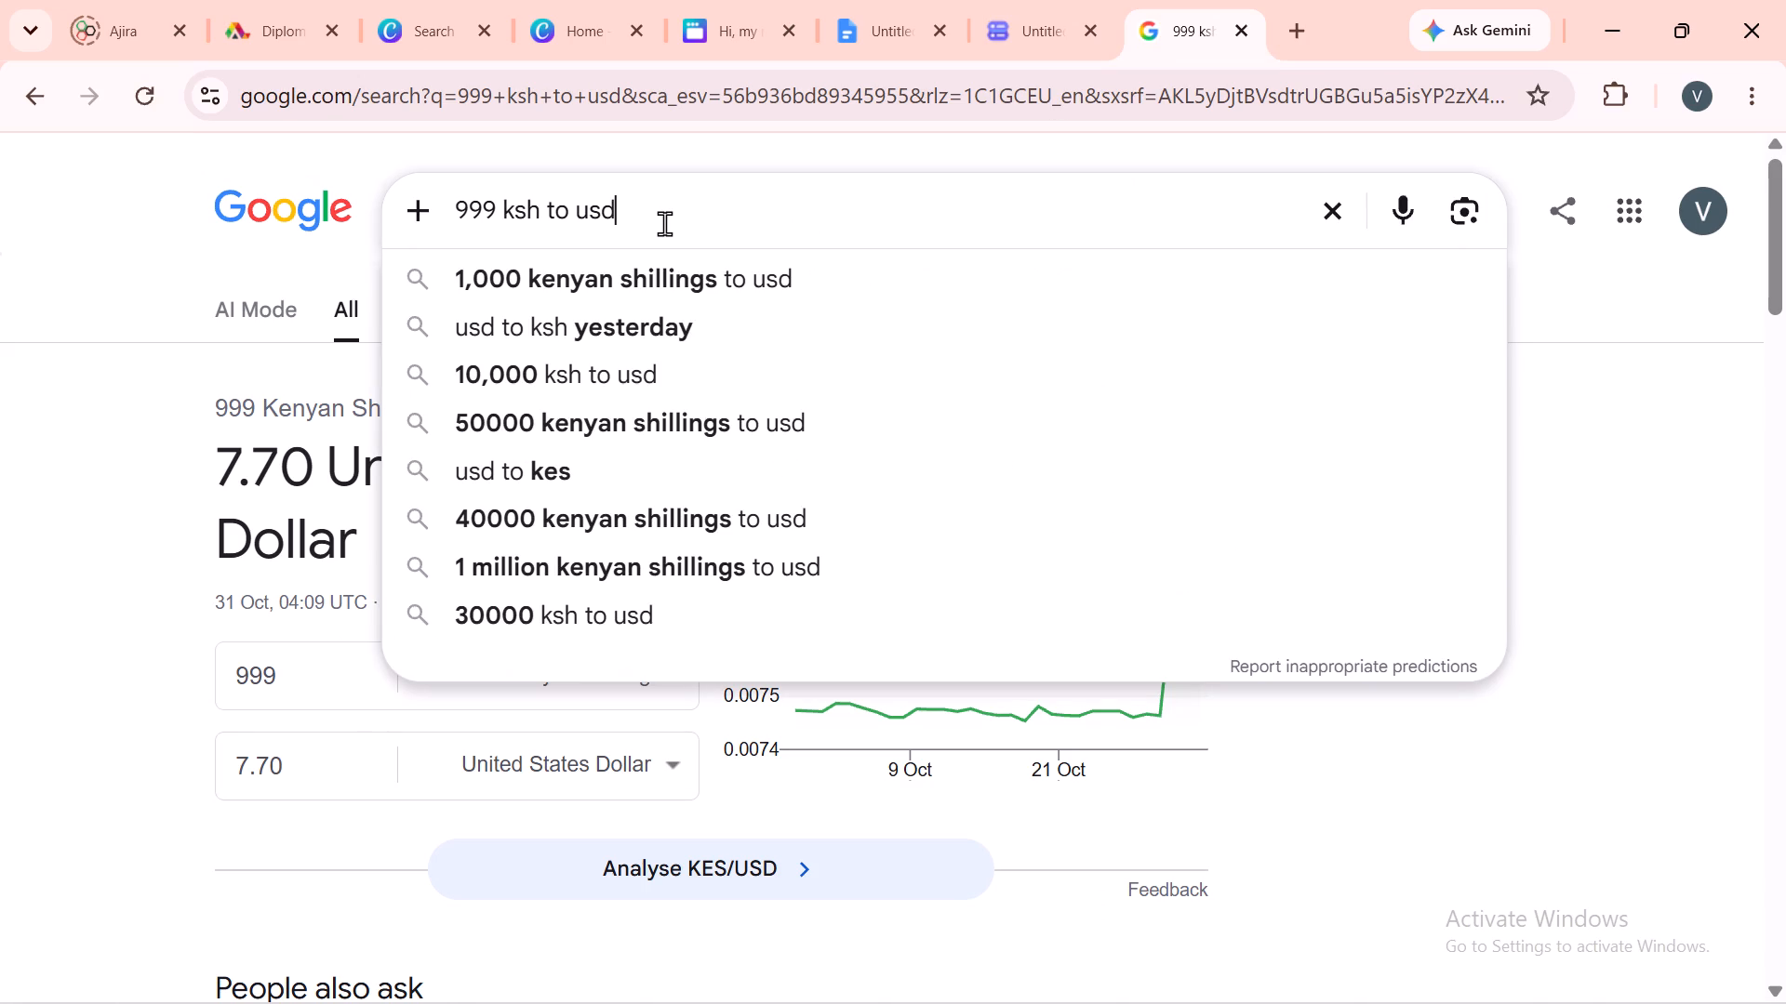
key(BackSpace)
key(BackSpace)
key(BackSpace)
key(BackSpace)
key(BackSpace)
key(BackSpace)
key(BackSpace)
key(BackSpace)
key(BackSpace)
key(BackSpace)
key(BackSpace)
key(BackSpace)
key(BackSpace)
key(BackSpace)
key(BackSpace)
key(BackSpace)
key(BackSpace)
key(BackSpace)
key(BackSpace)
key(BackSpace)
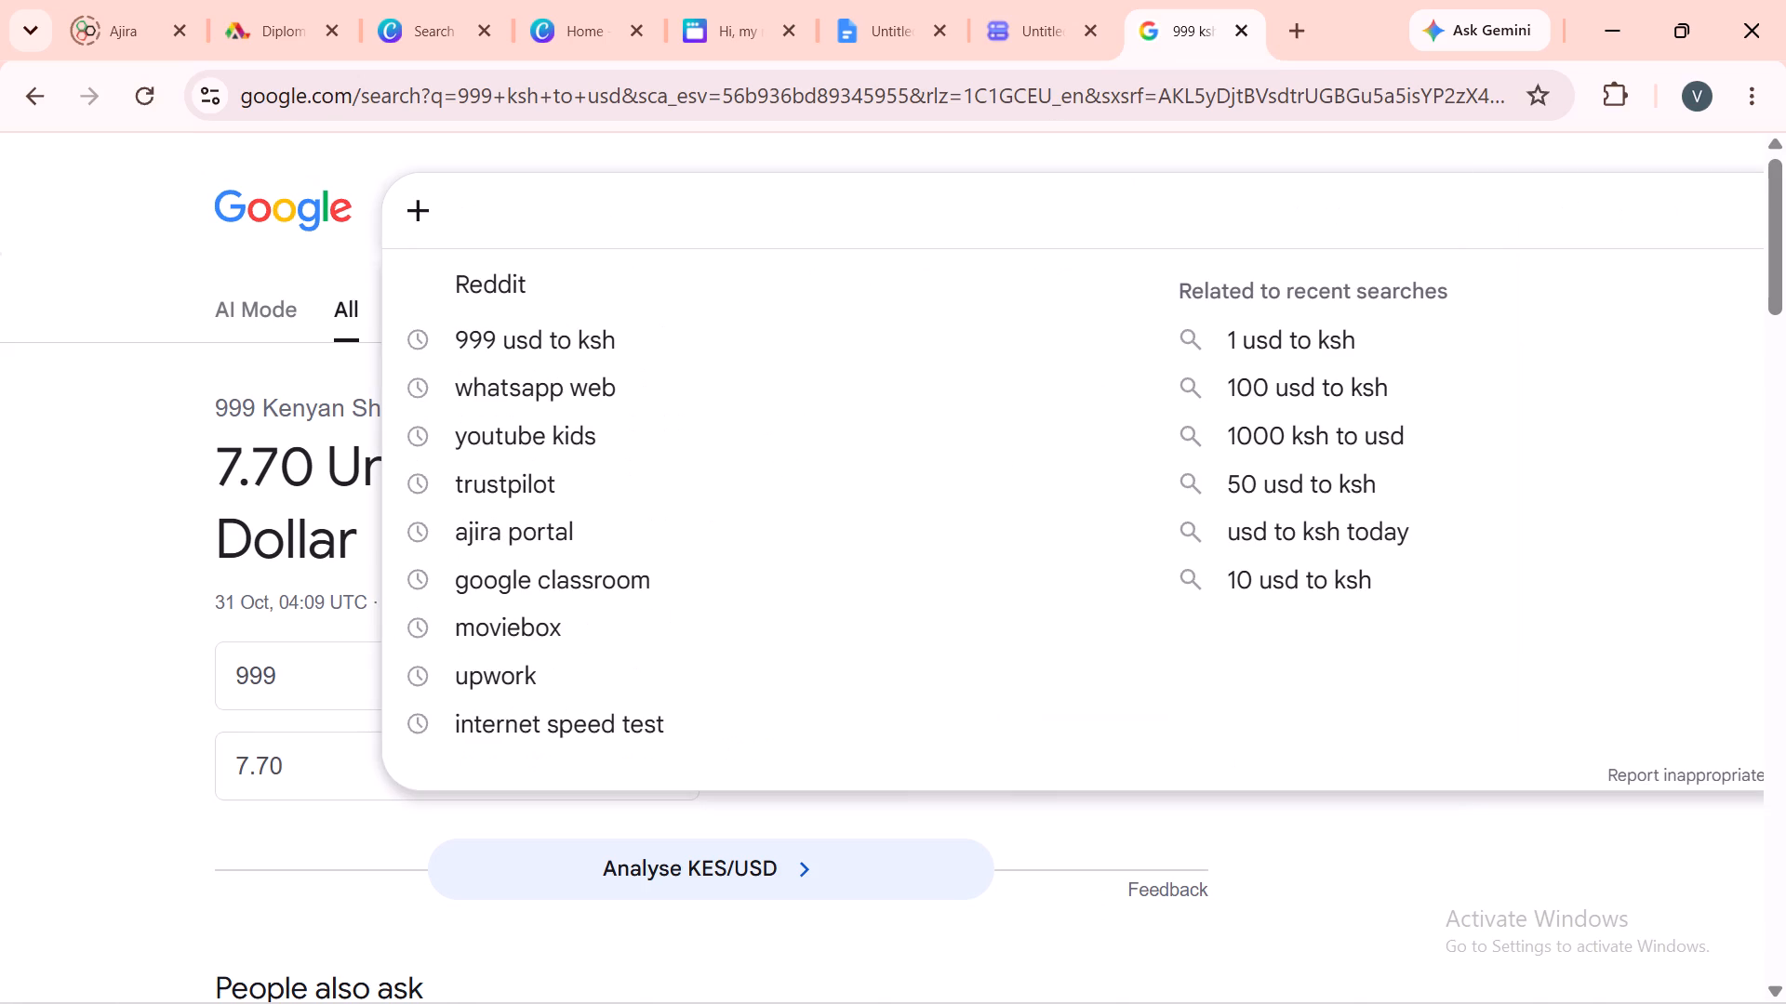
text(200)
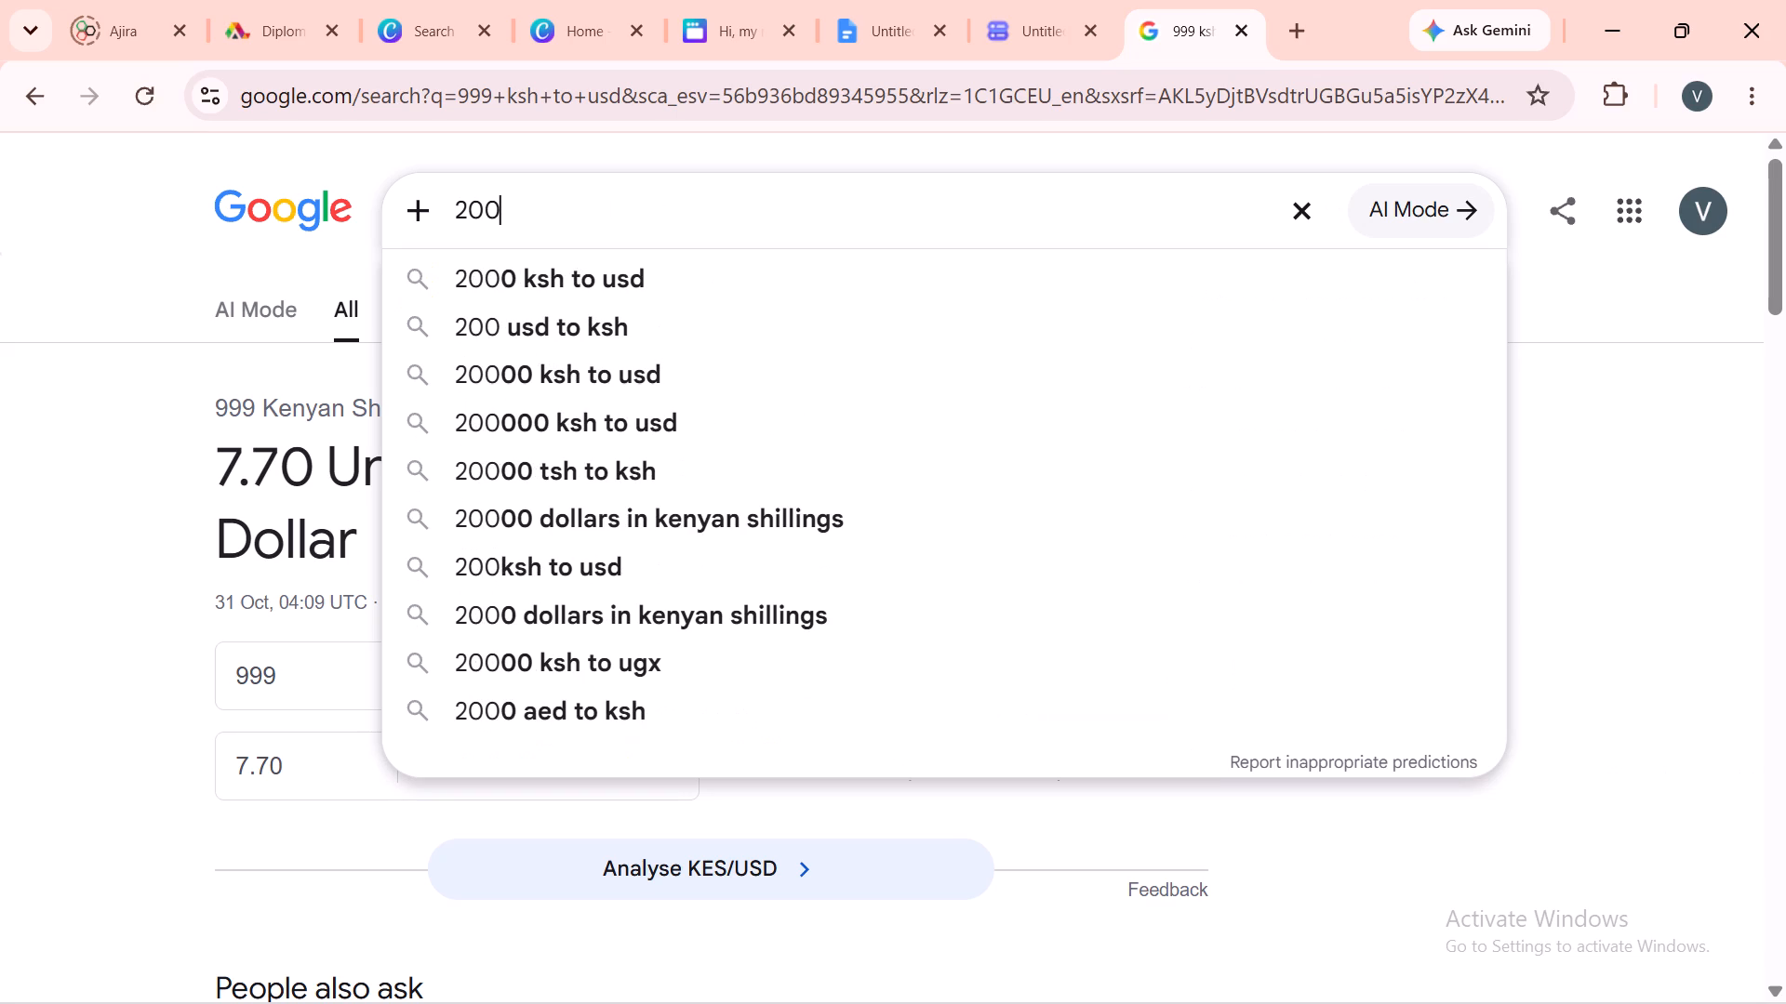
key(0)
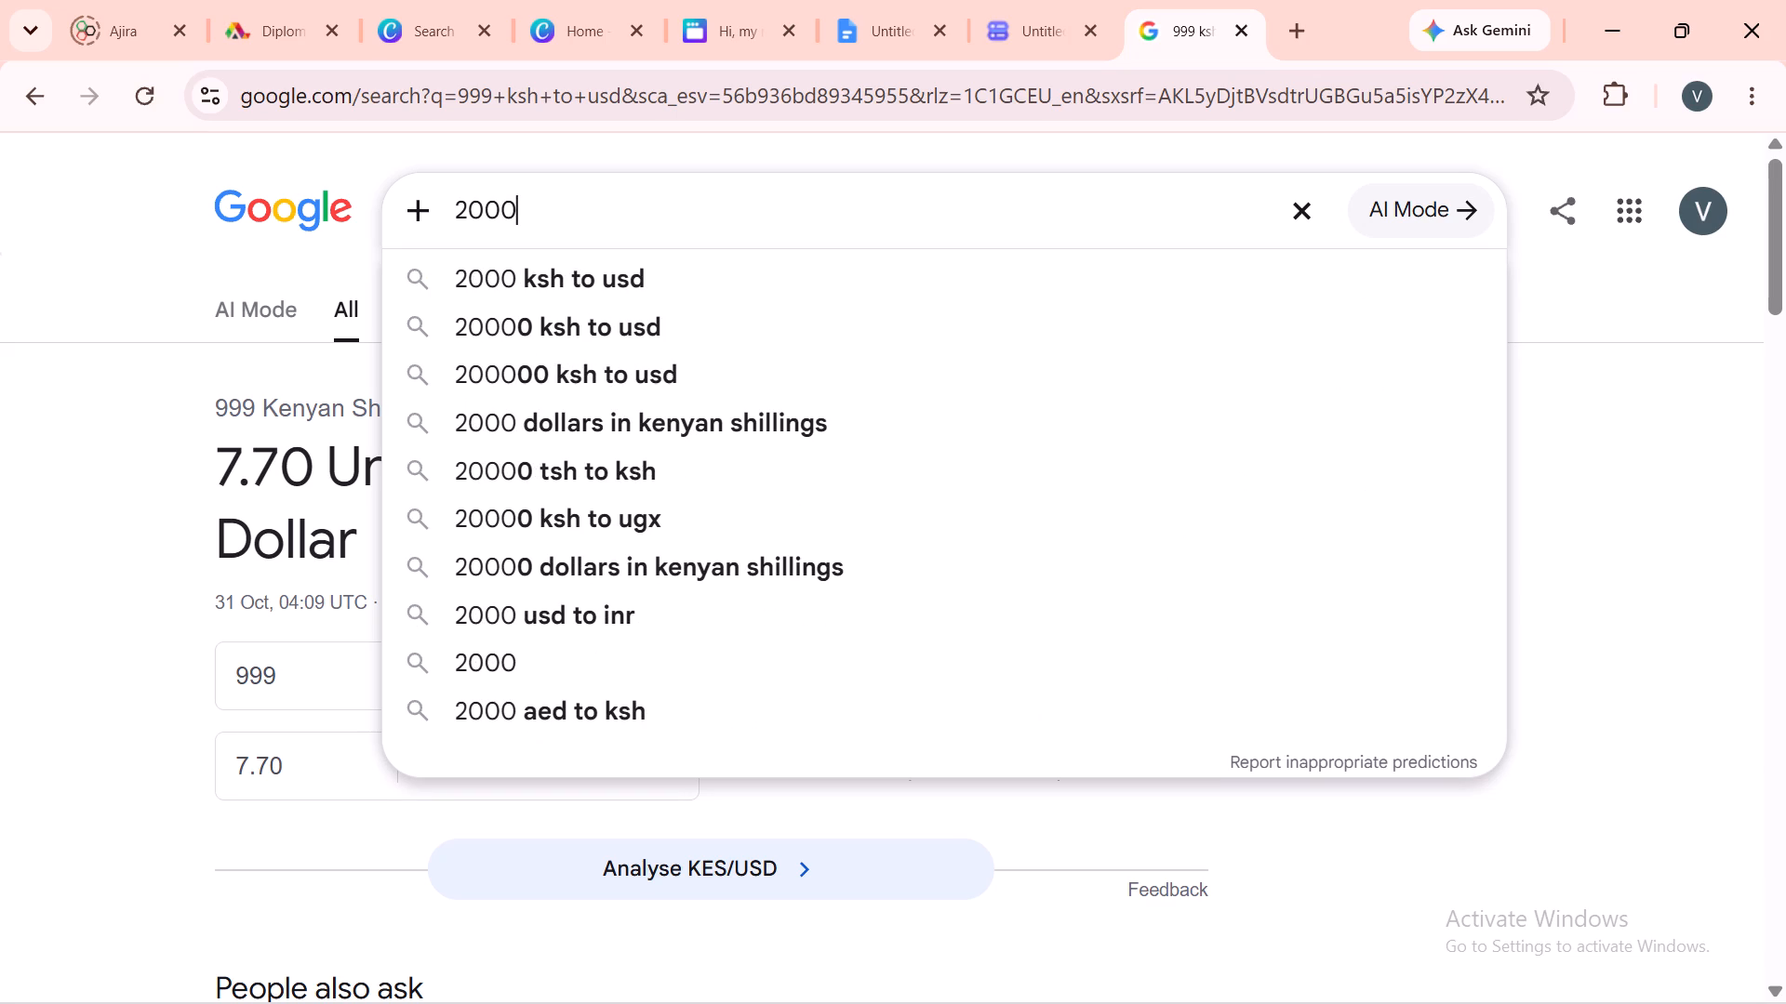
click(529, 286)
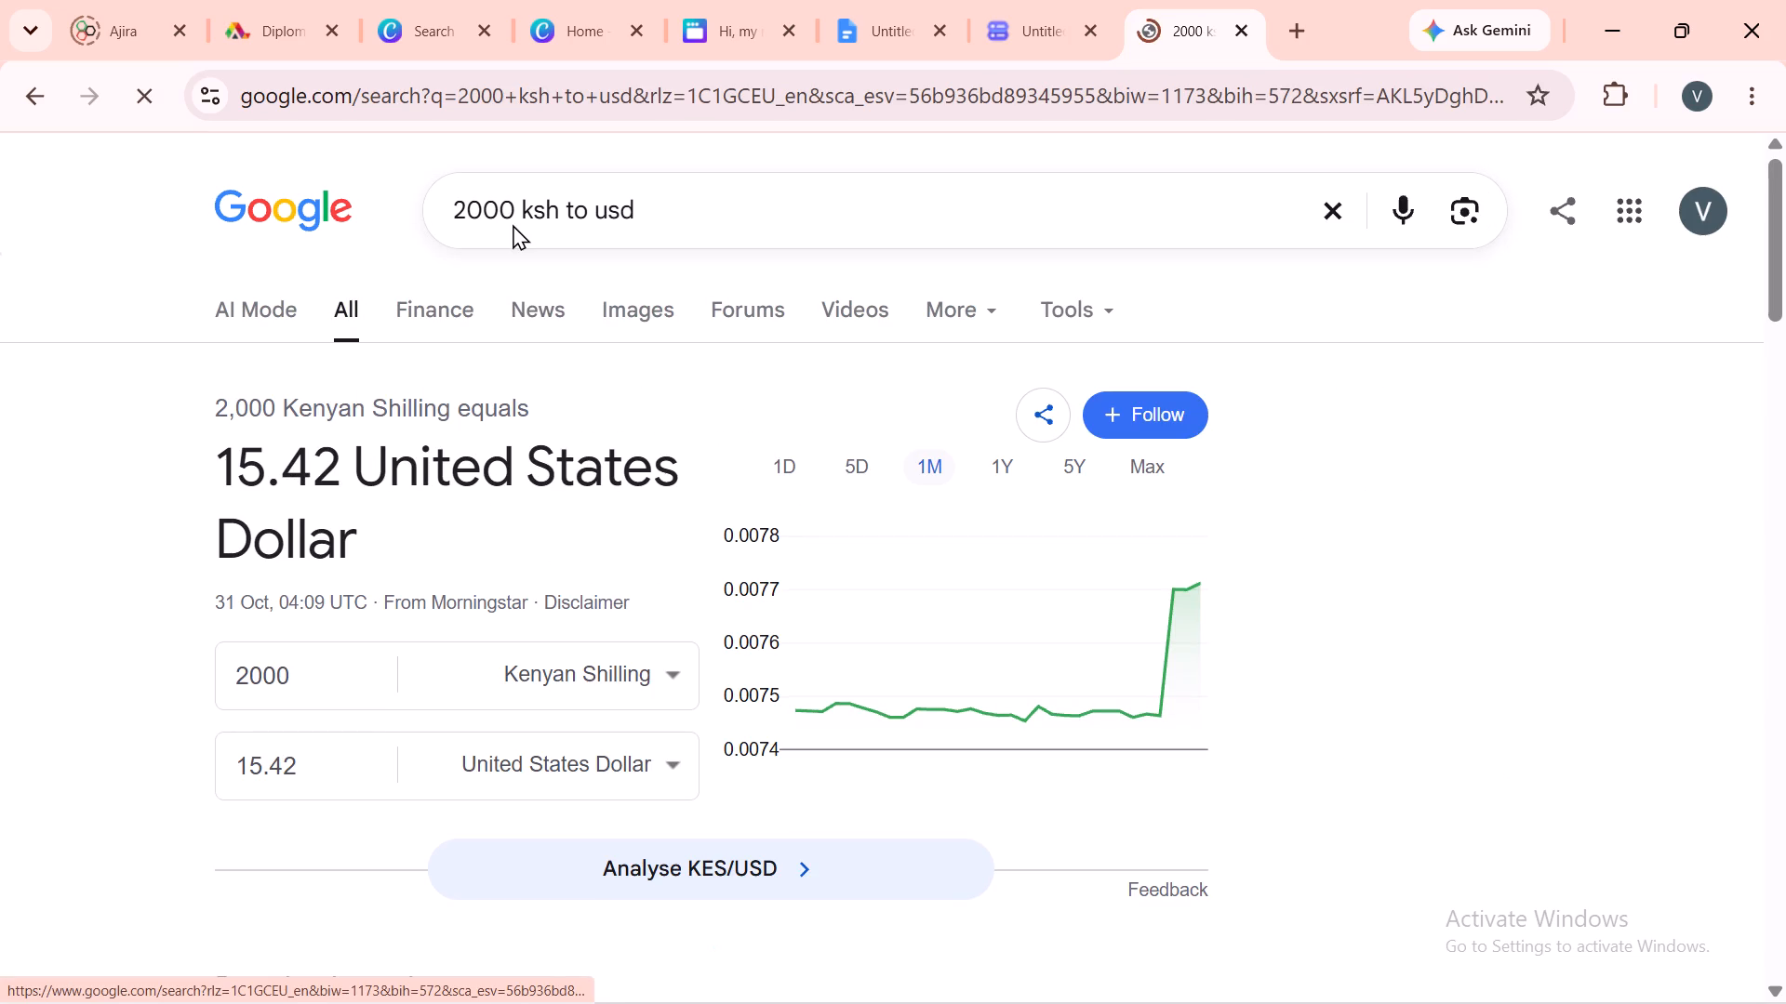
Return to the form, complete the Budget question's second option as "USD 15.42", and add a blank third option.
click(1033, 14)
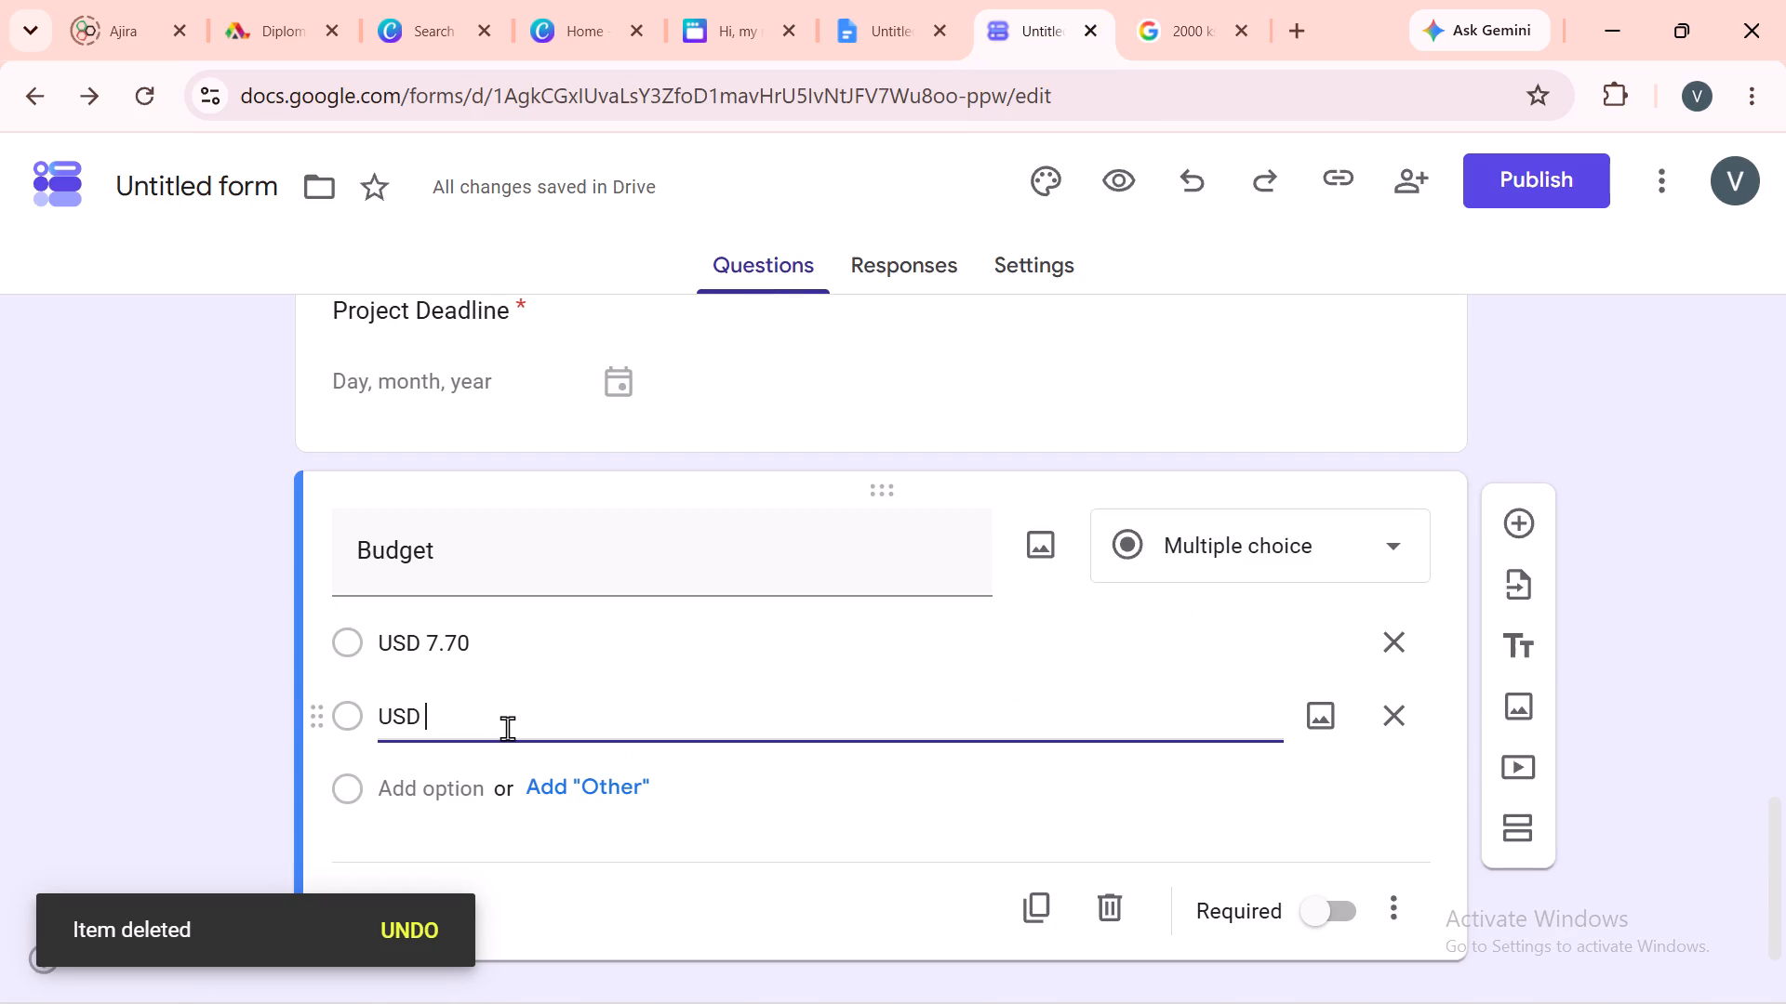
text(15)
key(period)
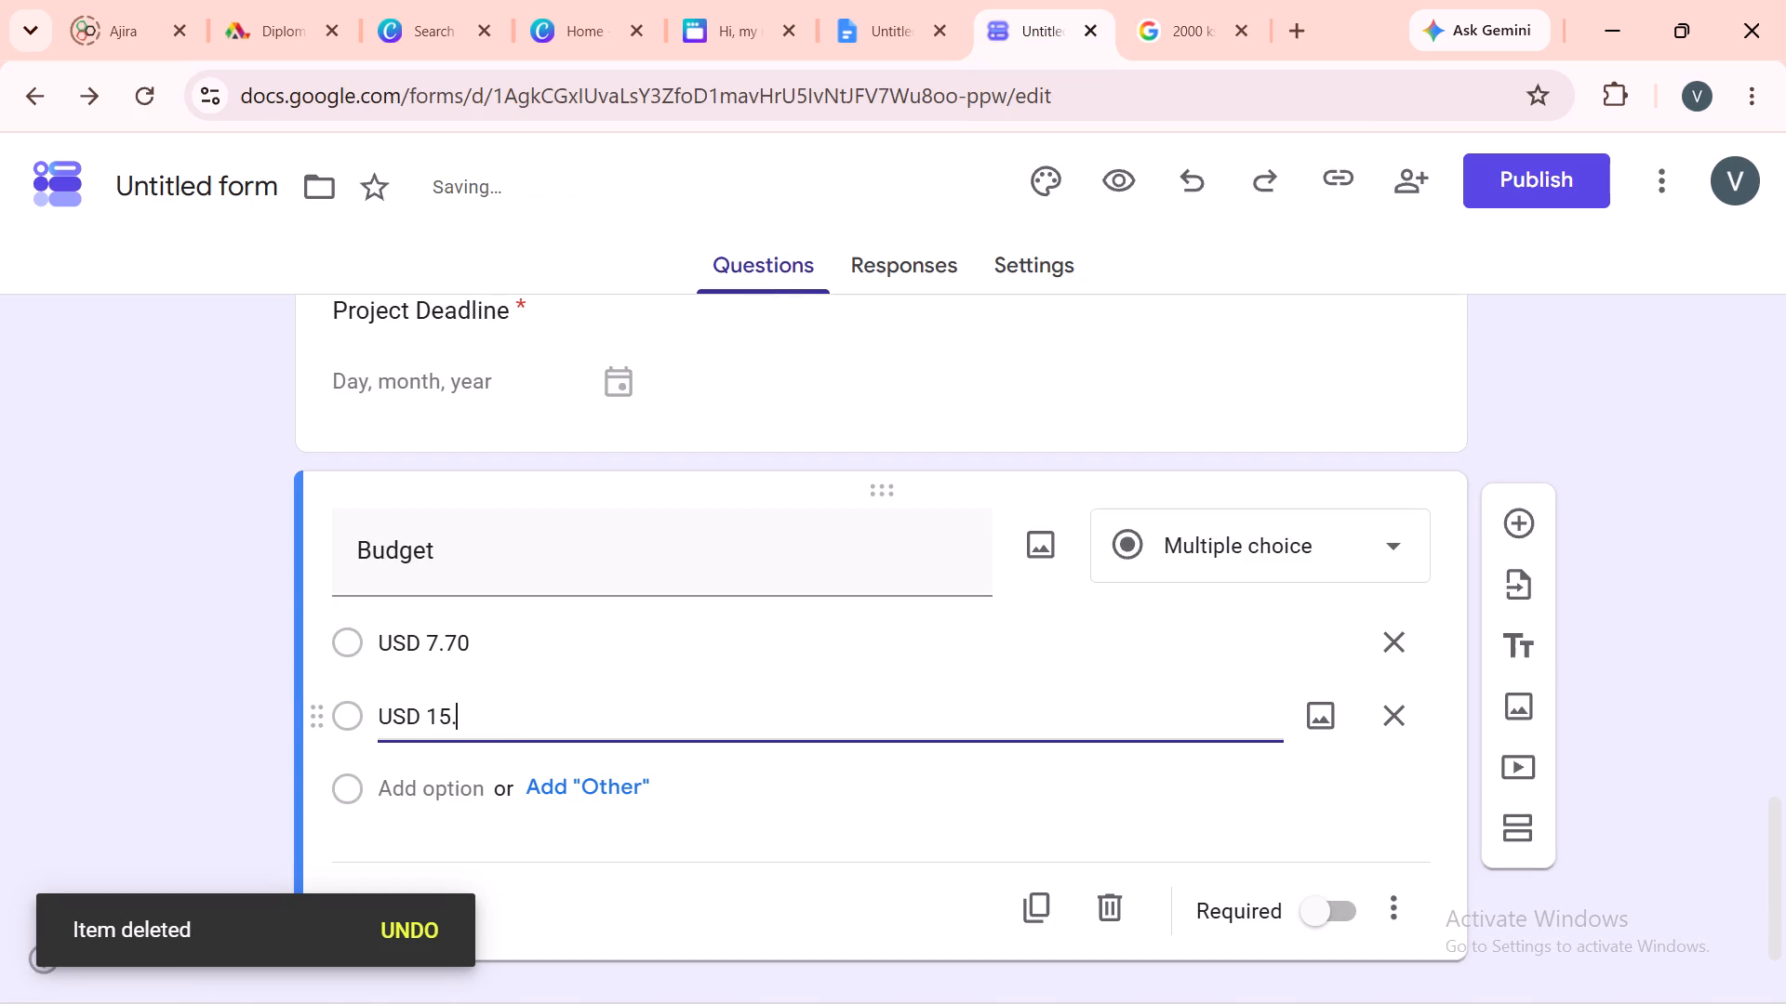
text(42)
key(Return)
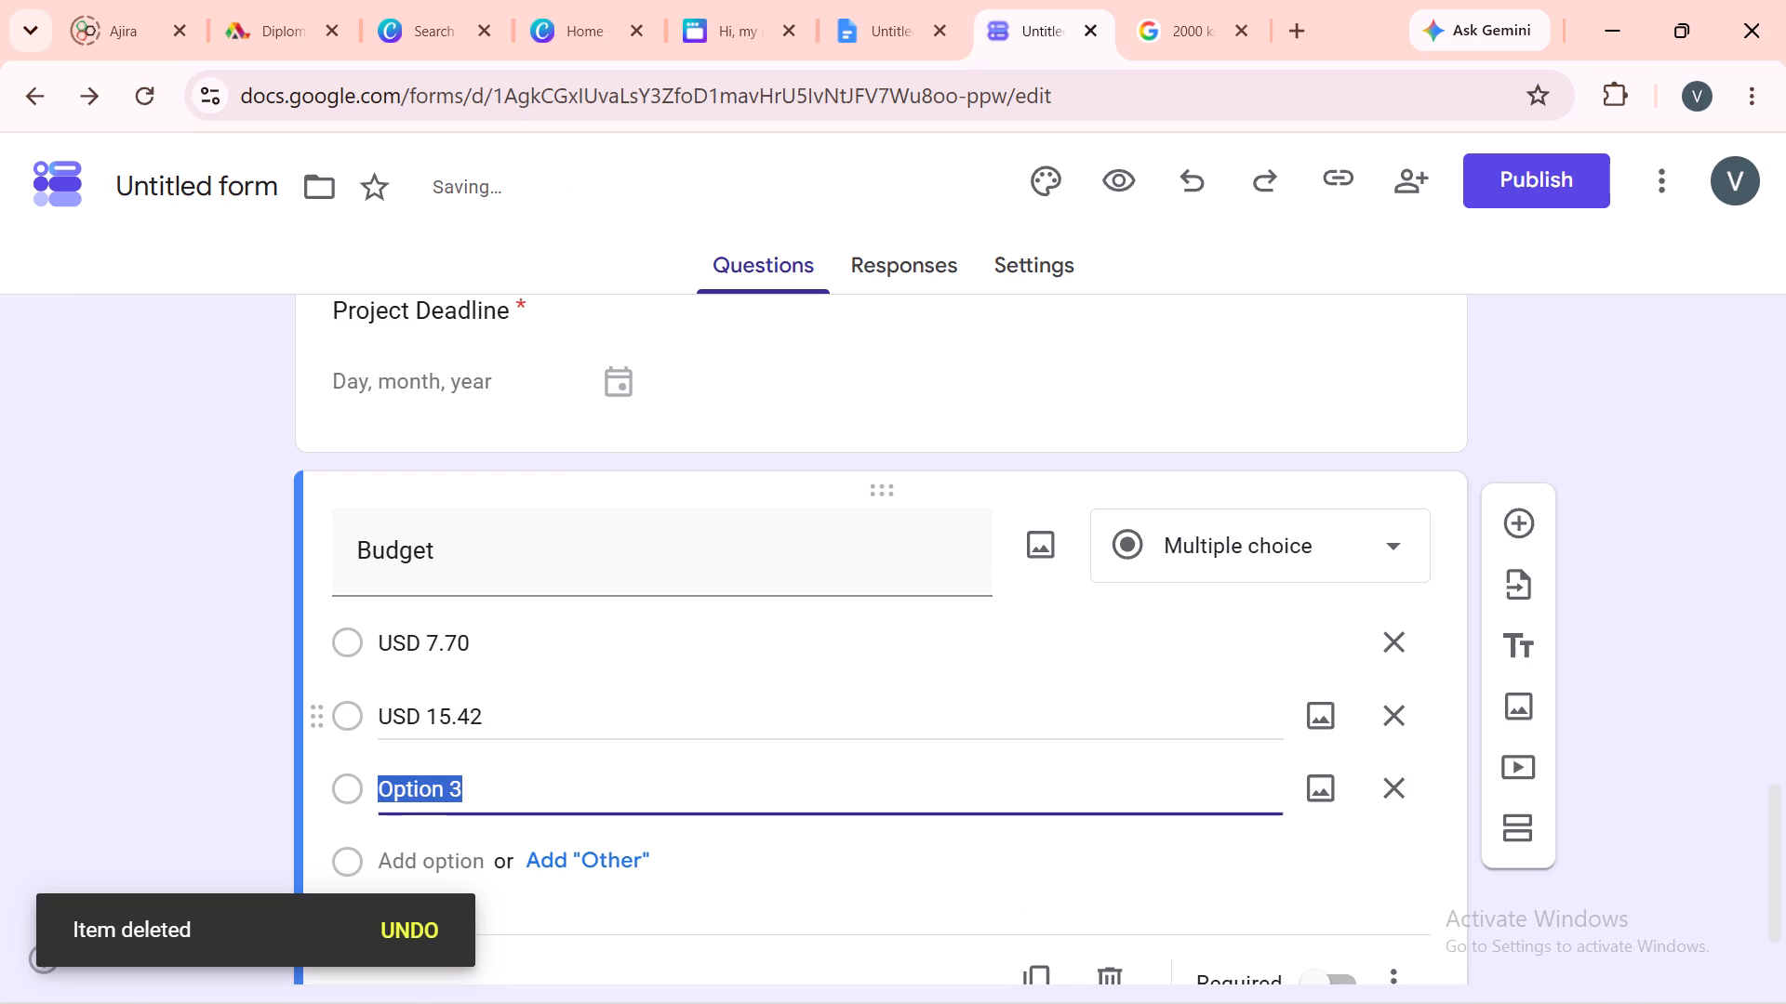
Change the Google currency search to "3990ksh to usd".
click(1182, 19)
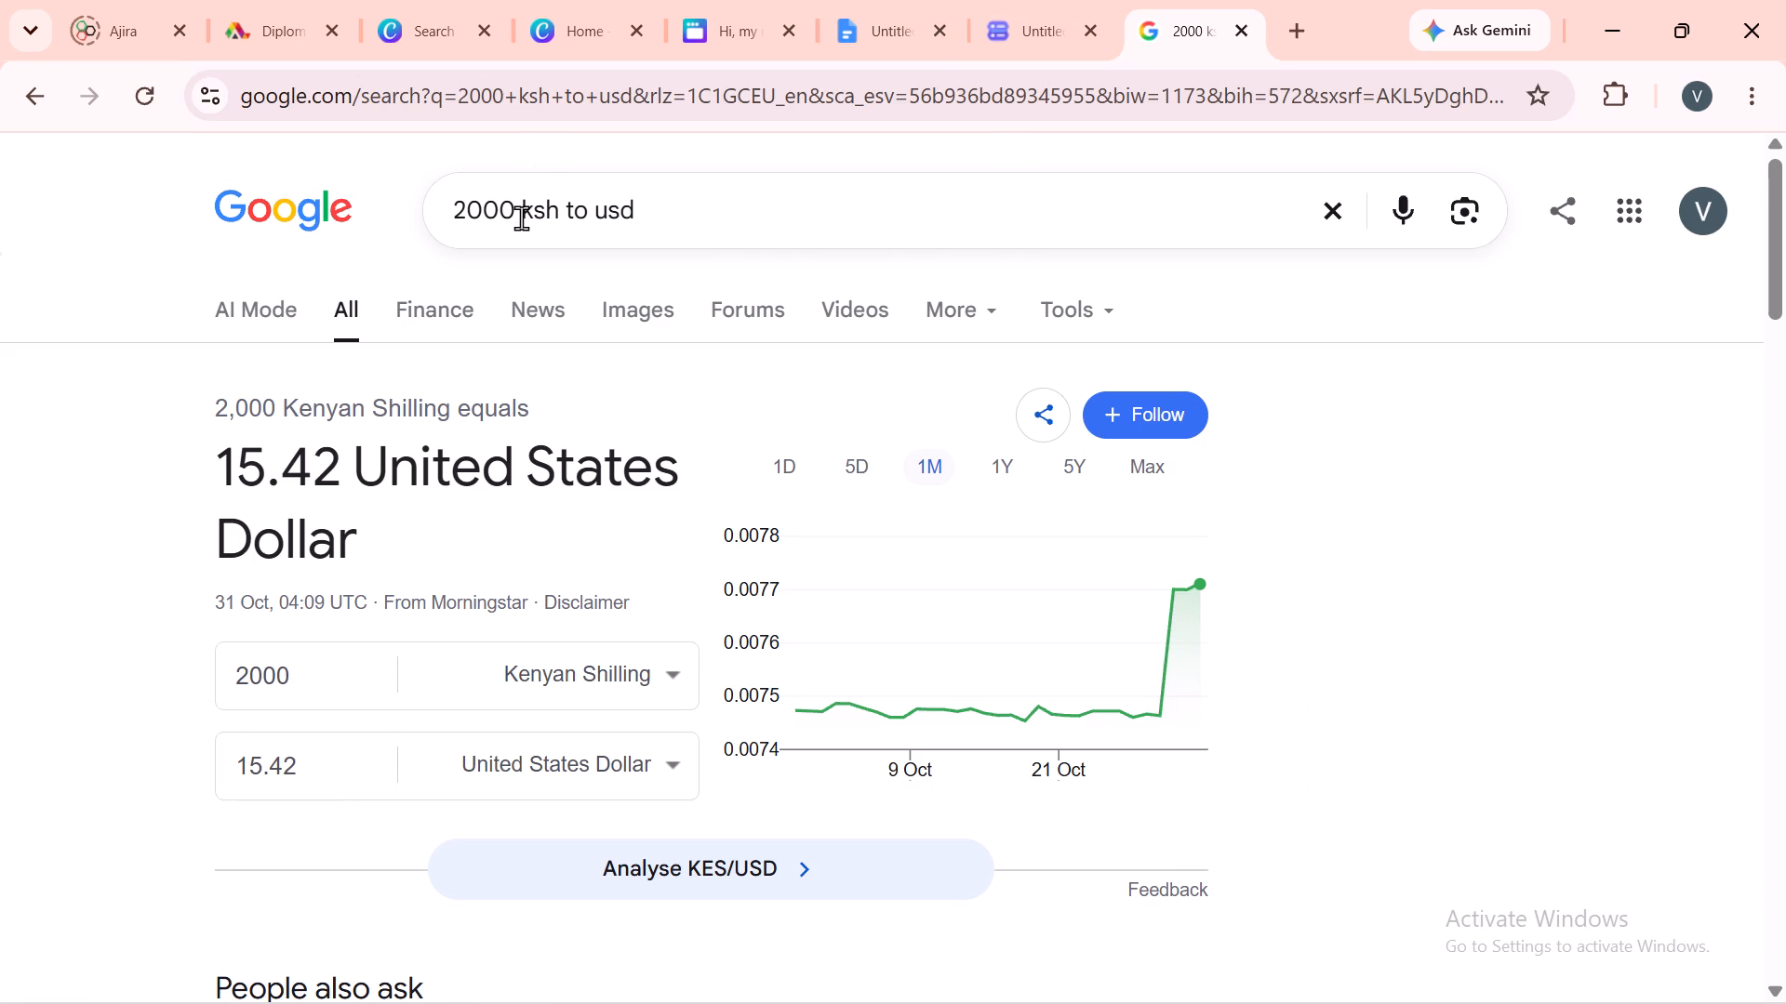
drag(521, 218, 501, 218)
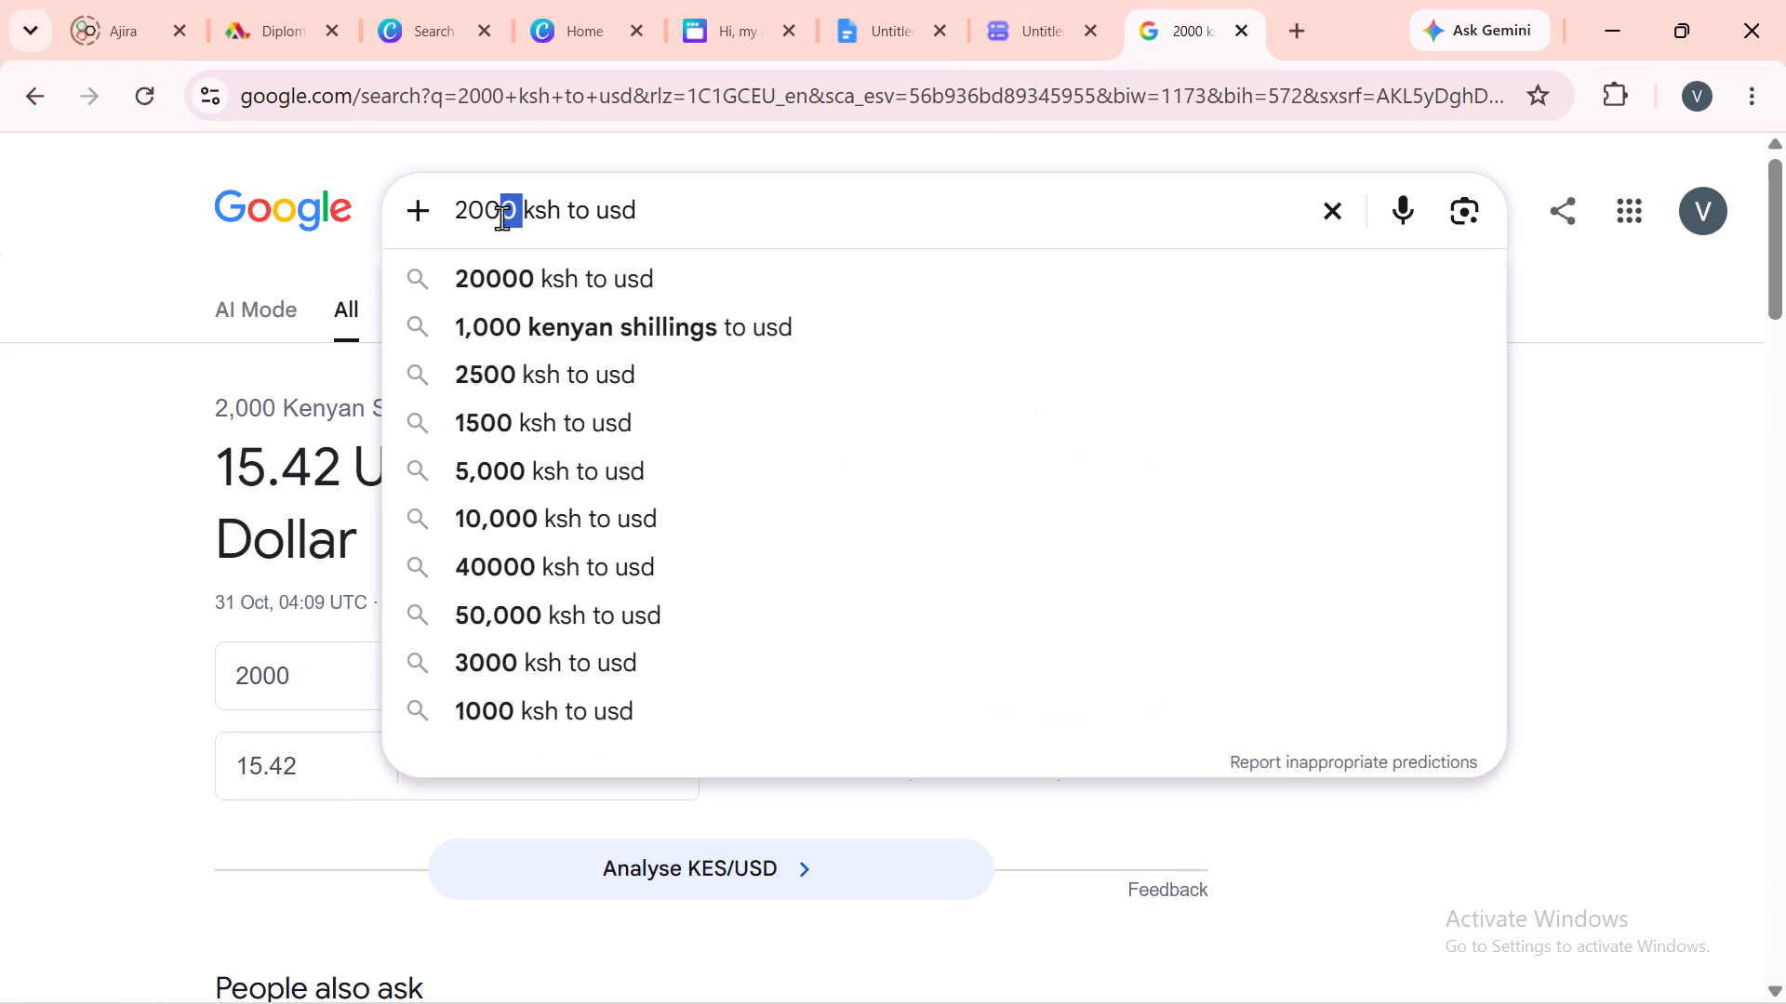
drag(515, 218, 443, 221)
drag(512, 206, 478, 210)
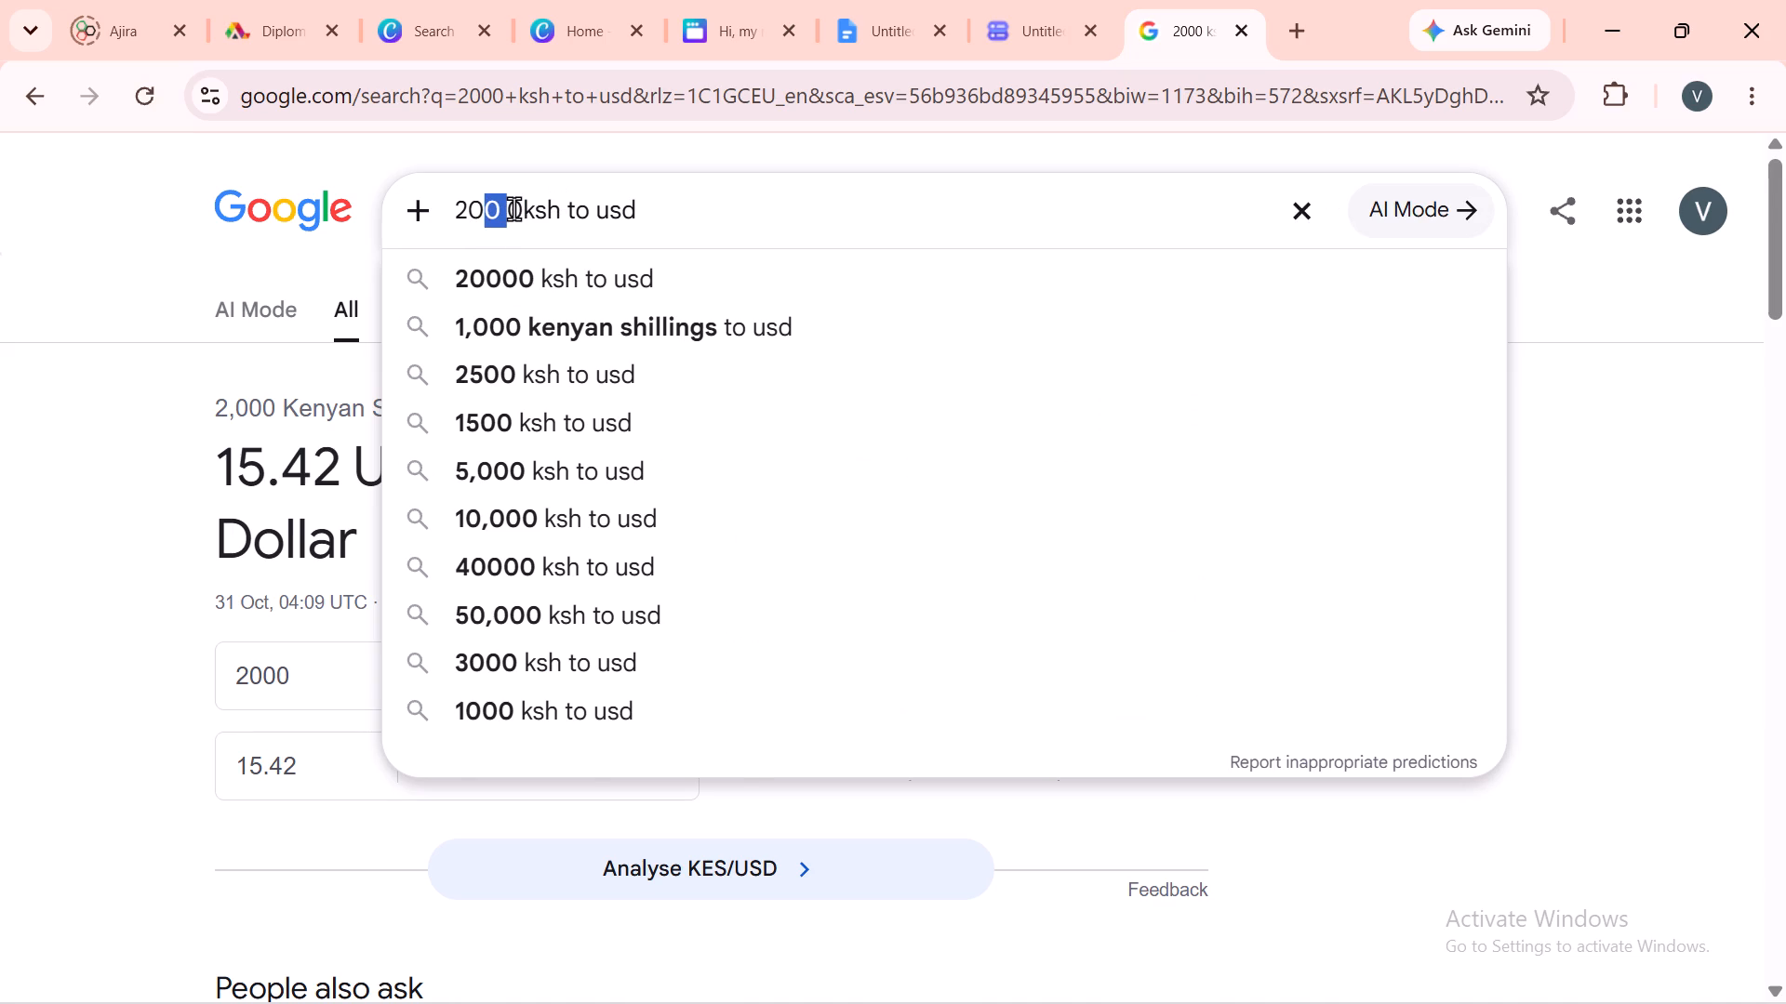
key(BackSpace)
key(BackSpace)
key(BackSpace)
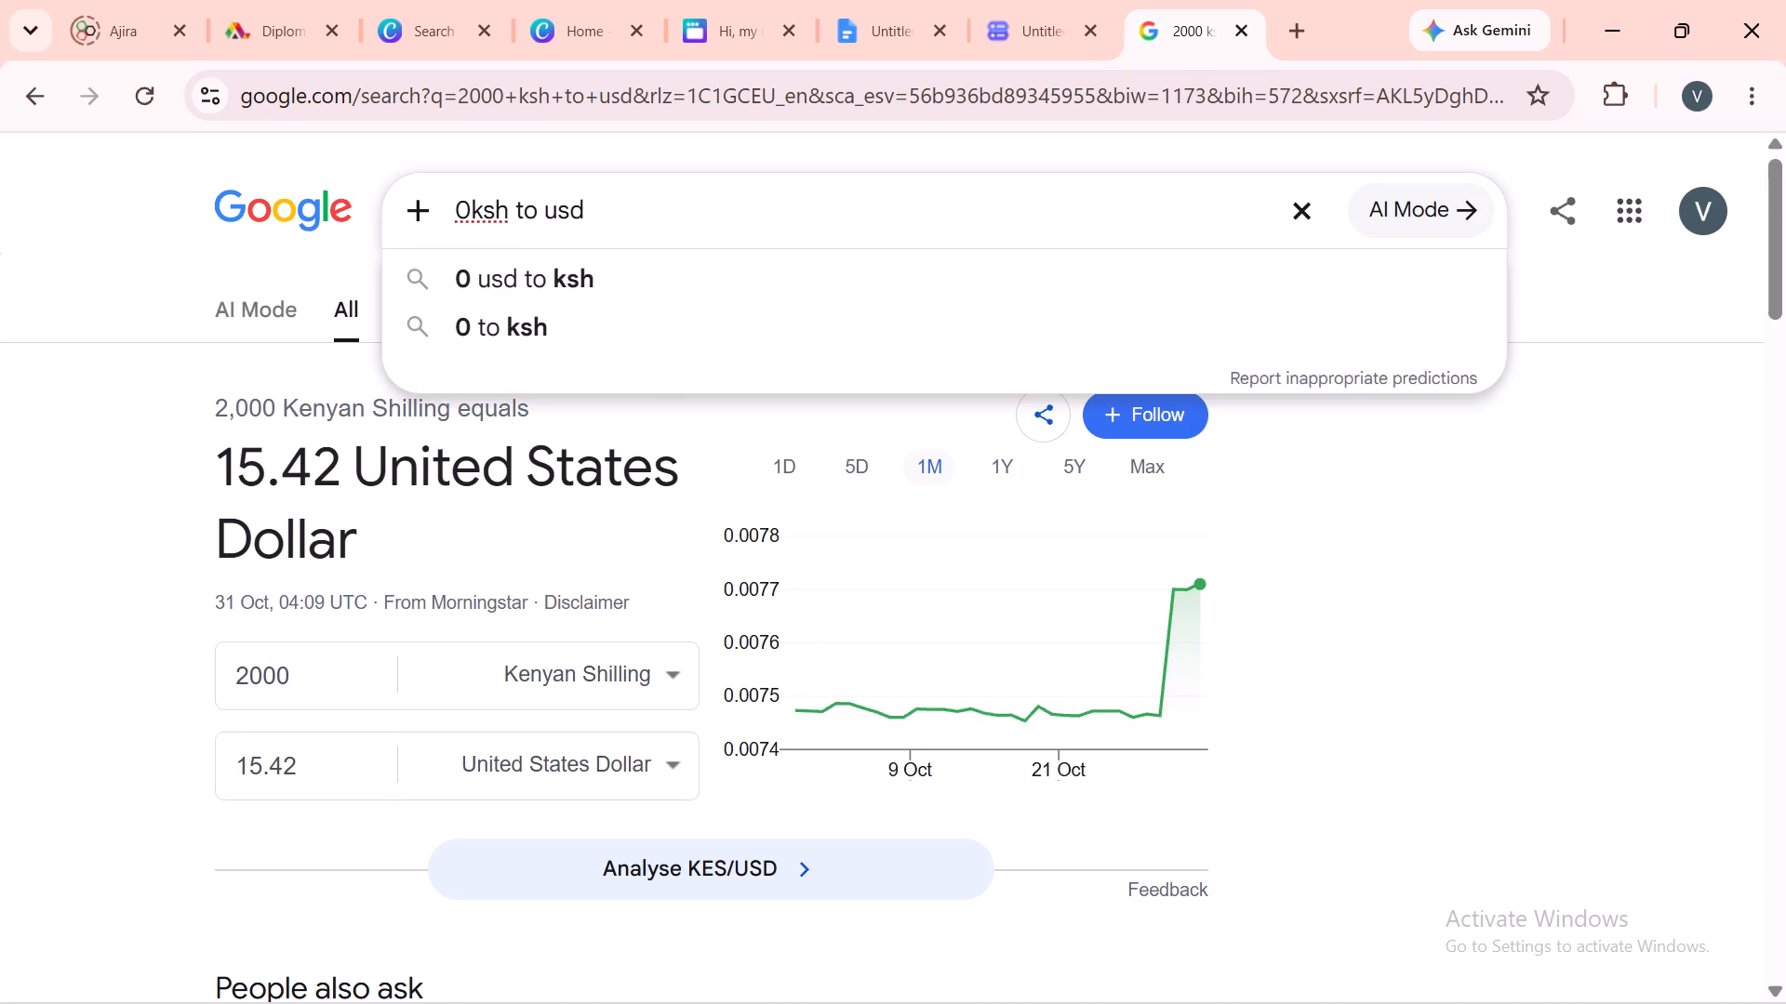
key(3)
text(99)
key(Return)
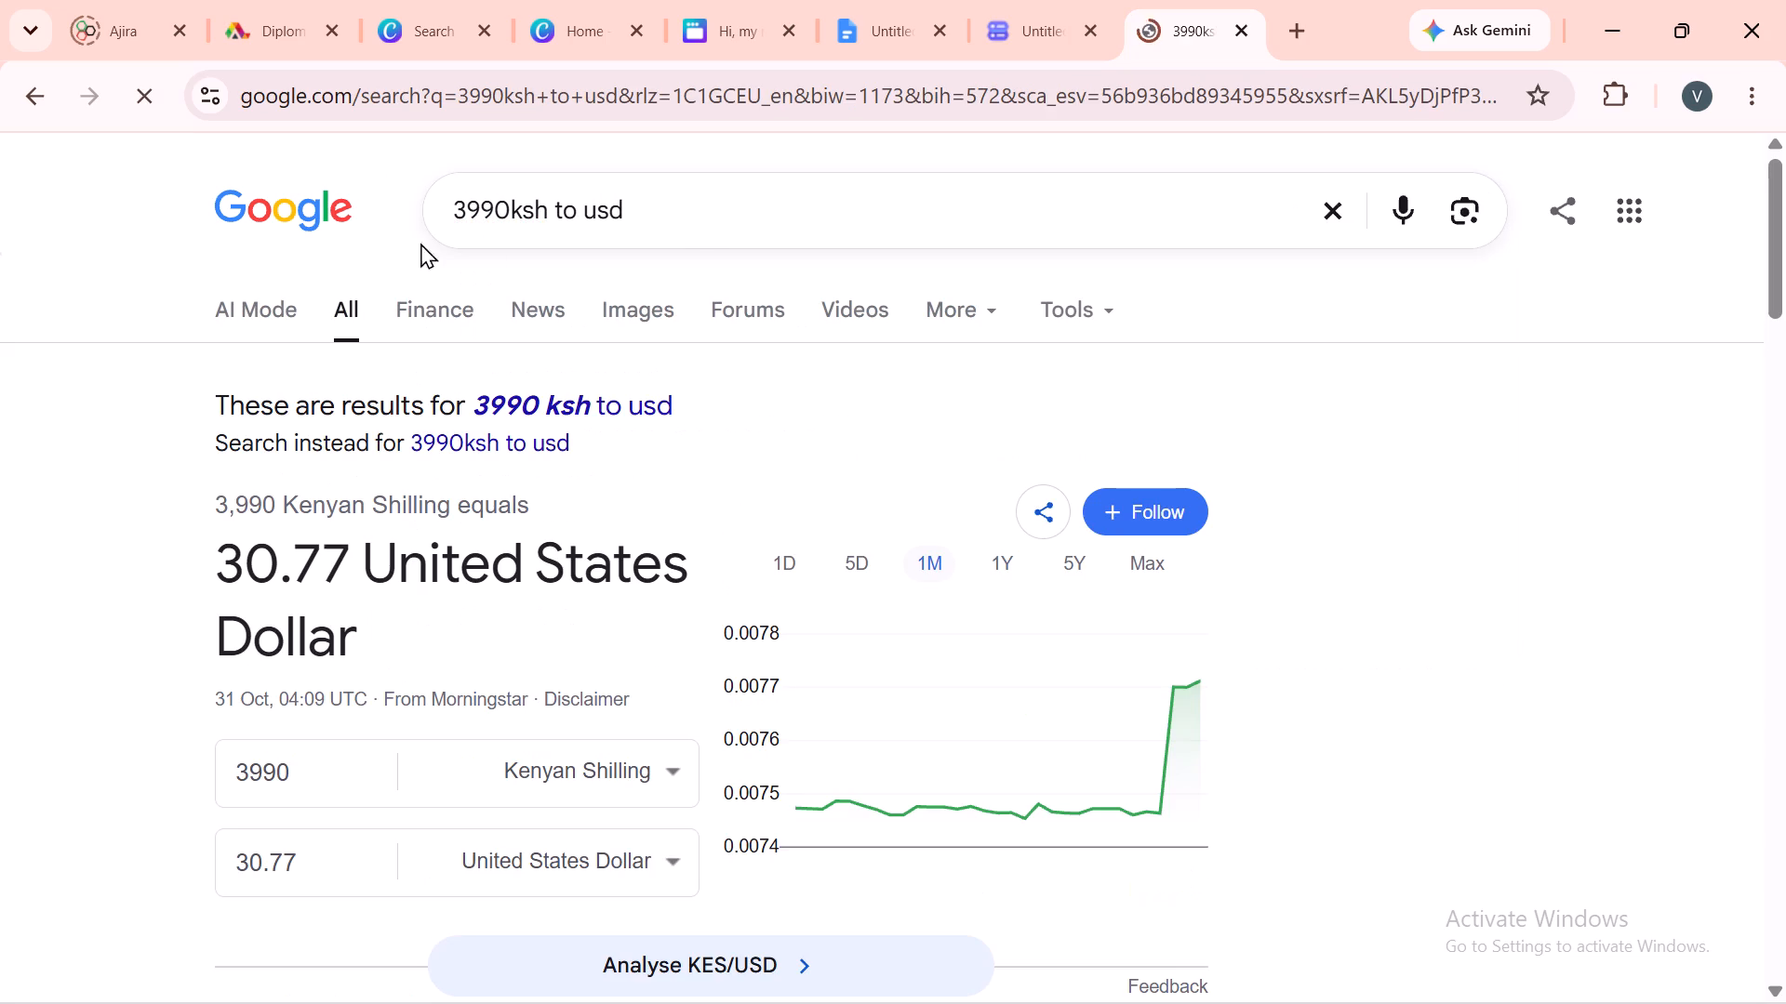
Return to the form, set the Budget question's third option to "USD 30.77", and add a blank fourth option.
click(984, 15)
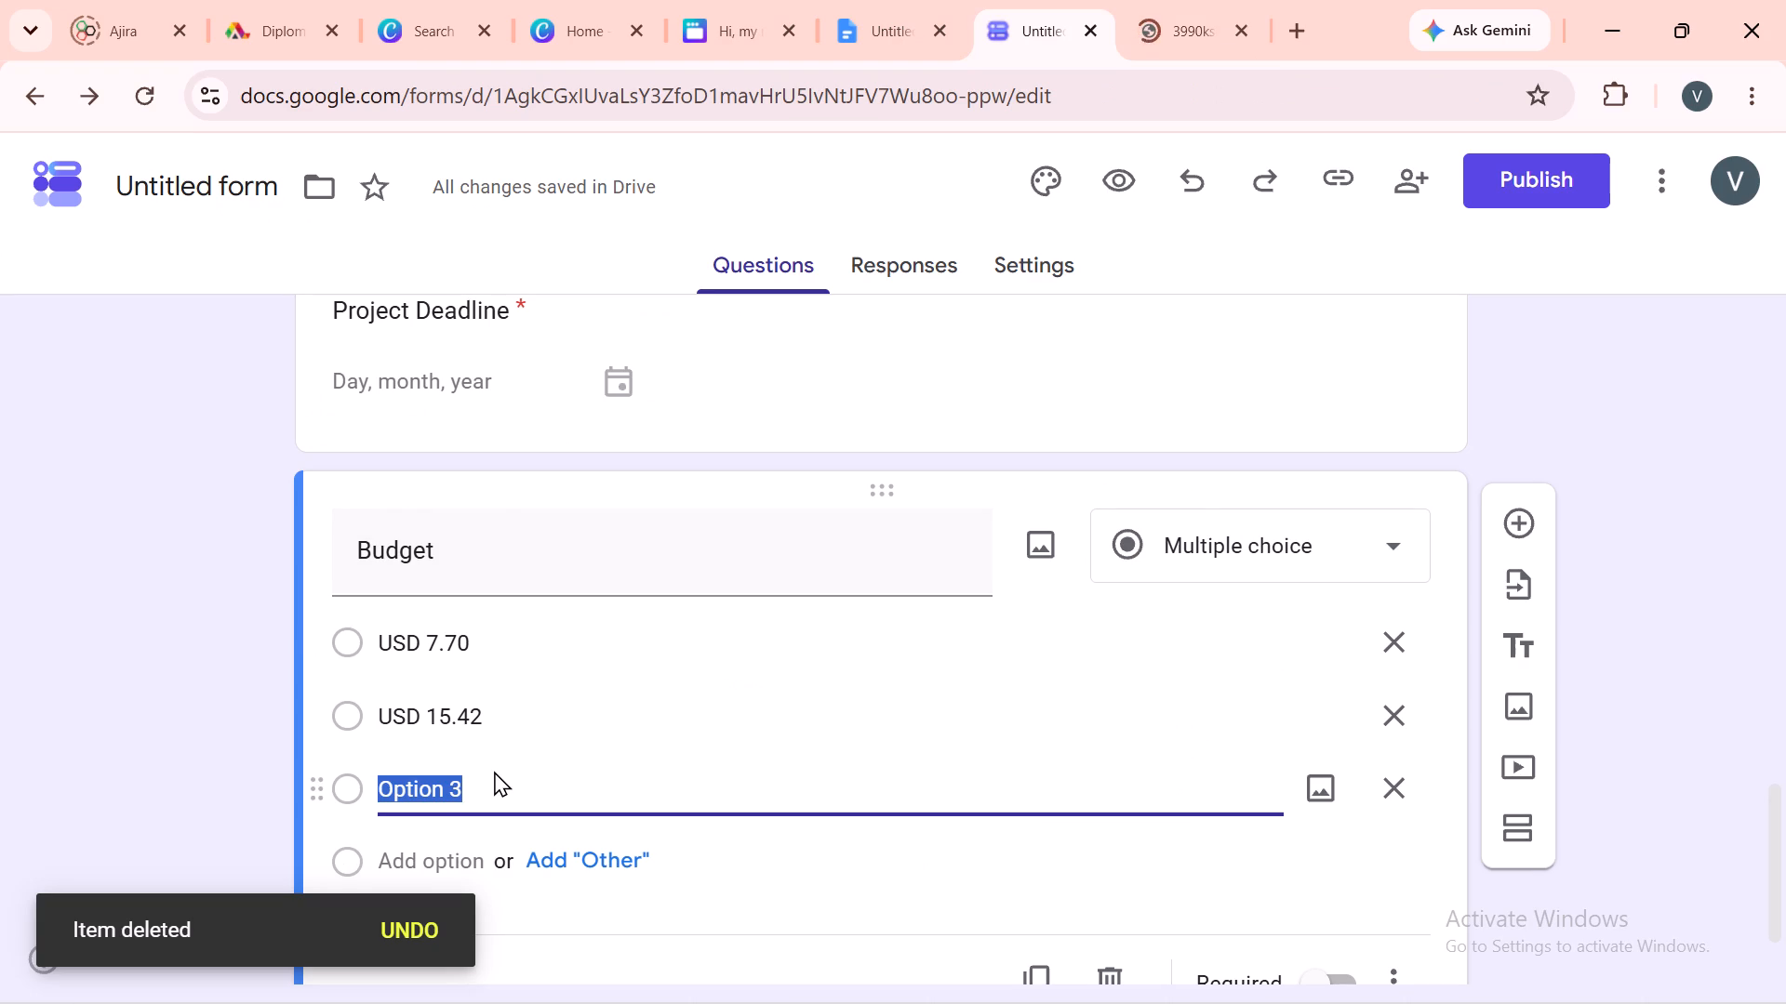
key(u)
text(SD)
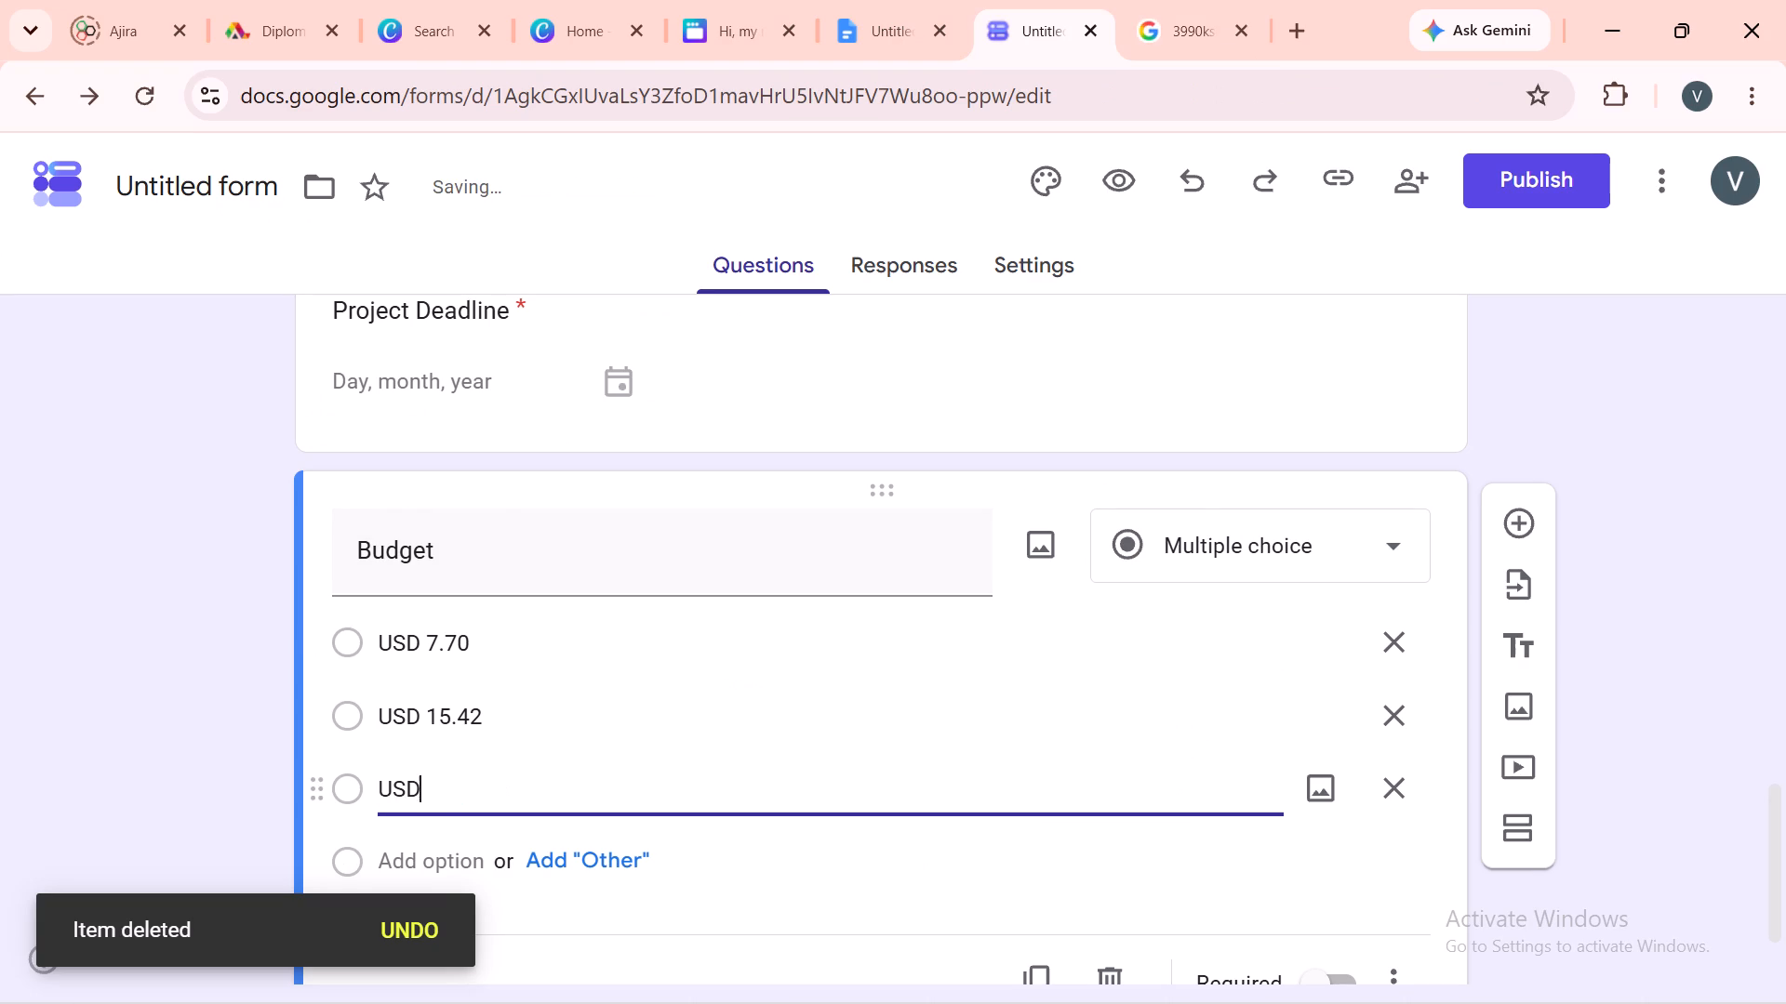
key(space)
text(30.)
text(77)
key(Return)
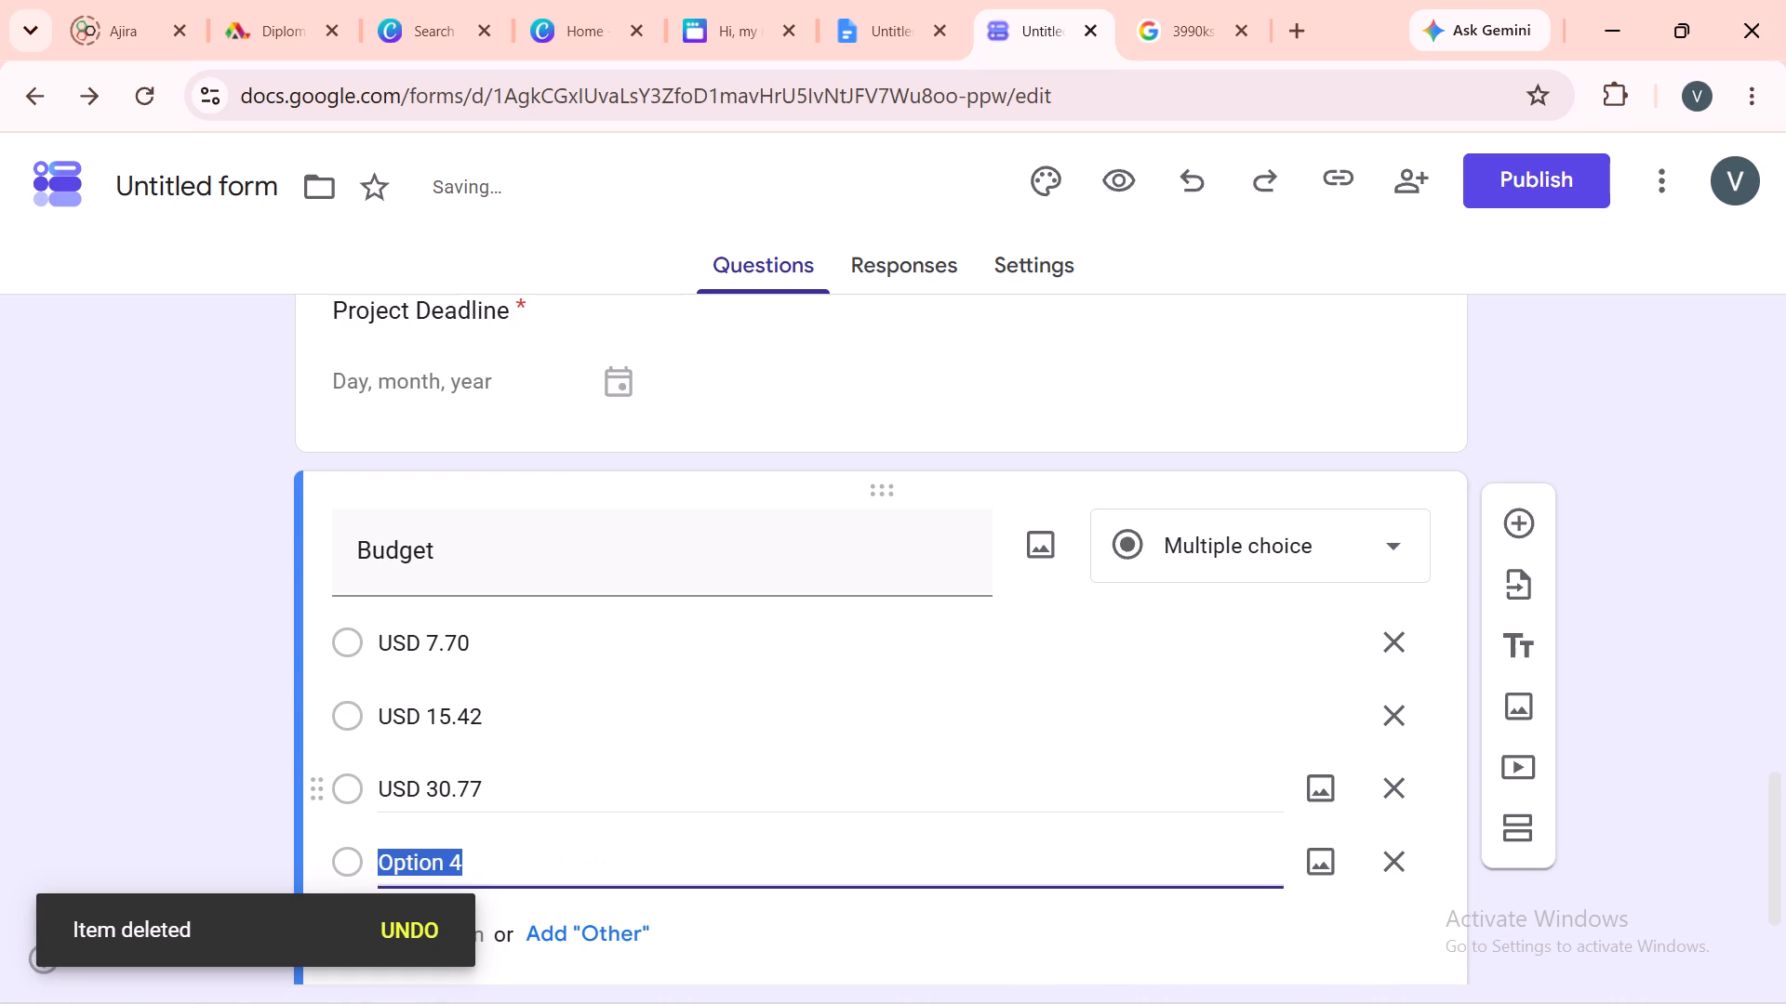
scroll(562, 729, down, 2)
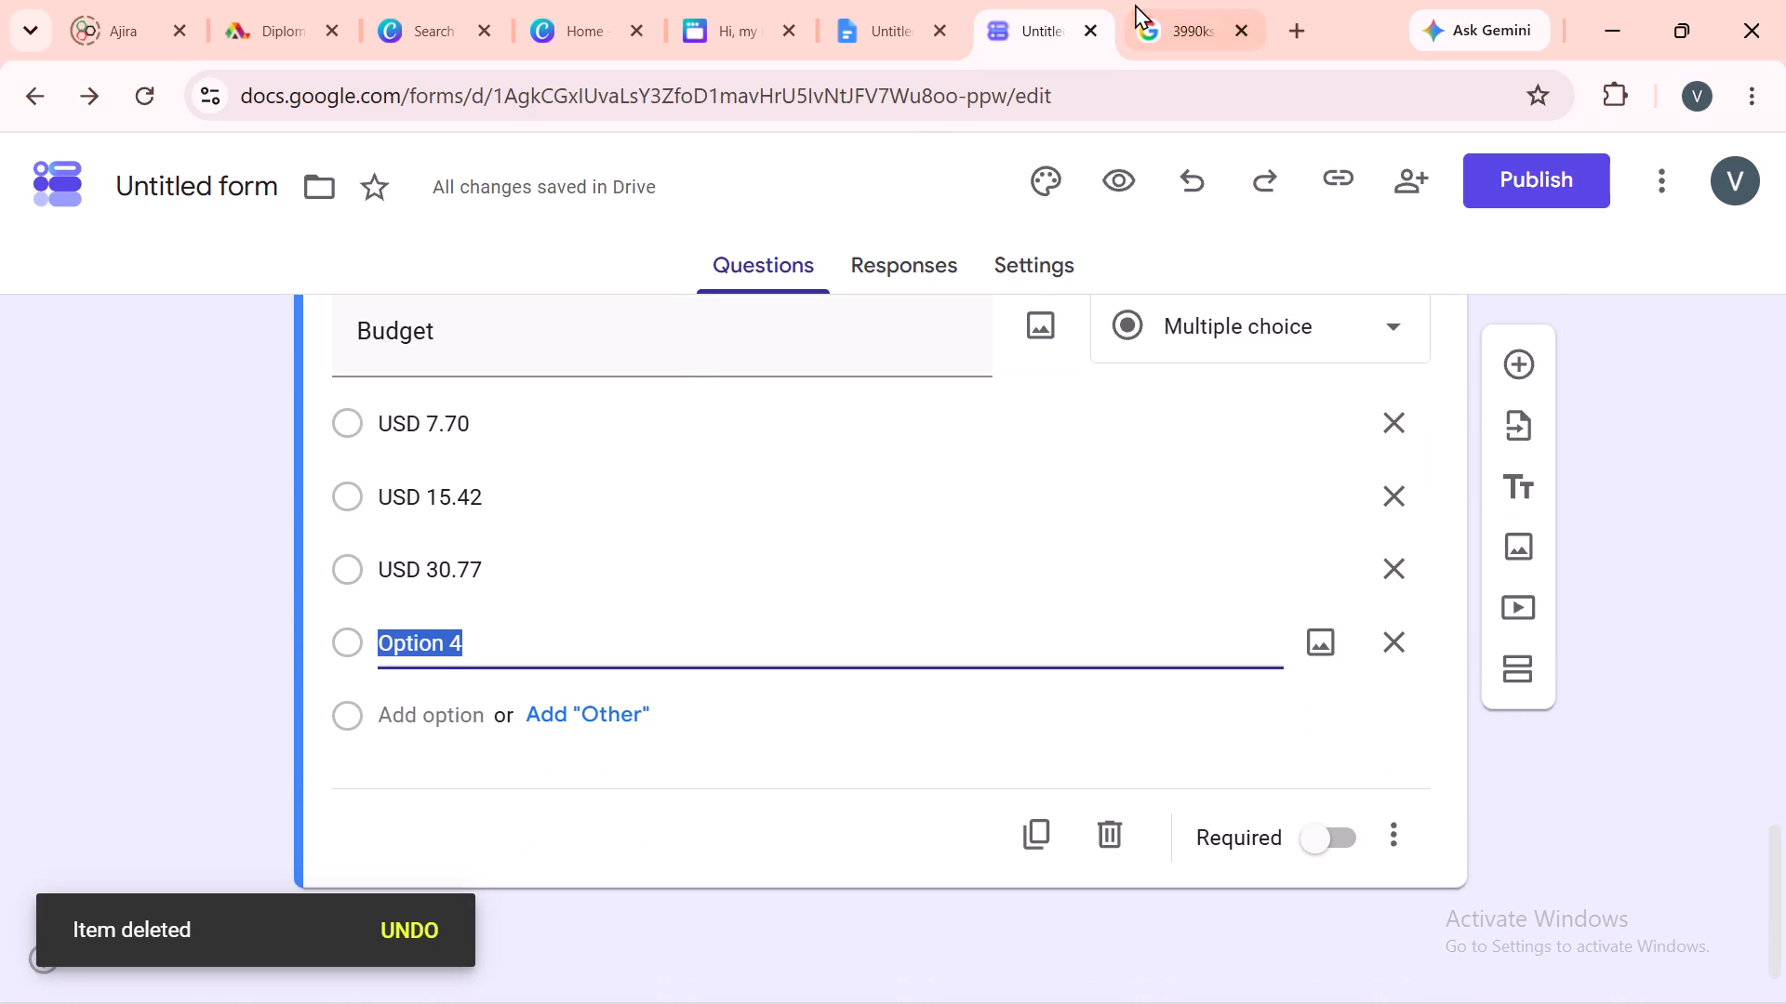
Switch to the currency conversion tab and change the Google search to "6555ksh to usd".
click(1174, 29)
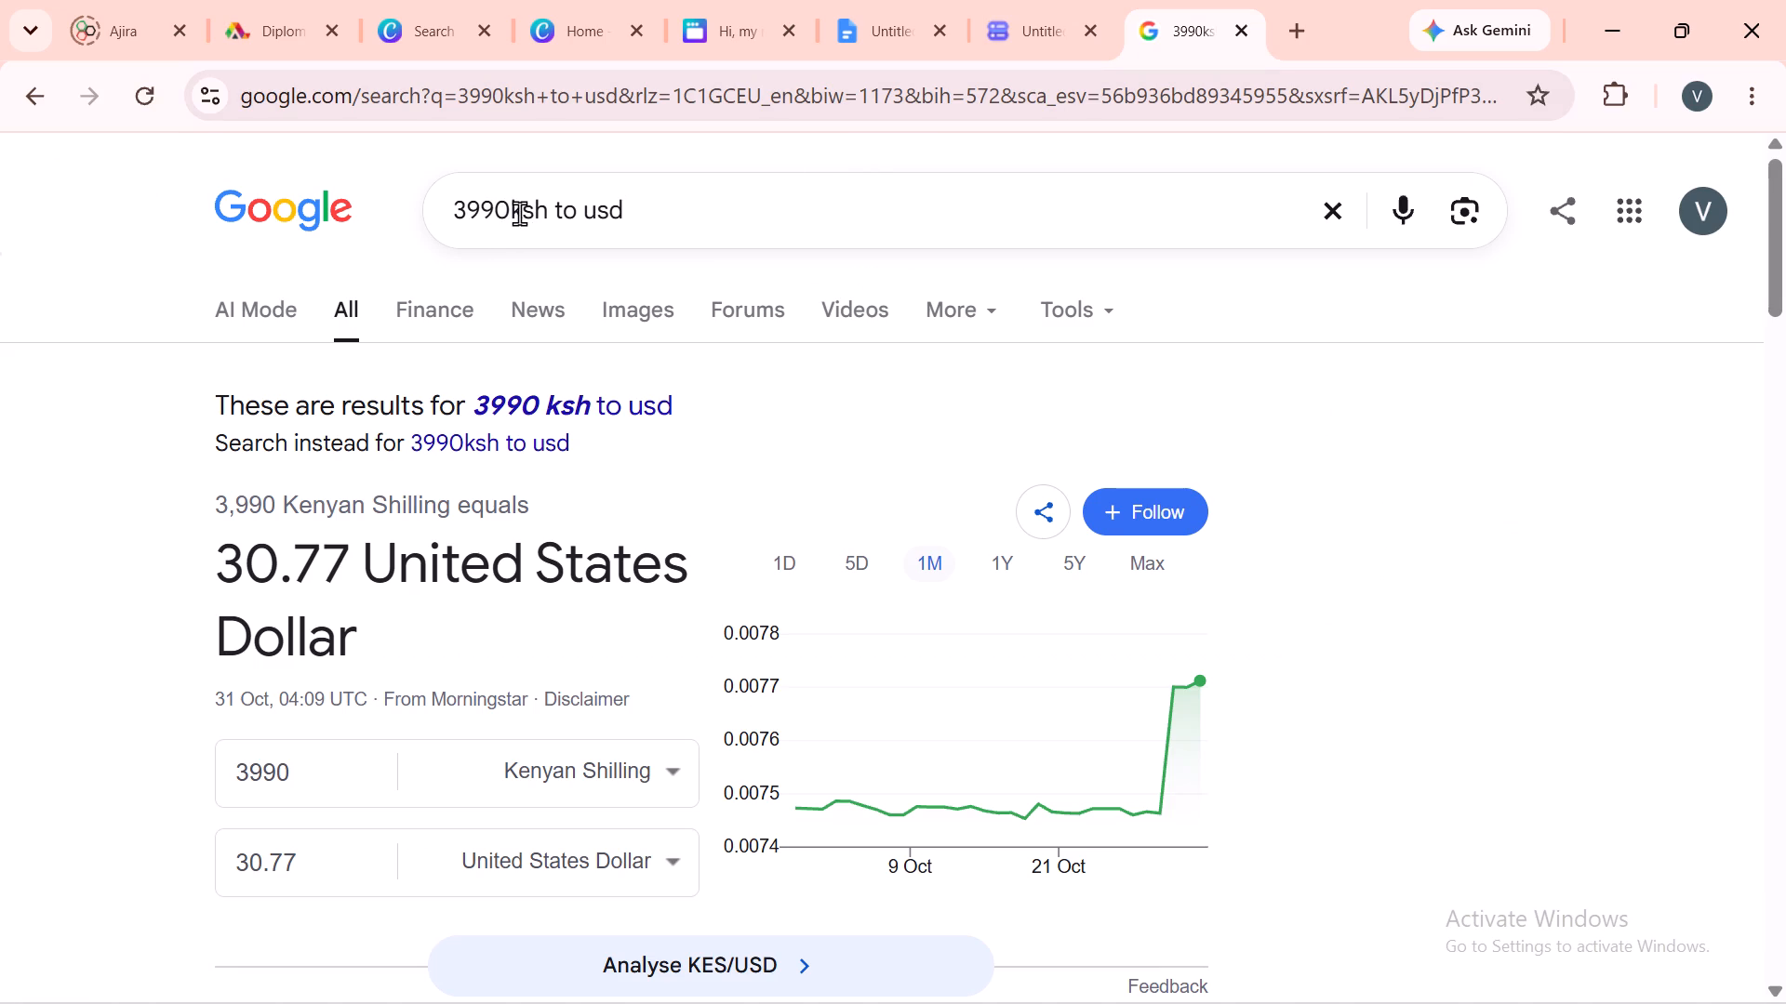
click(516, 210)
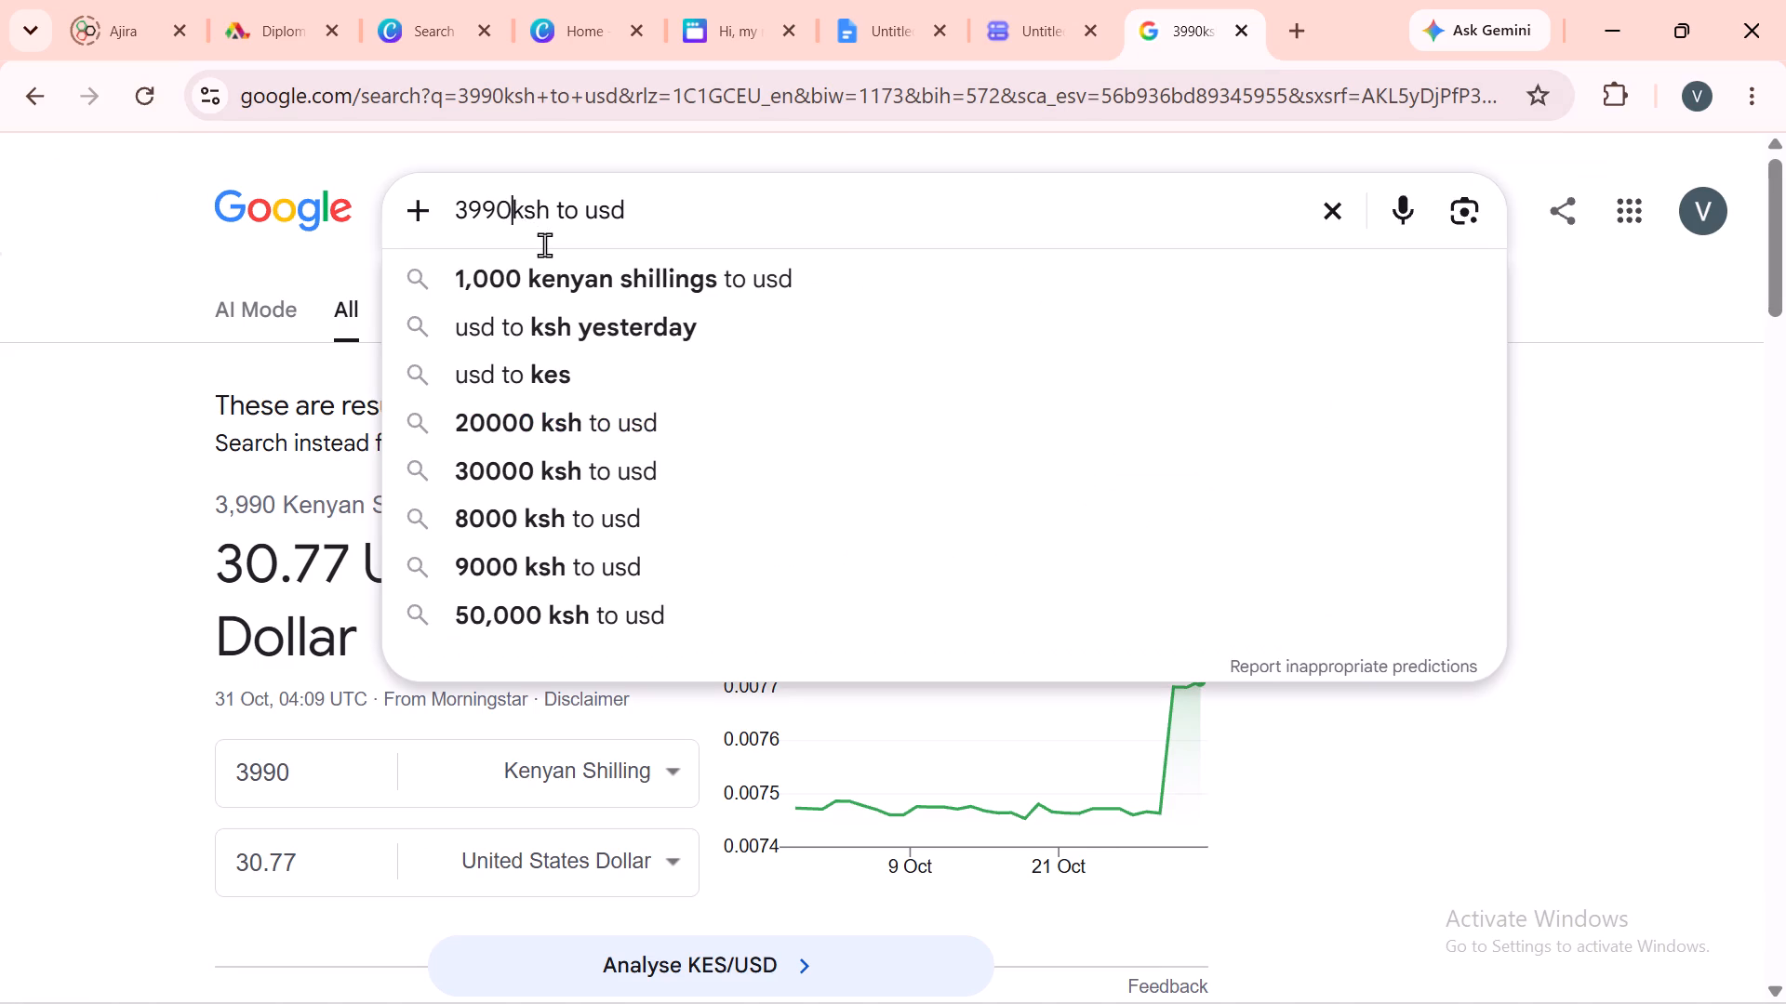
key(BackSpace)
key(BackSpace)
key(BackSpace)
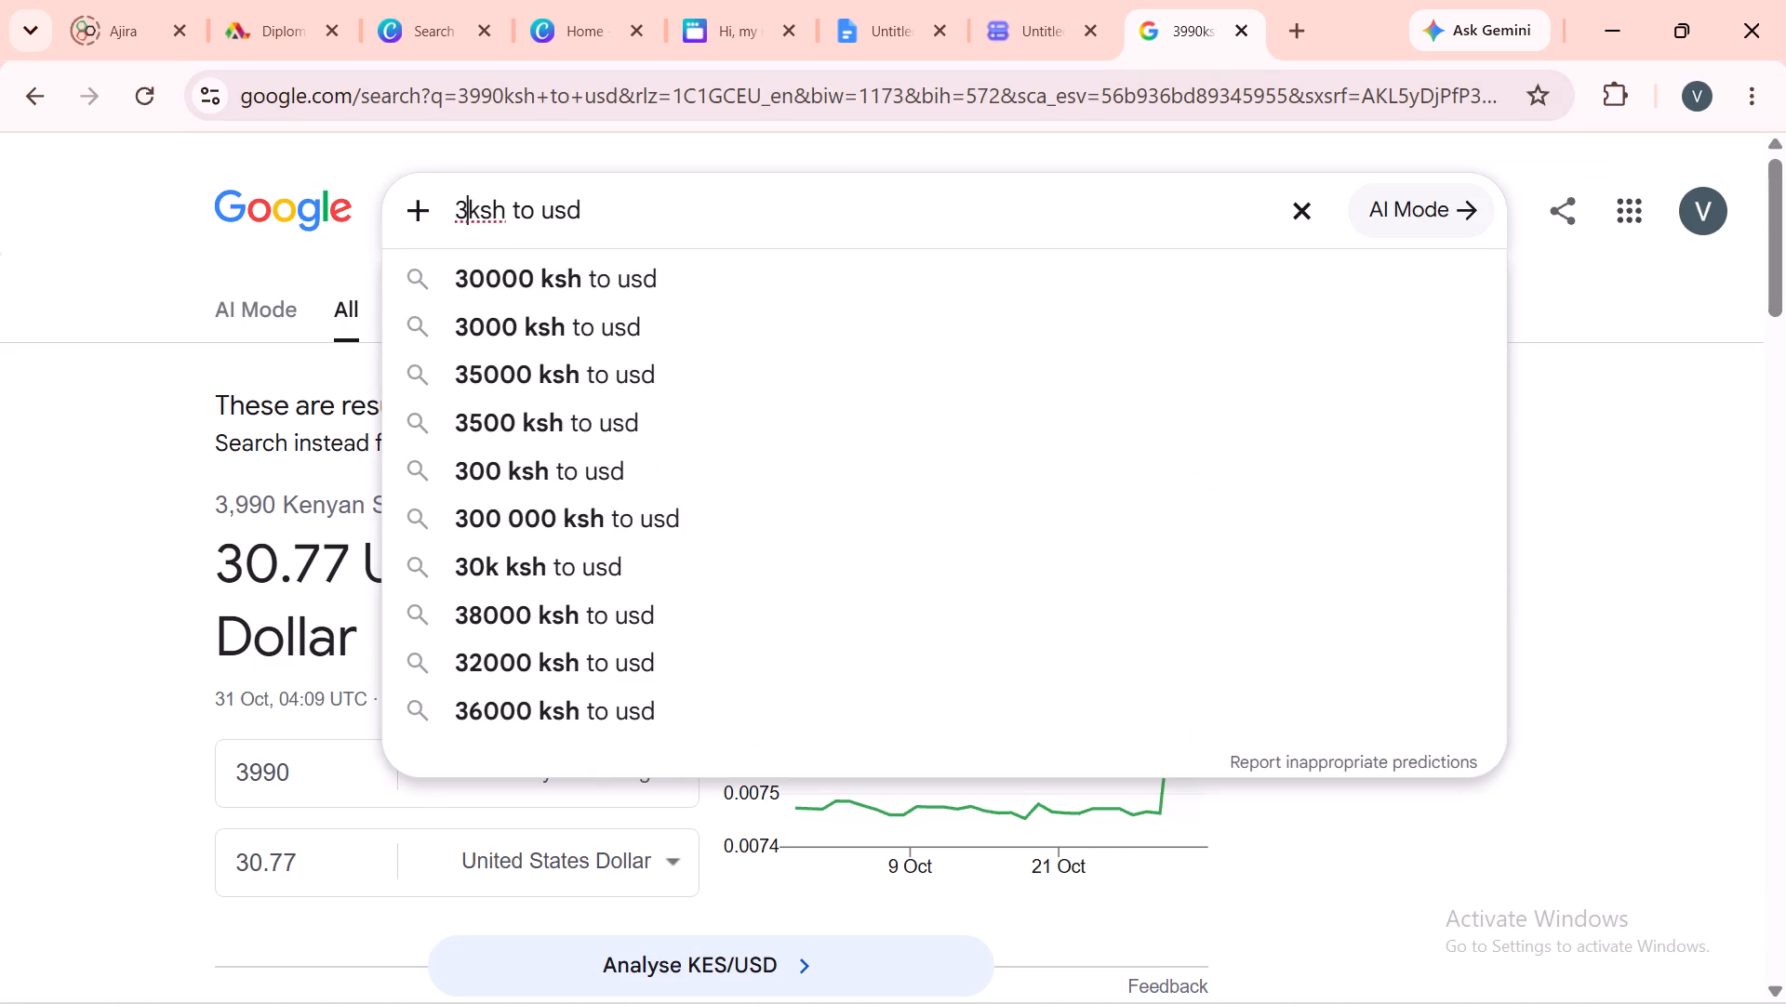
key(BackSpace)
key(6)
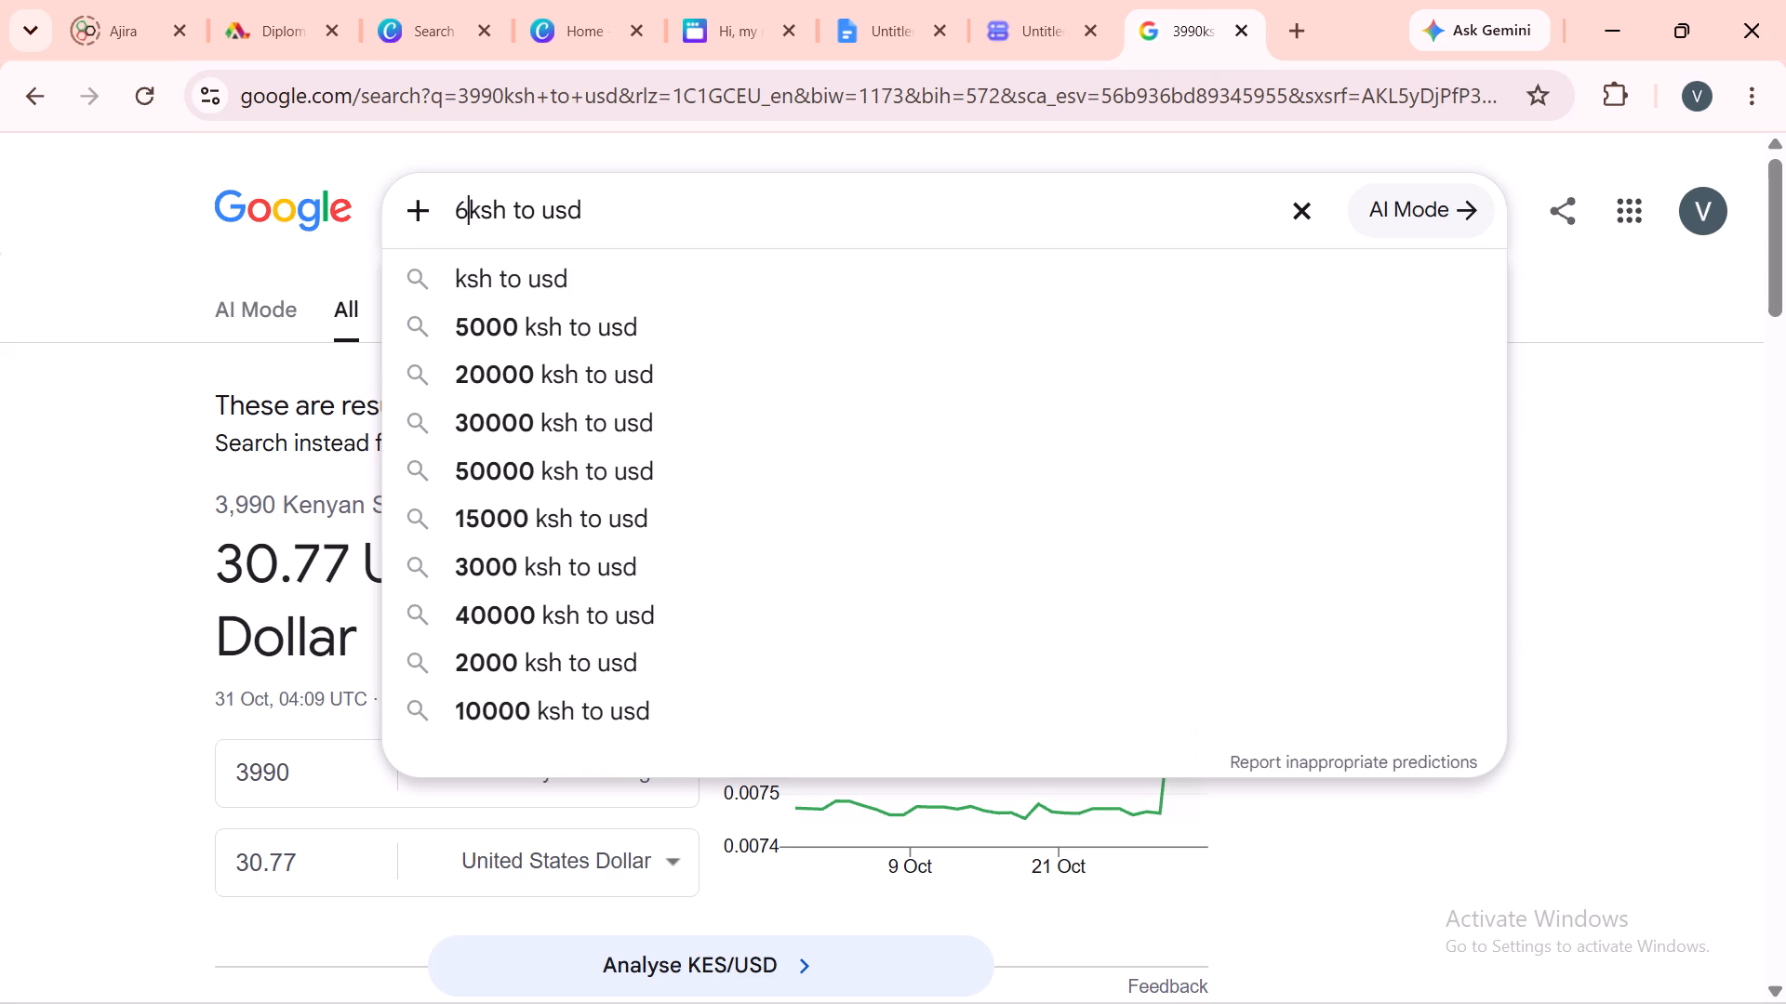
key(5)
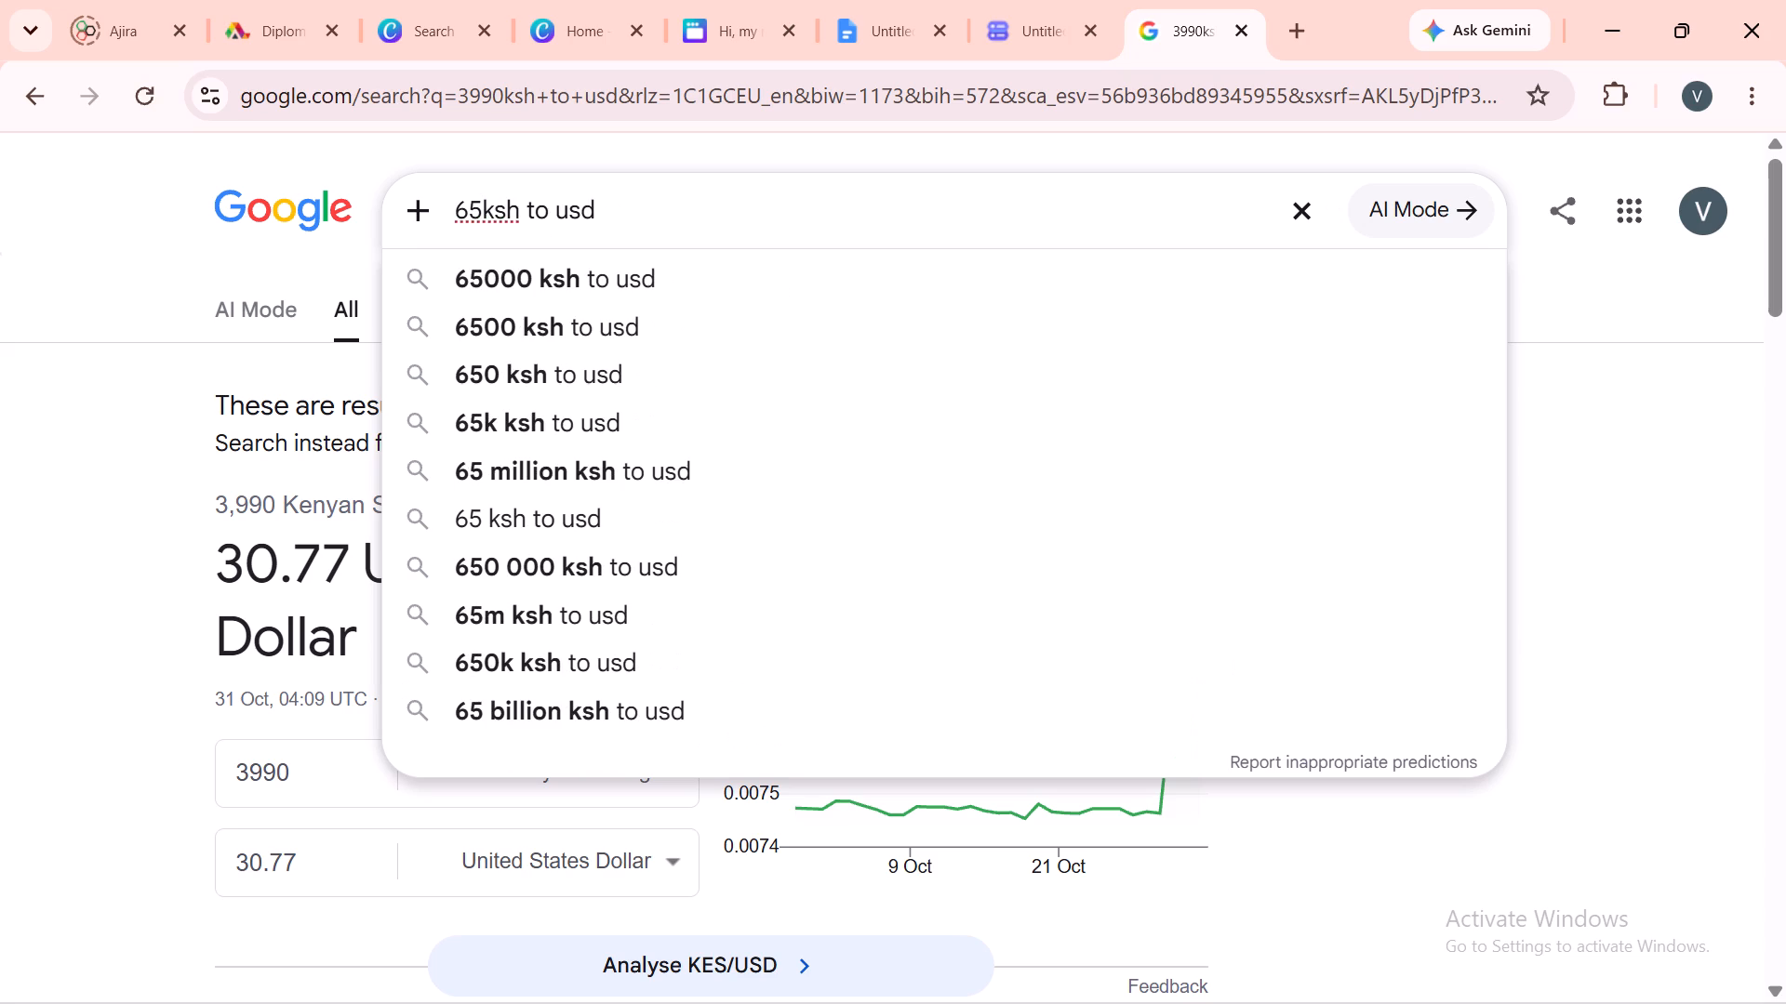
text(55)
key(Return)
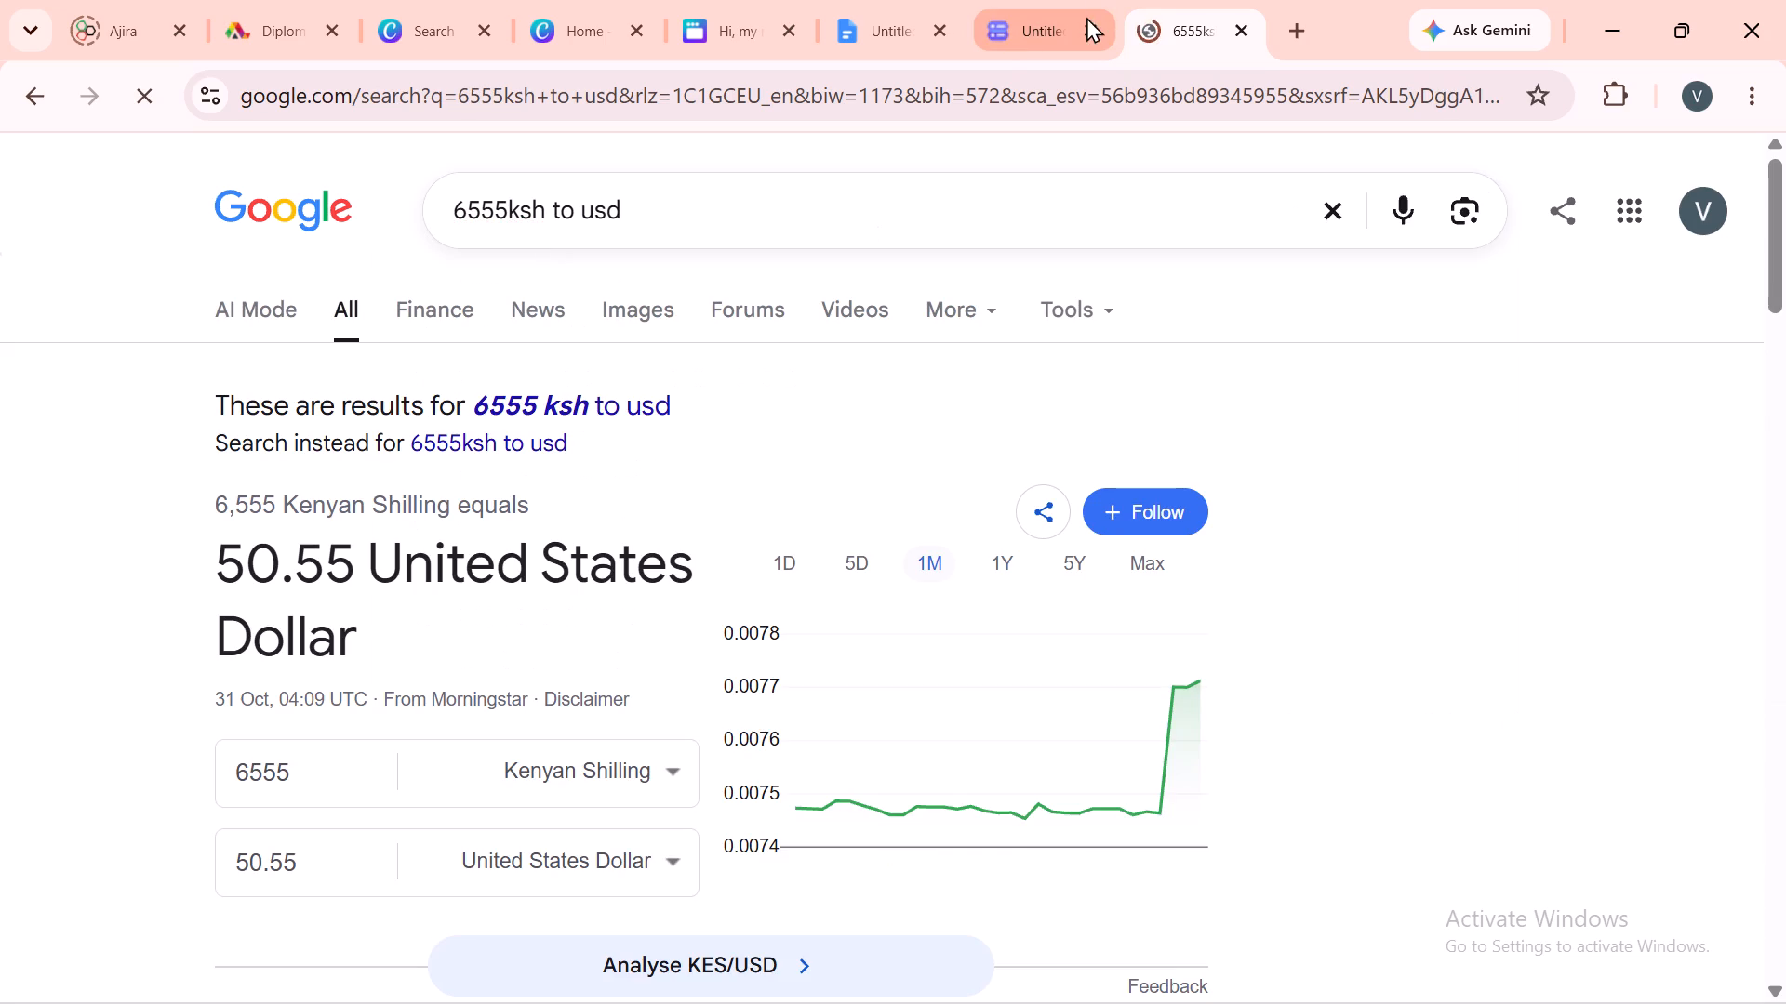
Return to the form, set the Budget question's fourth option to "USD 50.55", and add an "Other" option.
click(1030, 32)
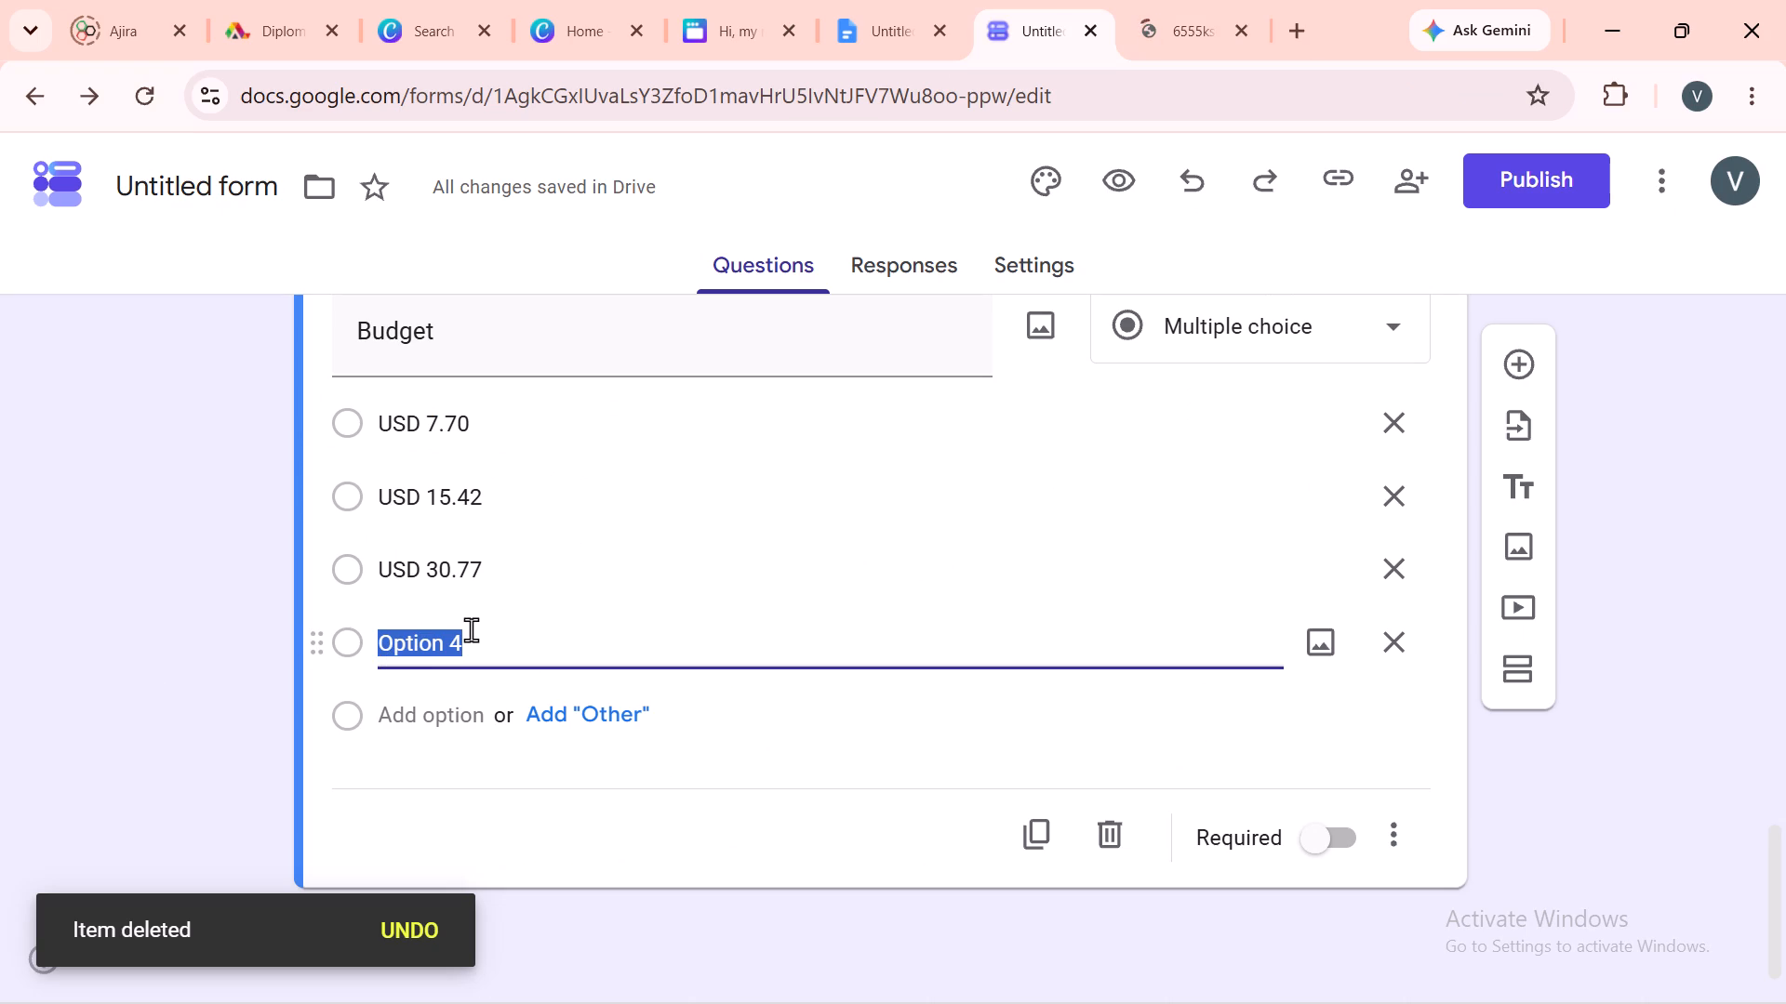
text(USD)
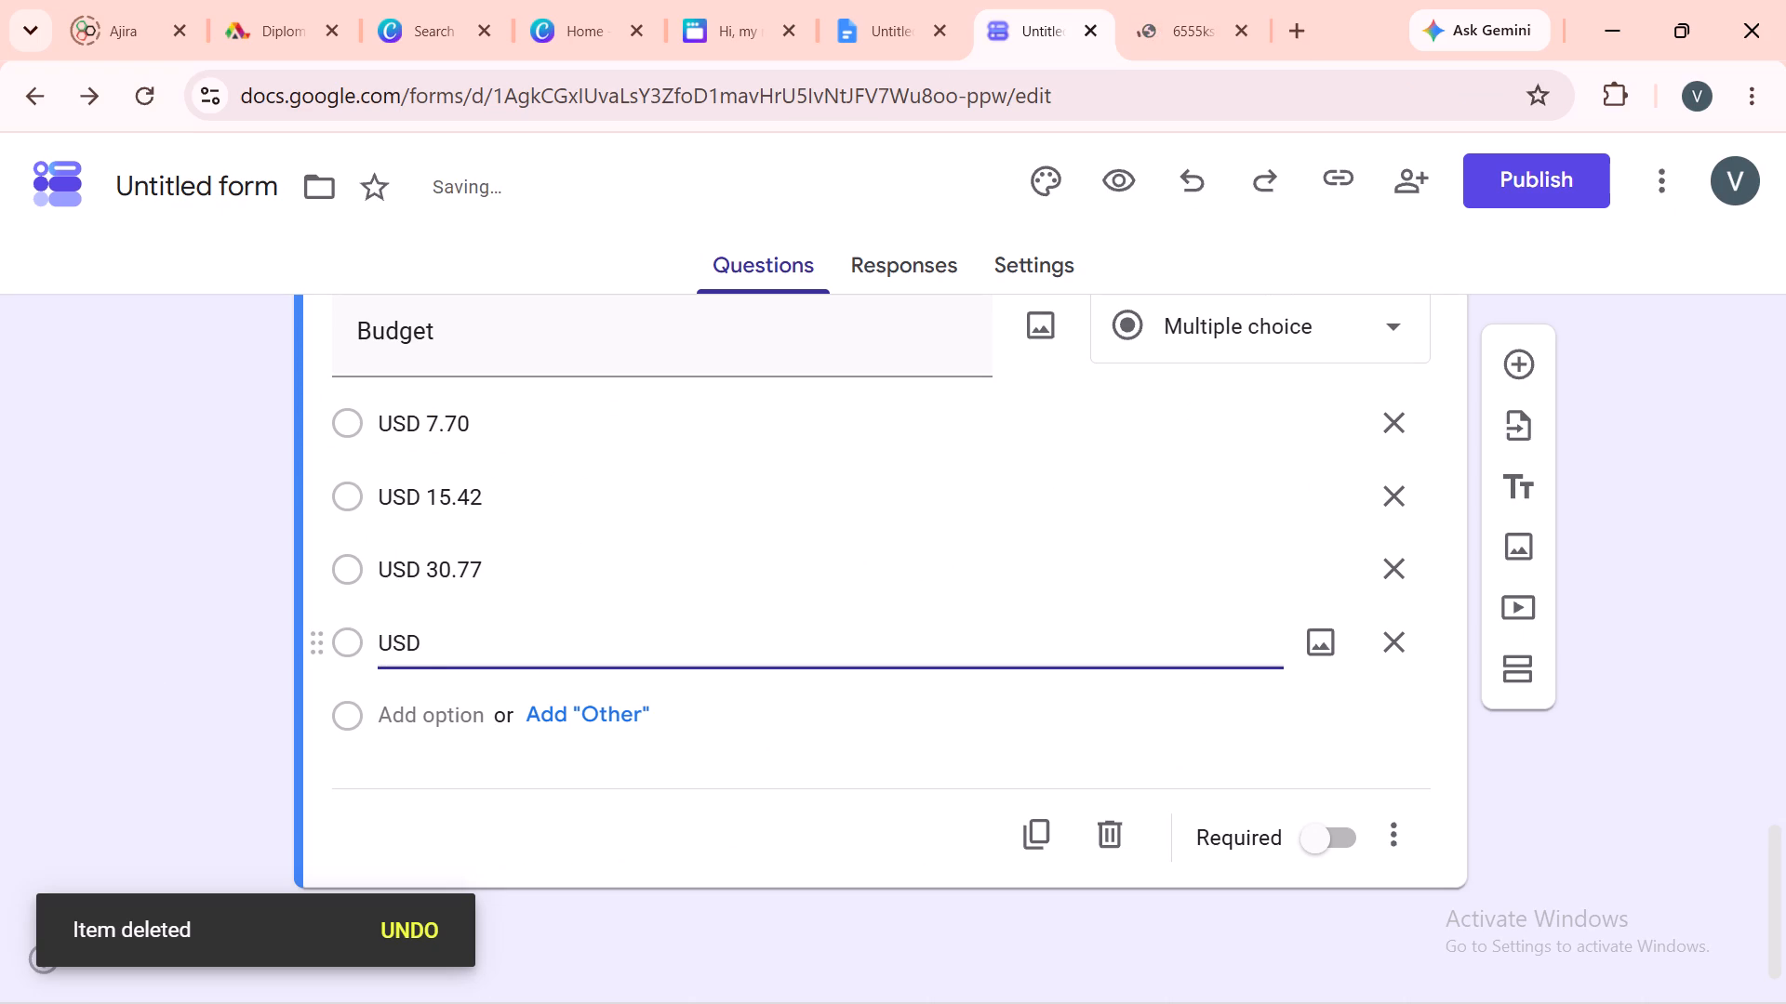
key(space)
key(5)
key(0)
key(period)
text(55)
click(575, 715)
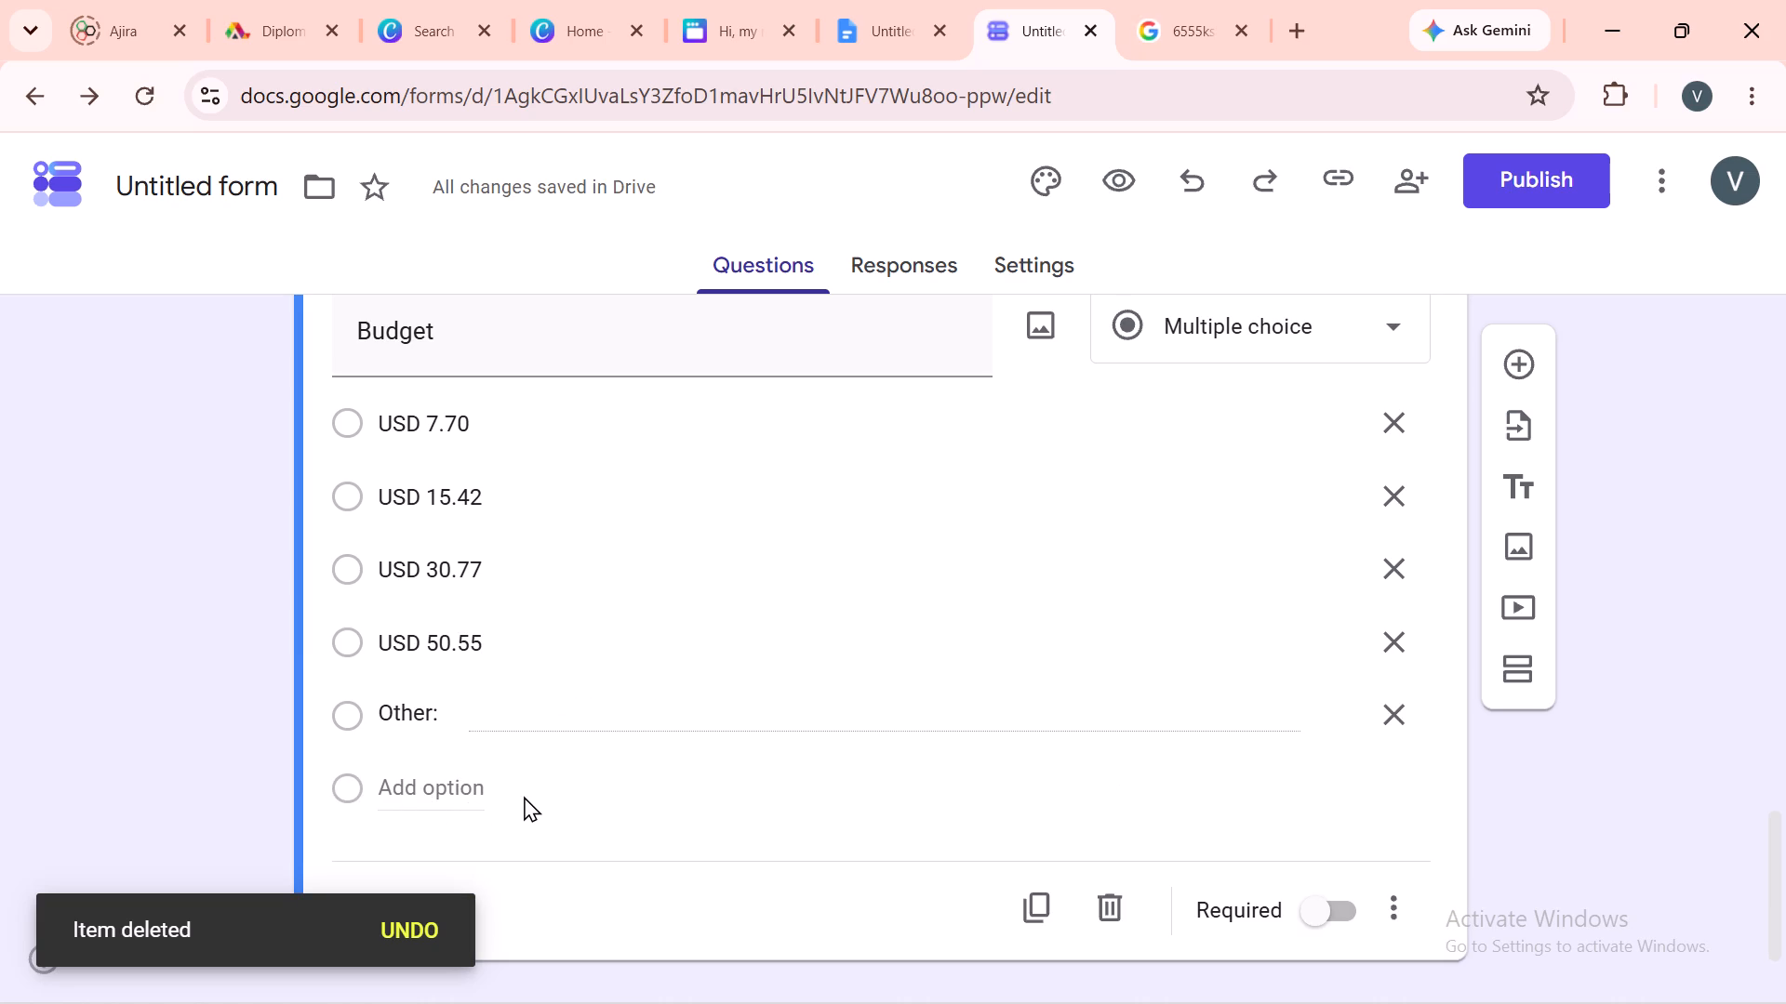
Add a paragraph question titled "More Information about the project" below the Budget question.
scroll(573, 713, down, 1)
scroll(573, 713, up, 1)
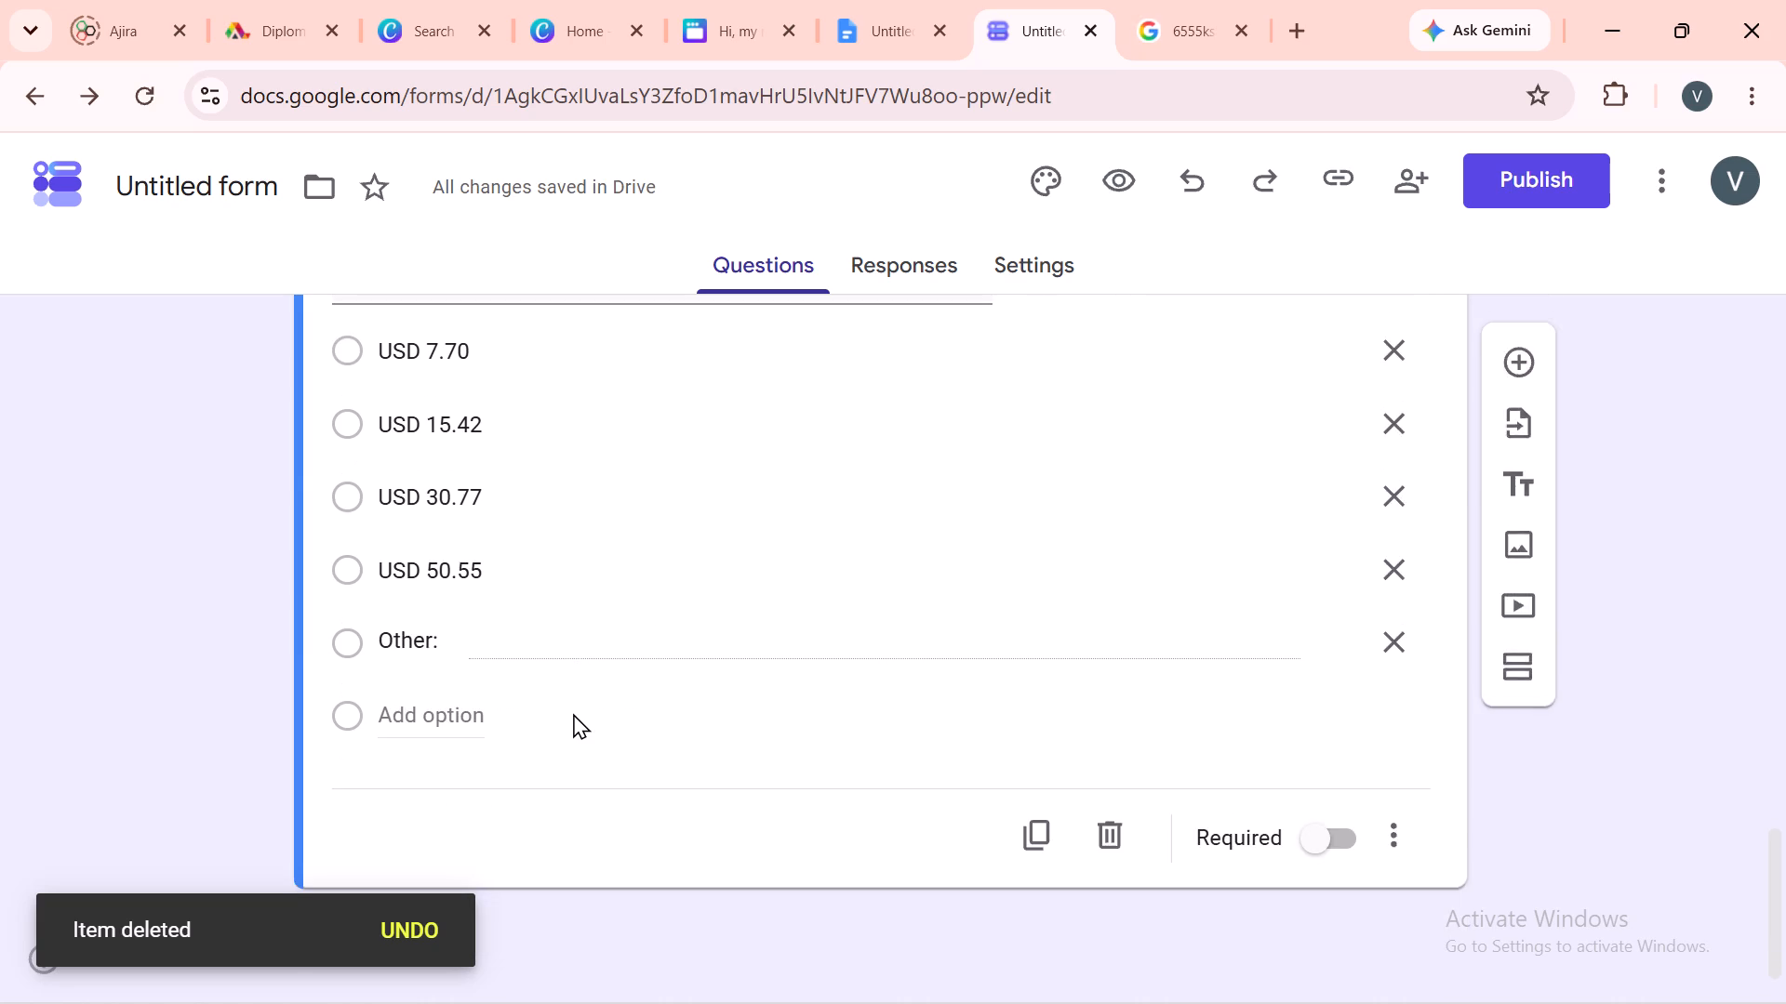
scroll(573, 713, up, 1)
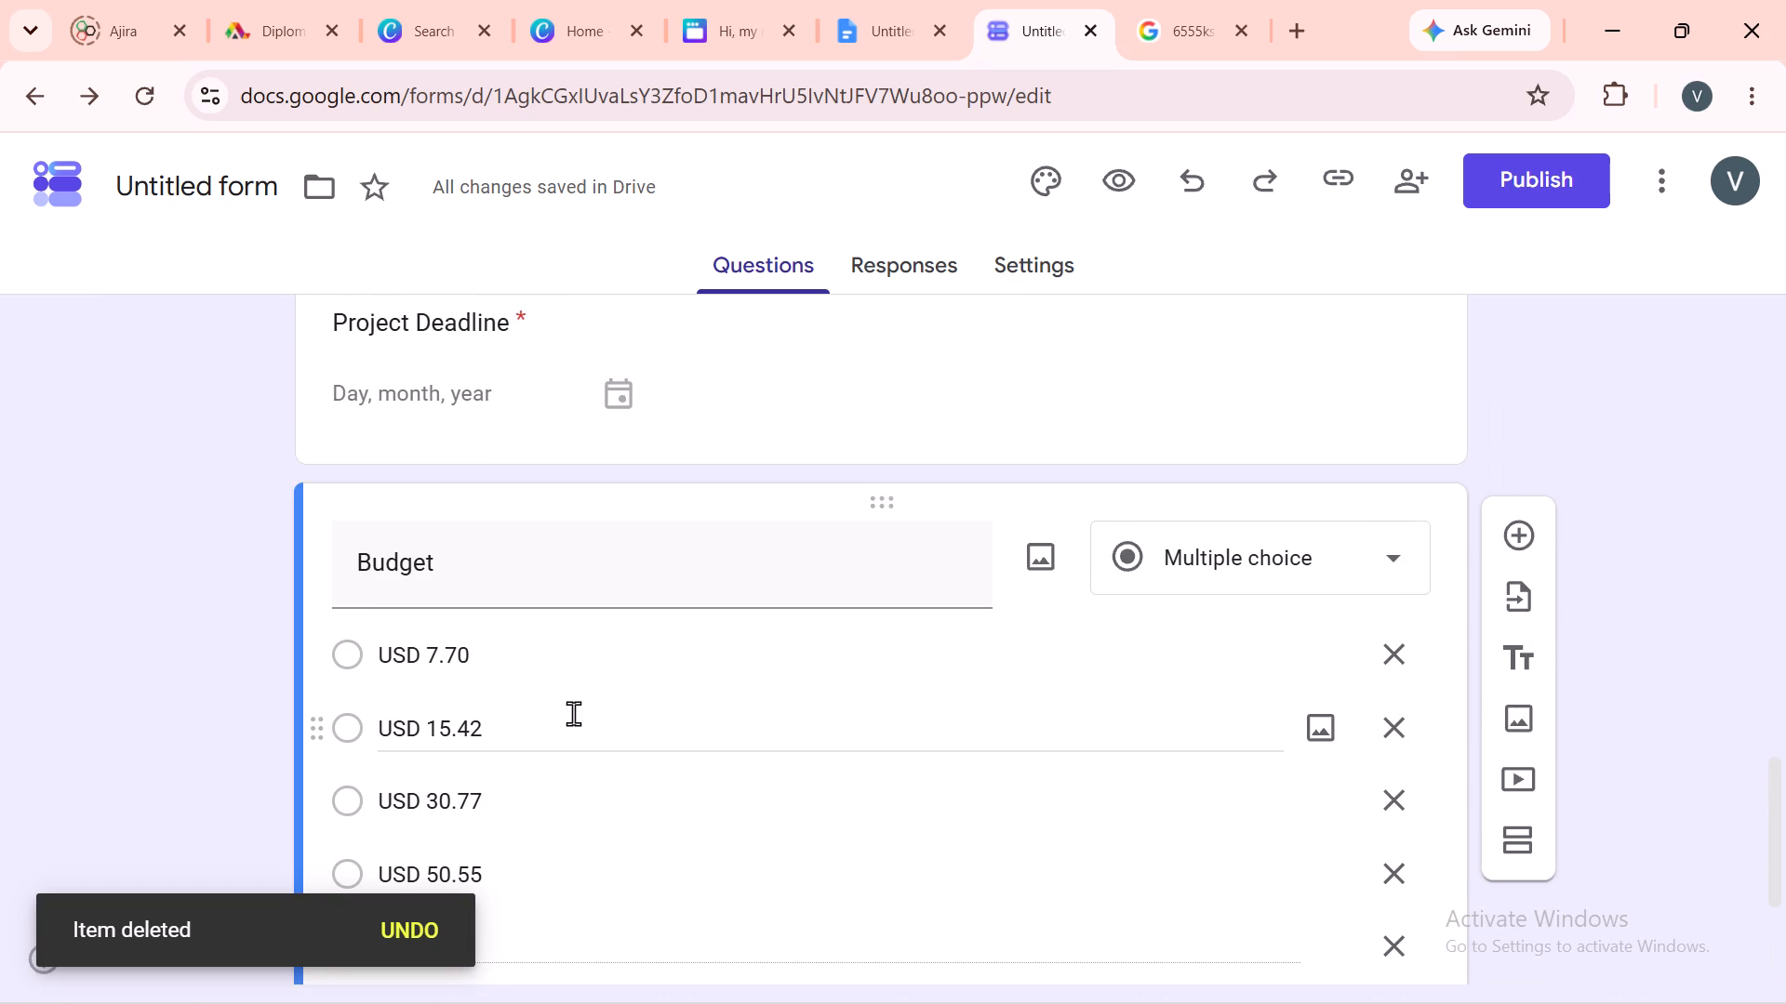
scroll(573, 713, down, 1)
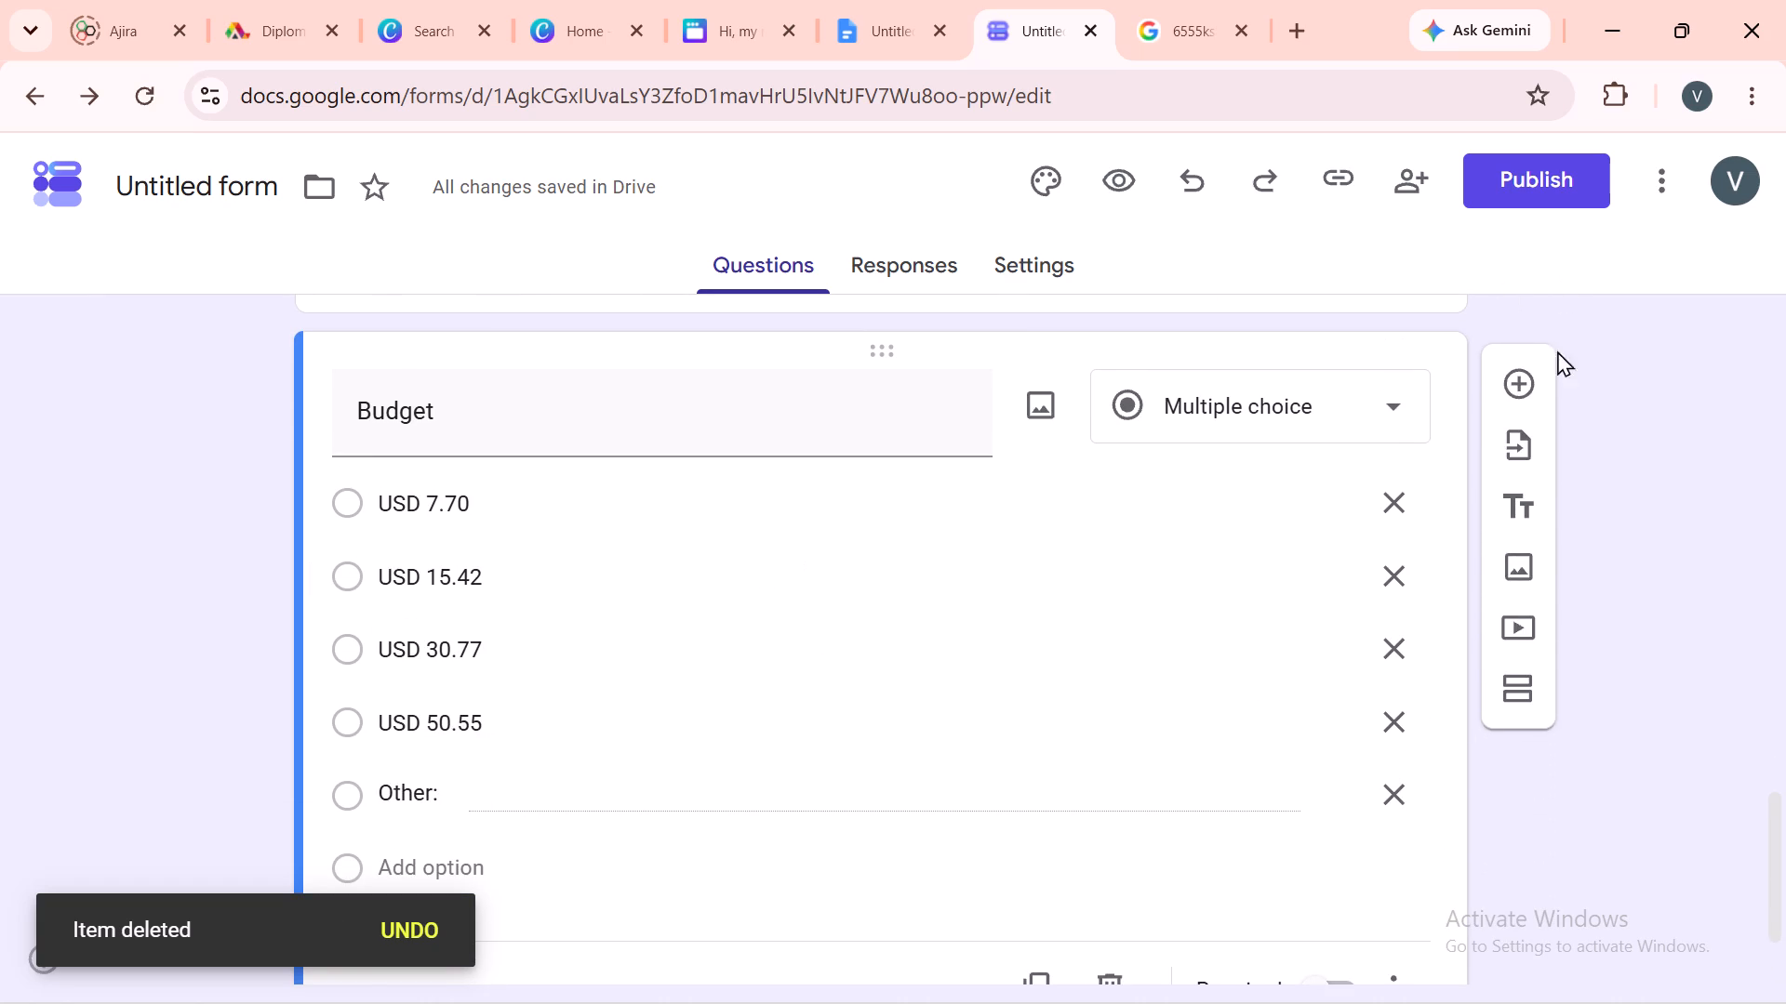
click(1513, 394)
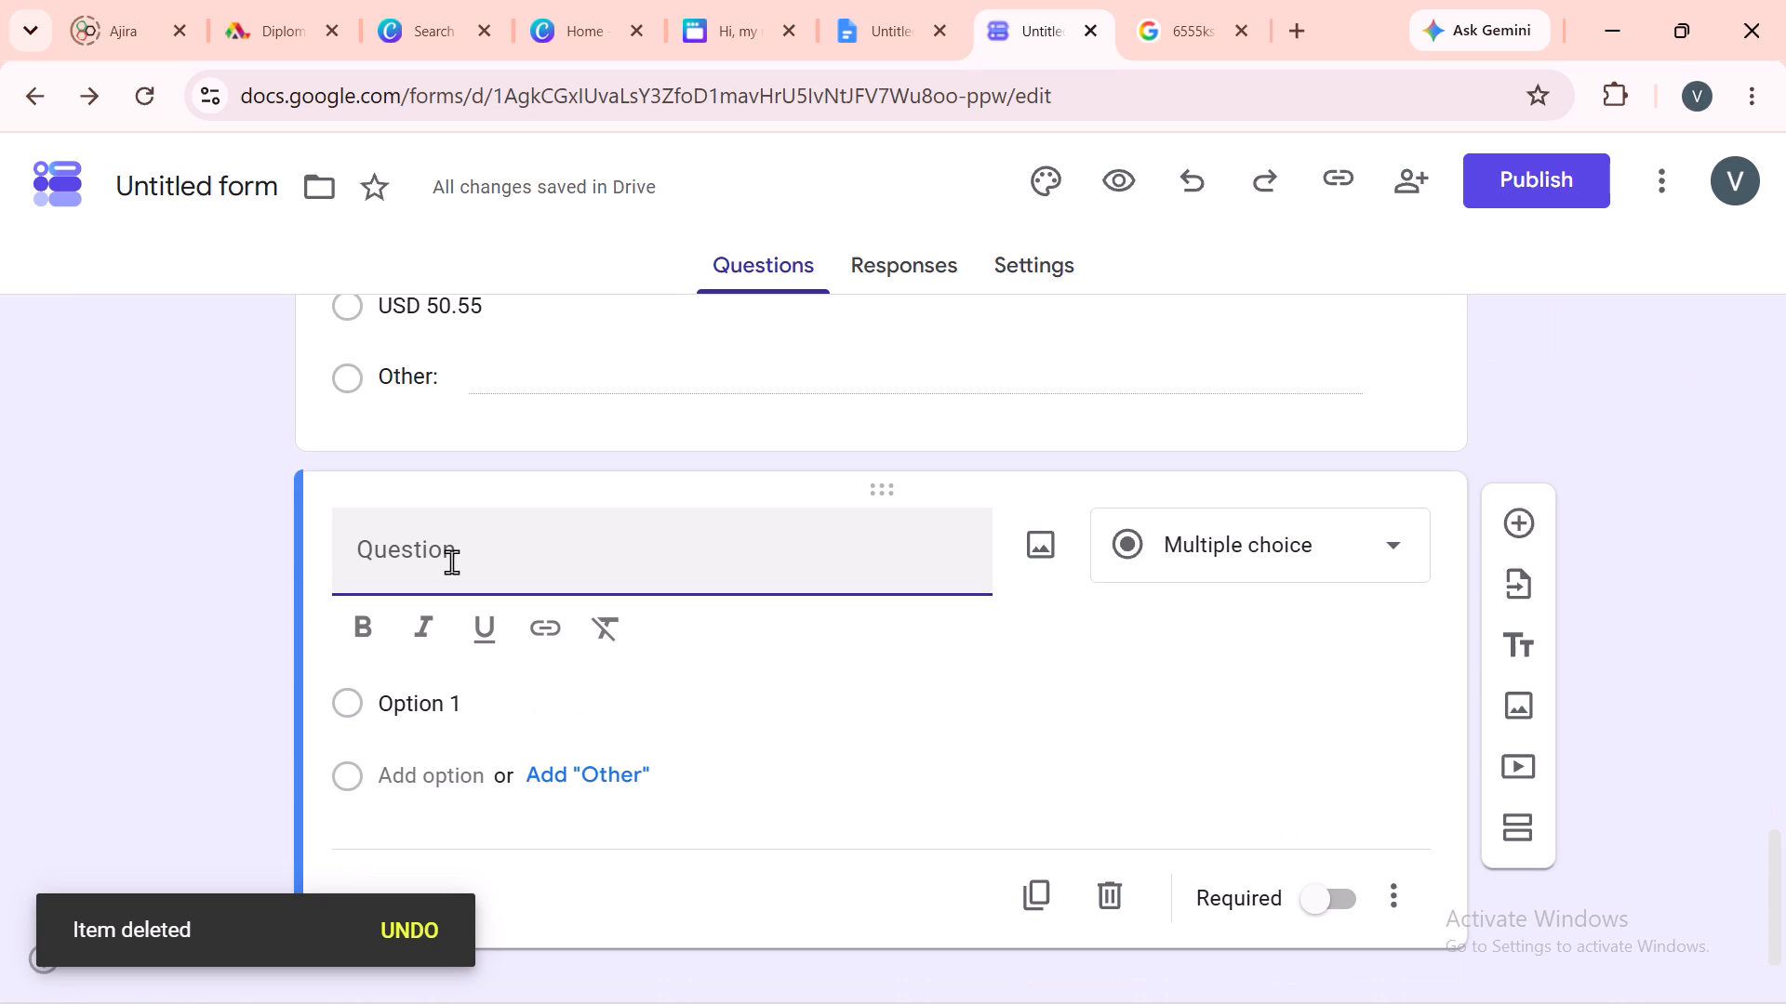
key(m)
text(ore)
key(BackSpace)
key(BackSpace)
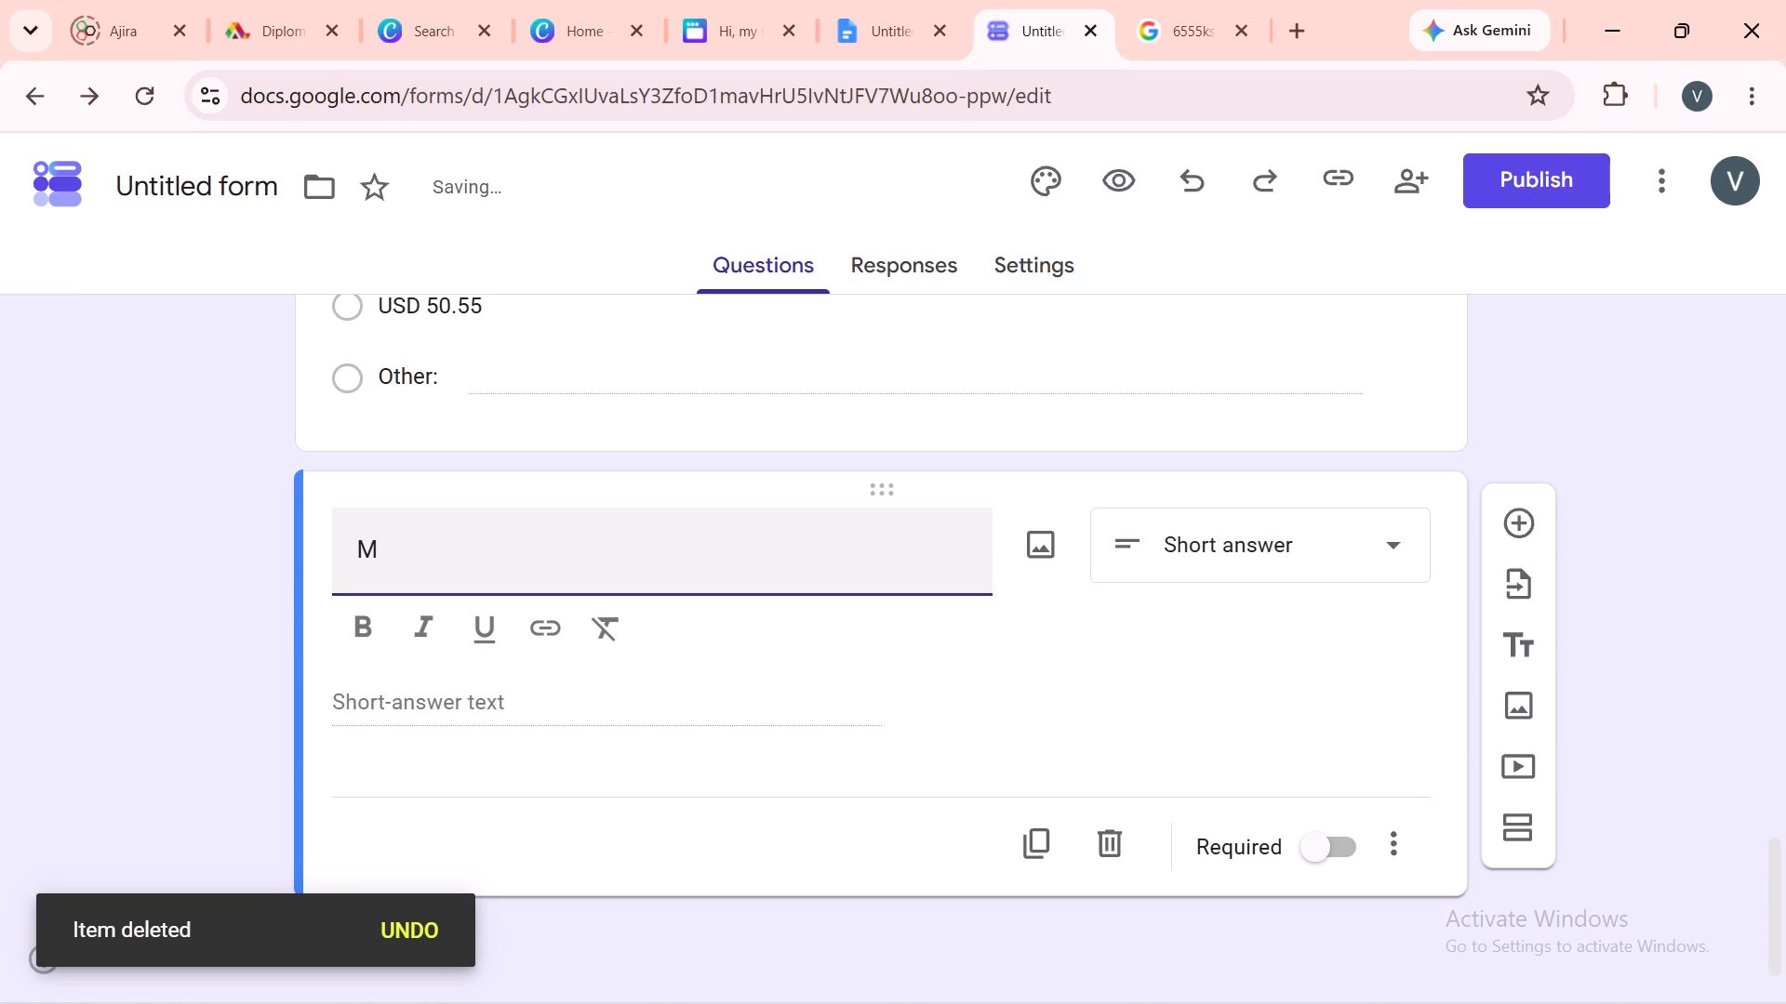
text(ore)
key(space)
key(space)
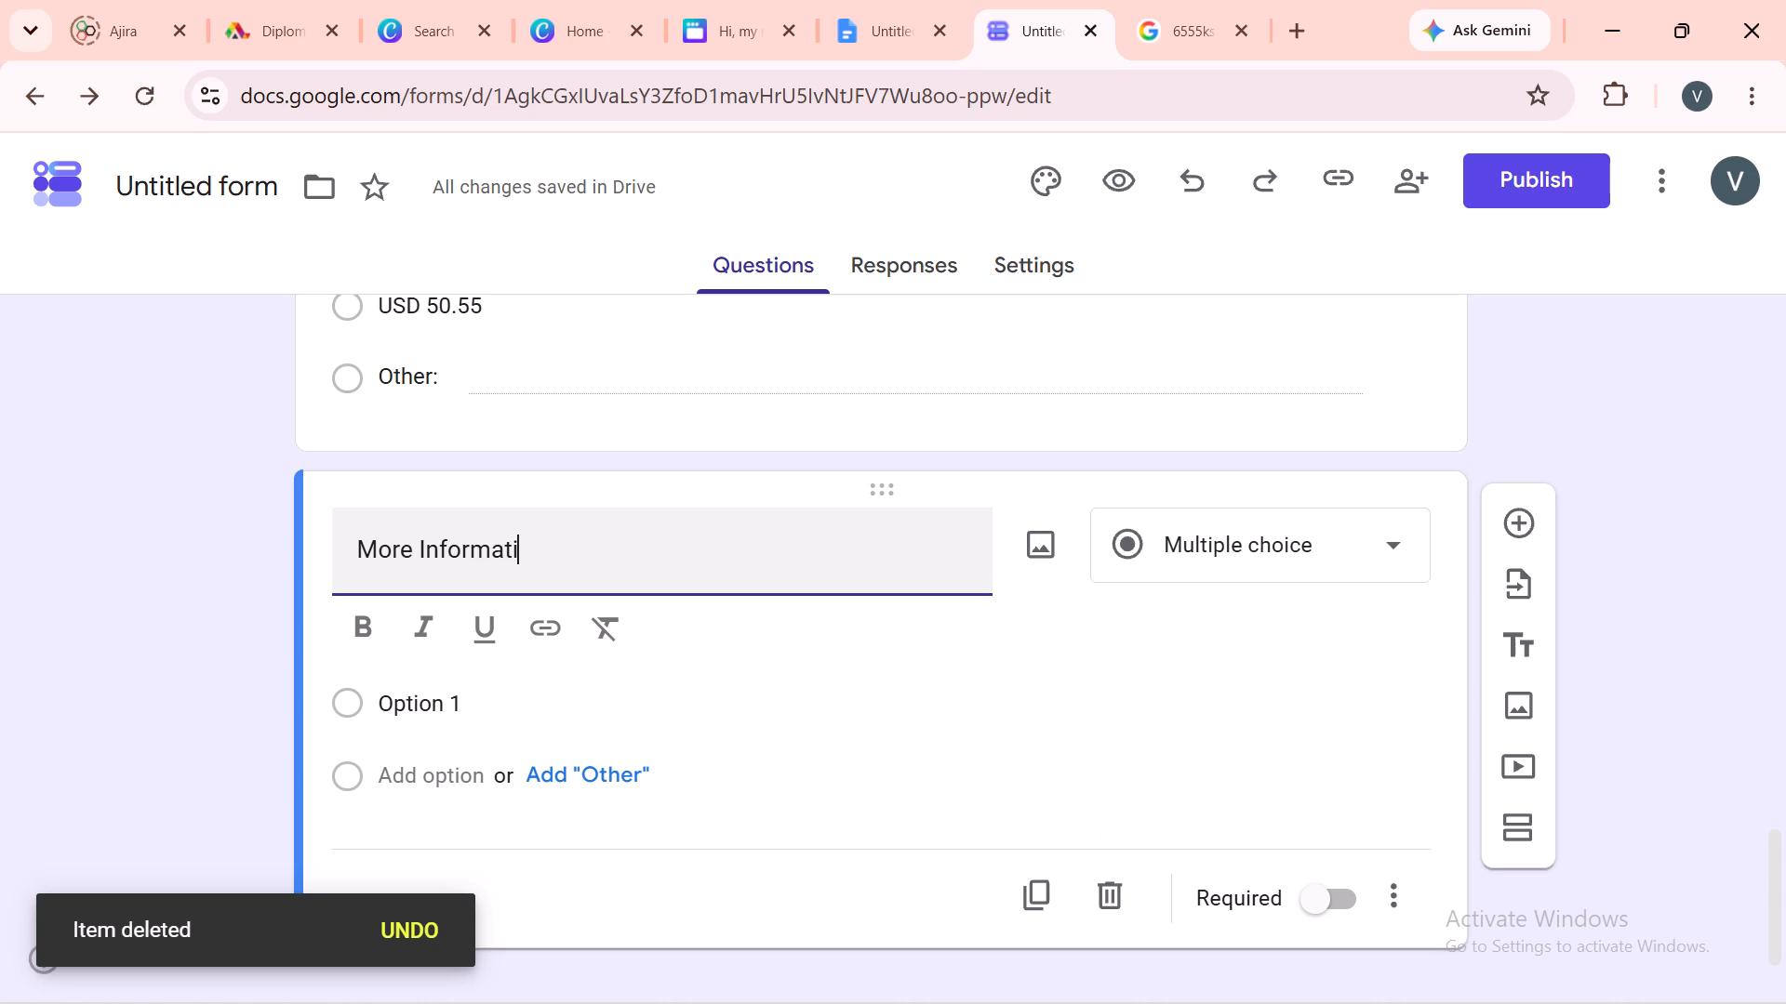
key(BackSpace)
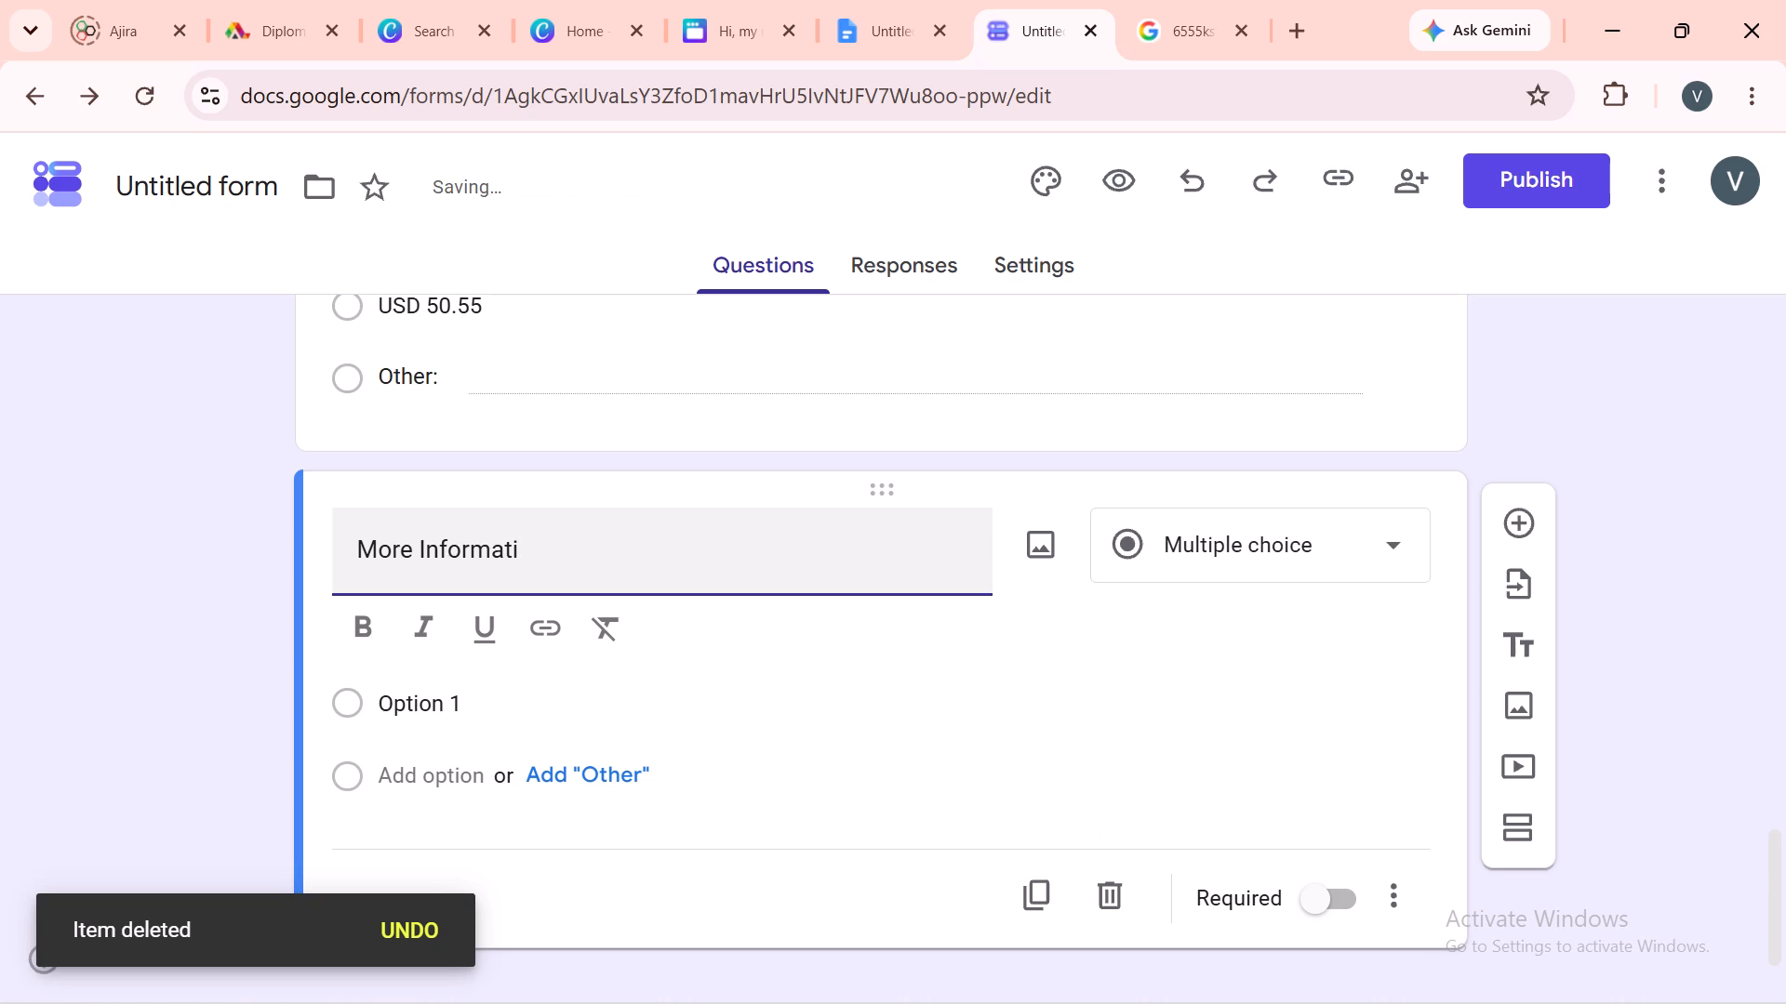
text(onn)
key(BackSpace)
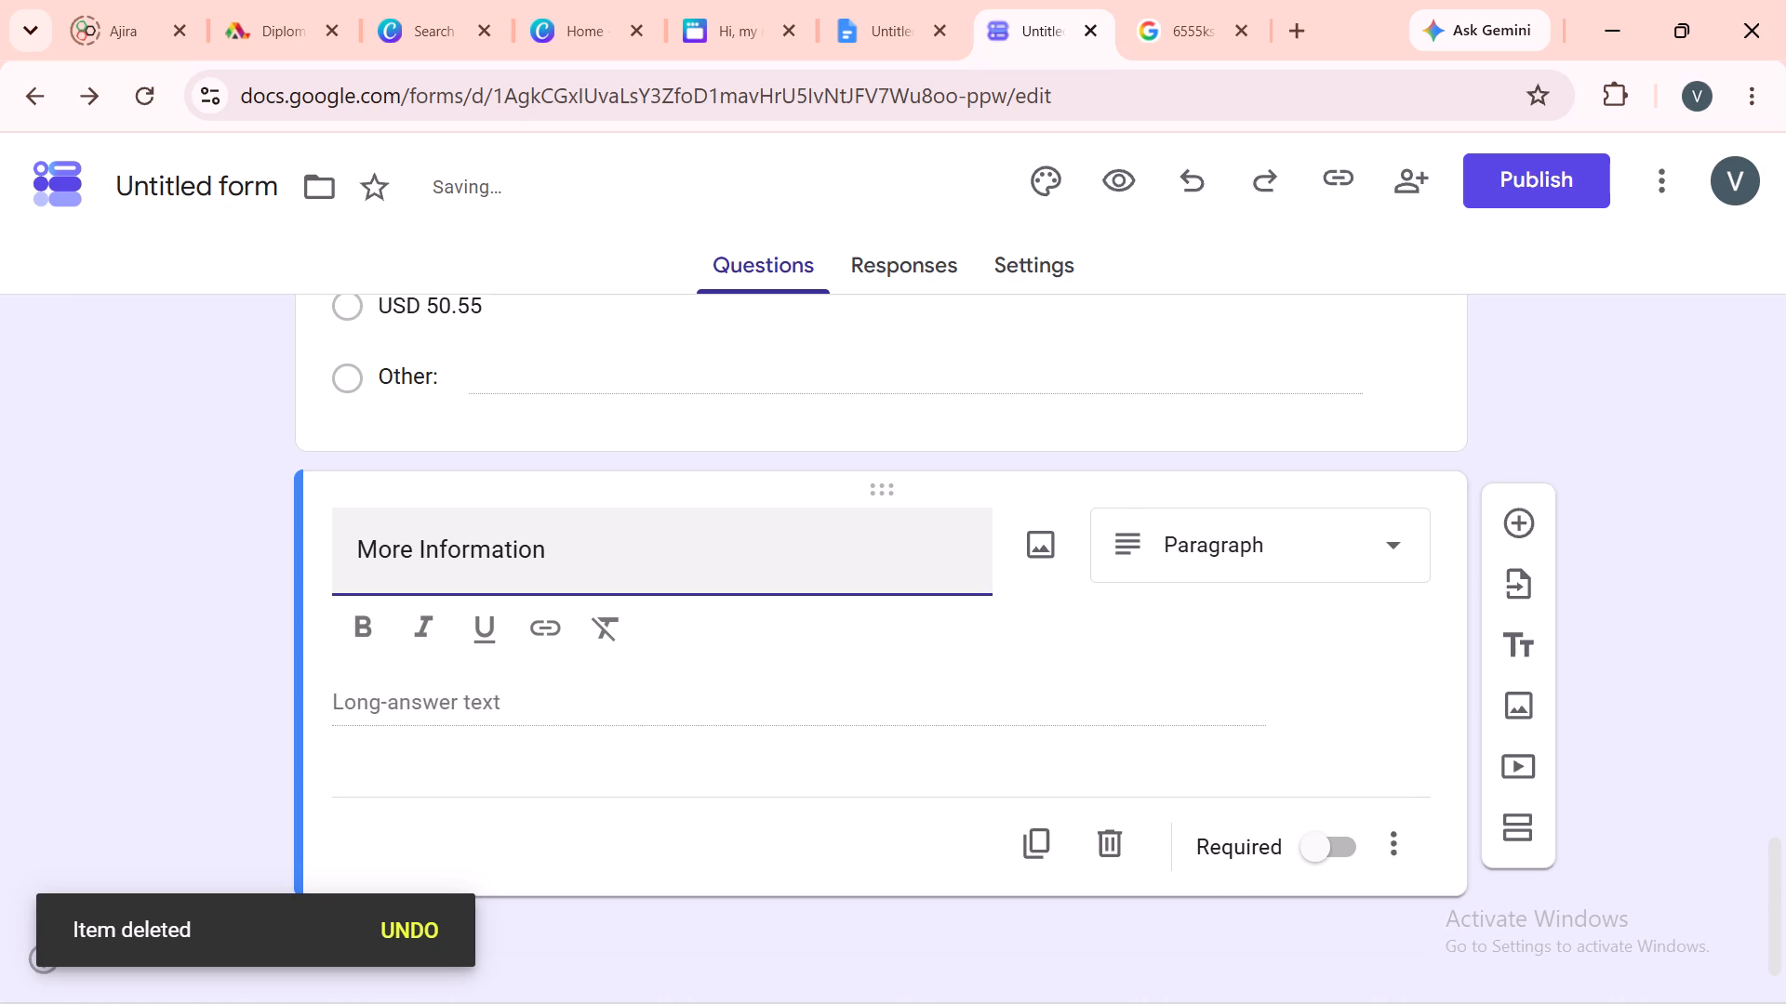
key(space)
text(about the project)
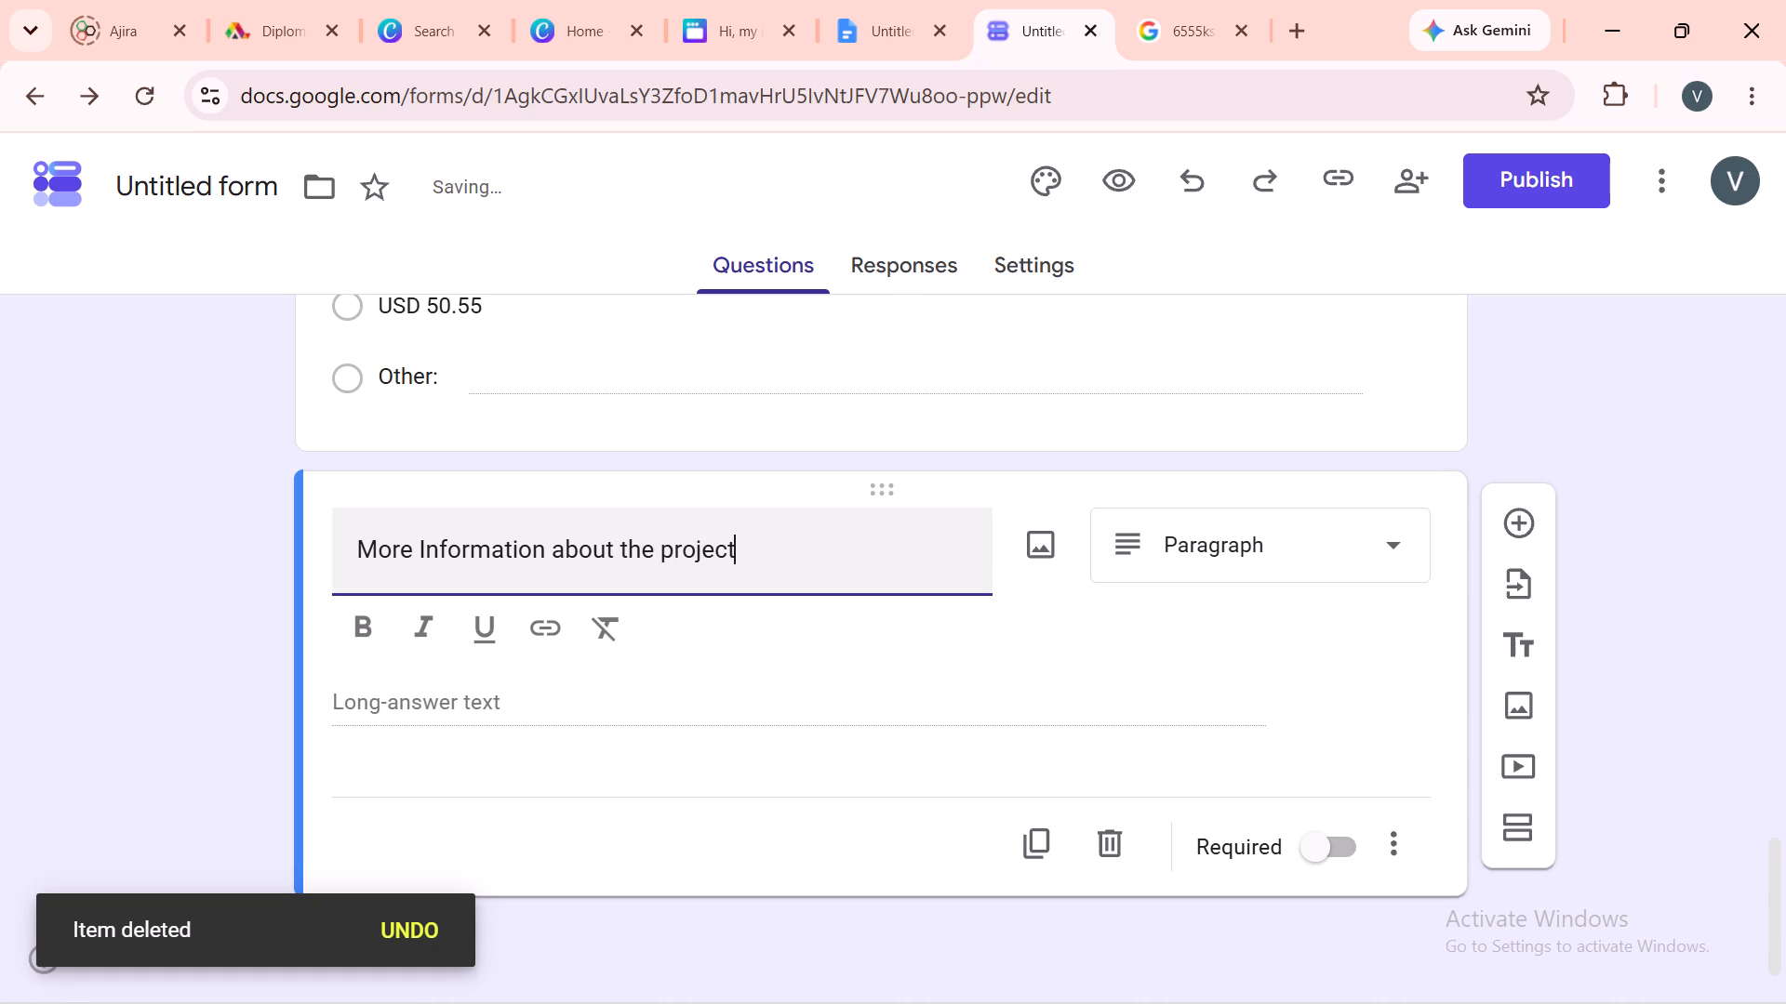
click(1388, 539)
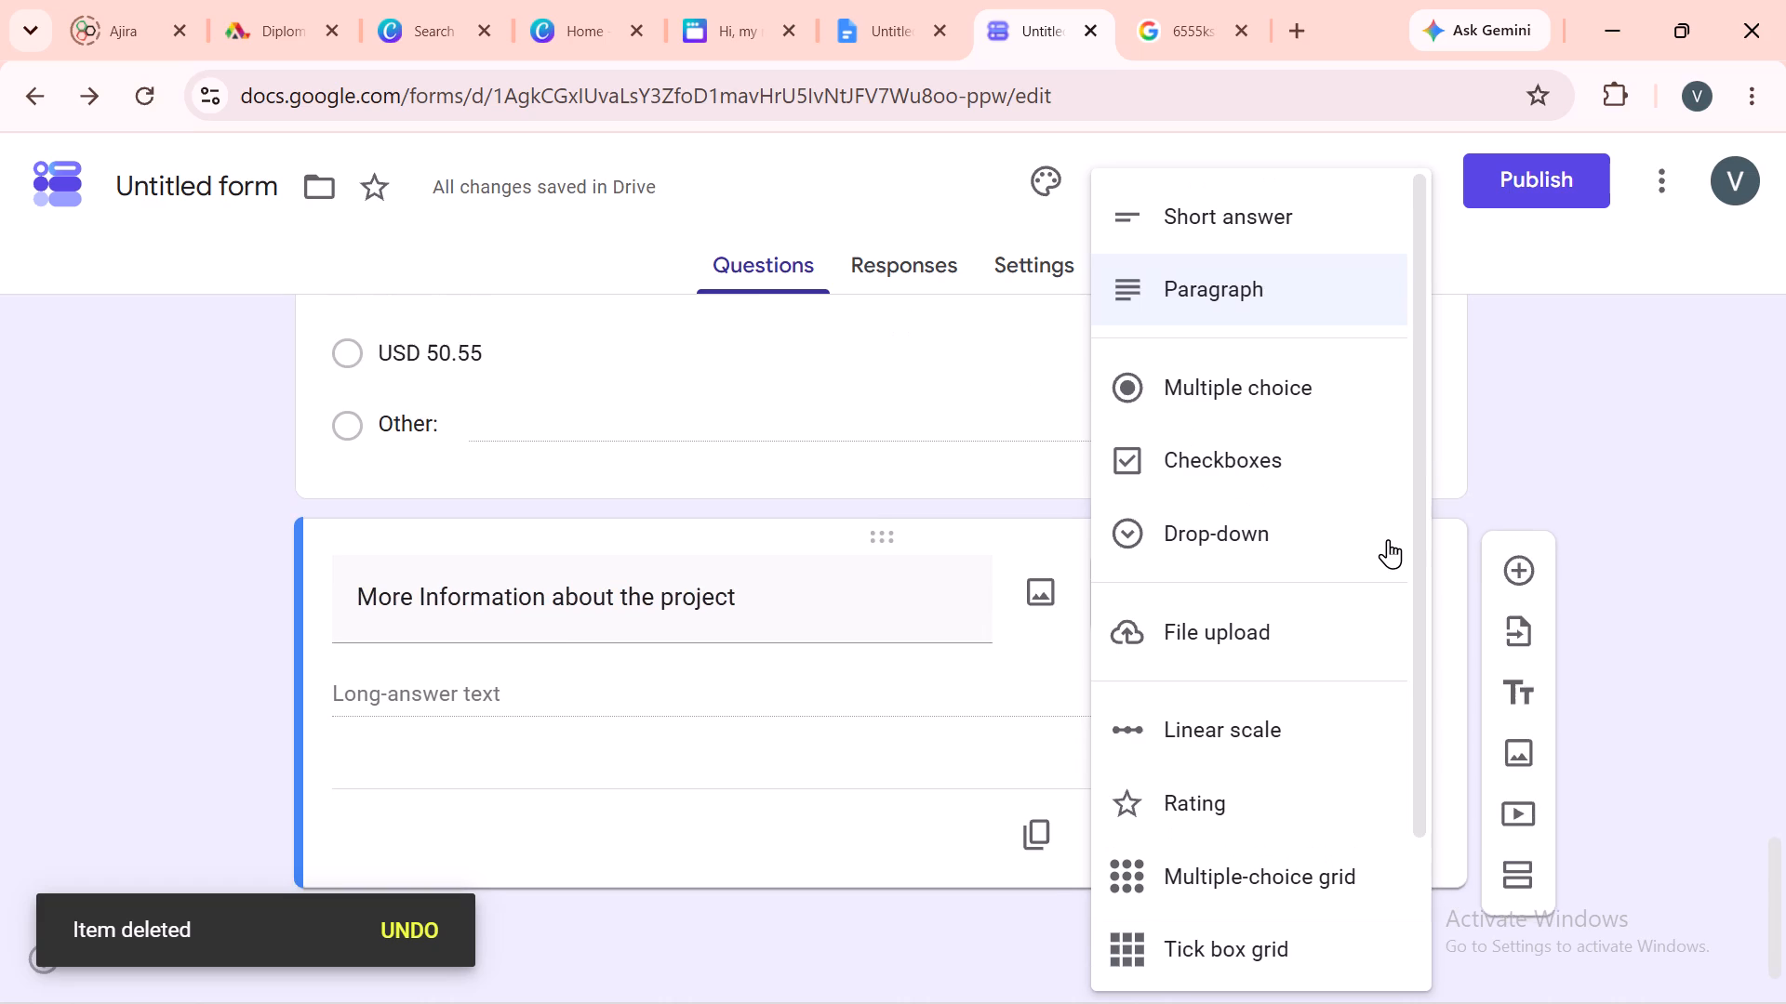
click(531, 693)
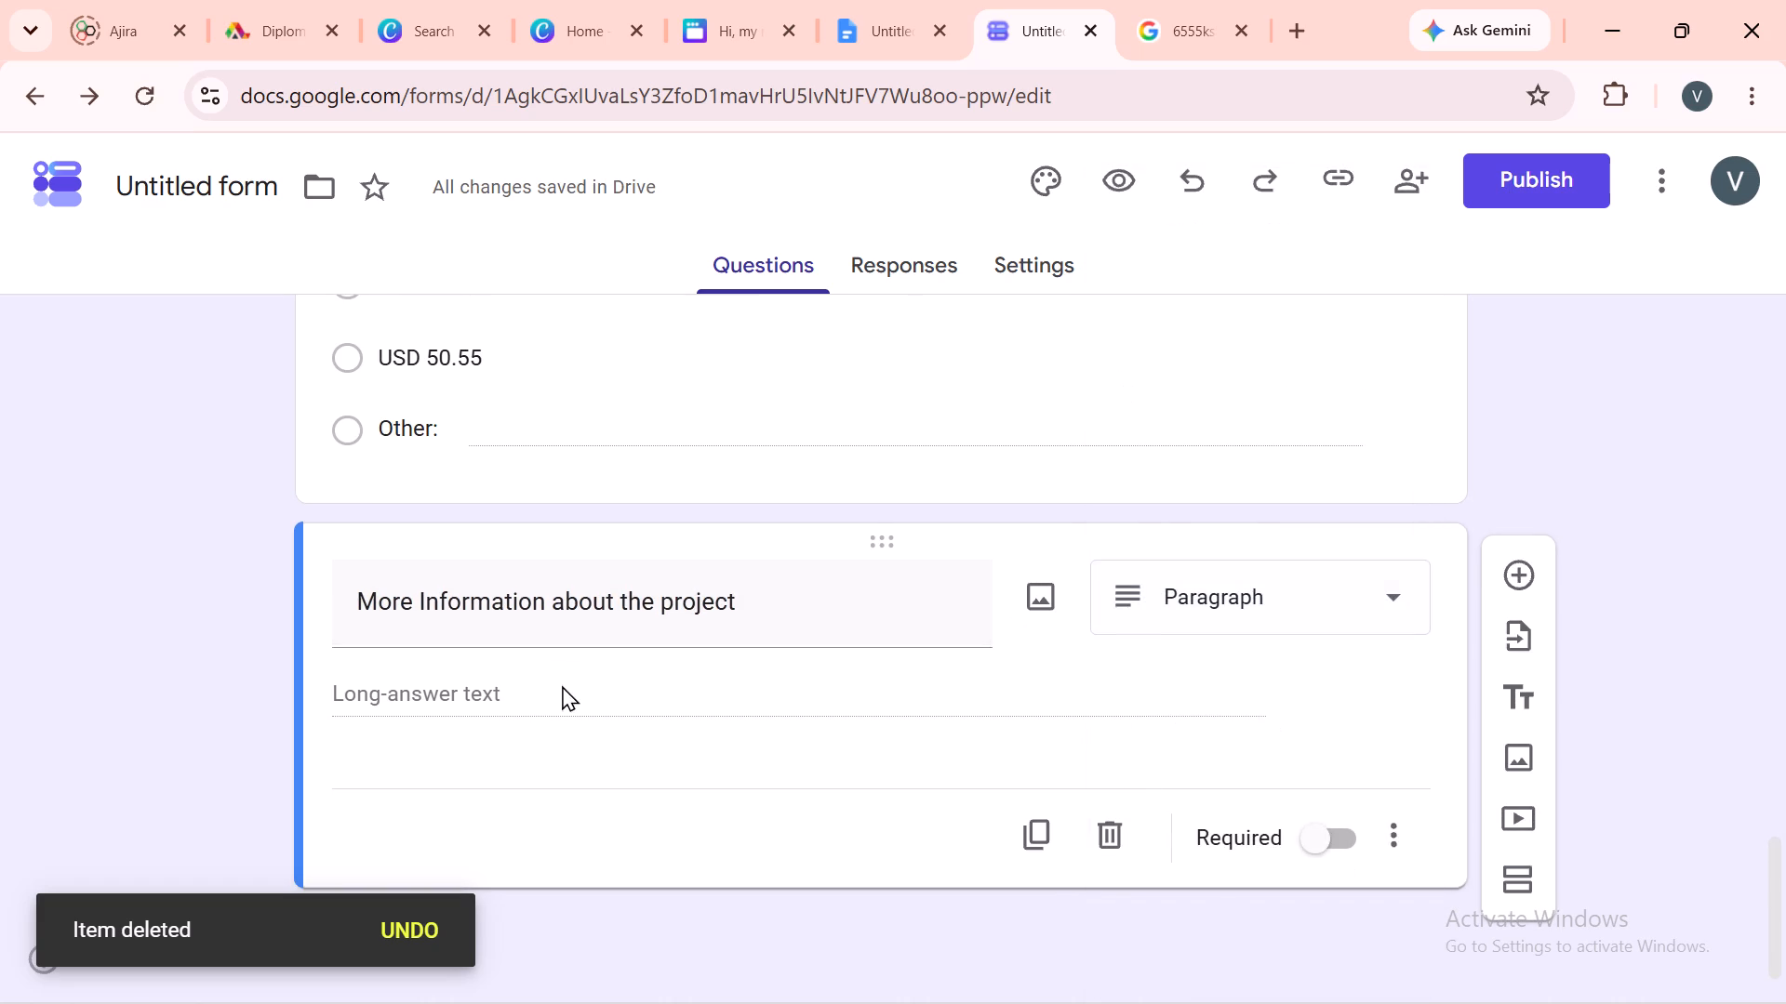
Replace the form's heading title at the top with "Clients Form".
scroll(659, 643, up, 20)
scroll(659, 643, up, 2)
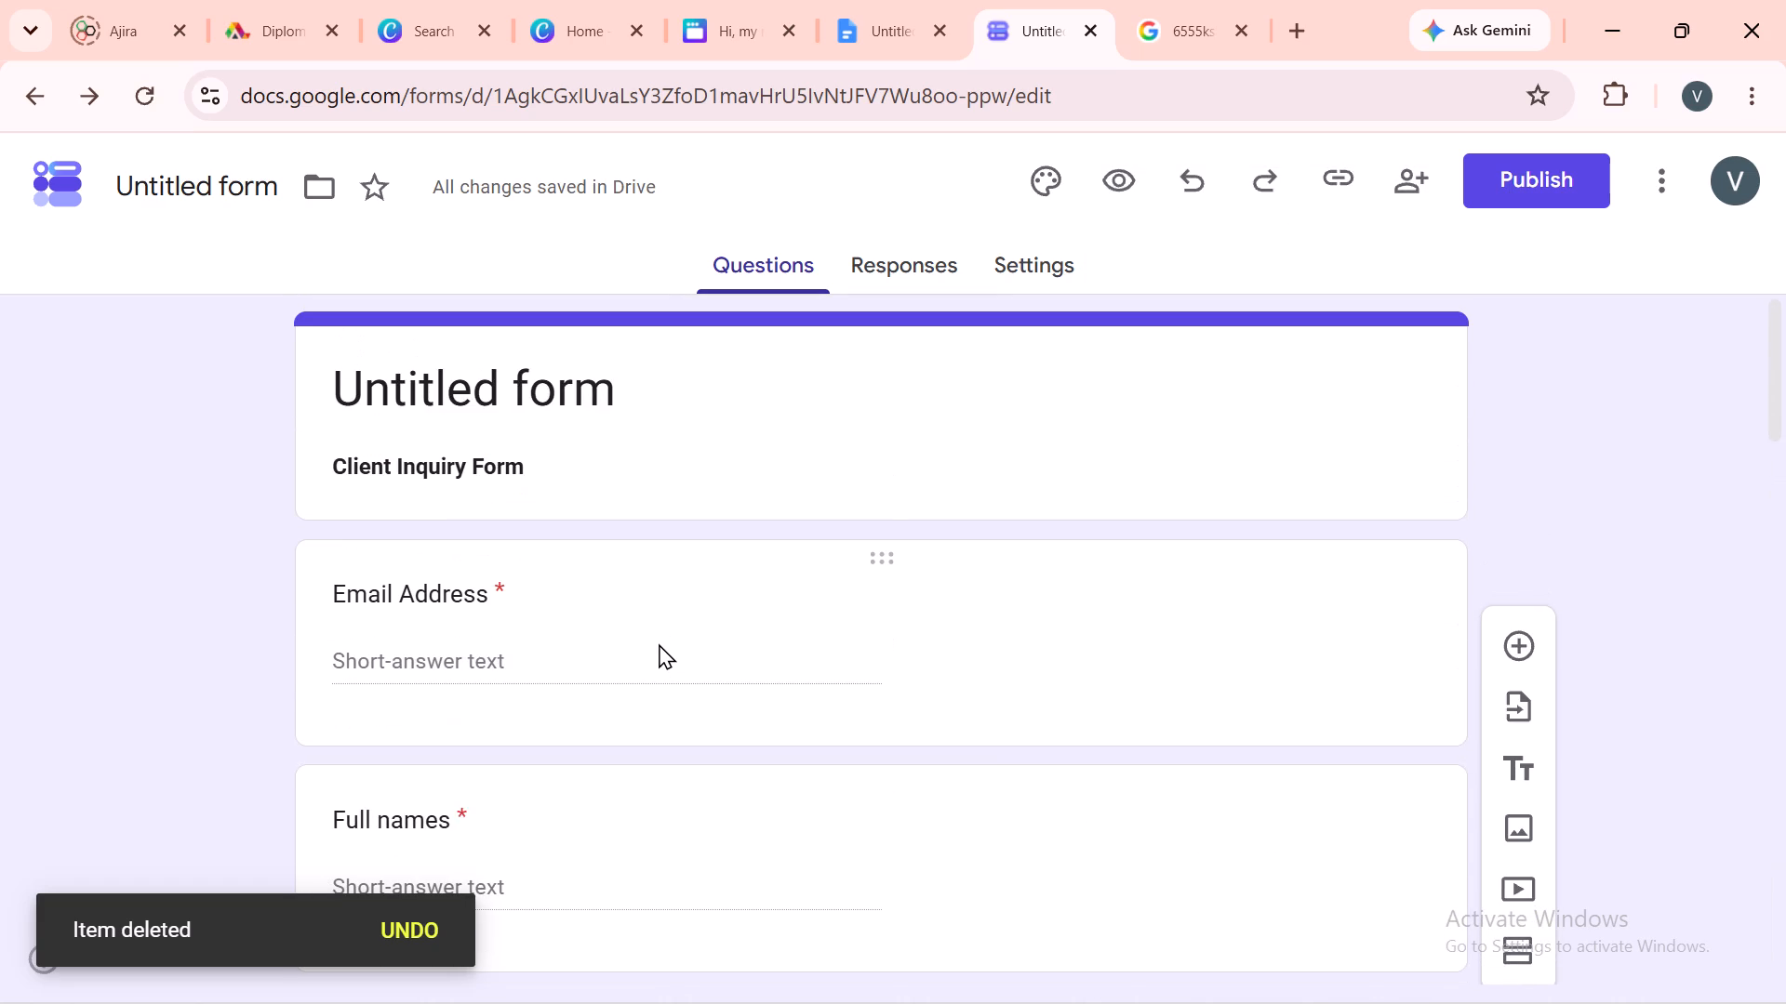
scroll(659, 643, up, 4)
scroll(672, 707, down, 5)
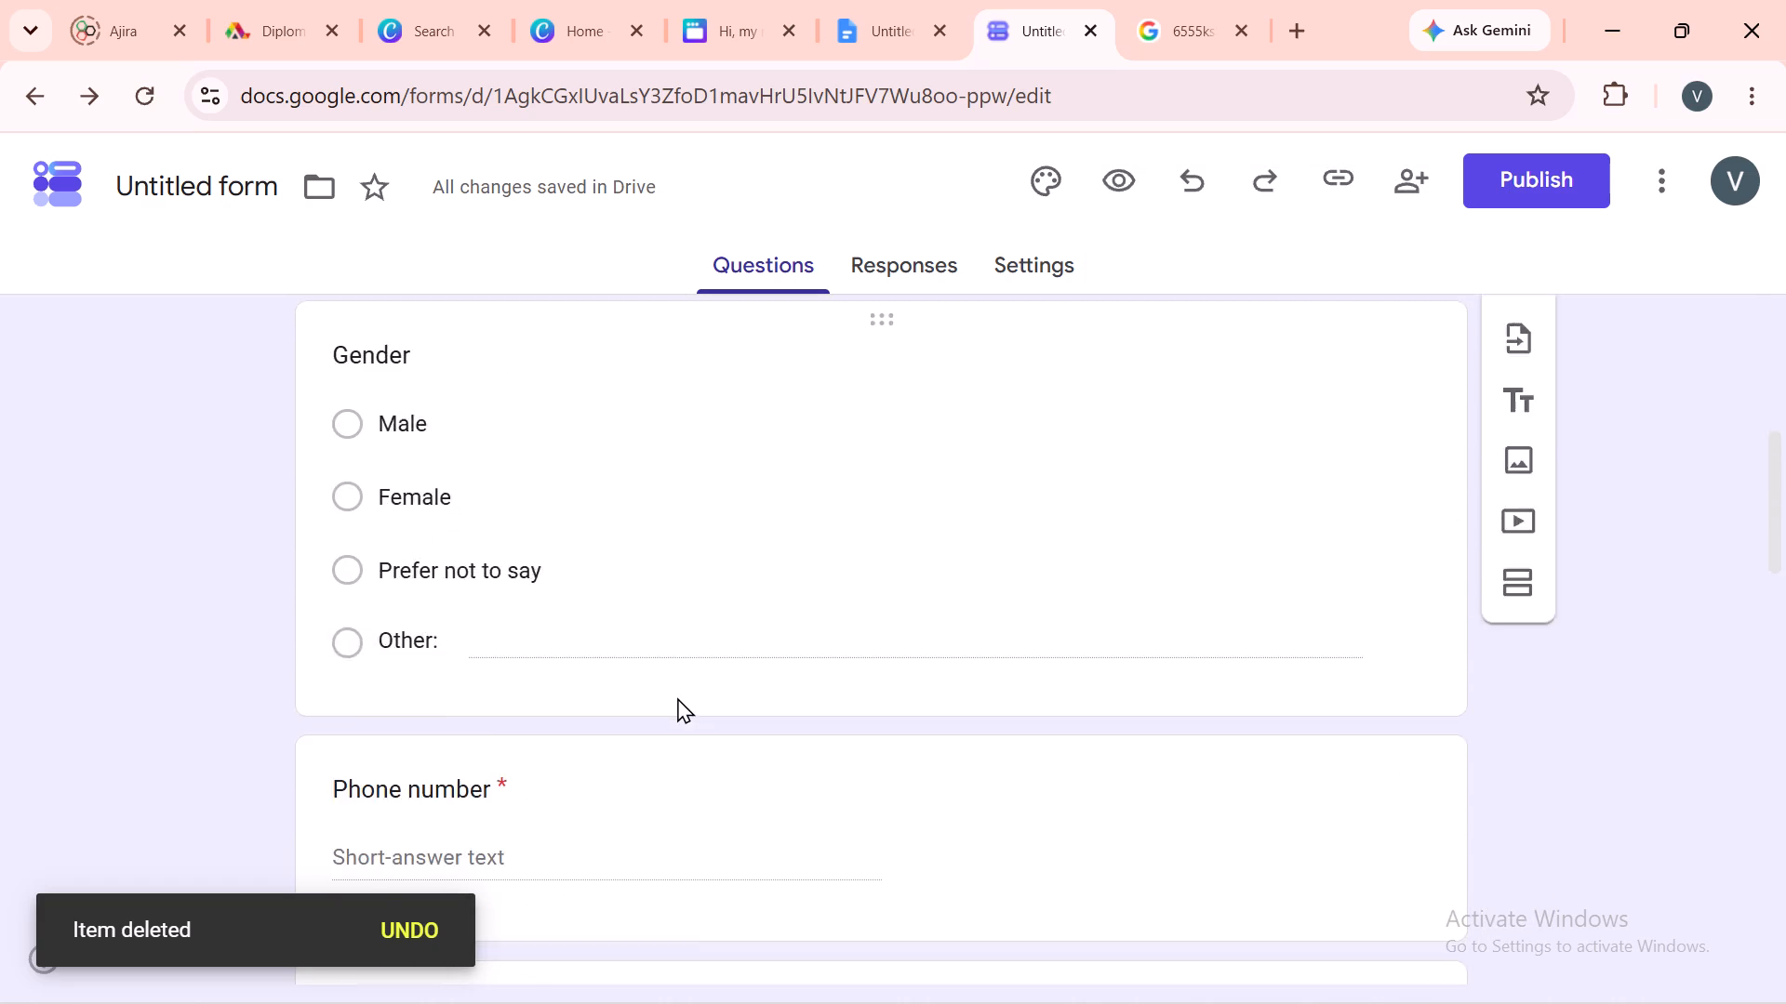
scroll(652, 617, up, 10)
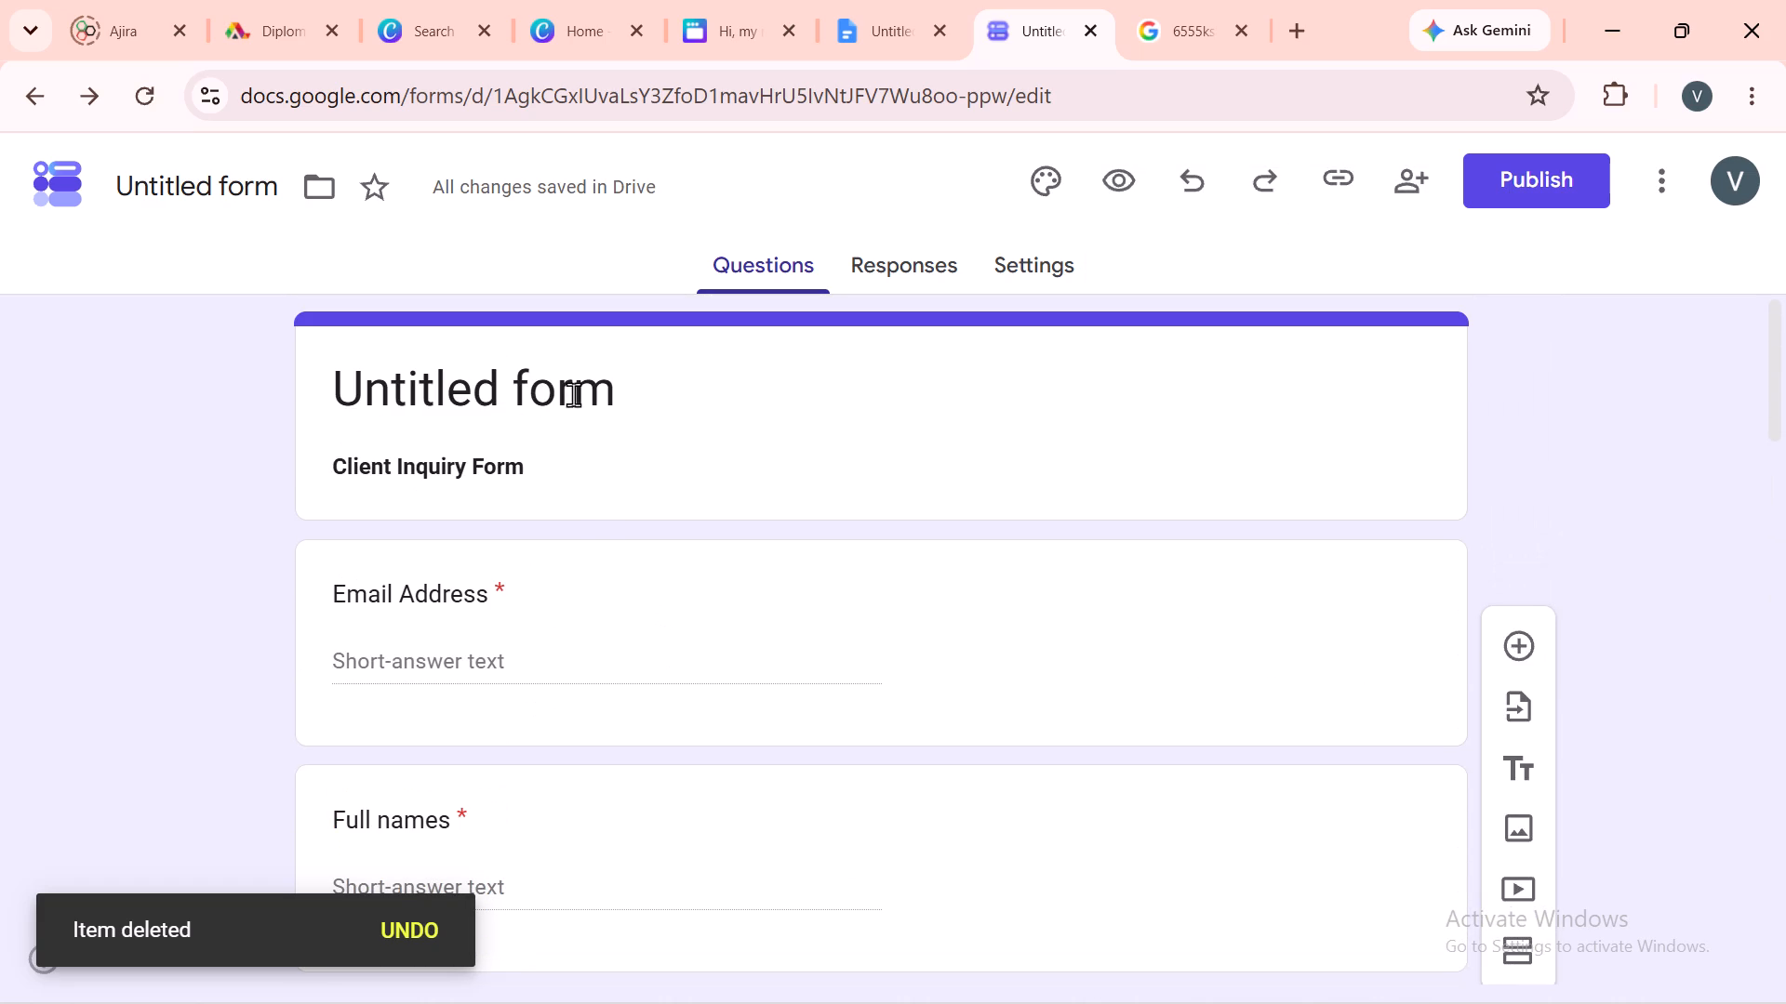
click(607, 391)
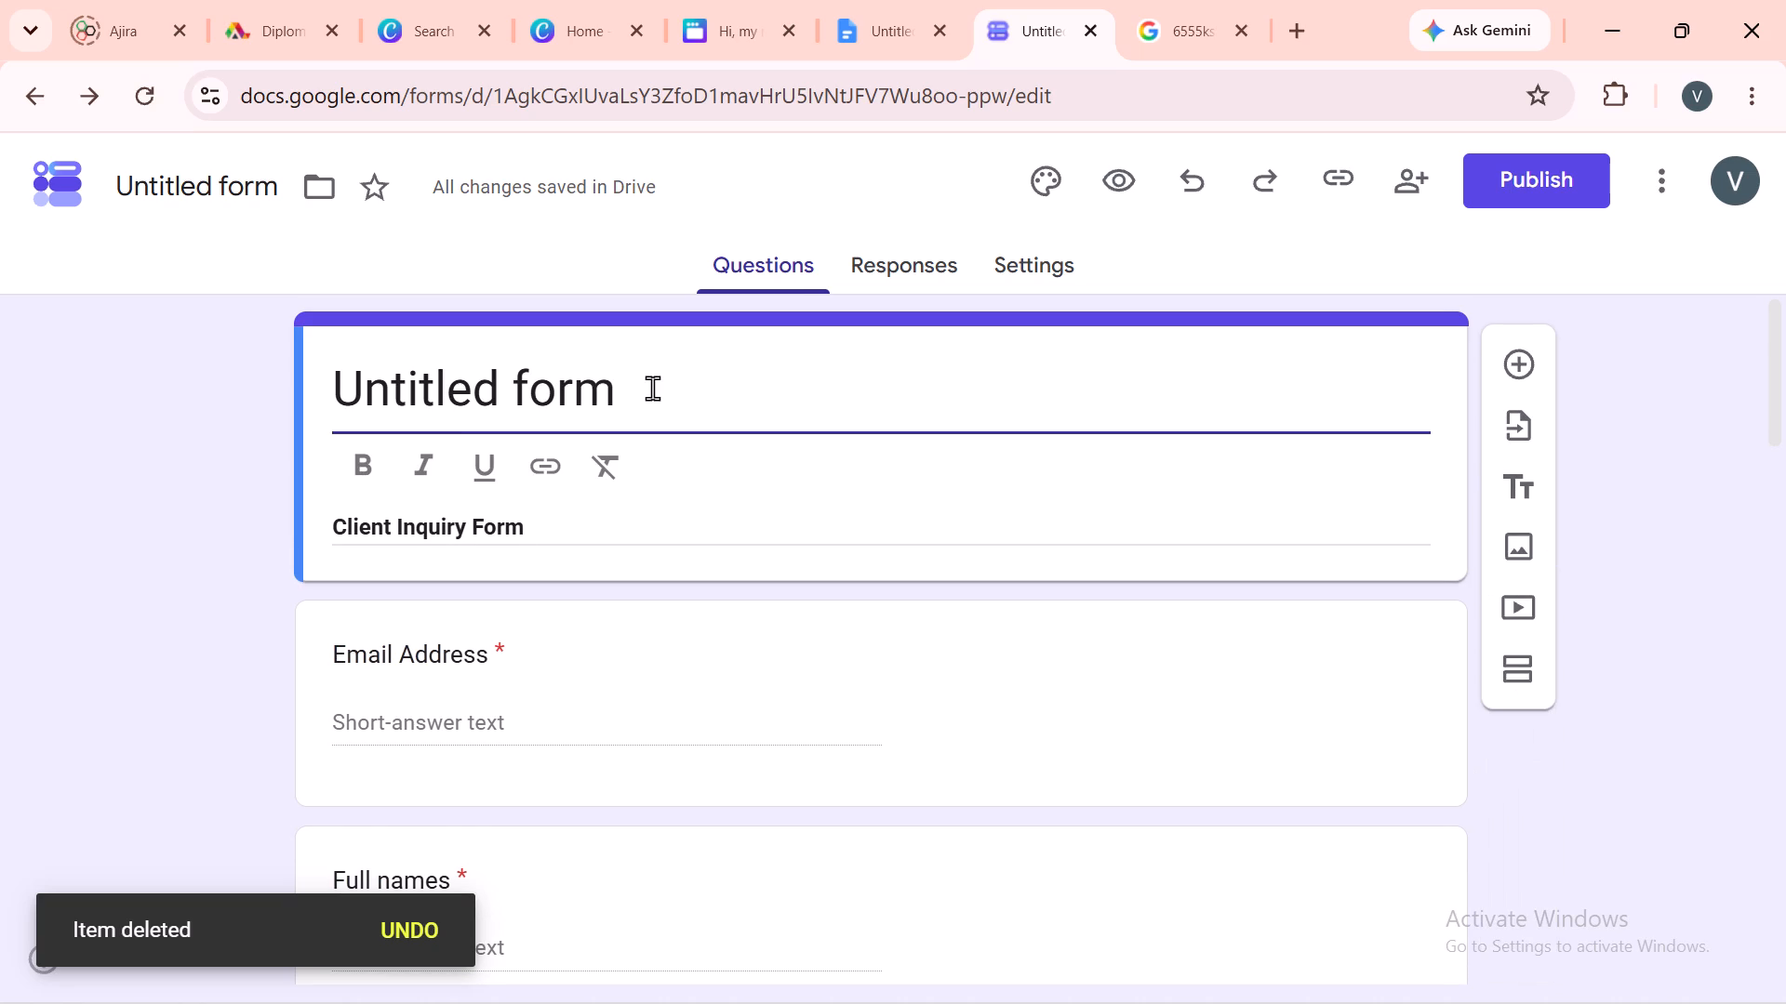
drag(652, 388, 335, 394)
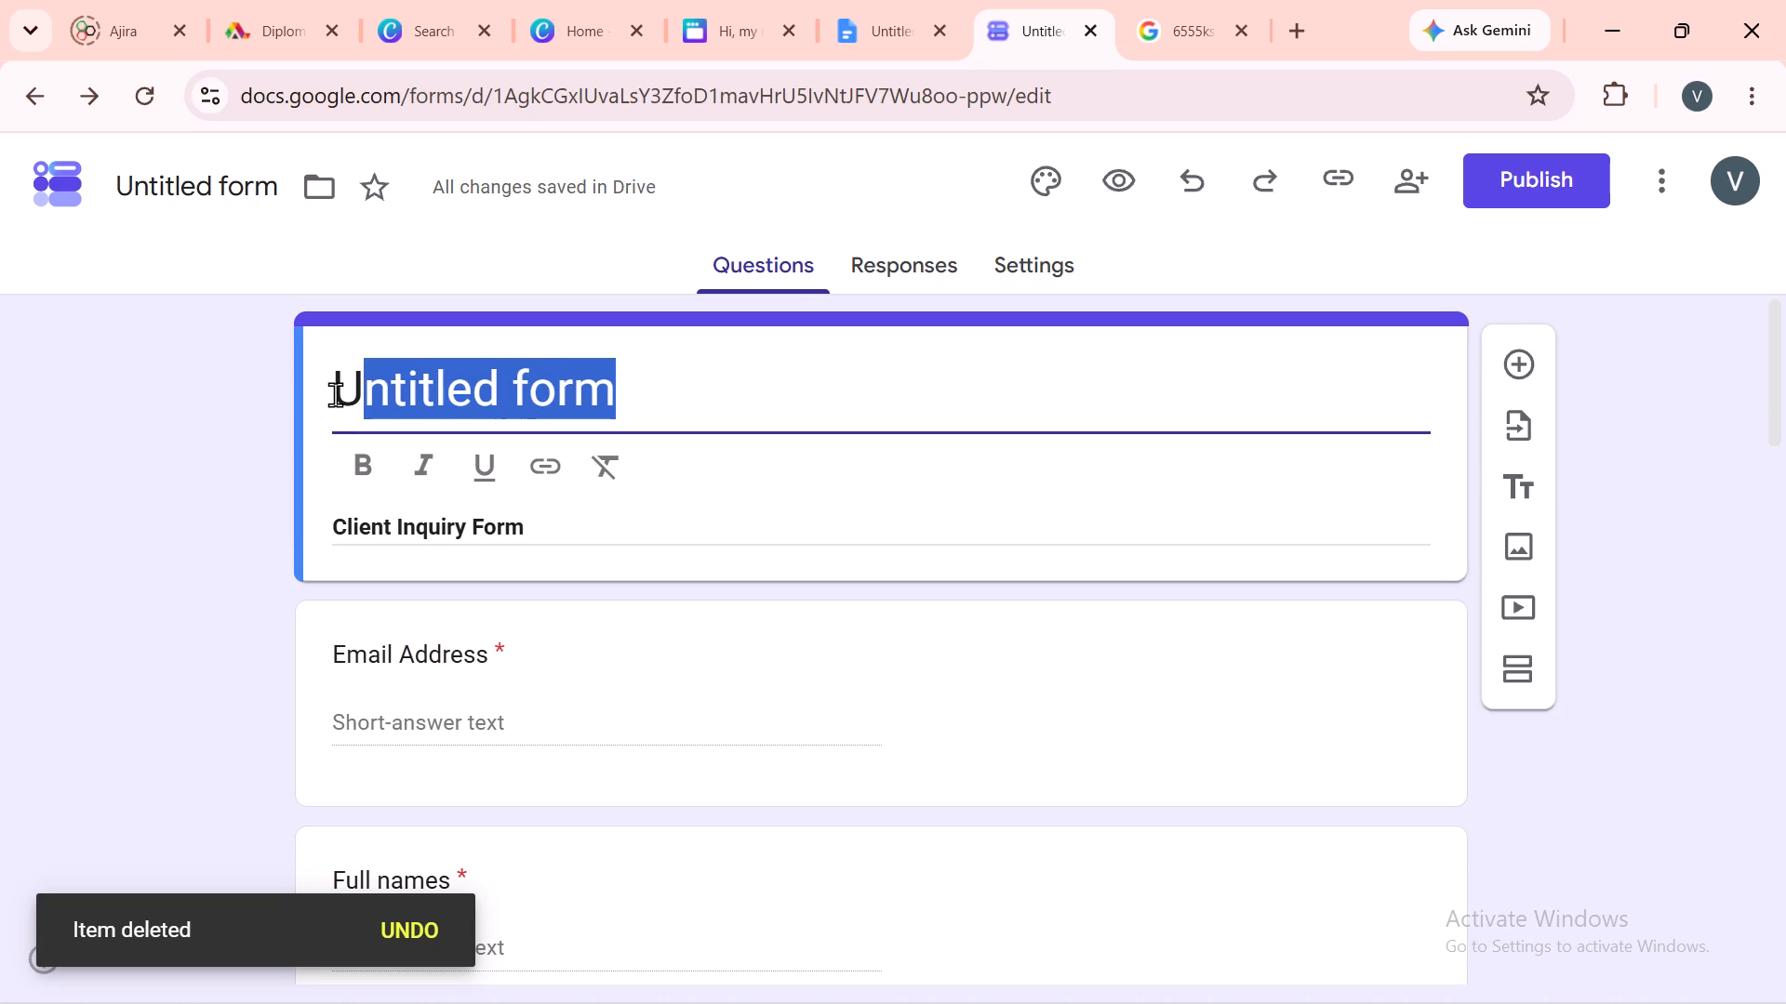
text(lie)
text(nts)
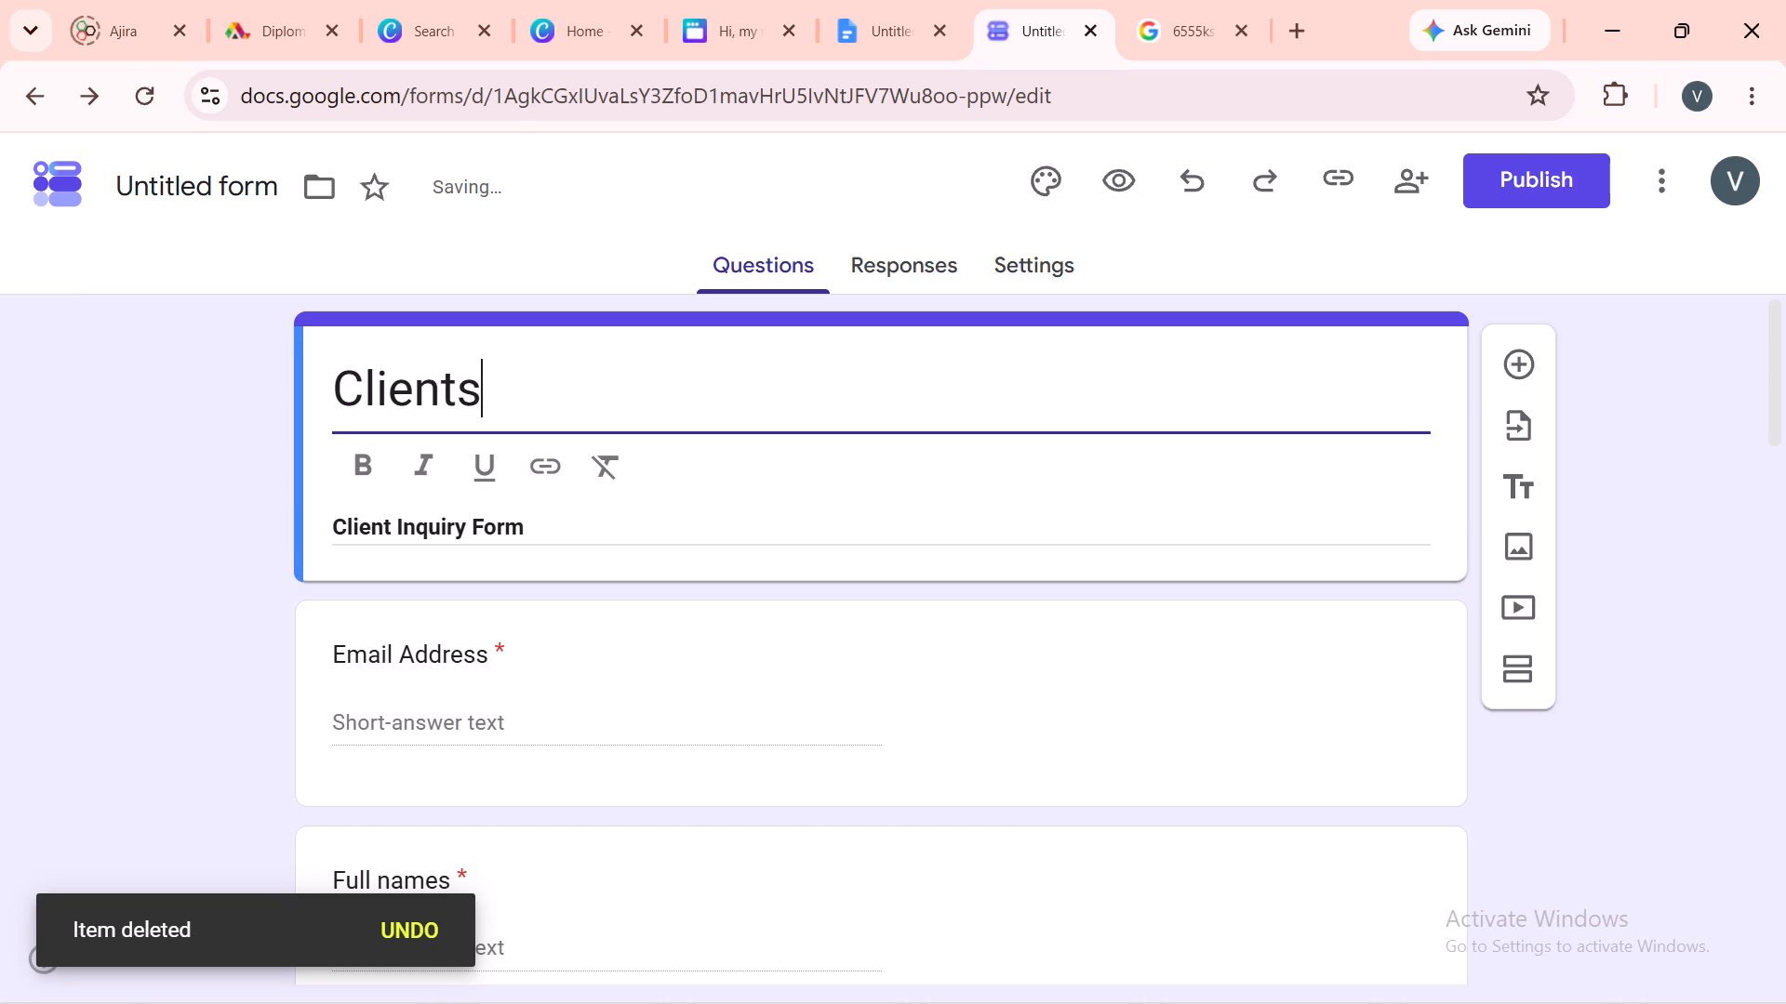
key(space)
key(f)
text(orm)
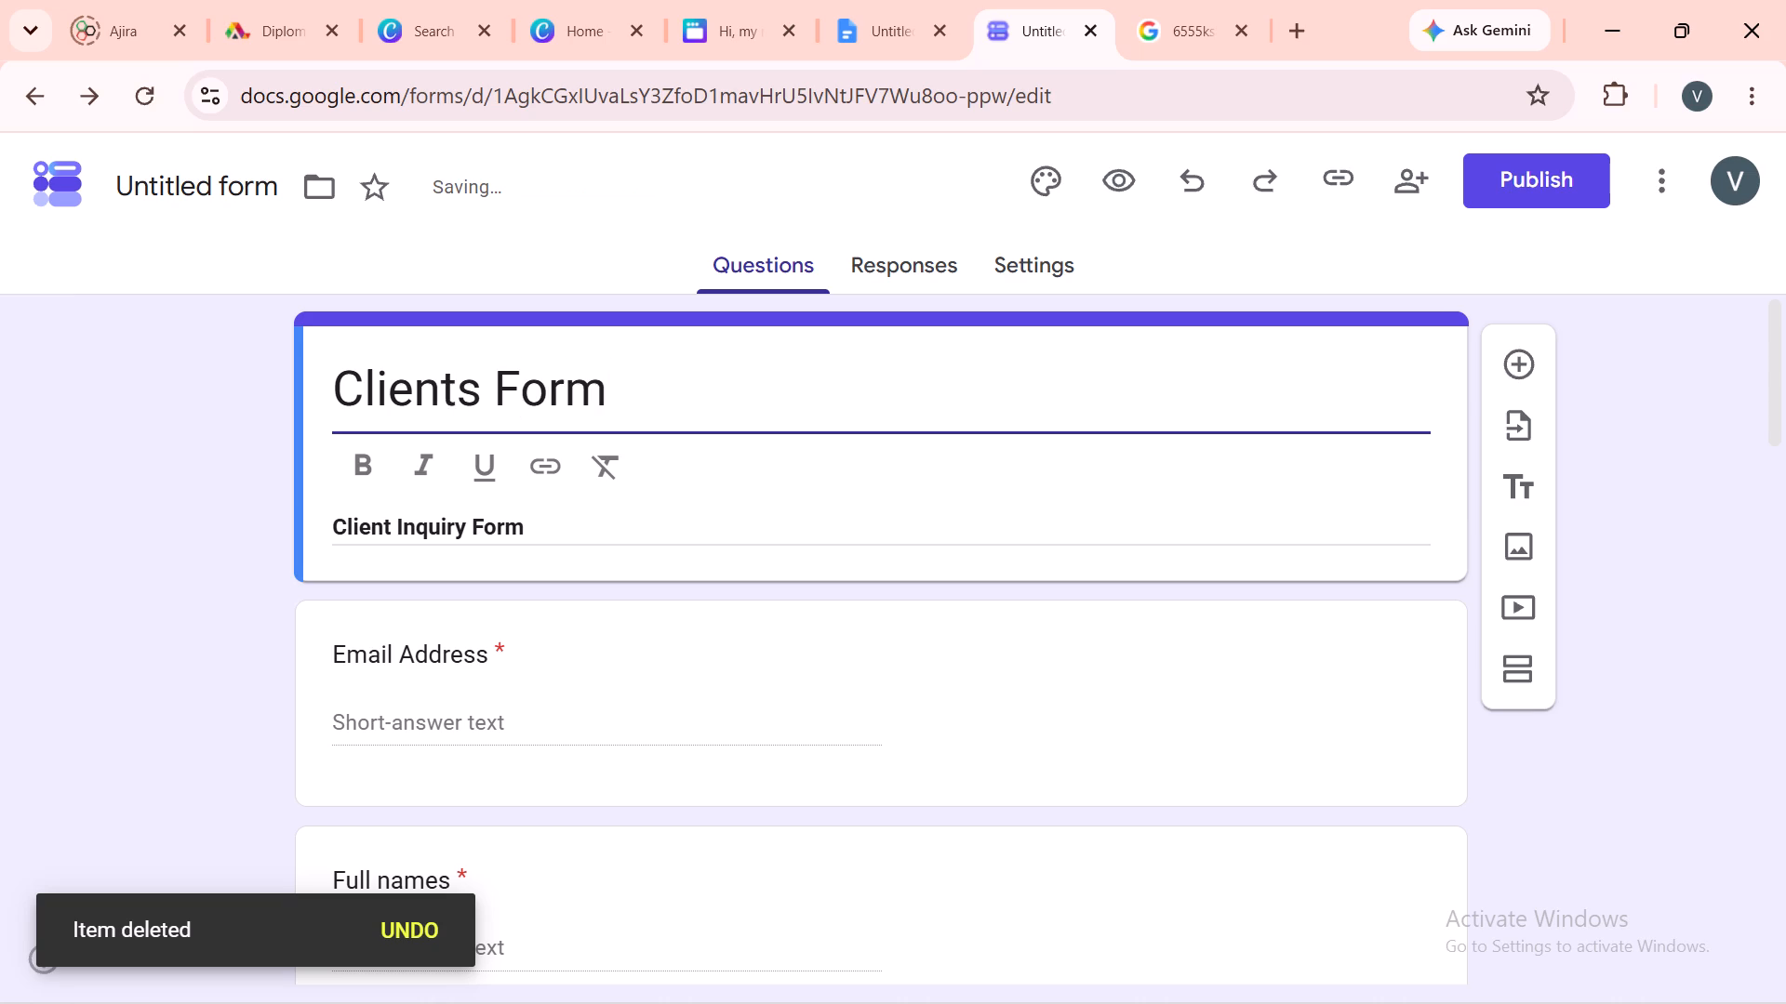
scroll(646, 560, down, 1)
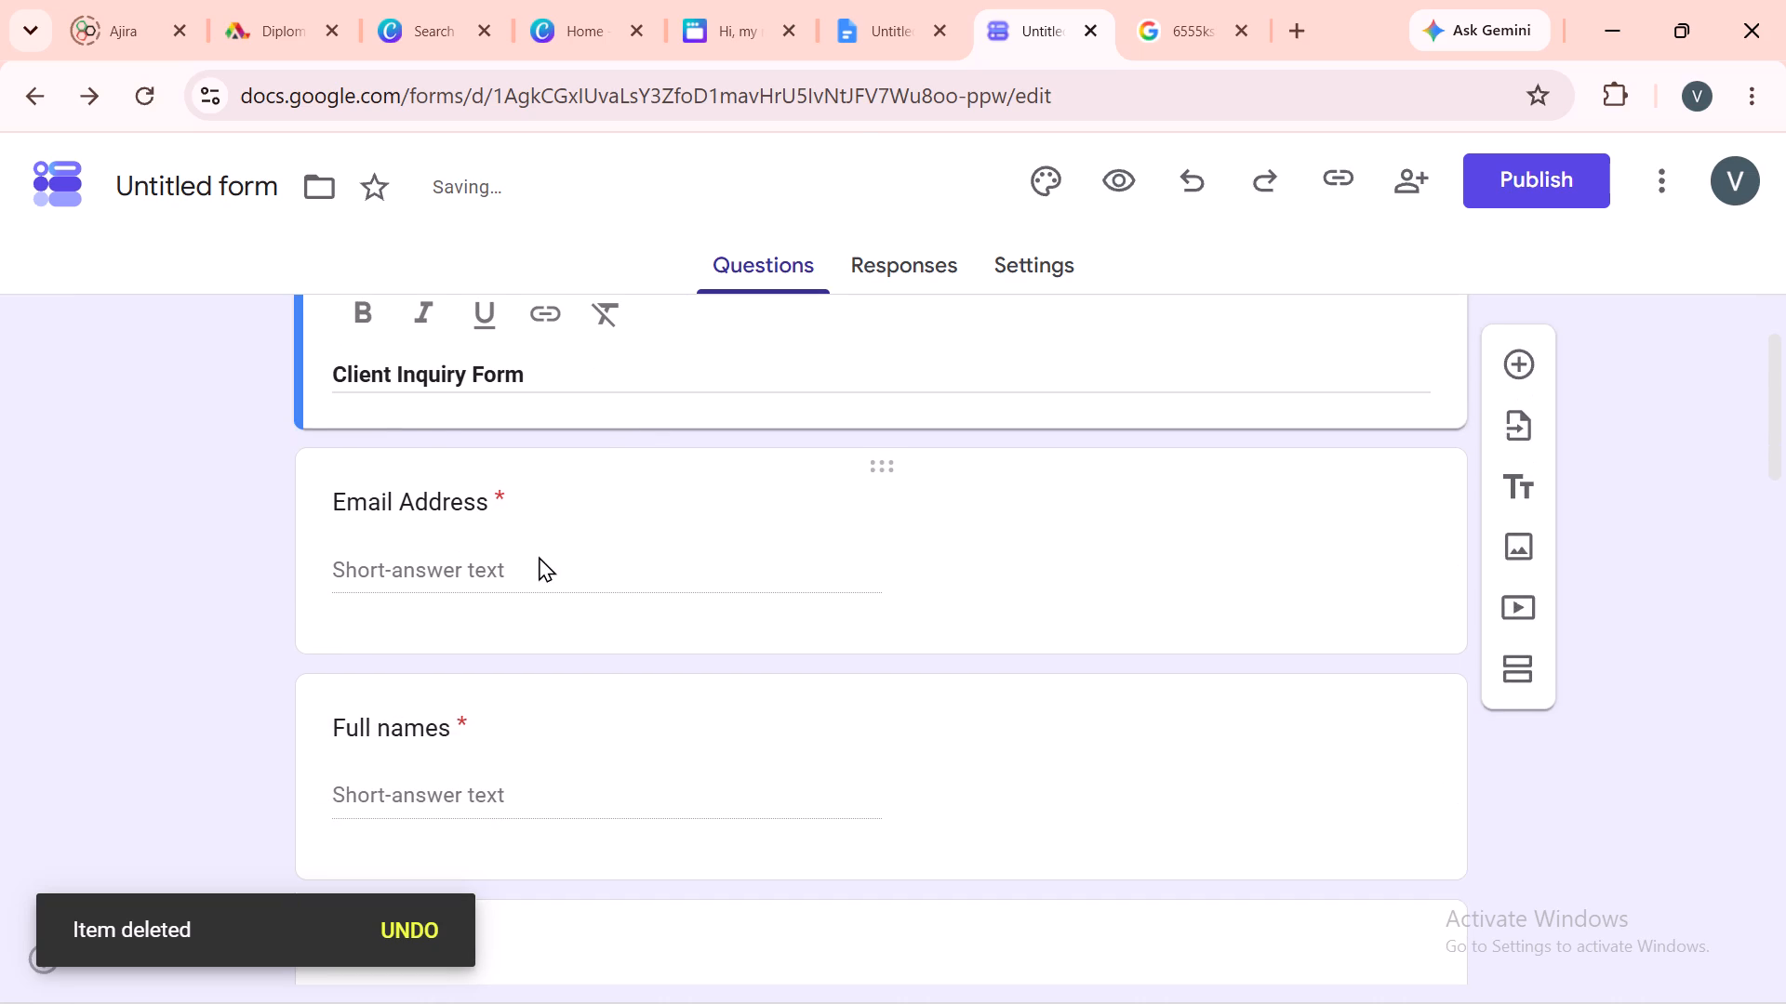
scroll(539, 556, up, 1)
click(598, 632)
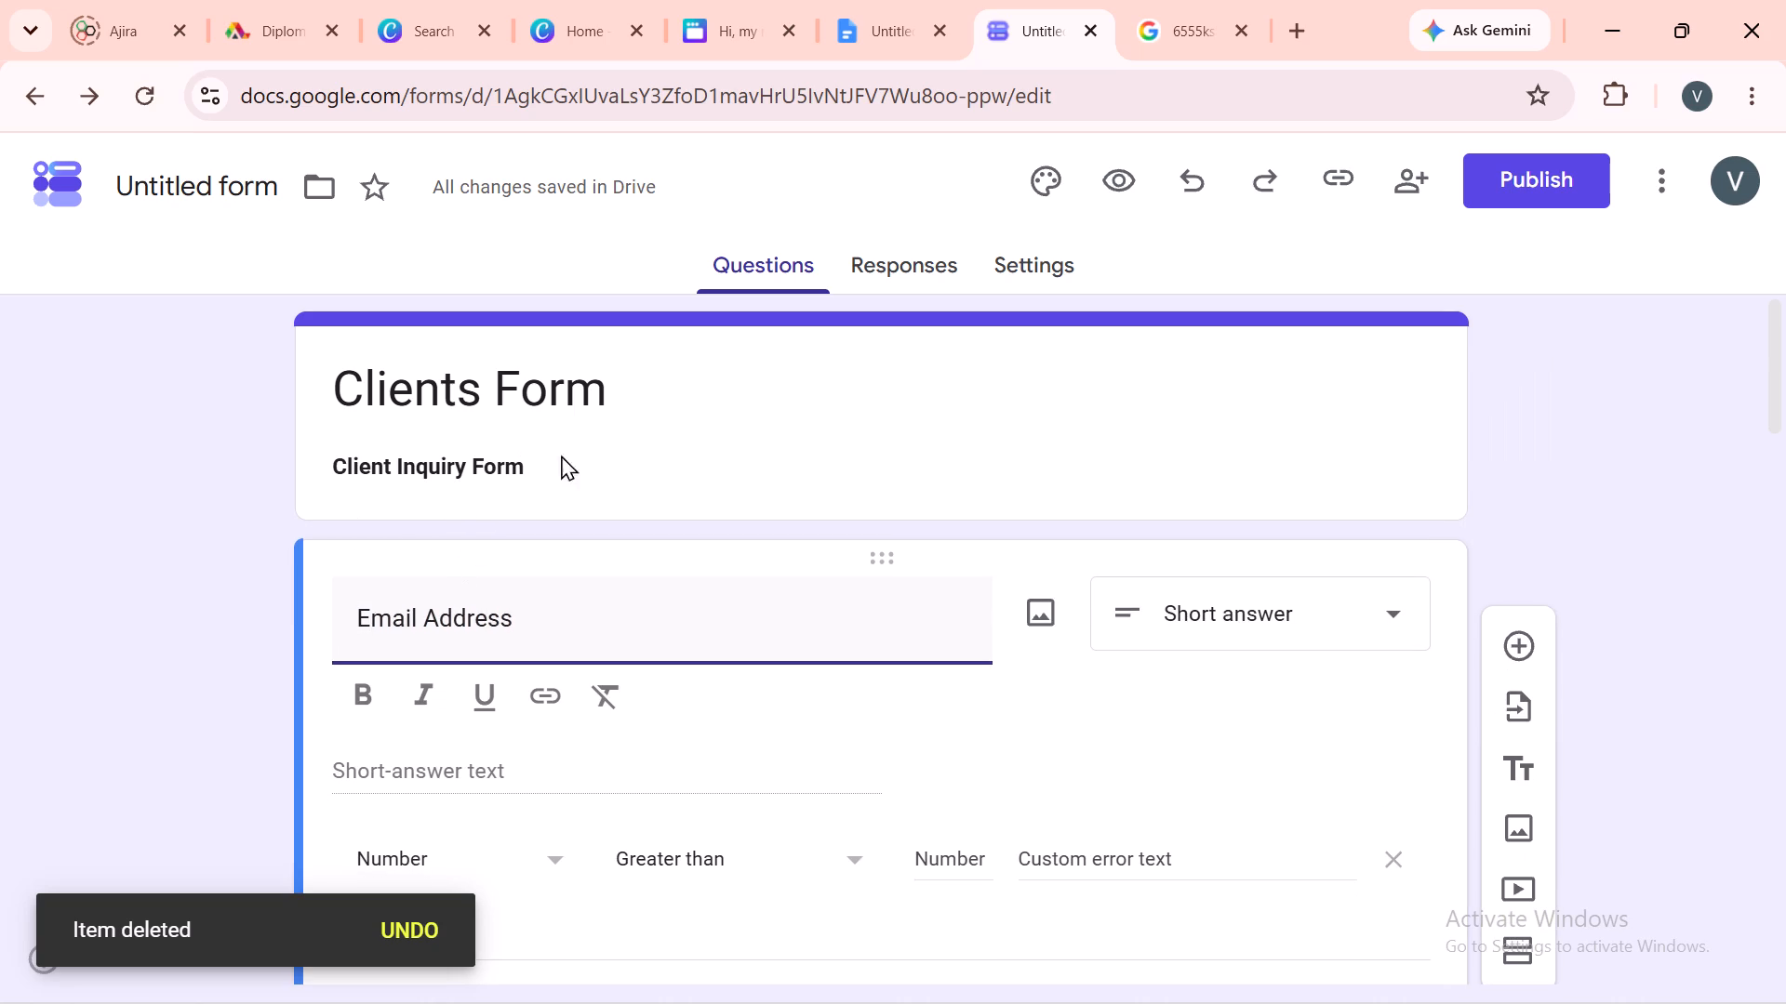
Review the form's title, description and all questions from Email Address through Budget.
click(540, 474)
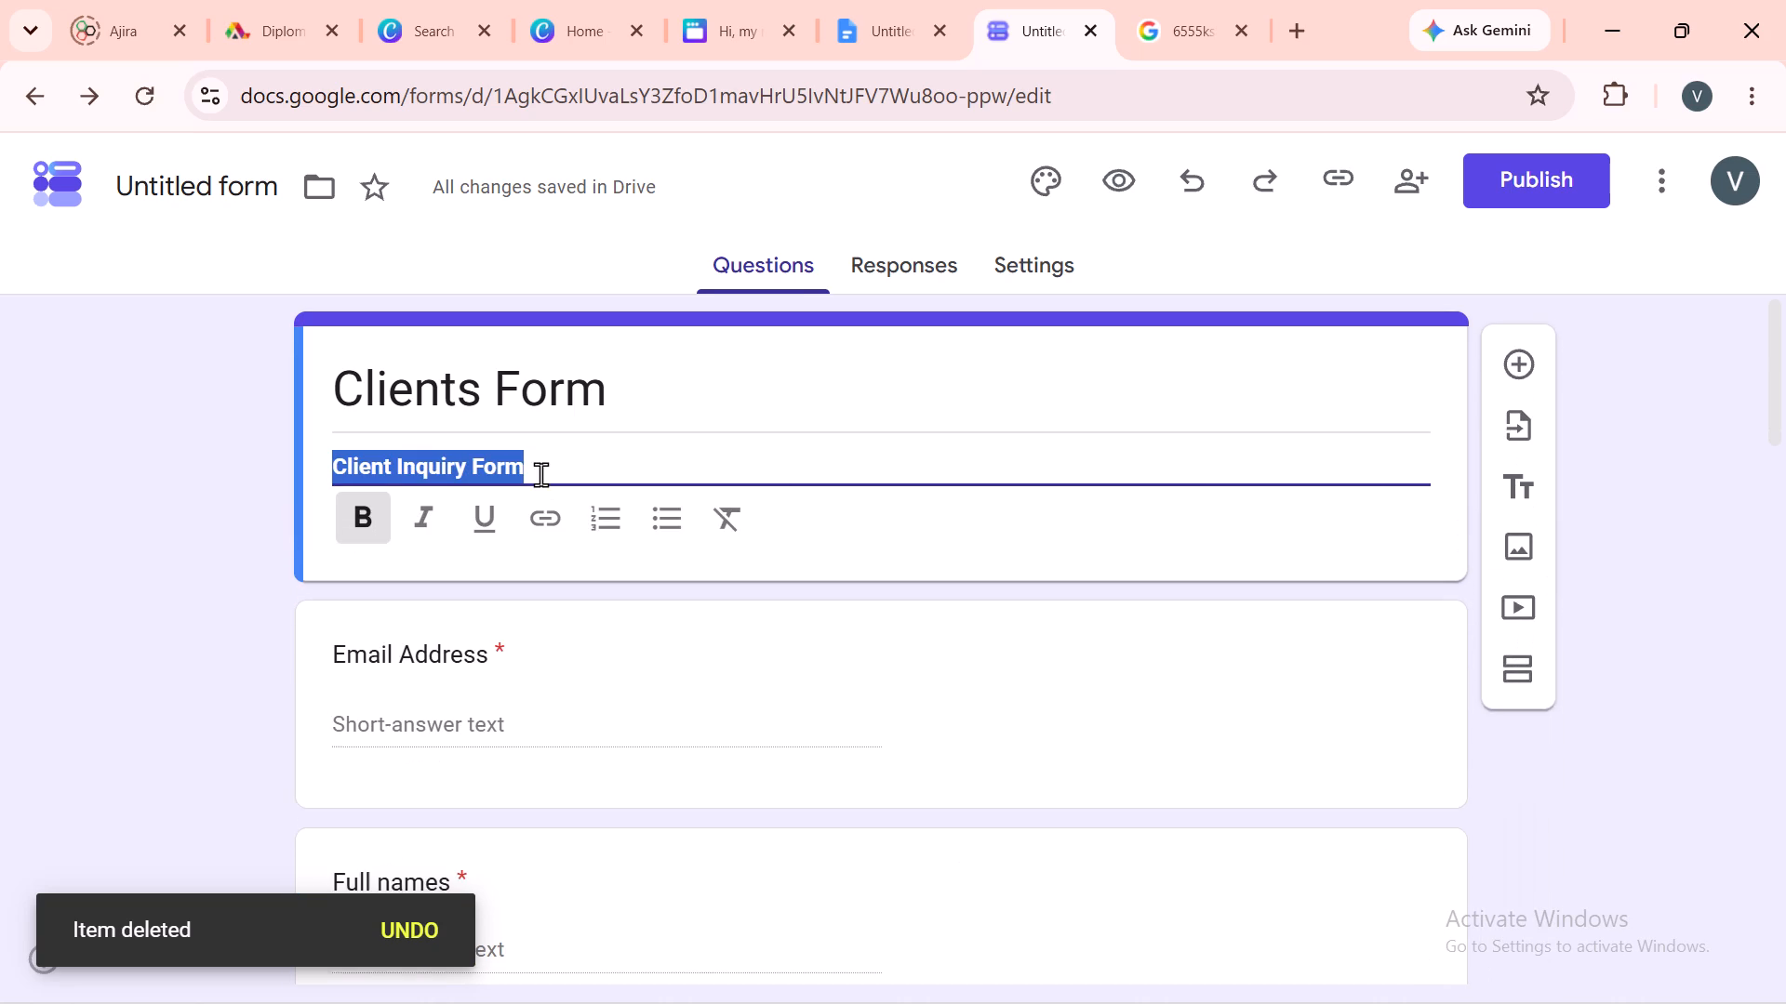
click(588, 405)
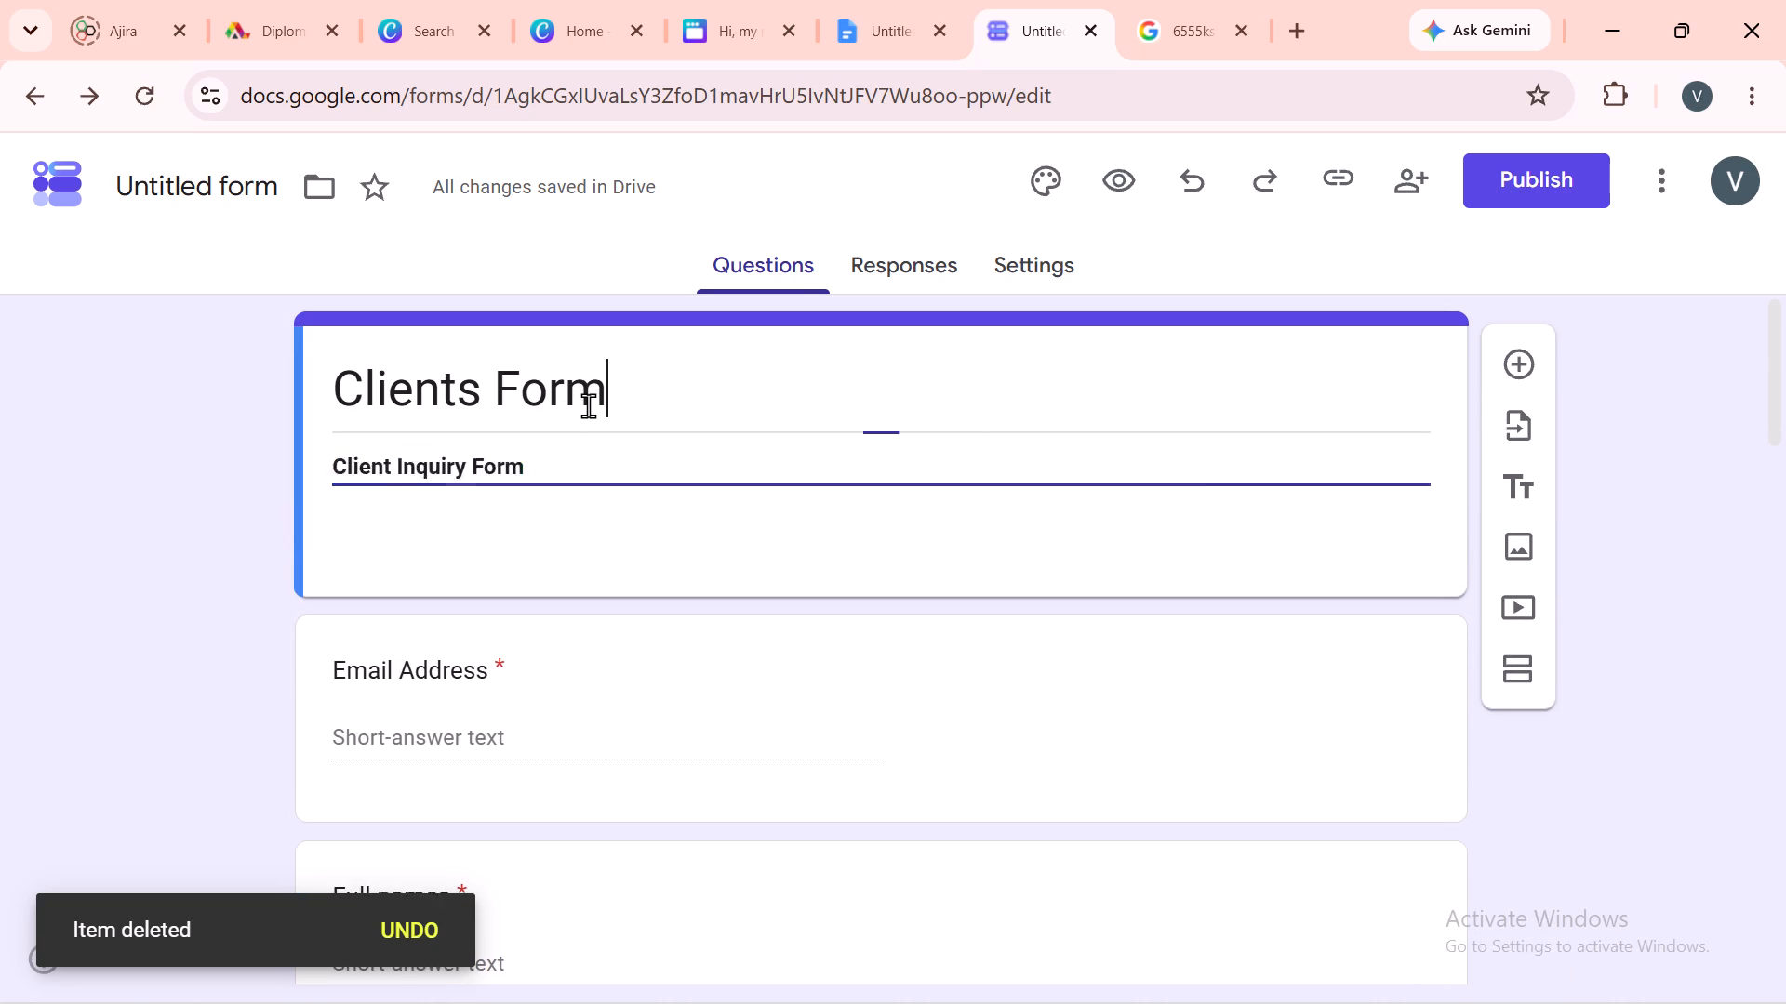
click(538, 533)
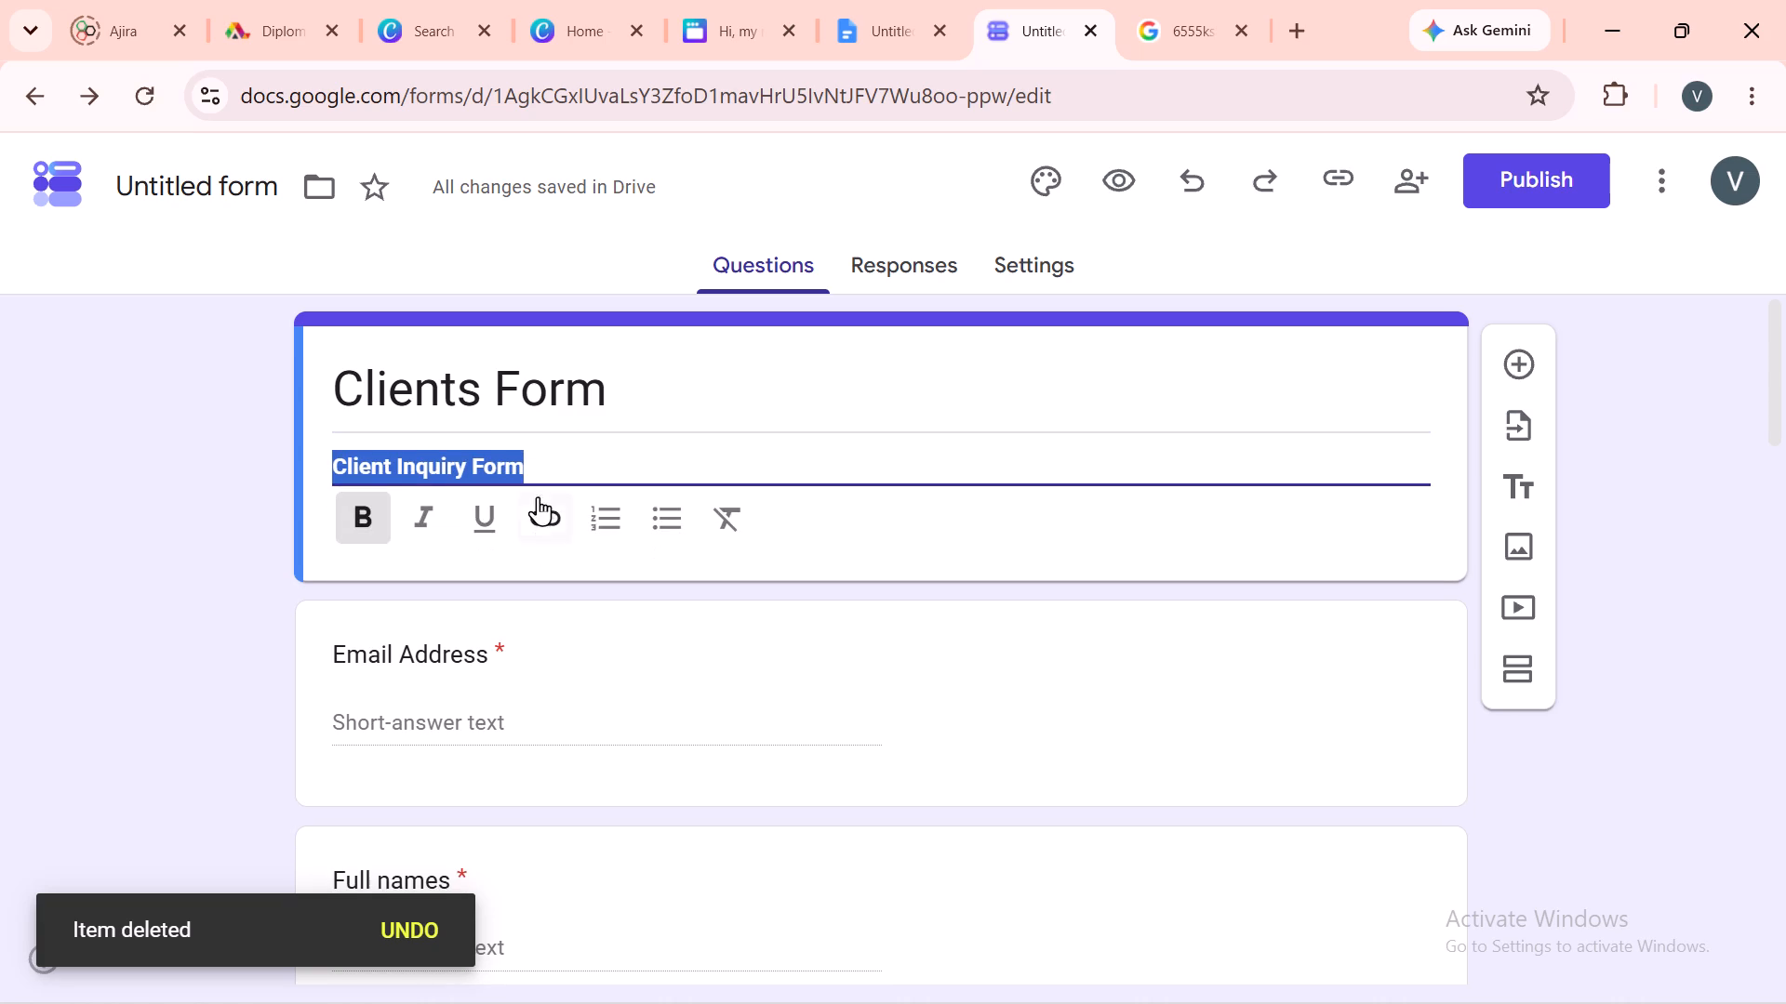
click(580, 404)
scroll(631, 531, down, 4)
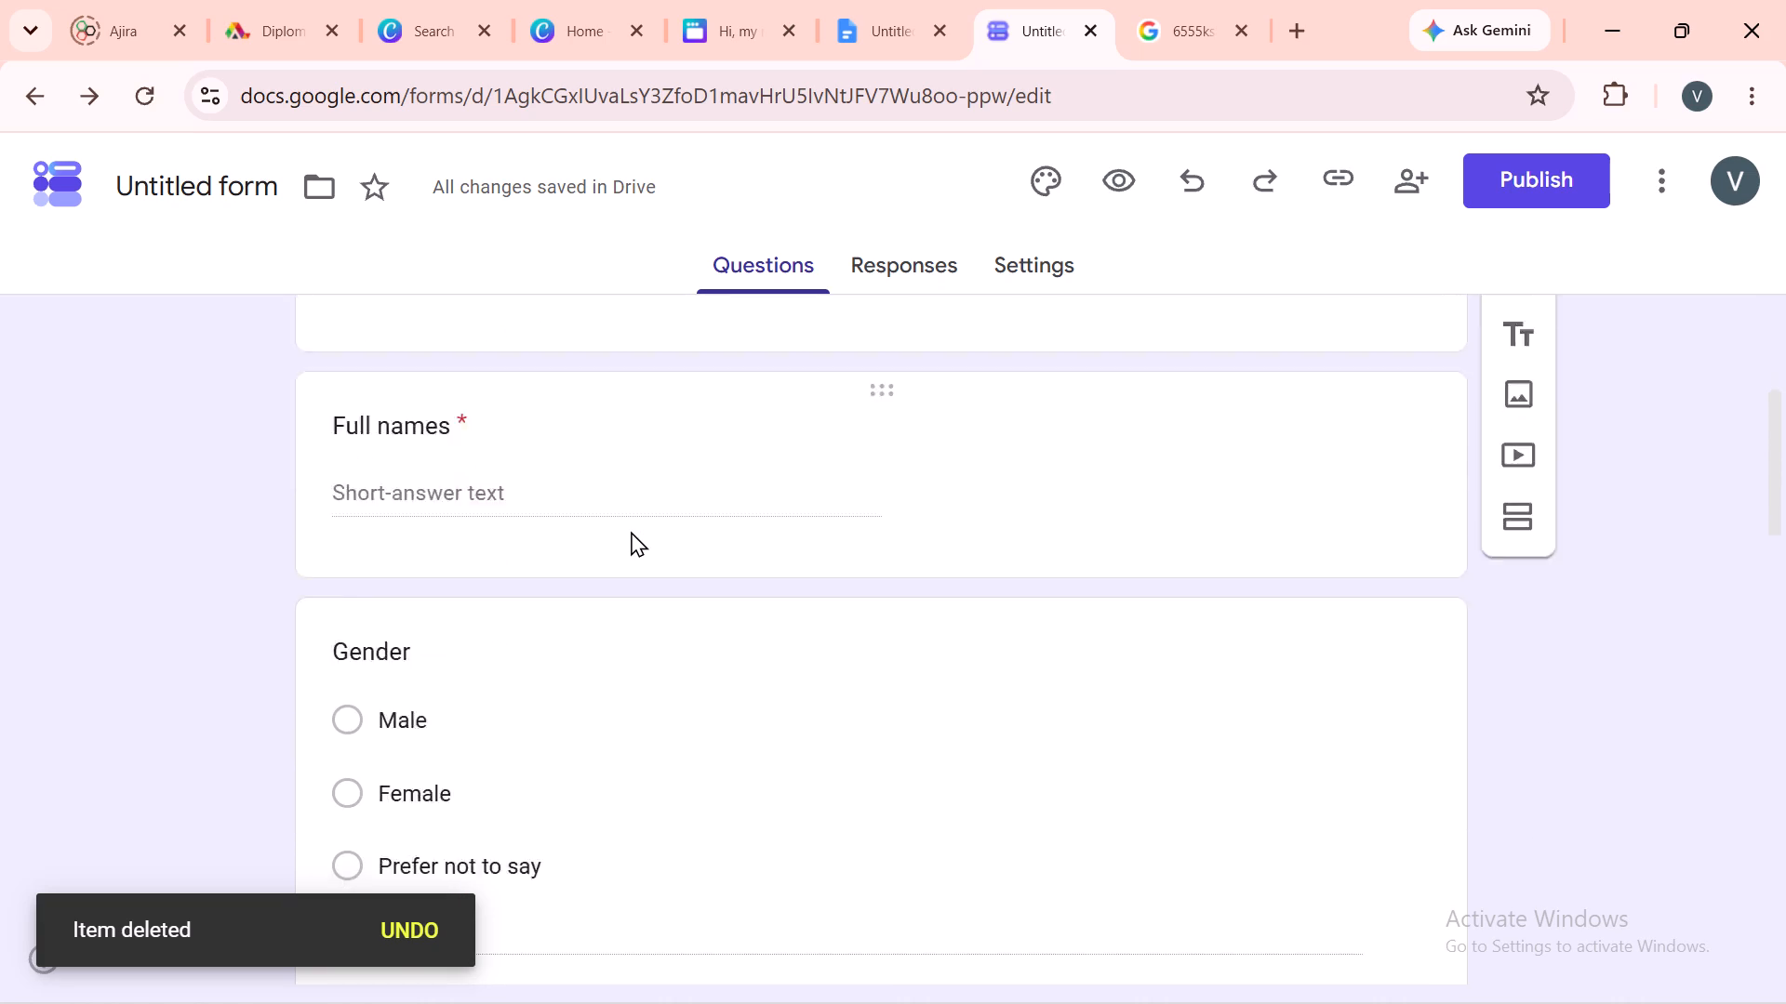
scroll(631, 531, down, 10)
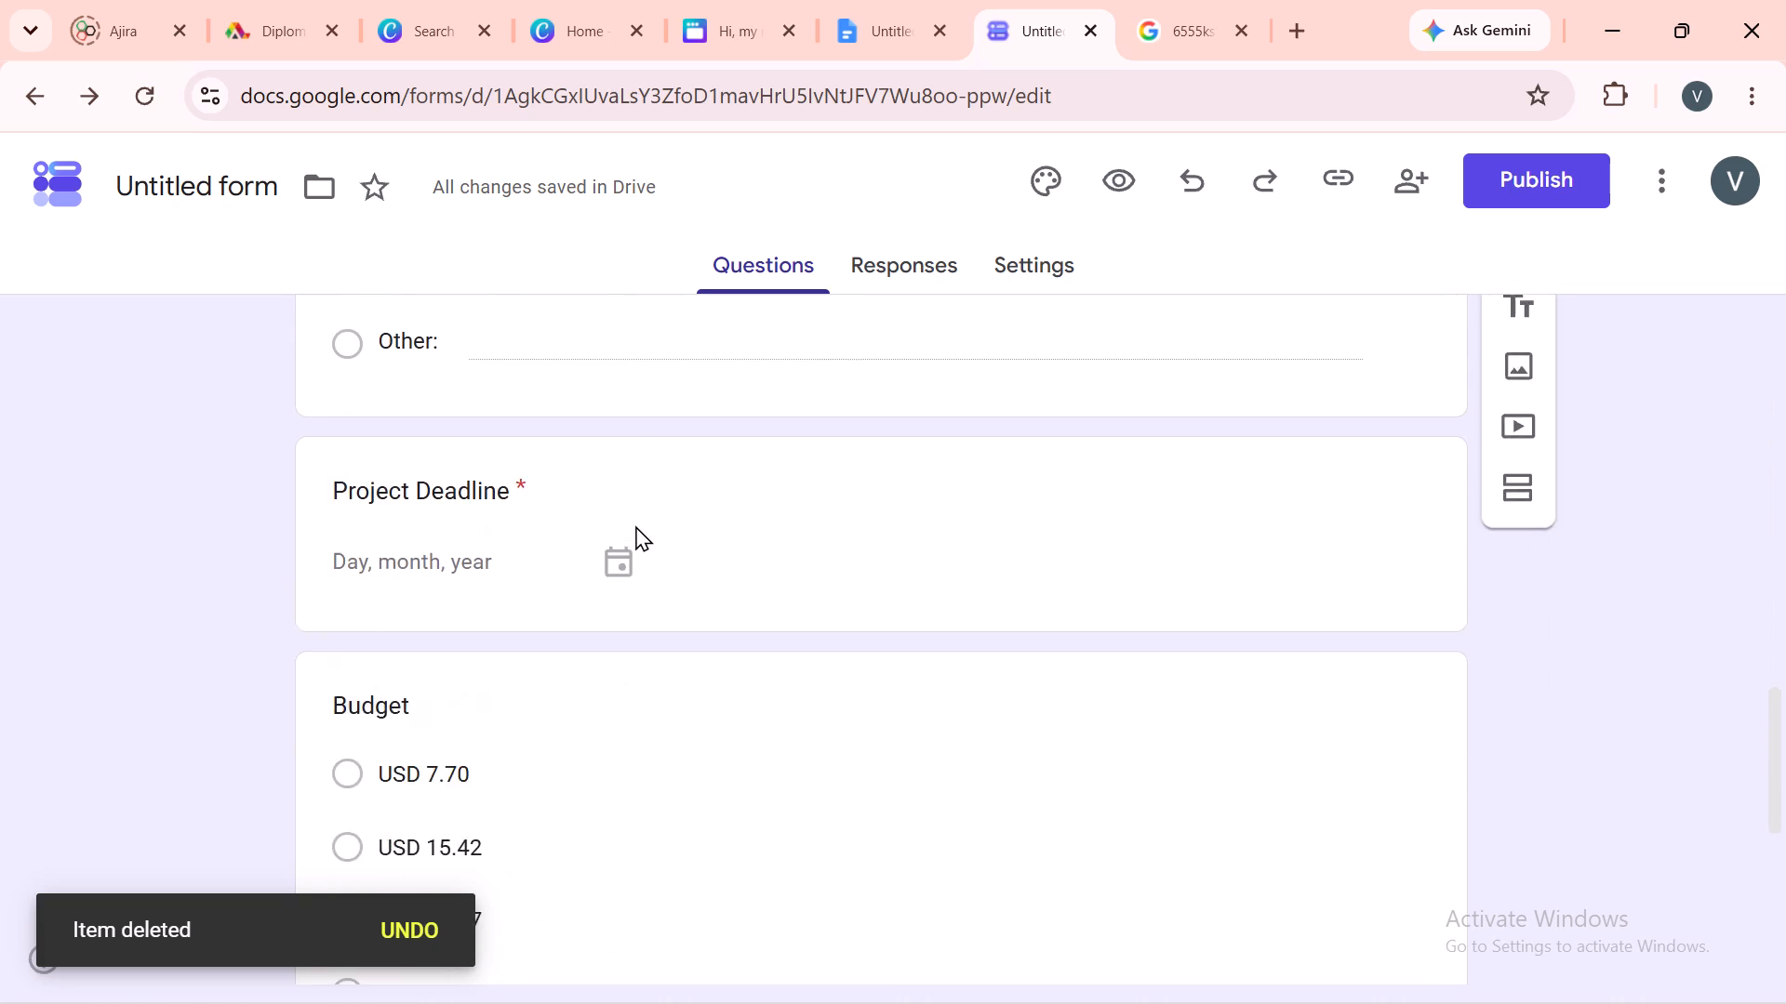
scroll(617, 548, up, 12)
scroll(632, 517, down, 10)
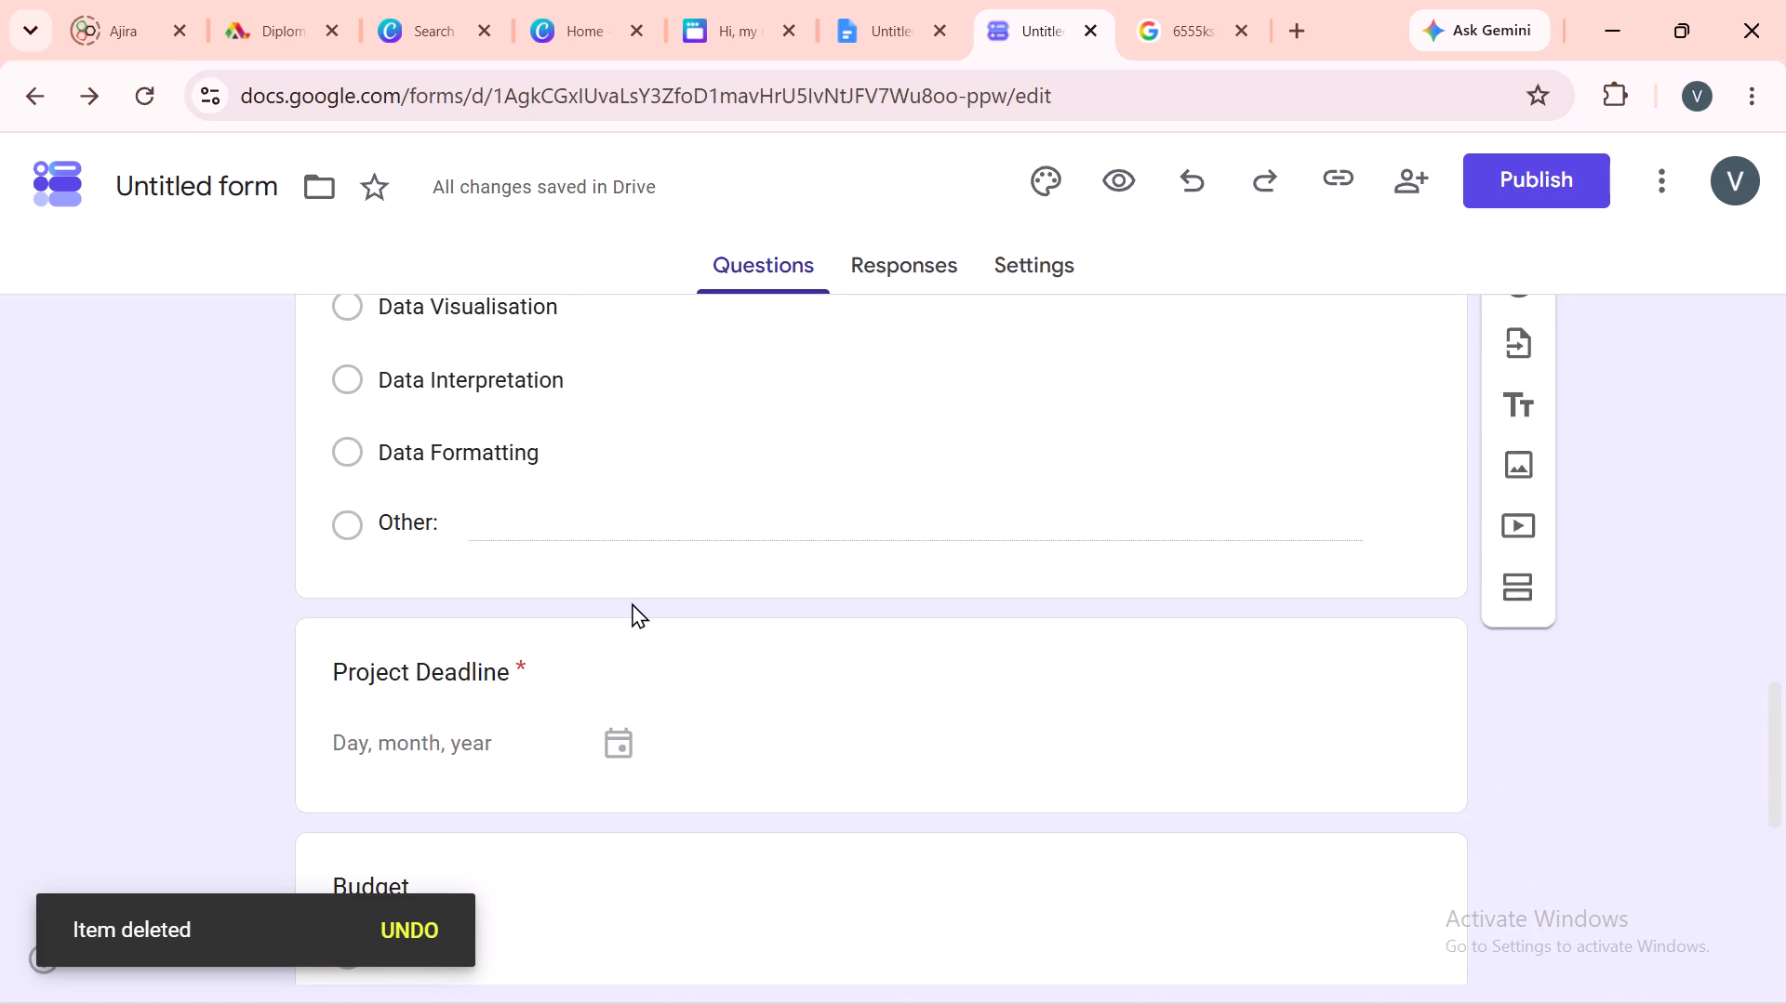
scroll(632, 602, up, 9)
scroll(632, 602, down, 3)
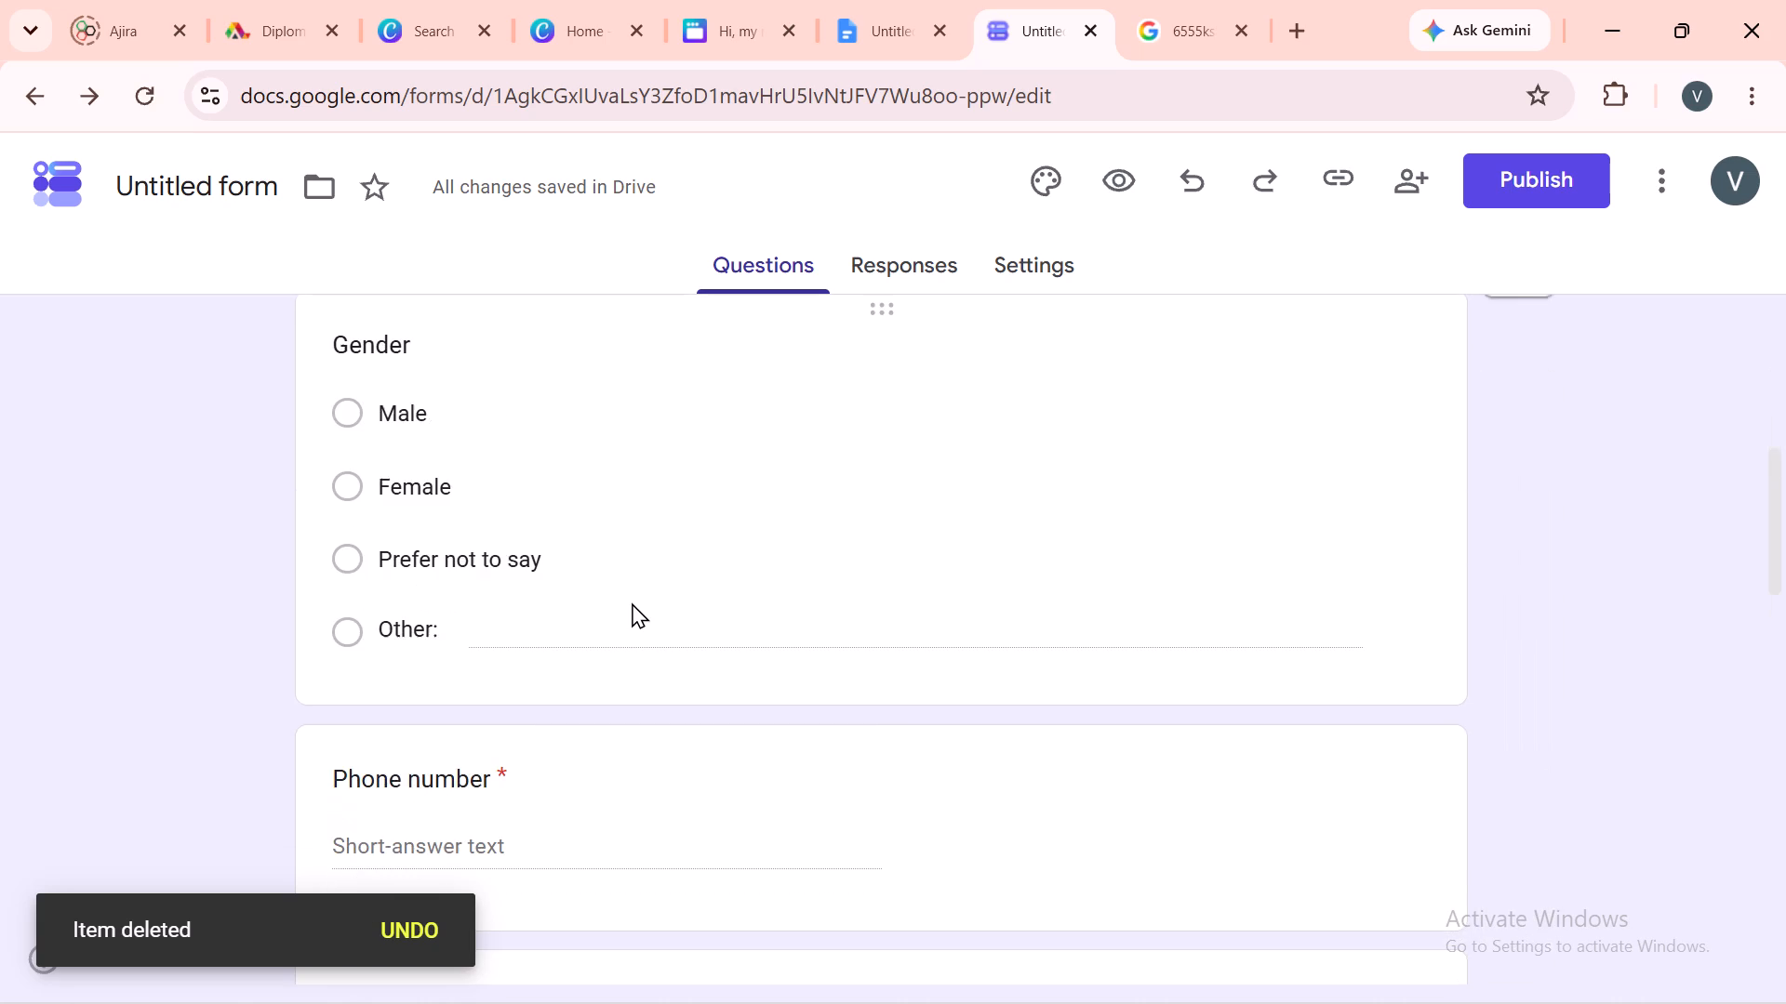
scroll(632, 602, down, 8)
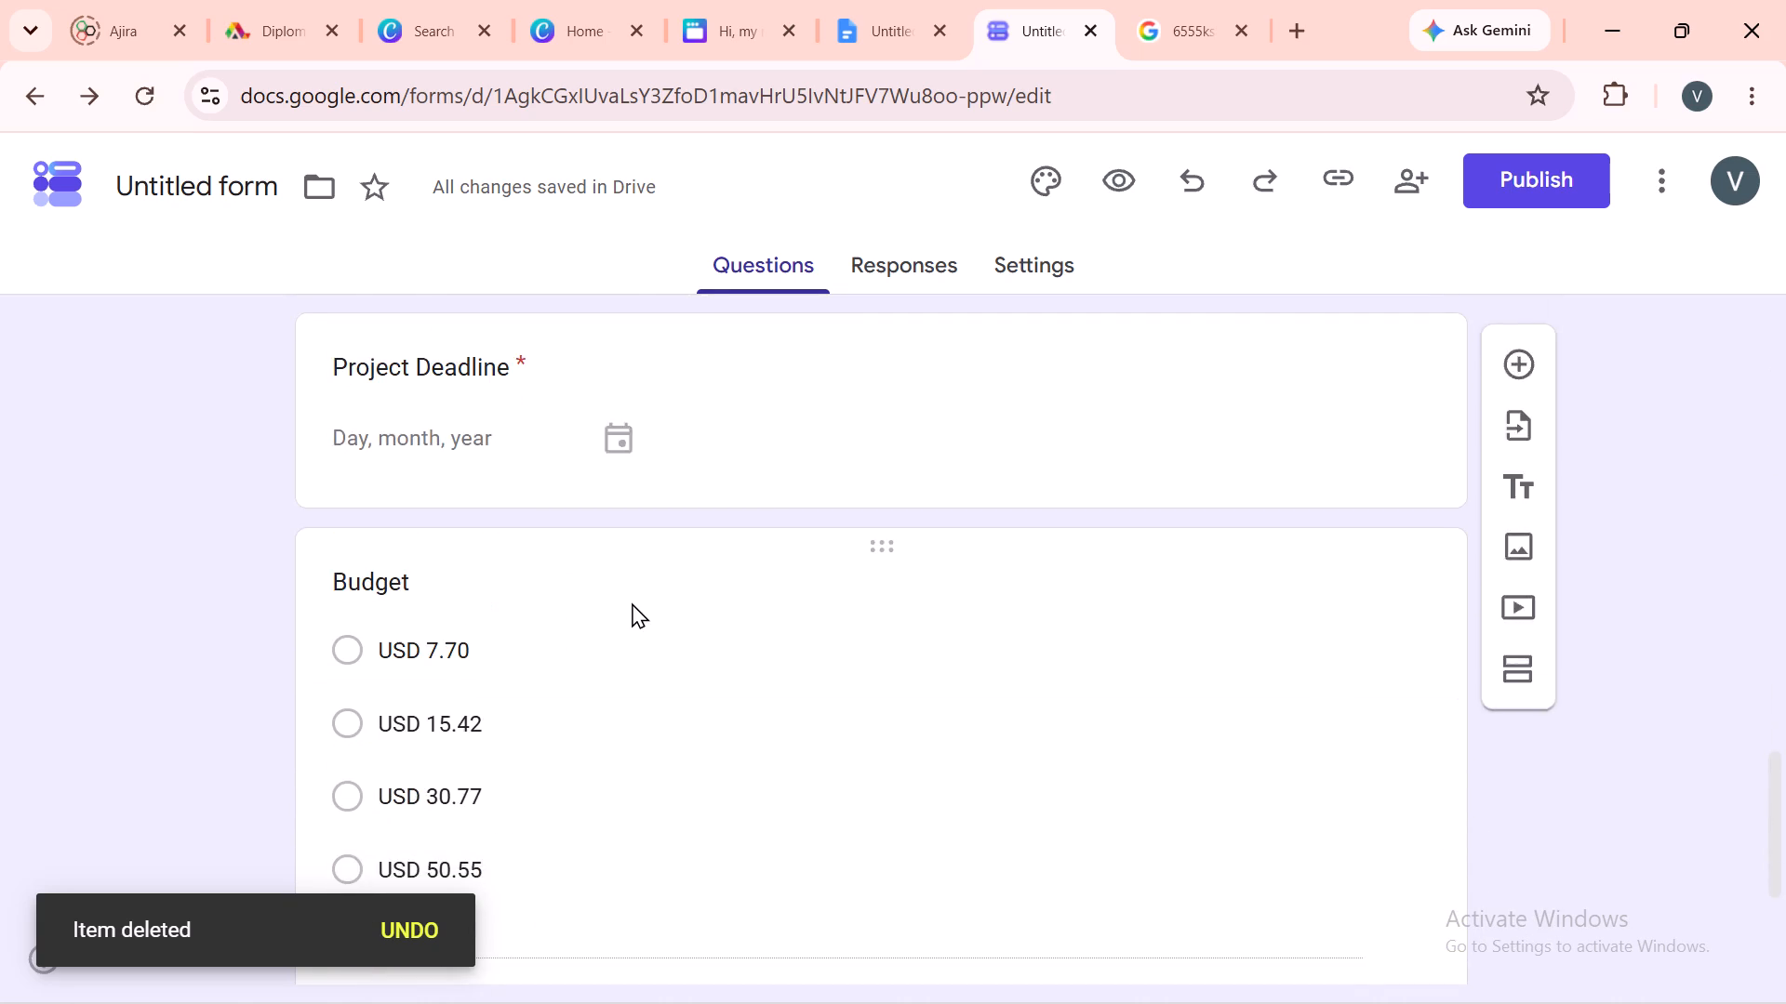
scroll(632, 602, down, 2)
scroll(632, 602, up, 13)
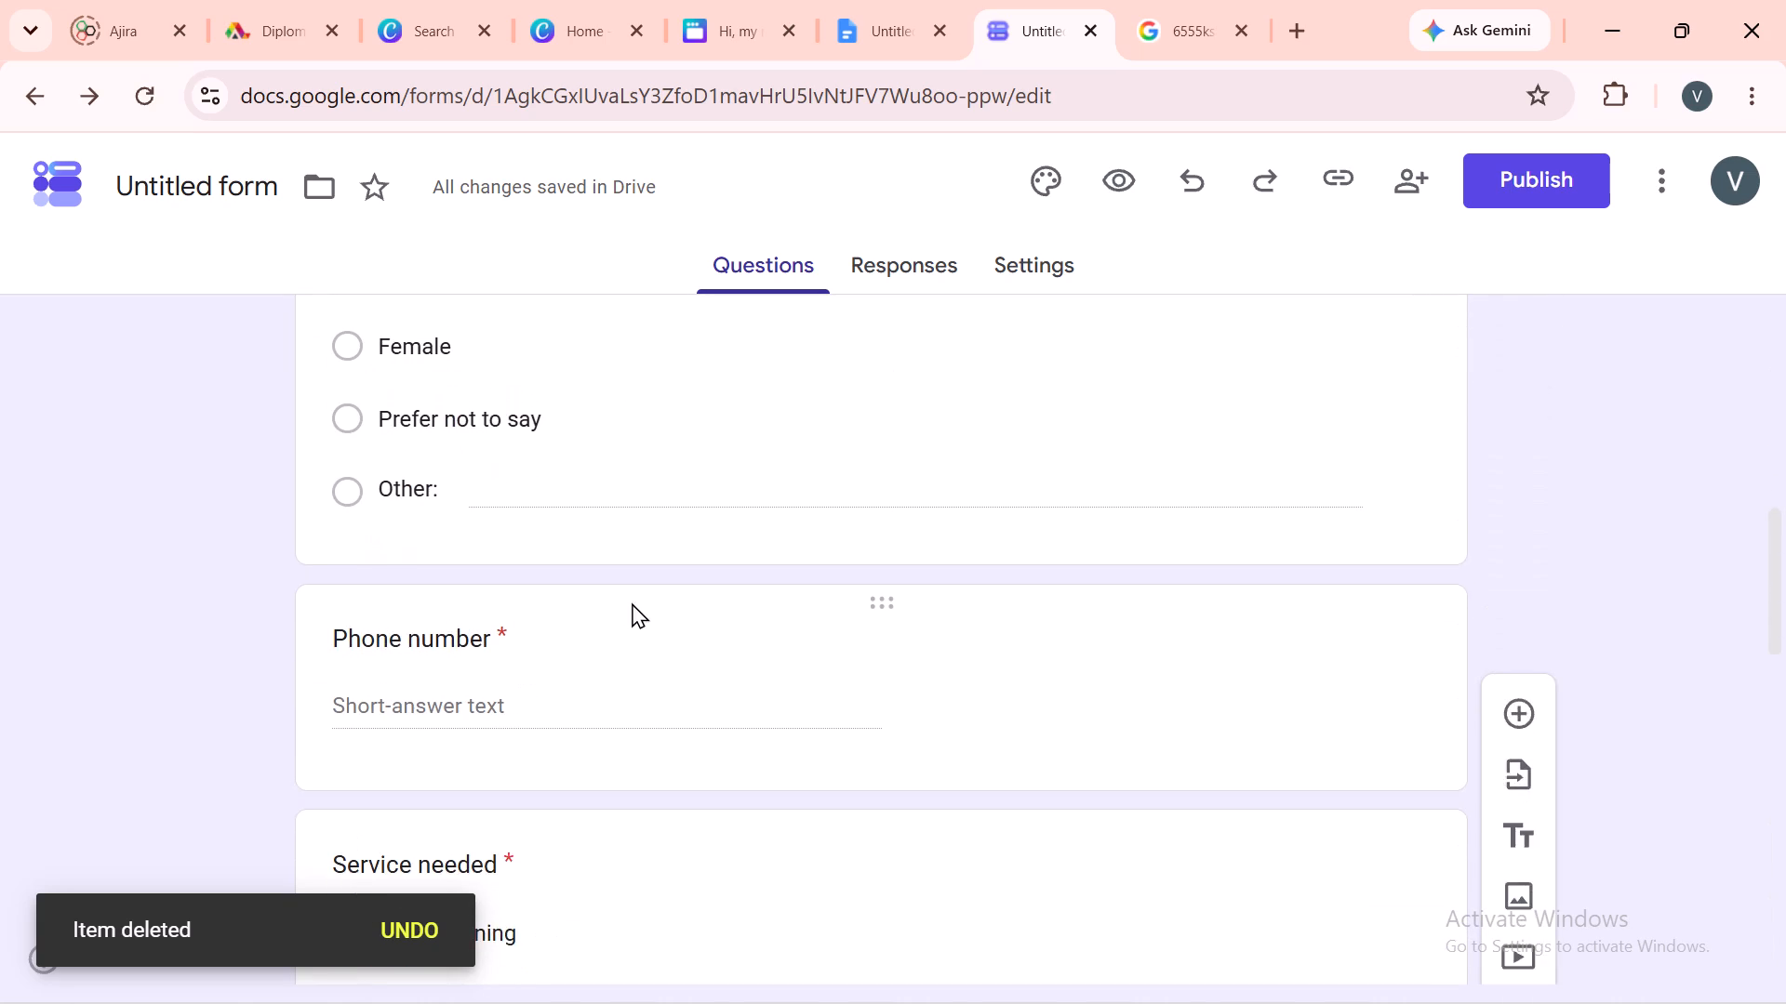
click(1167, 36)
click(1287, 17)
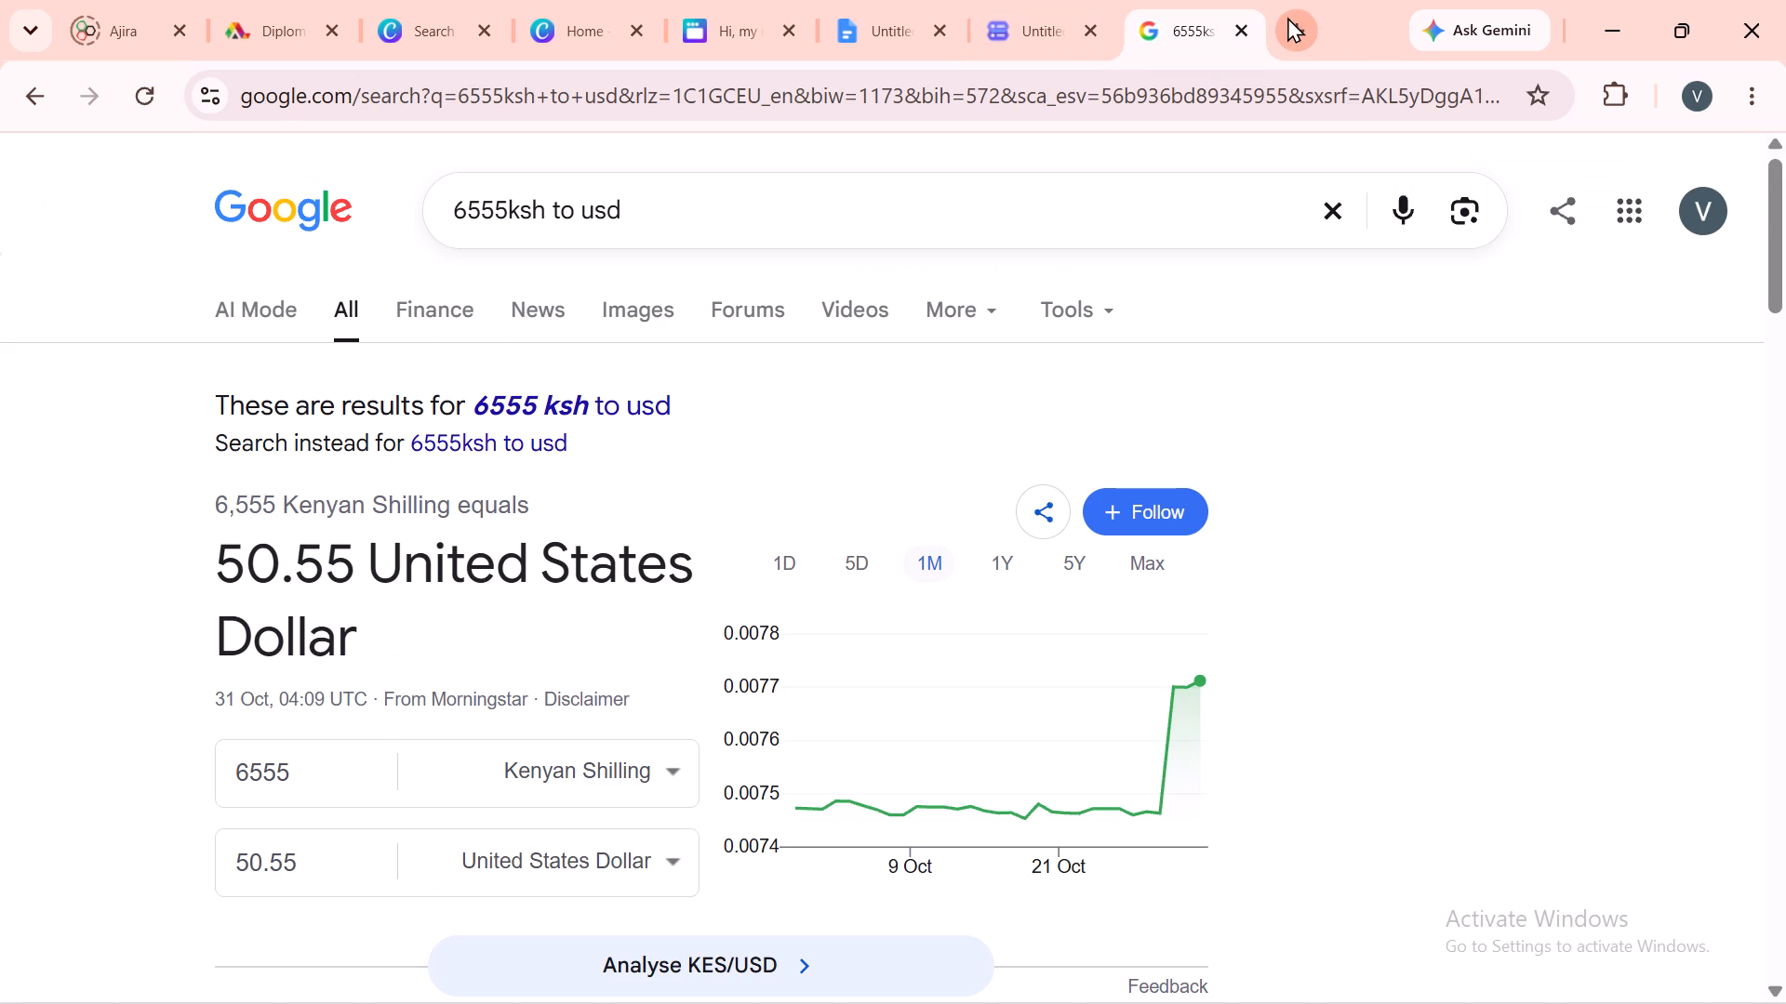
click(637, 90)
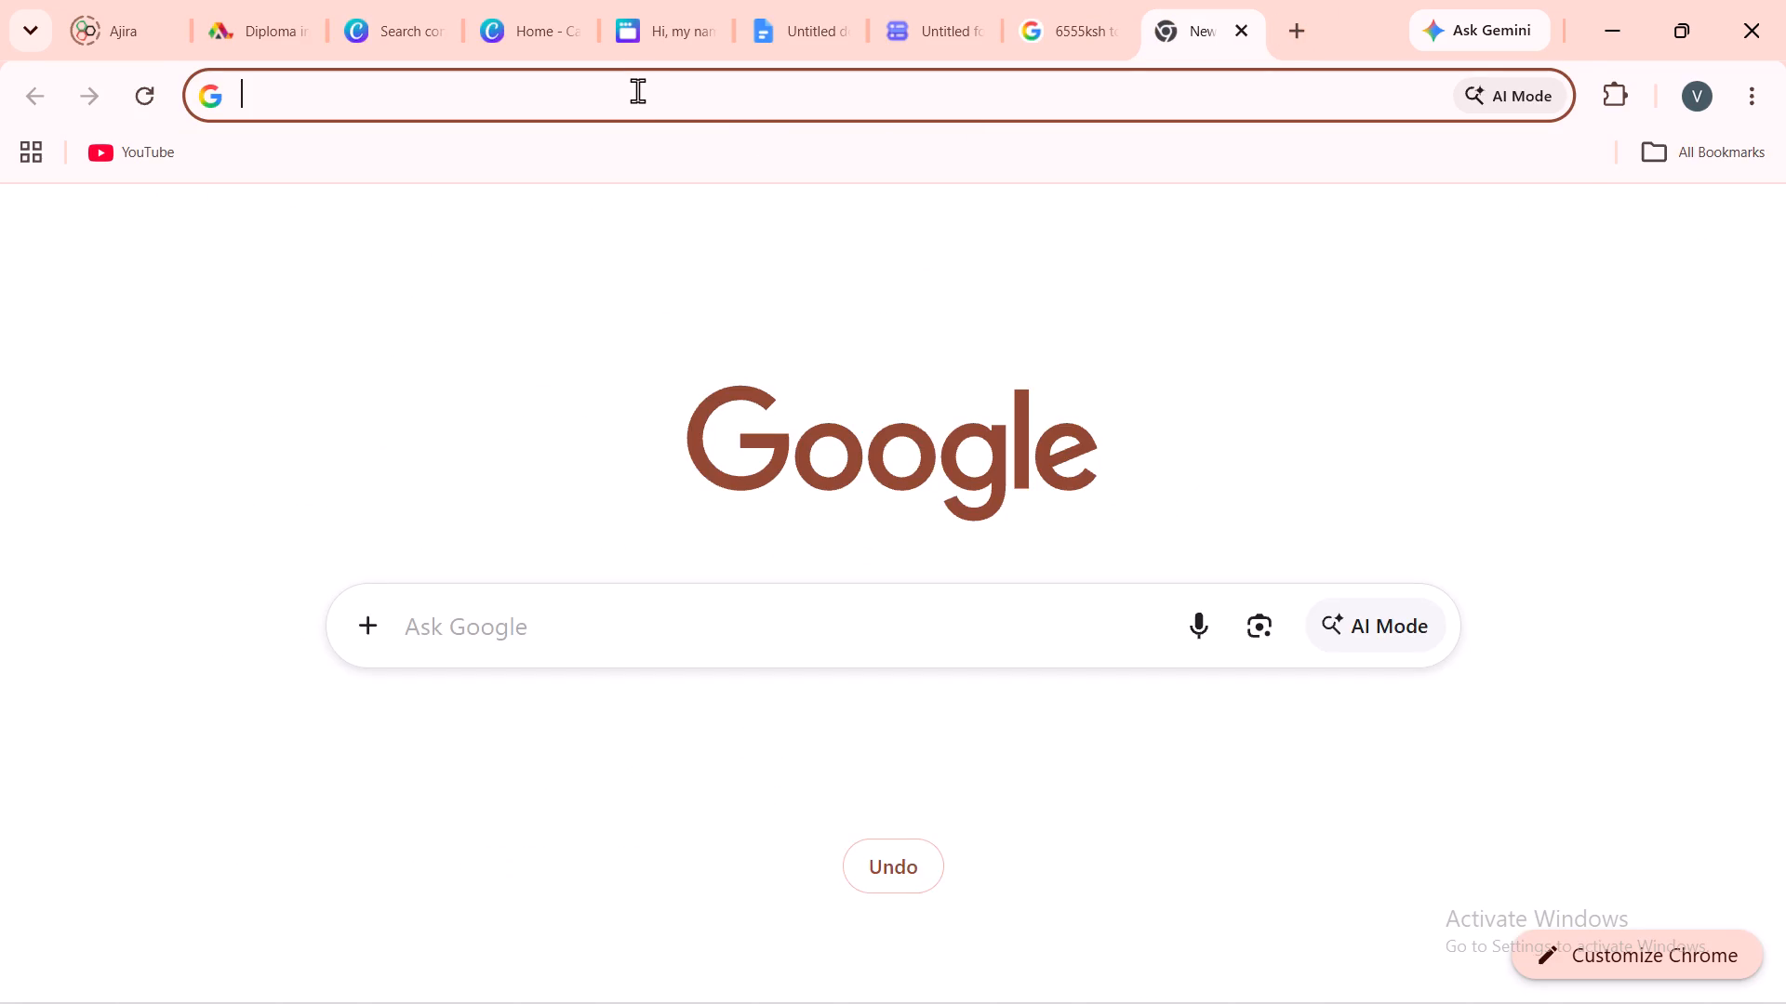
text(chat)
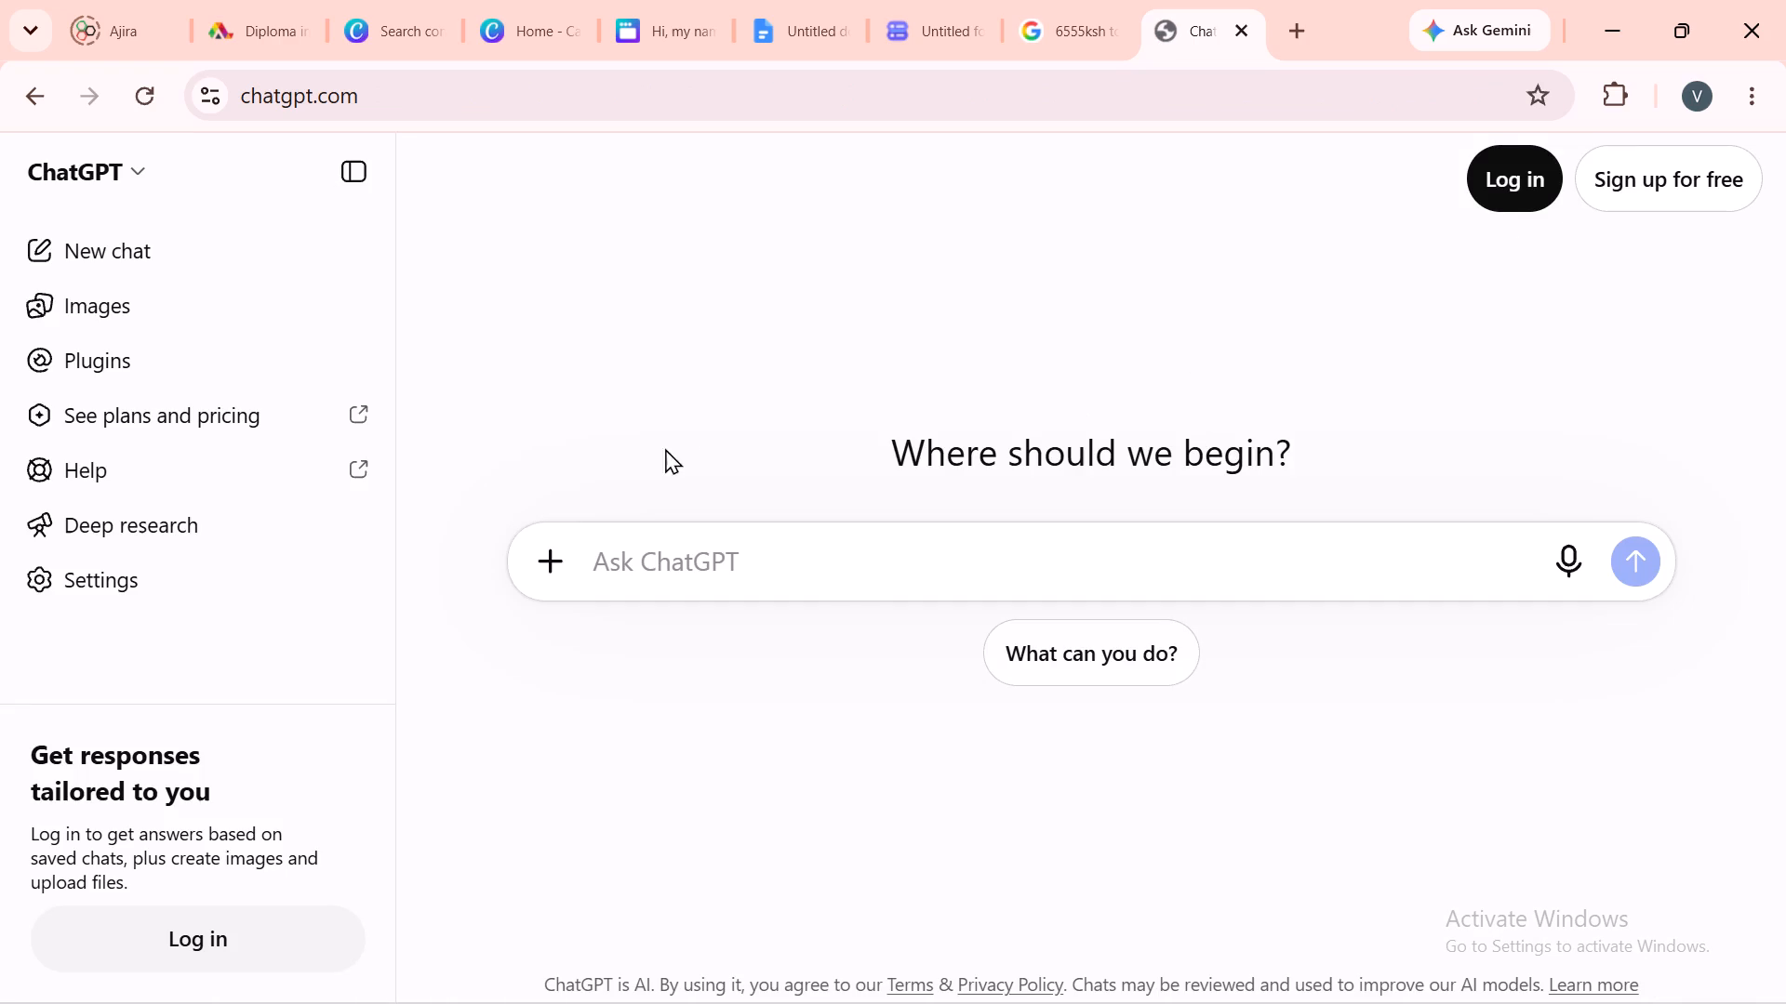
Close the currency conversion search, the "Hi, my" page and the untitled Google Docs document.
click(1068, 13)
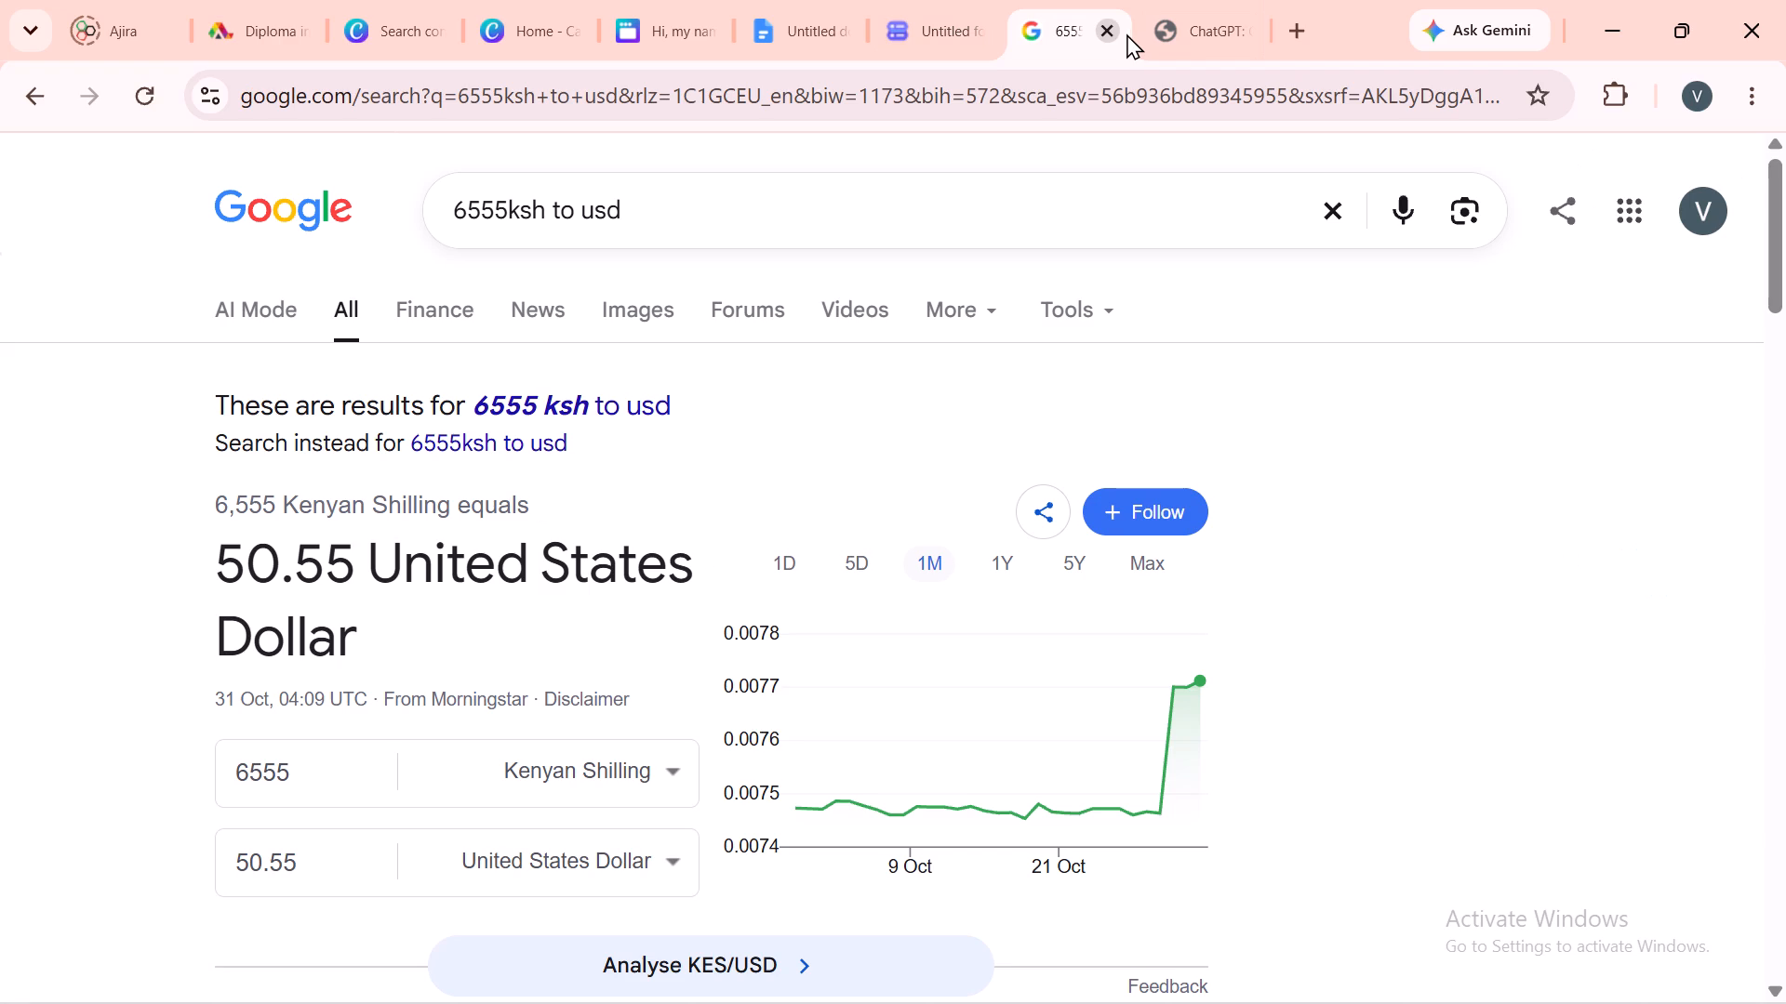
click(1103, 28)
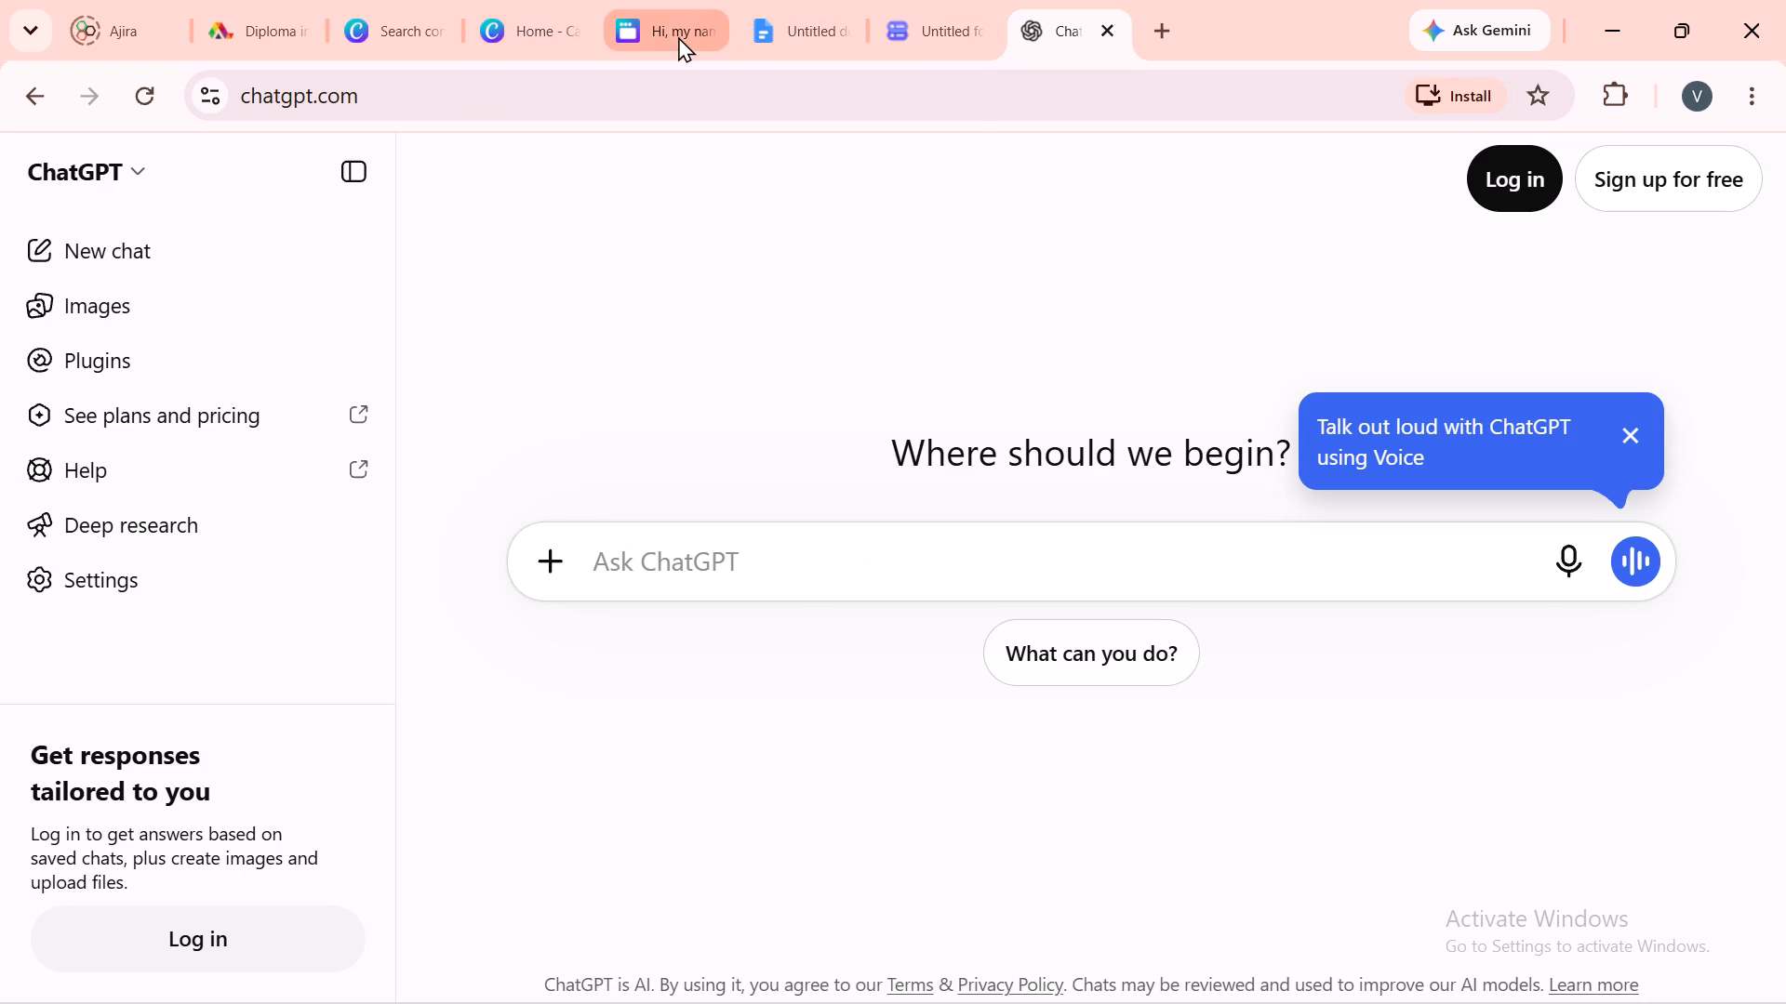
click(649, 31)
click(705, 24)
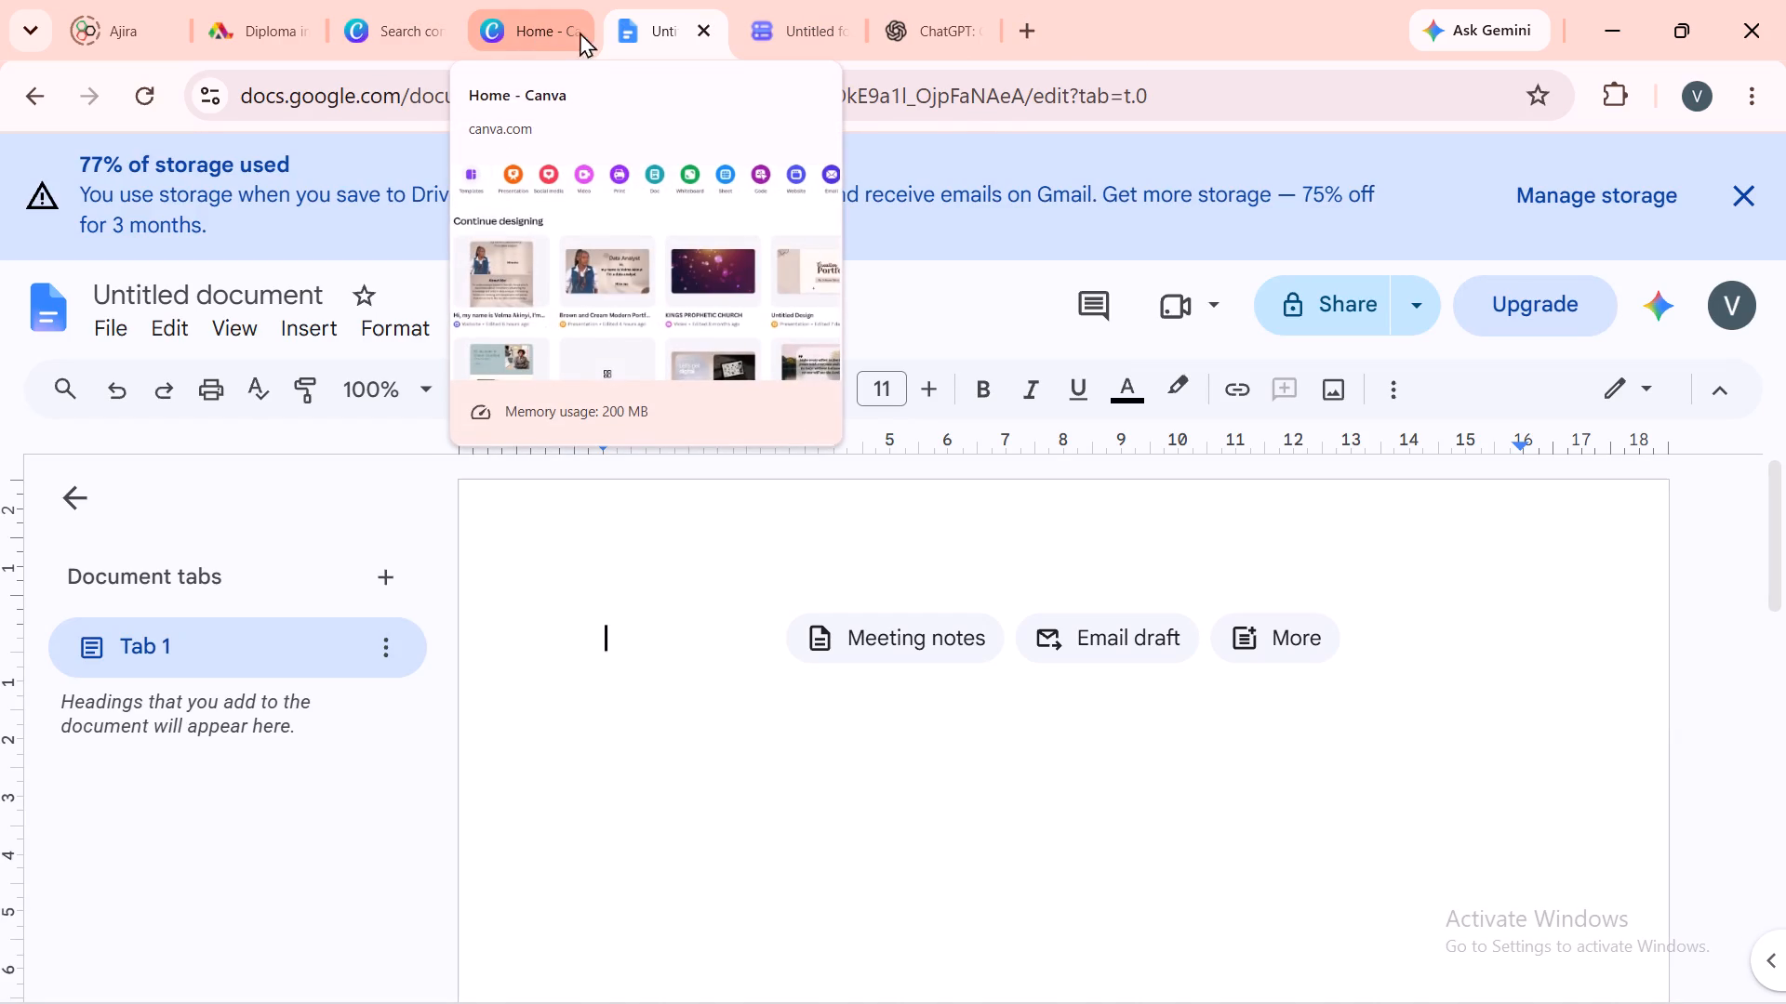
click(698, 30)
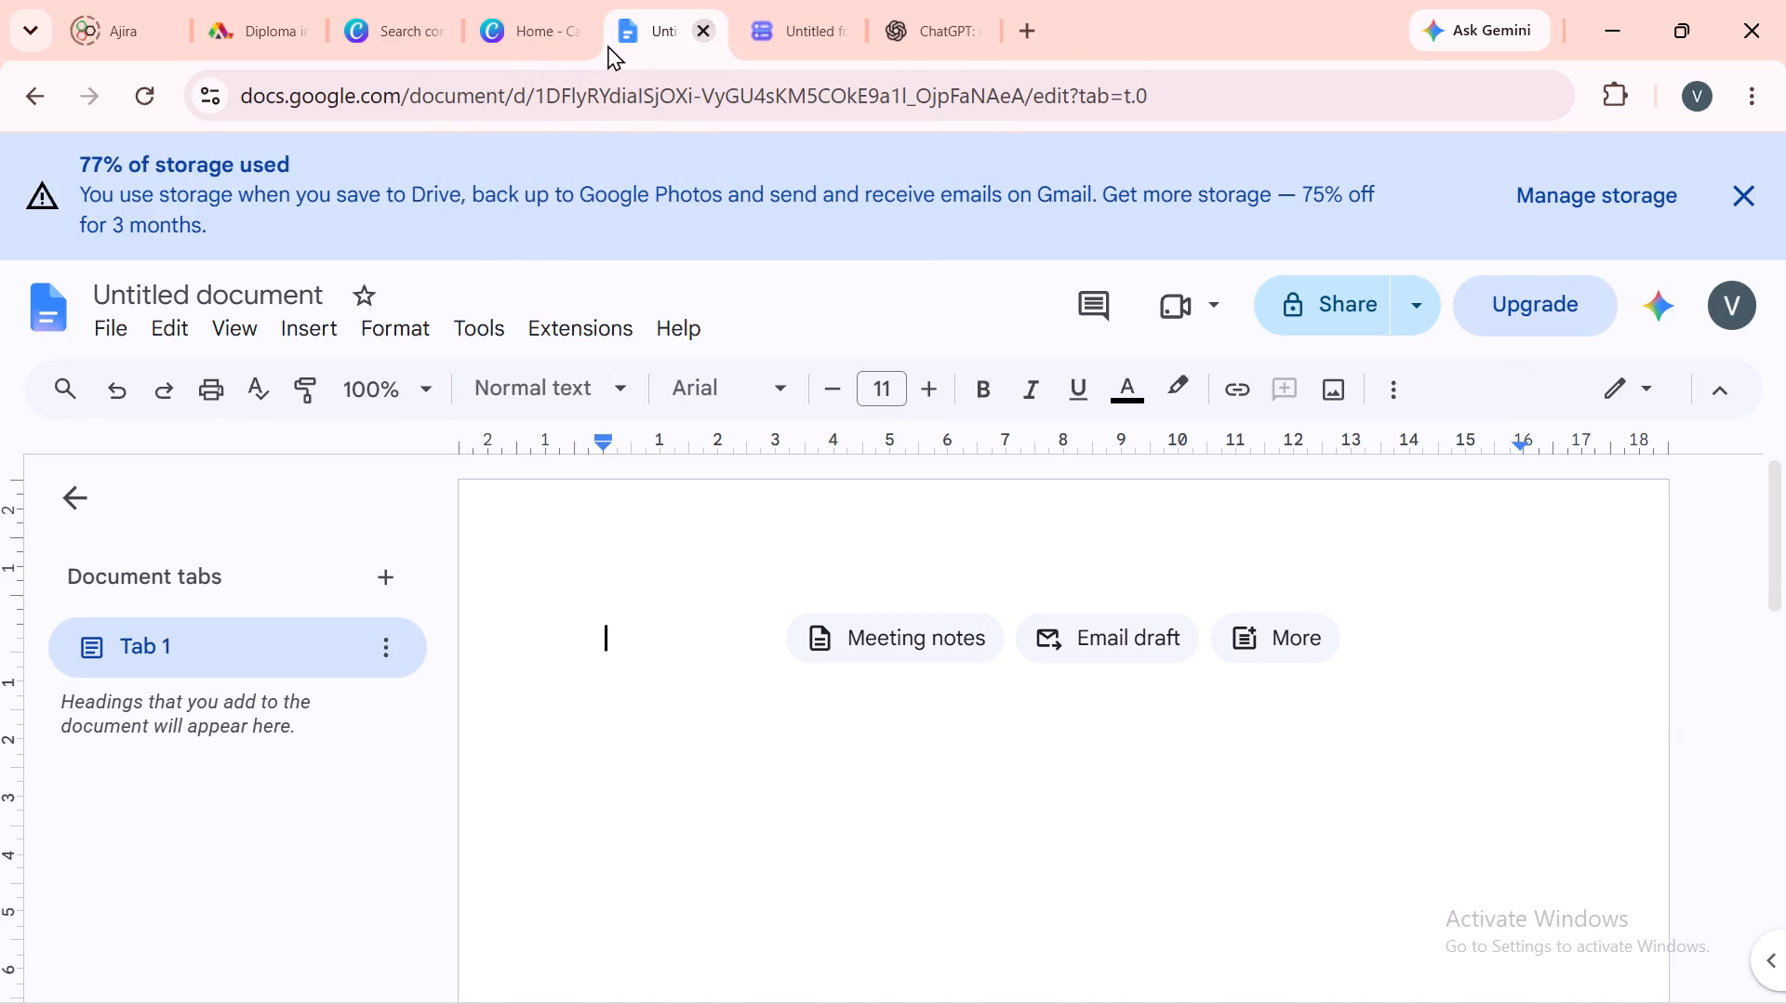
click(407, 34)
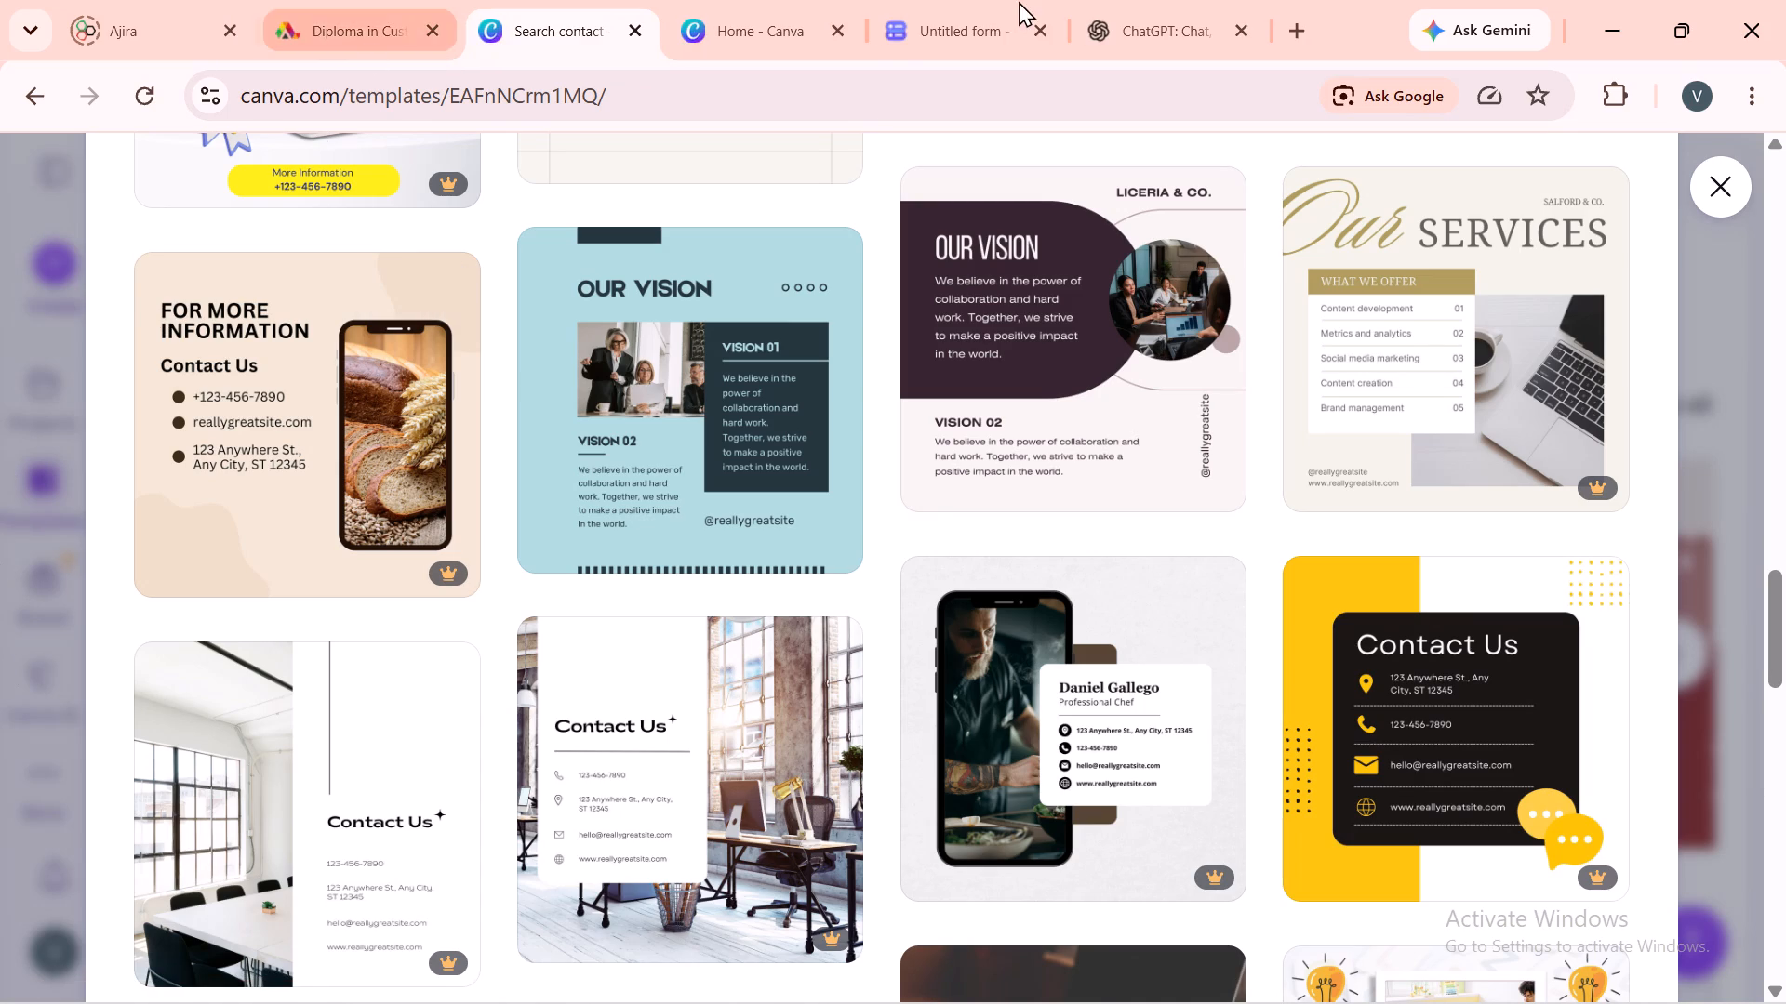
Return to the form and examine its settings, covering the Responses, Presentation and Defaults sections.
click(914, 37)
scroll(1045, 480, down, 1)
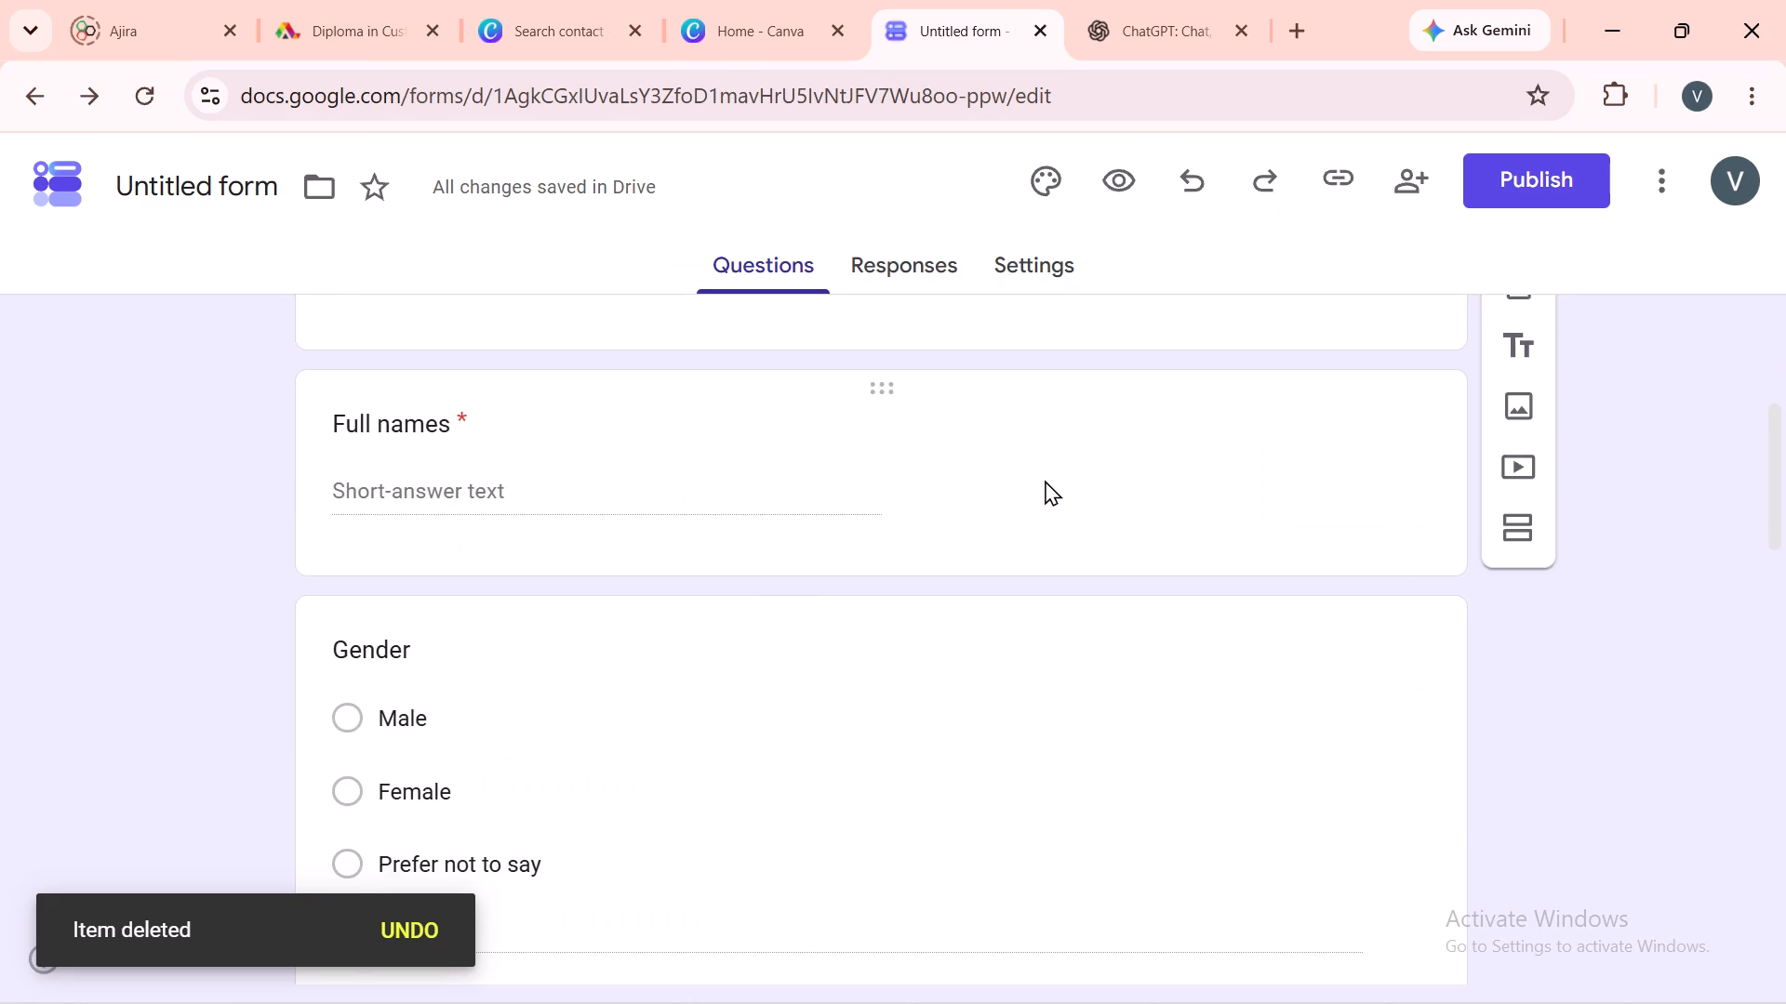
scroll(954, 513, up, 6)
click(1028, 266)
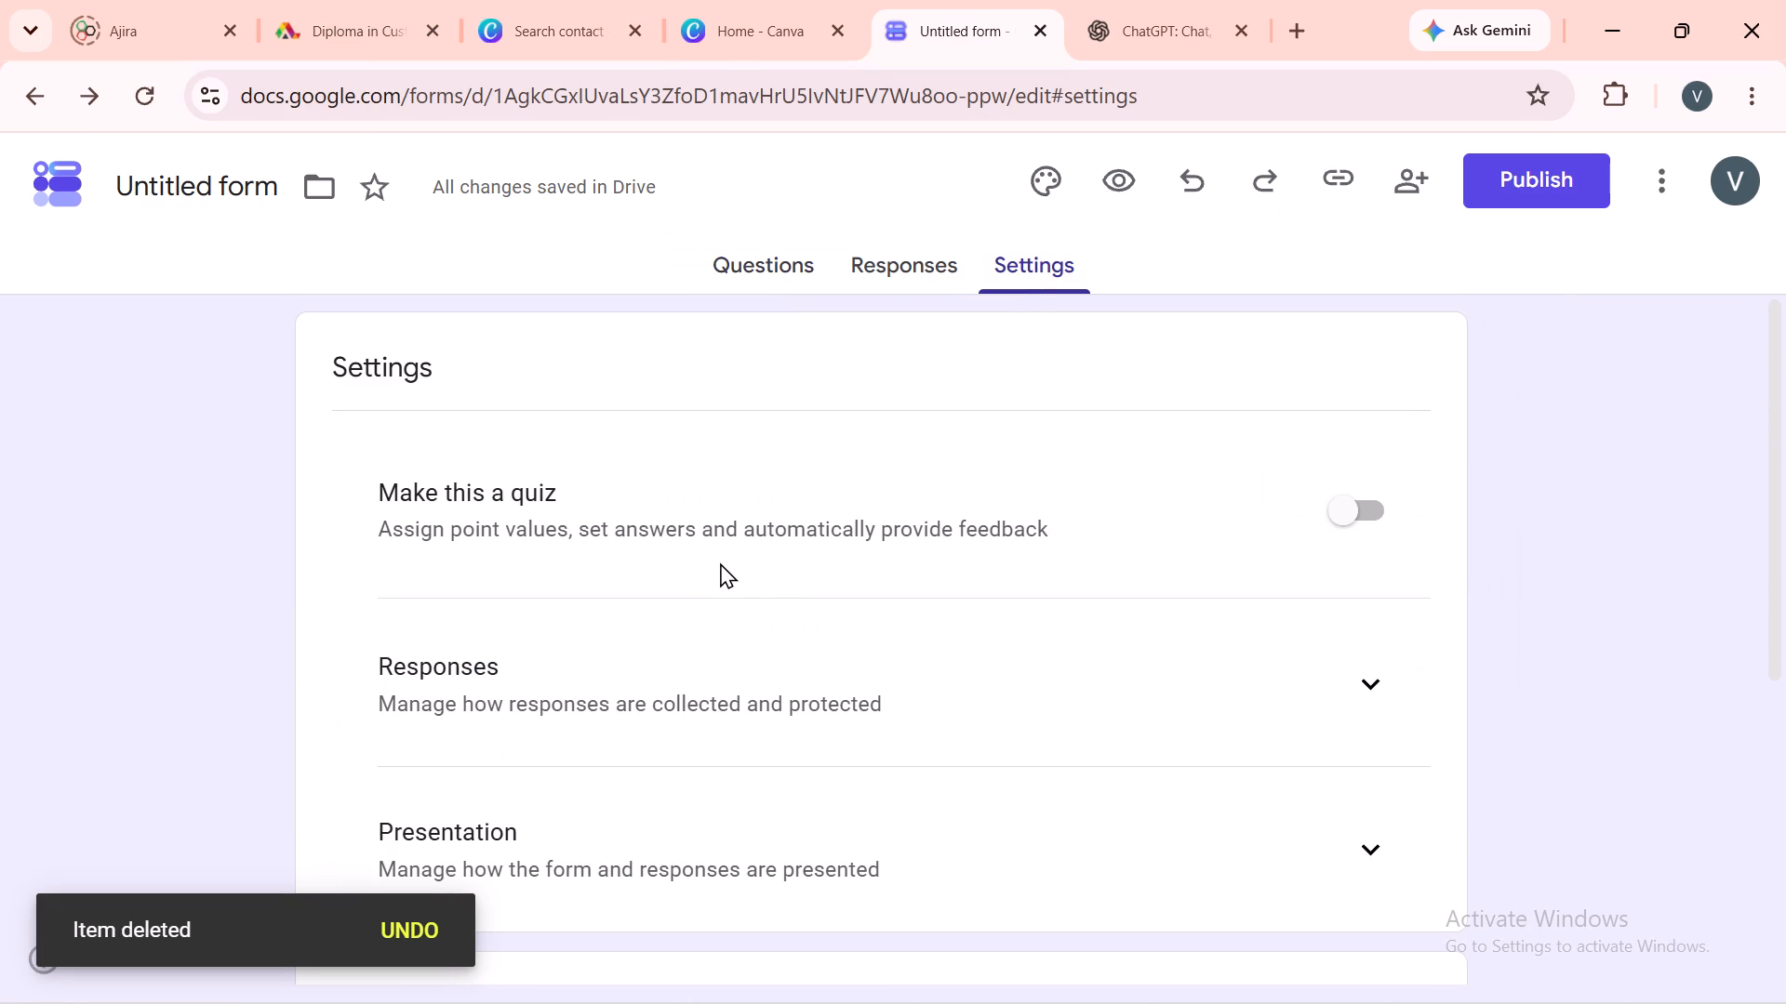
scroll(720, 562, down, 2)
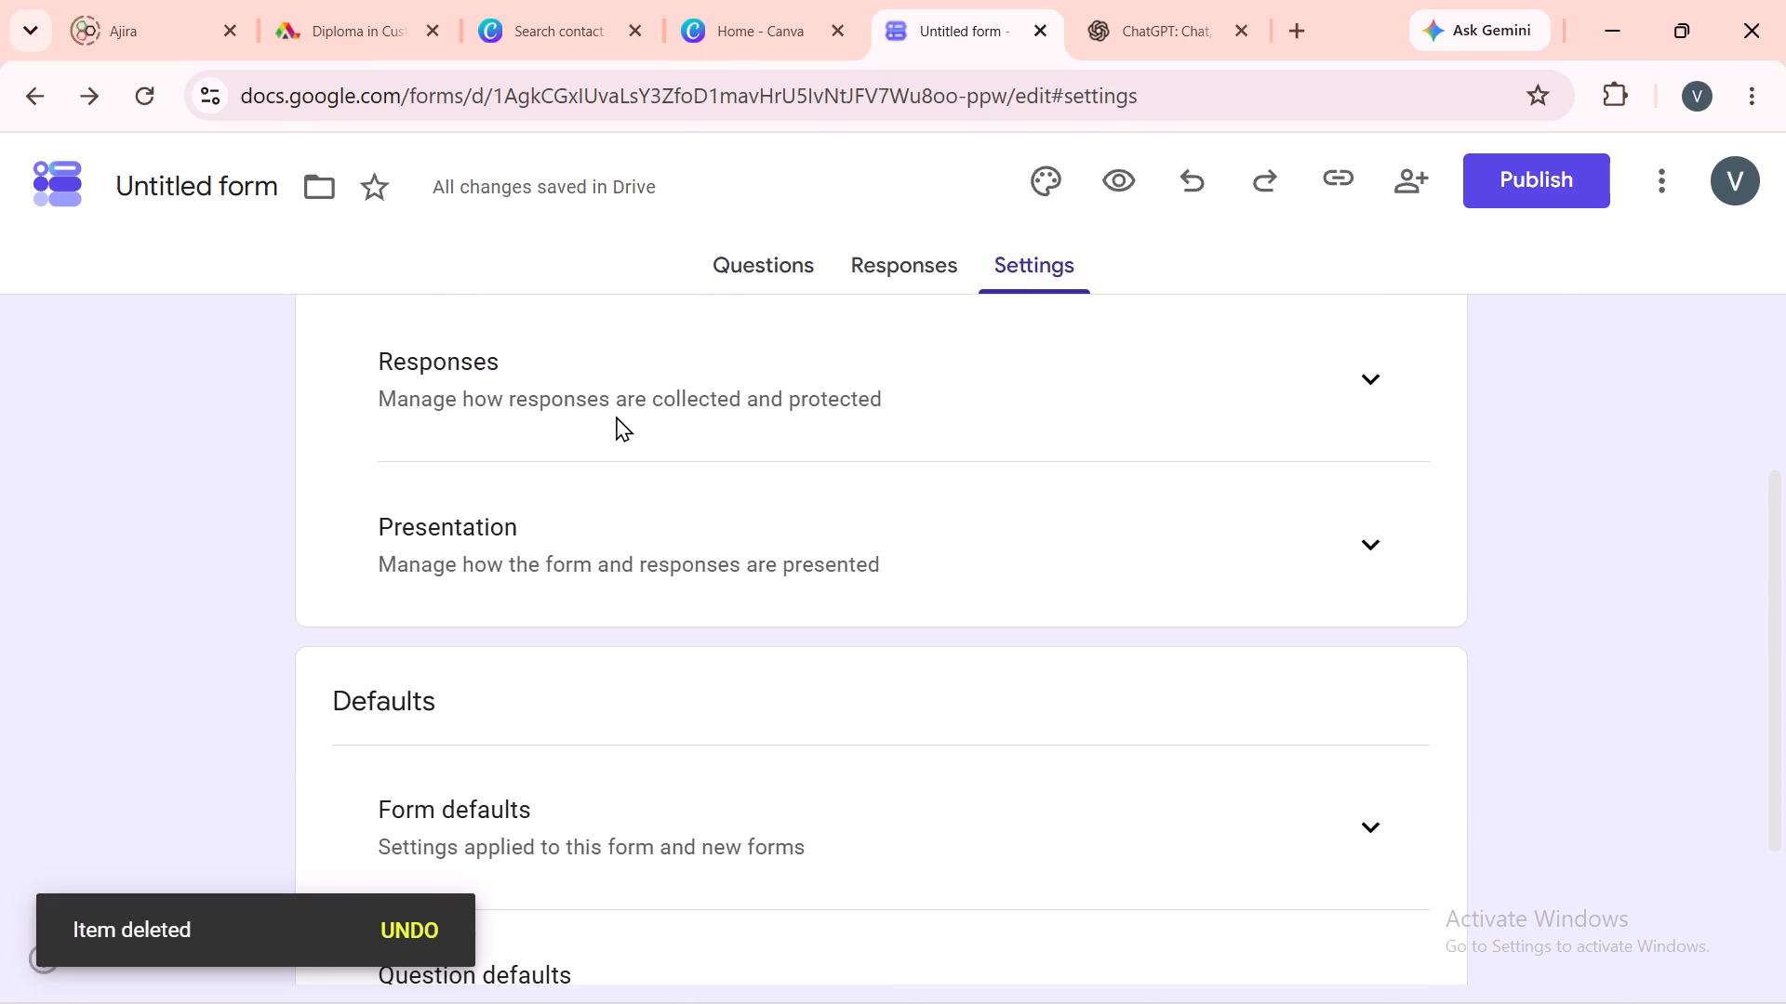
click(1379, 378)
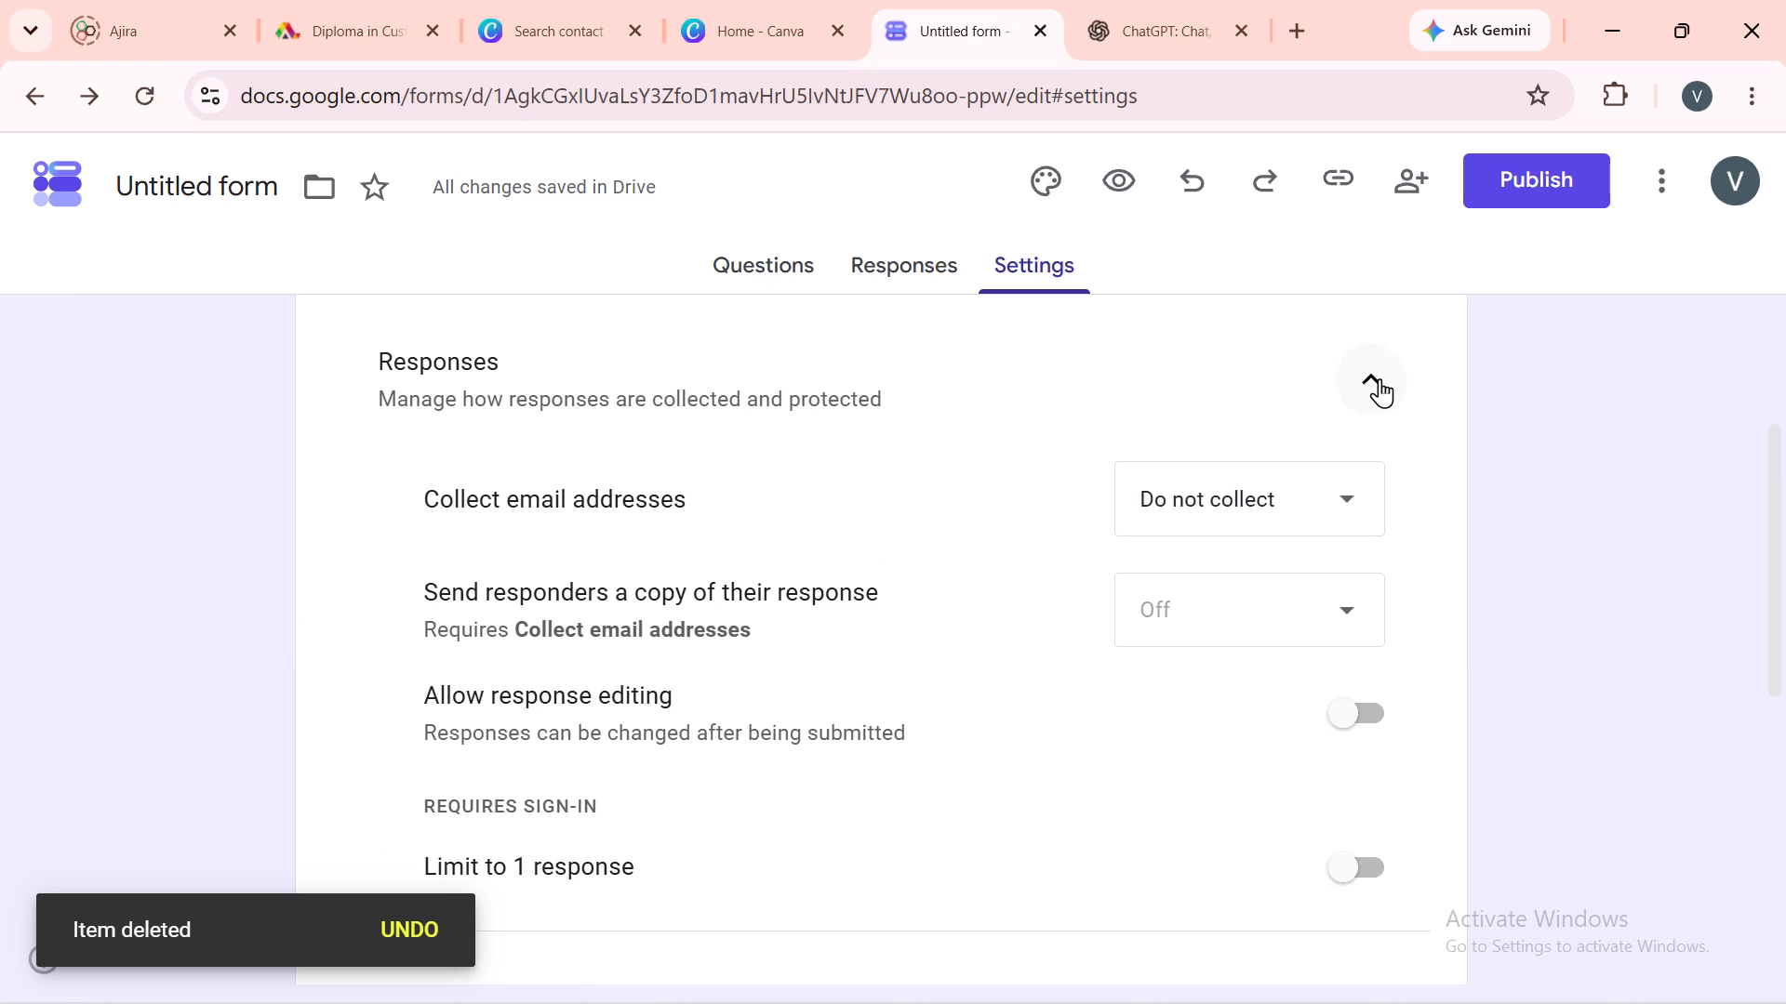
click(1379, 378)
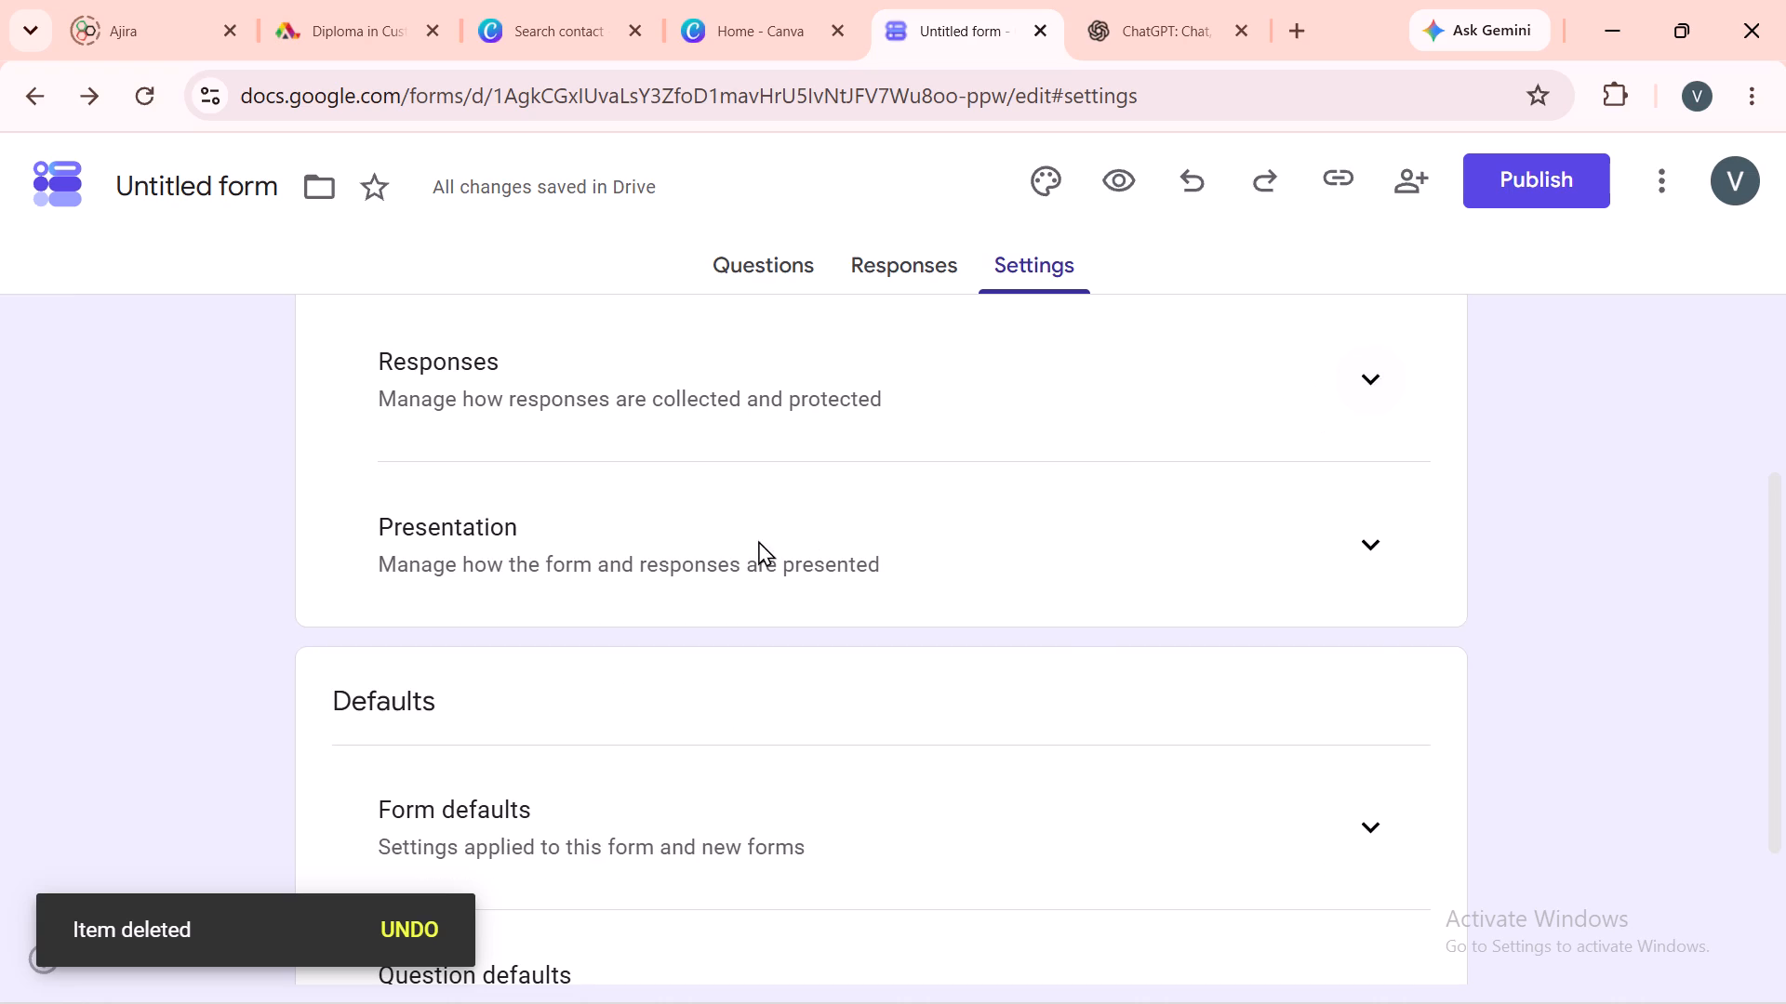
scroll(722, 561, down, 5)
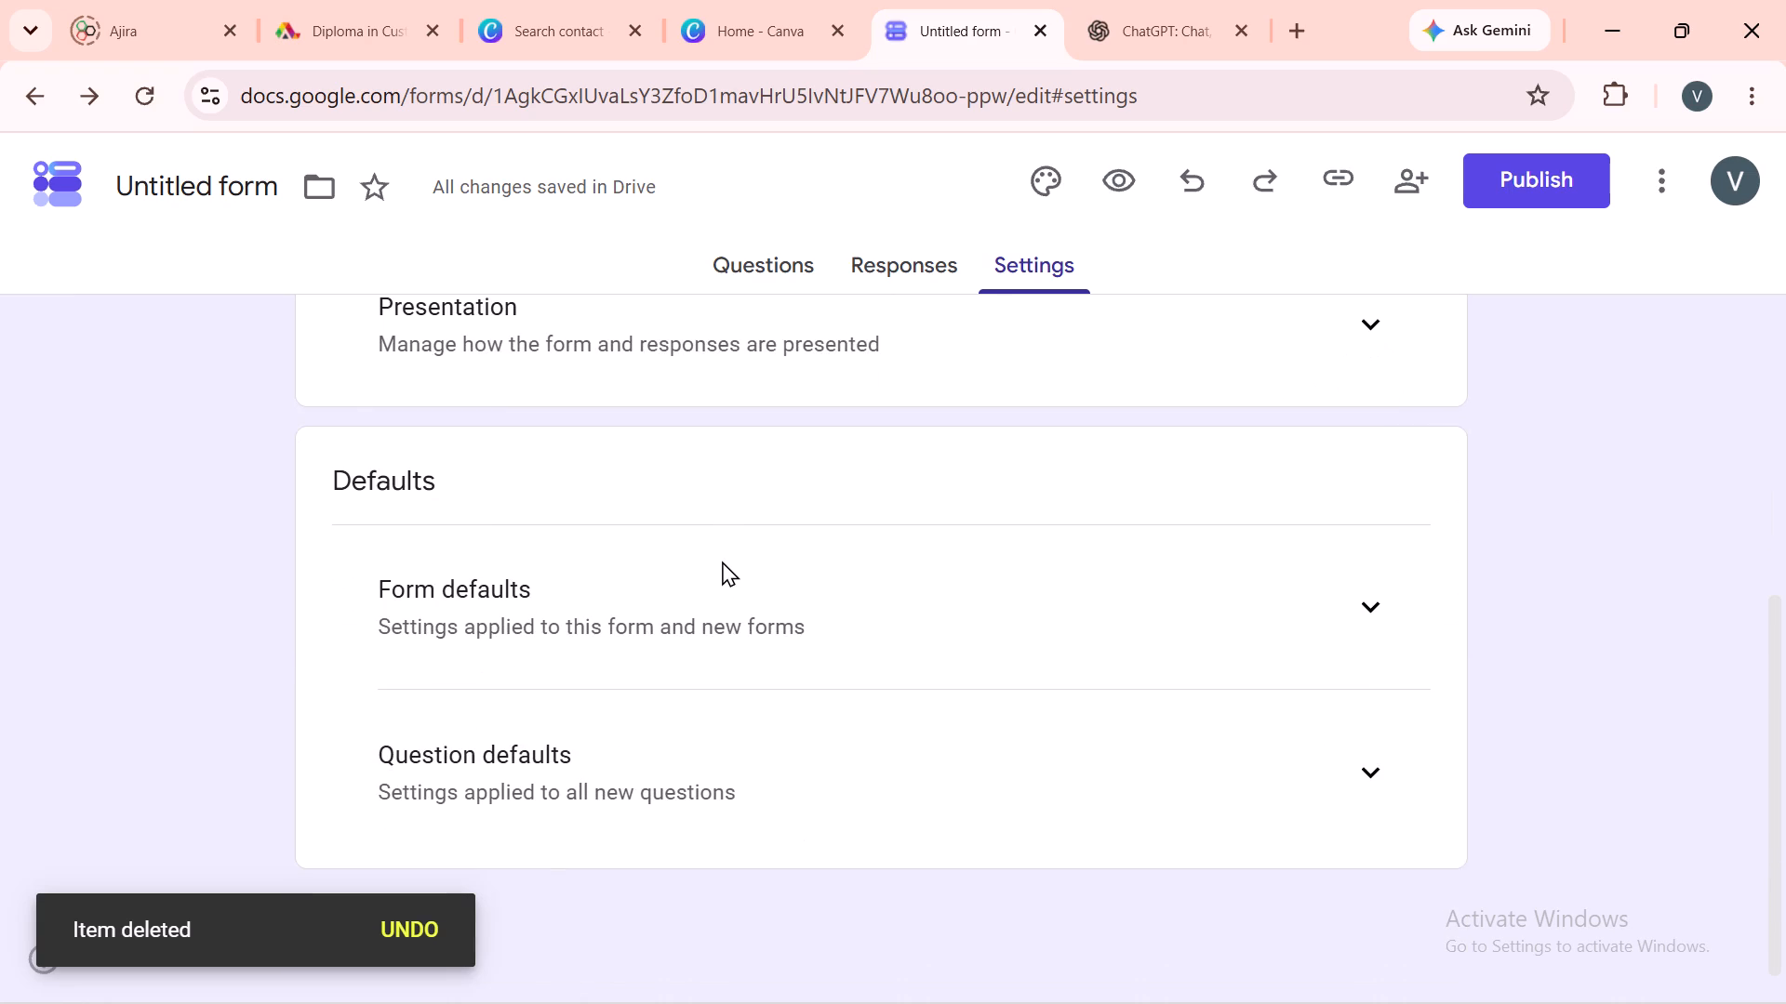
scroll(669, 646, up, 1)
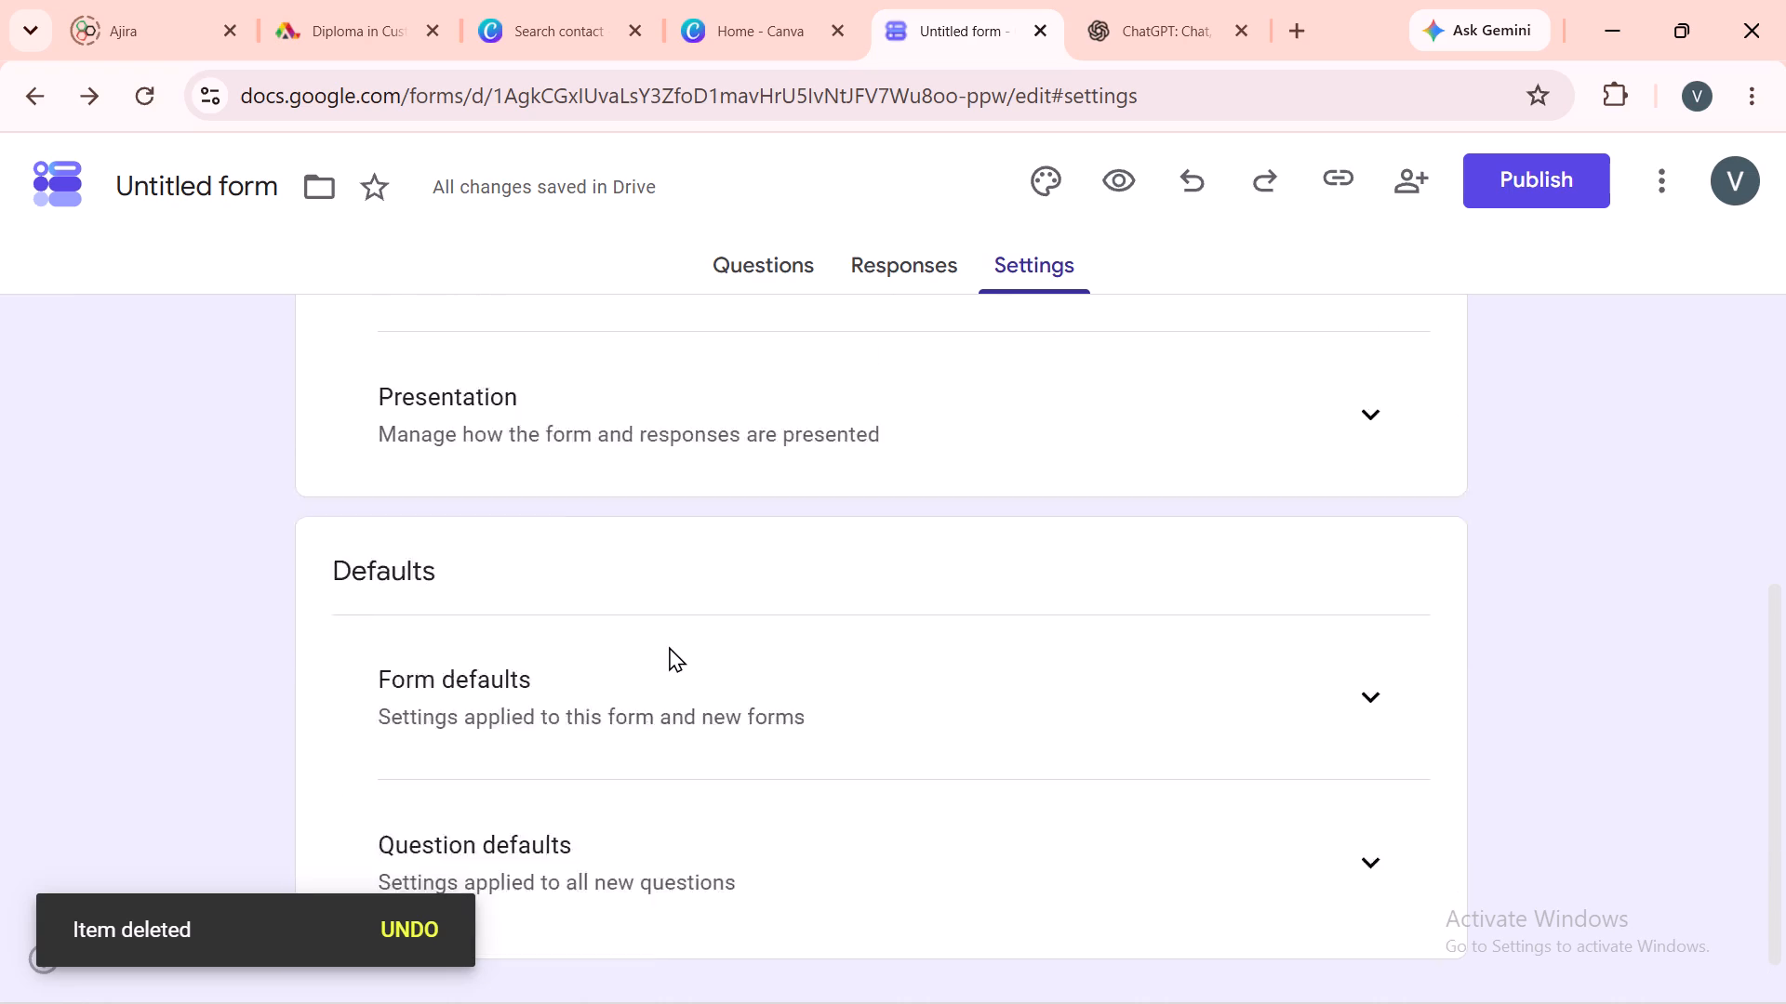
scroll(669, 646, up, 2)
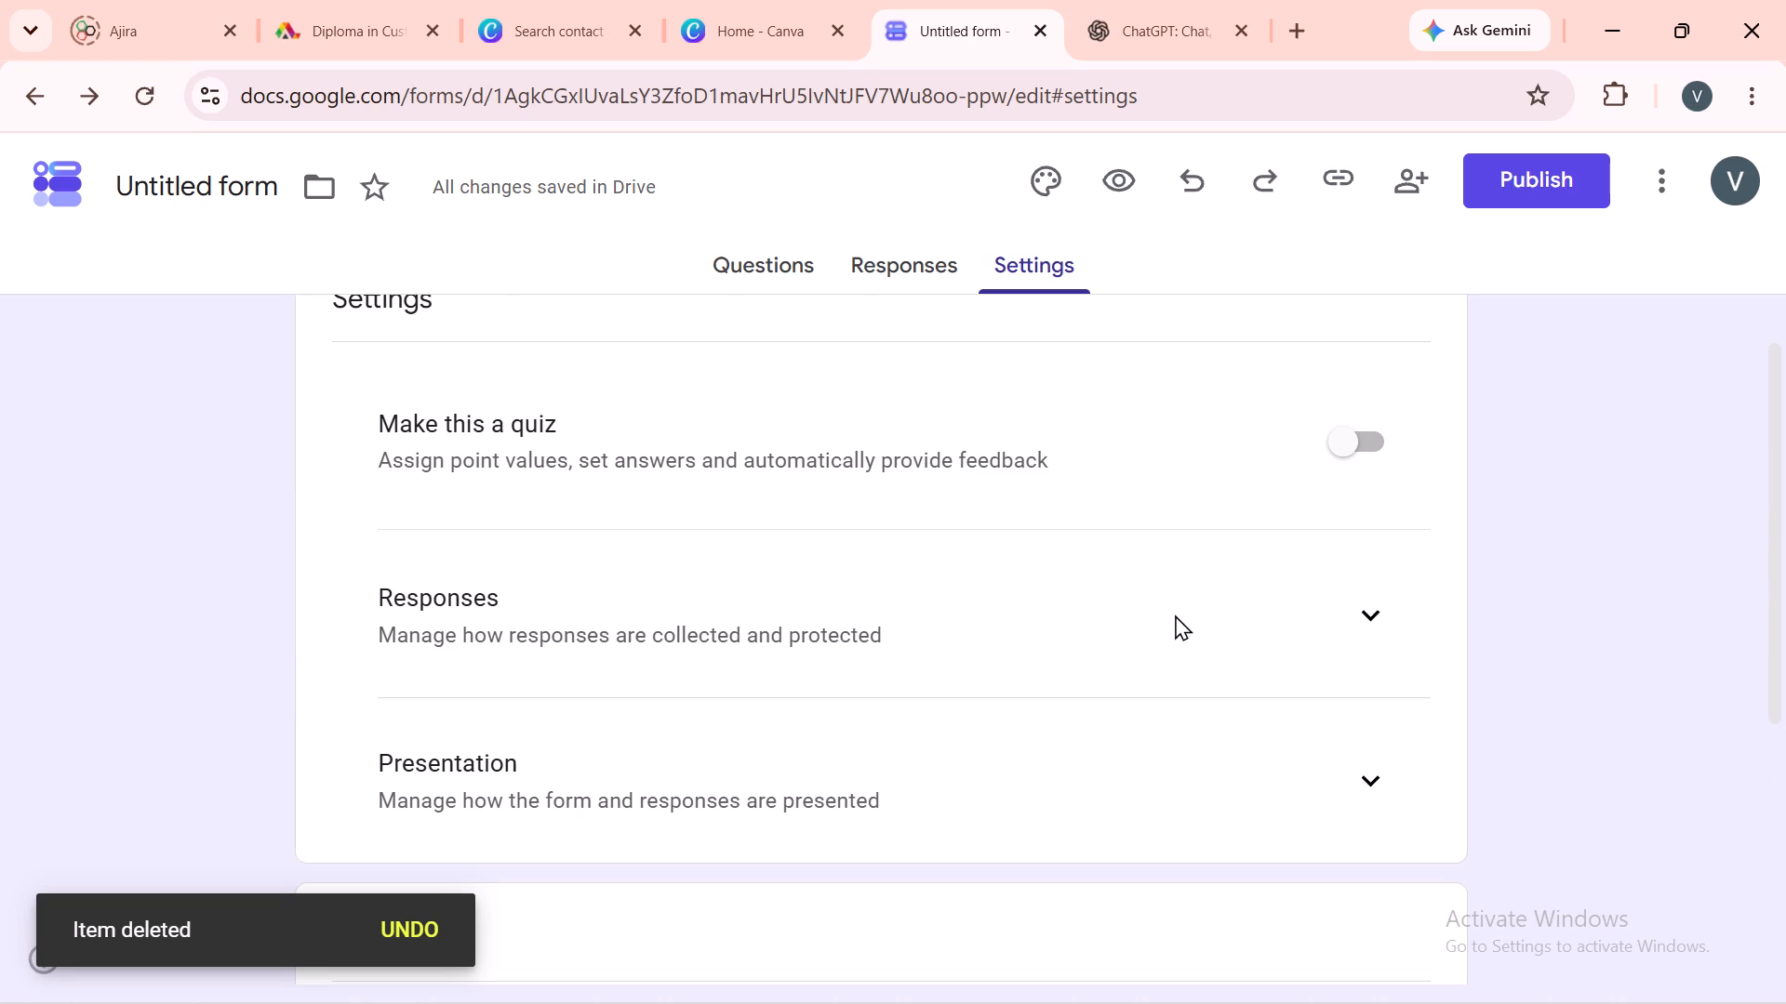
In the form's Responses settings, turn on Allow response editing.
click(1357, 606)
scroll(1302, 641, down, 1)
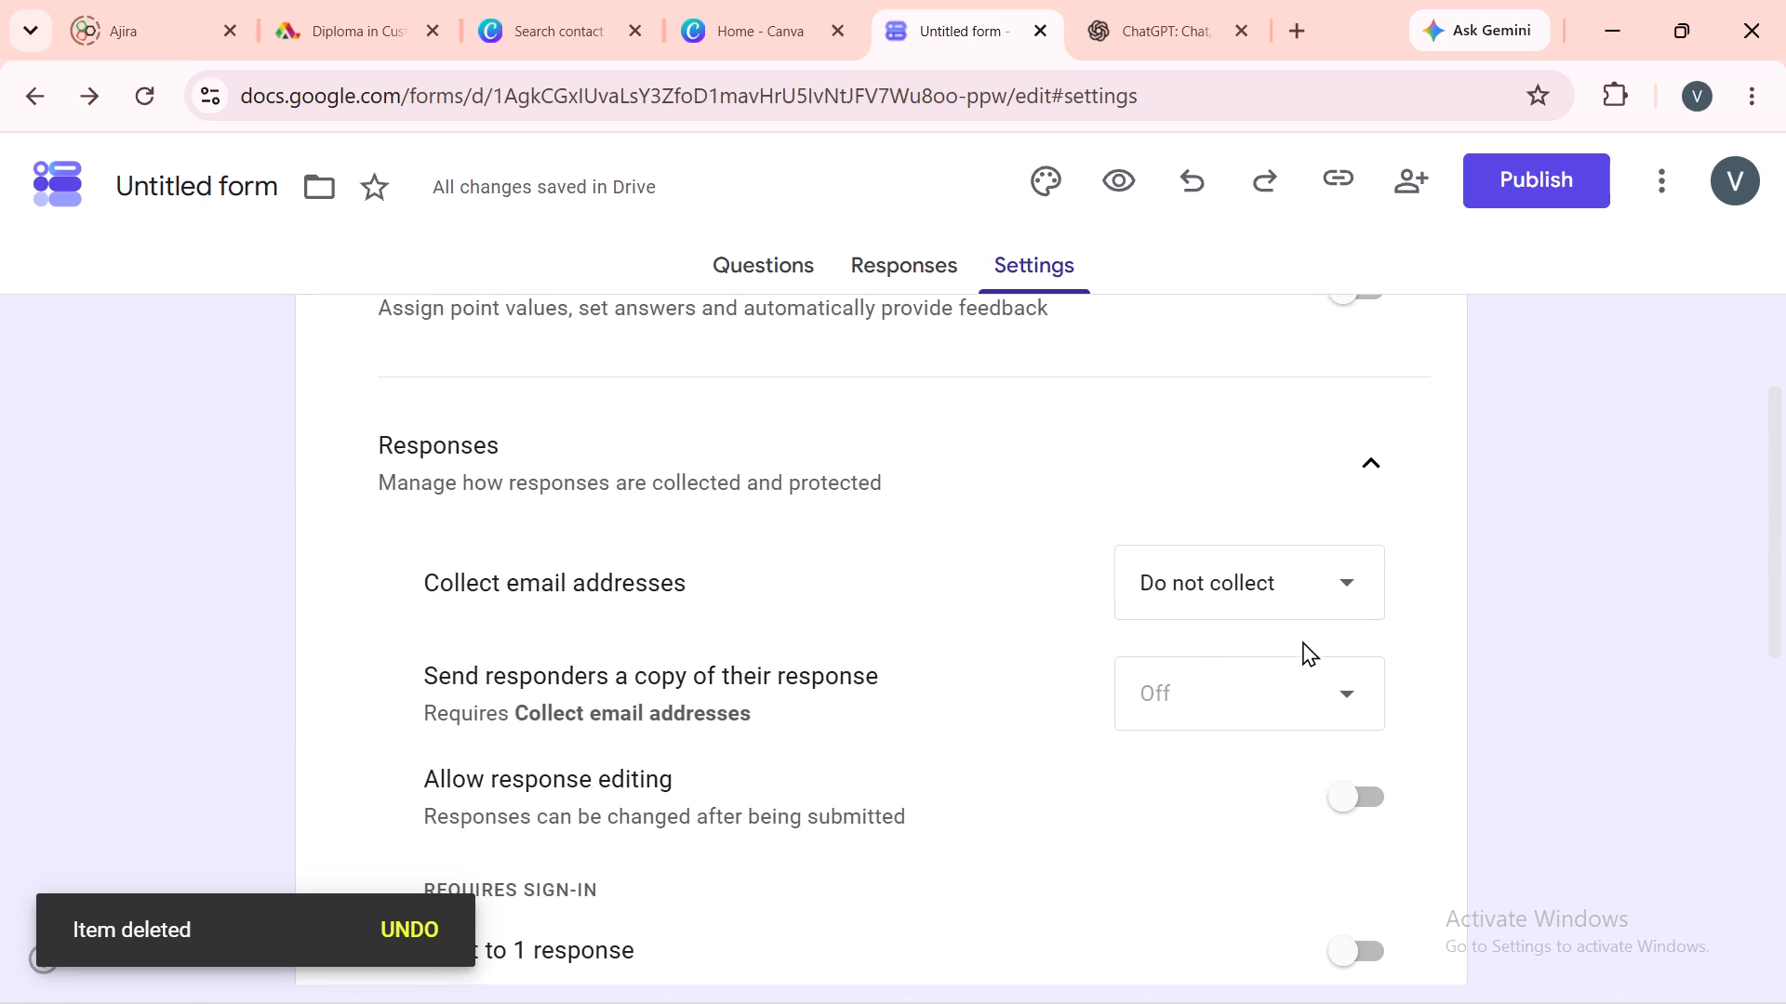
scroll(763, 727, down, 1)
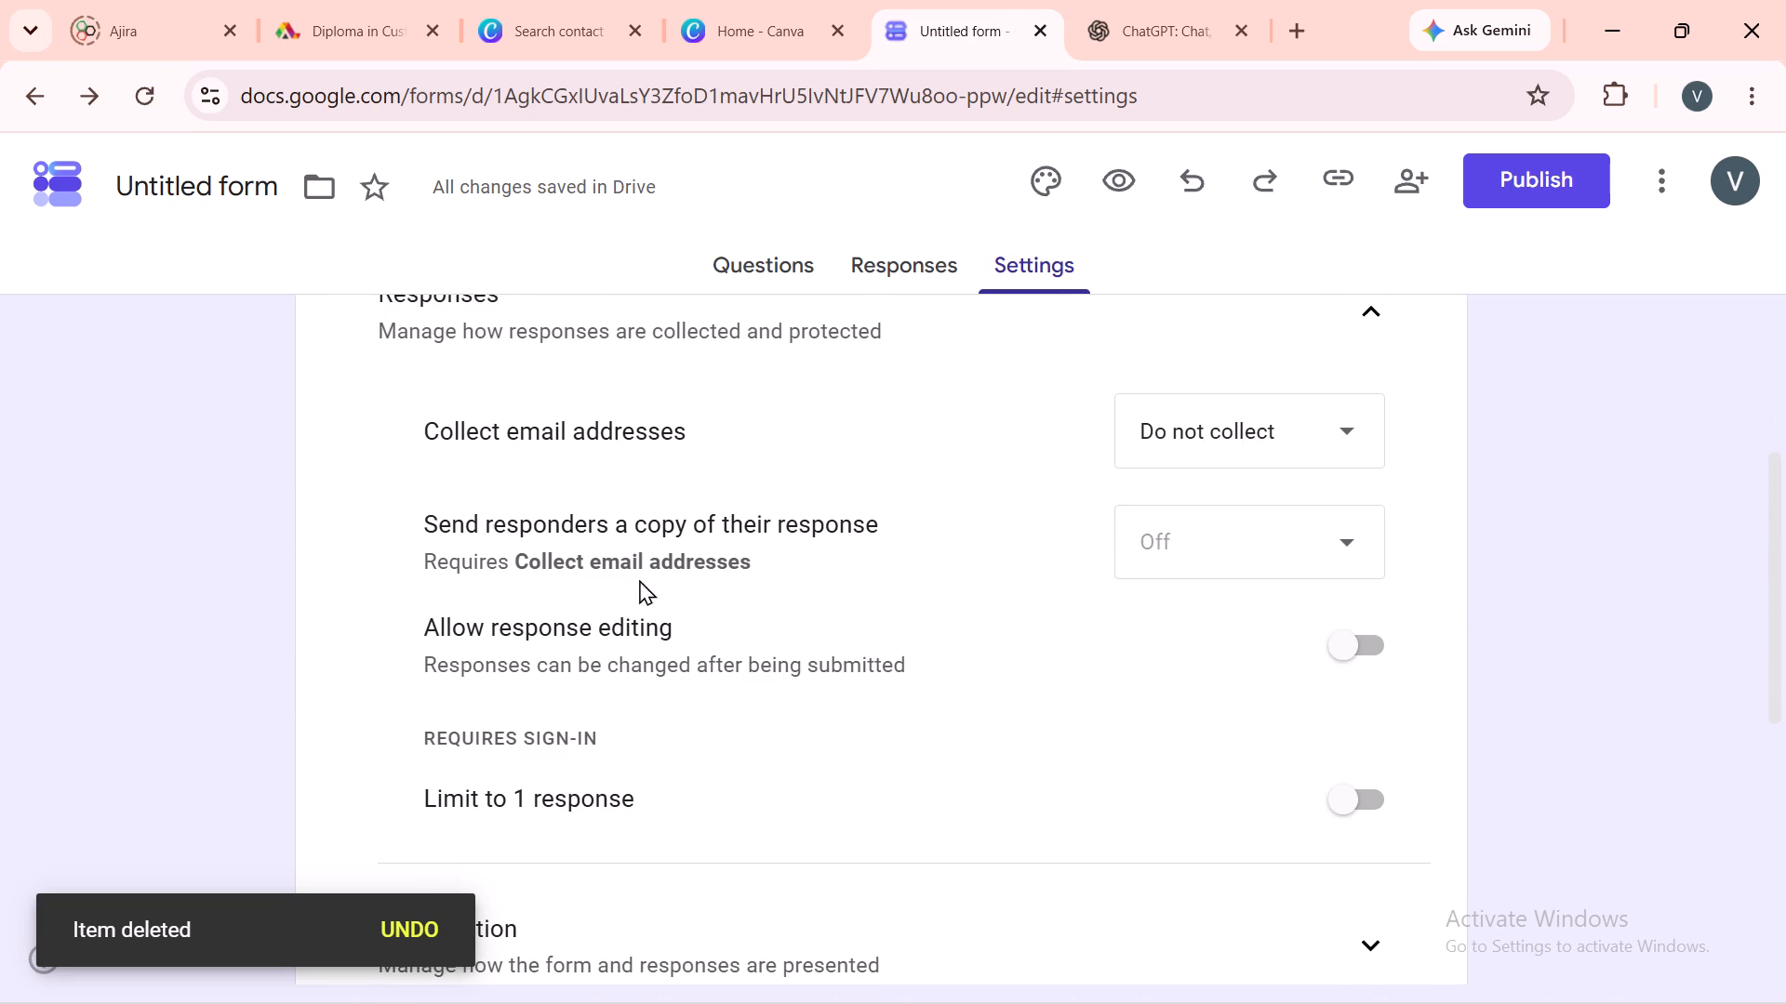
click(1337, 539)
click(1364, 653)
Set Collect email addresses to Responder input in the Responses settings.
scroll(1123, 686, down, 1)
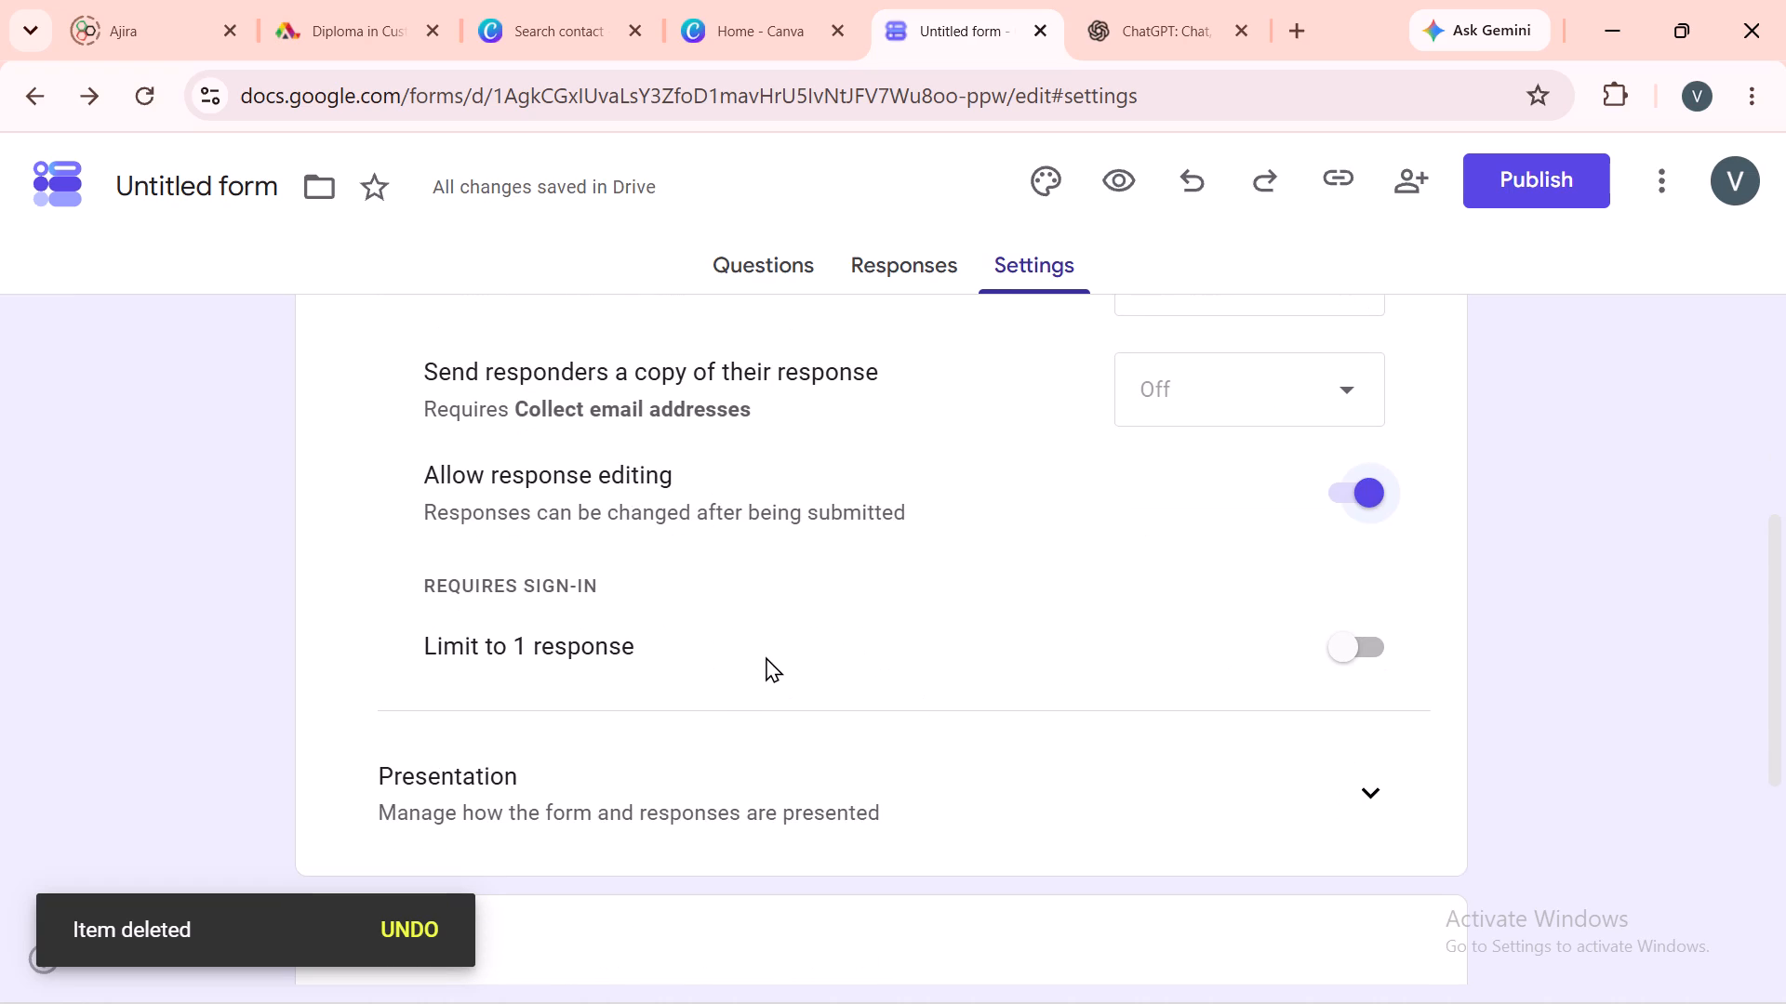
scroll(766, 656, up, 1)
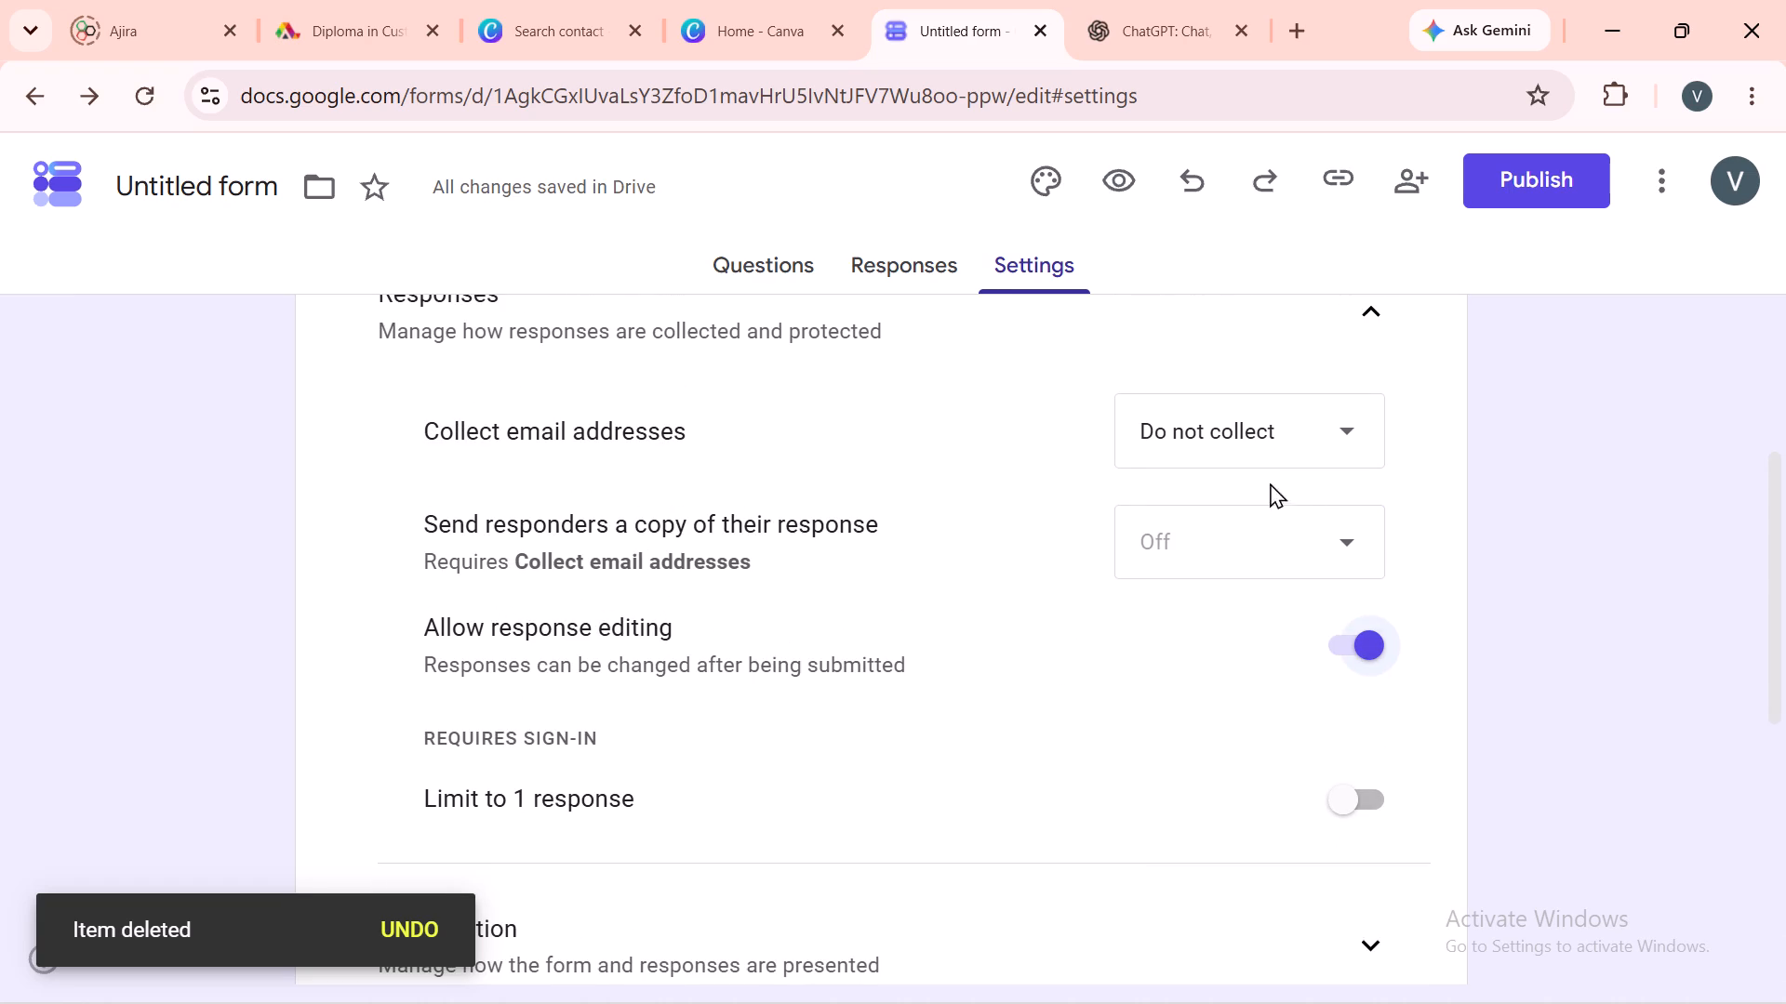
click(1346, 536)
double_click(1346, 536)
click(1344, 429)
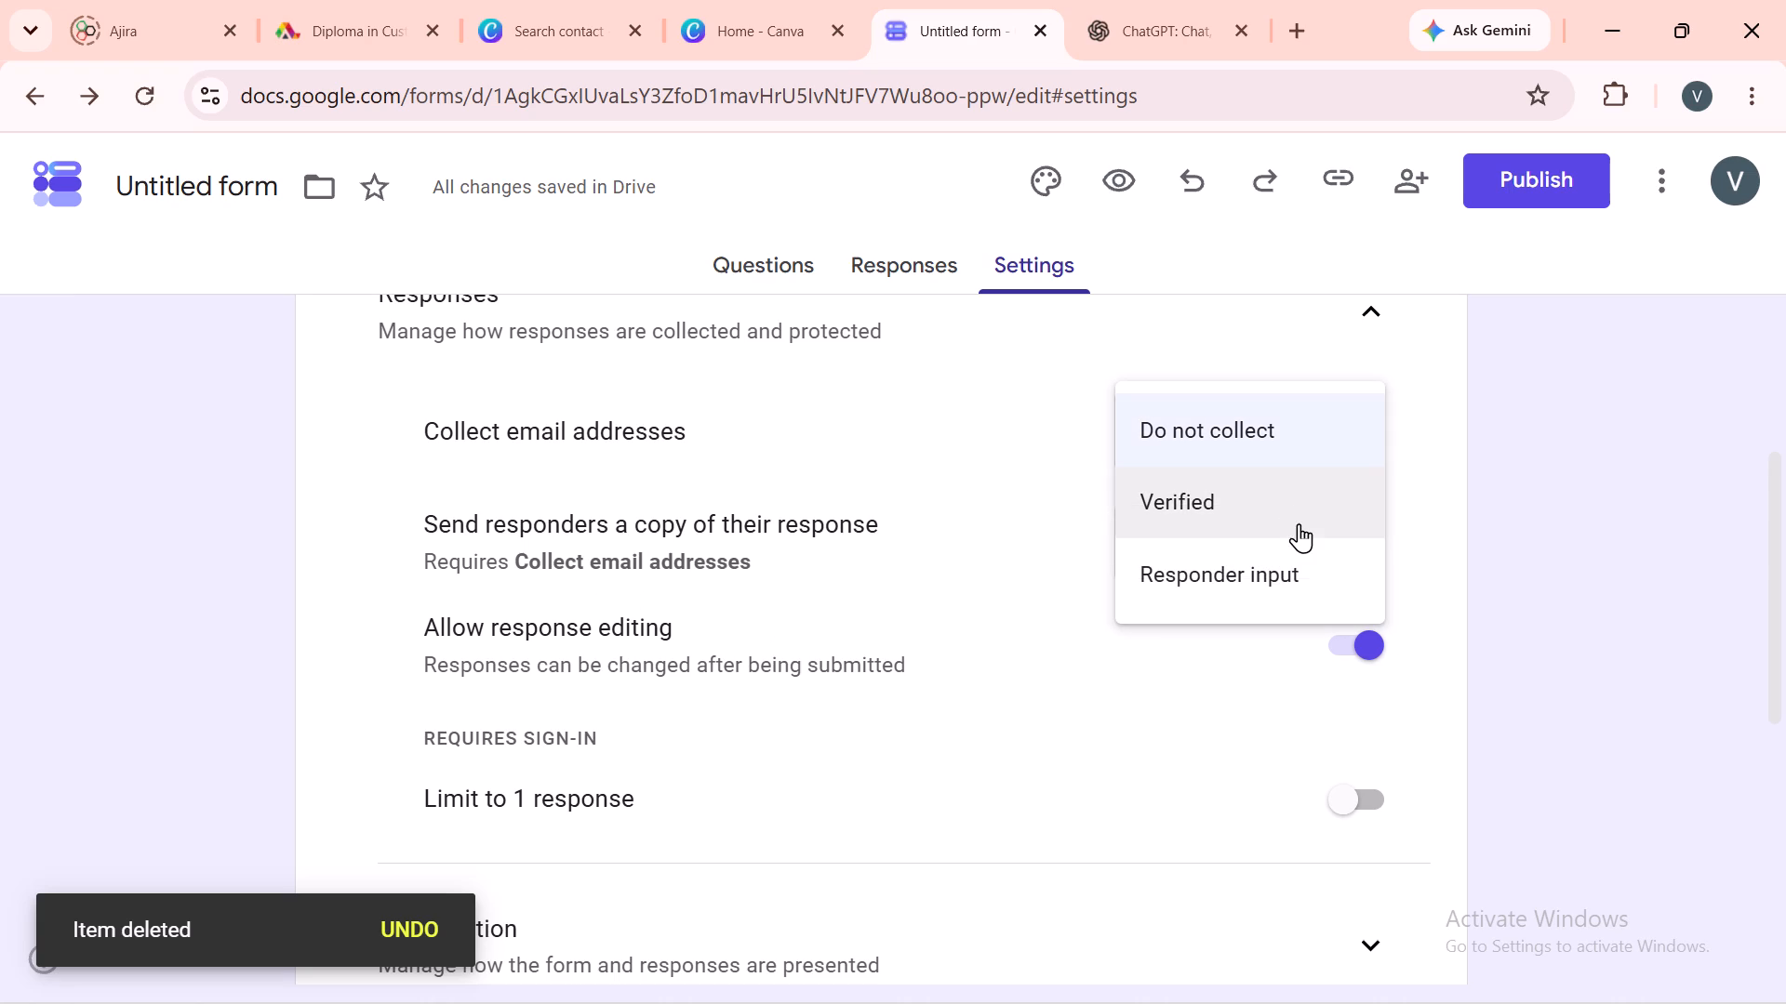
click(1286, 556)
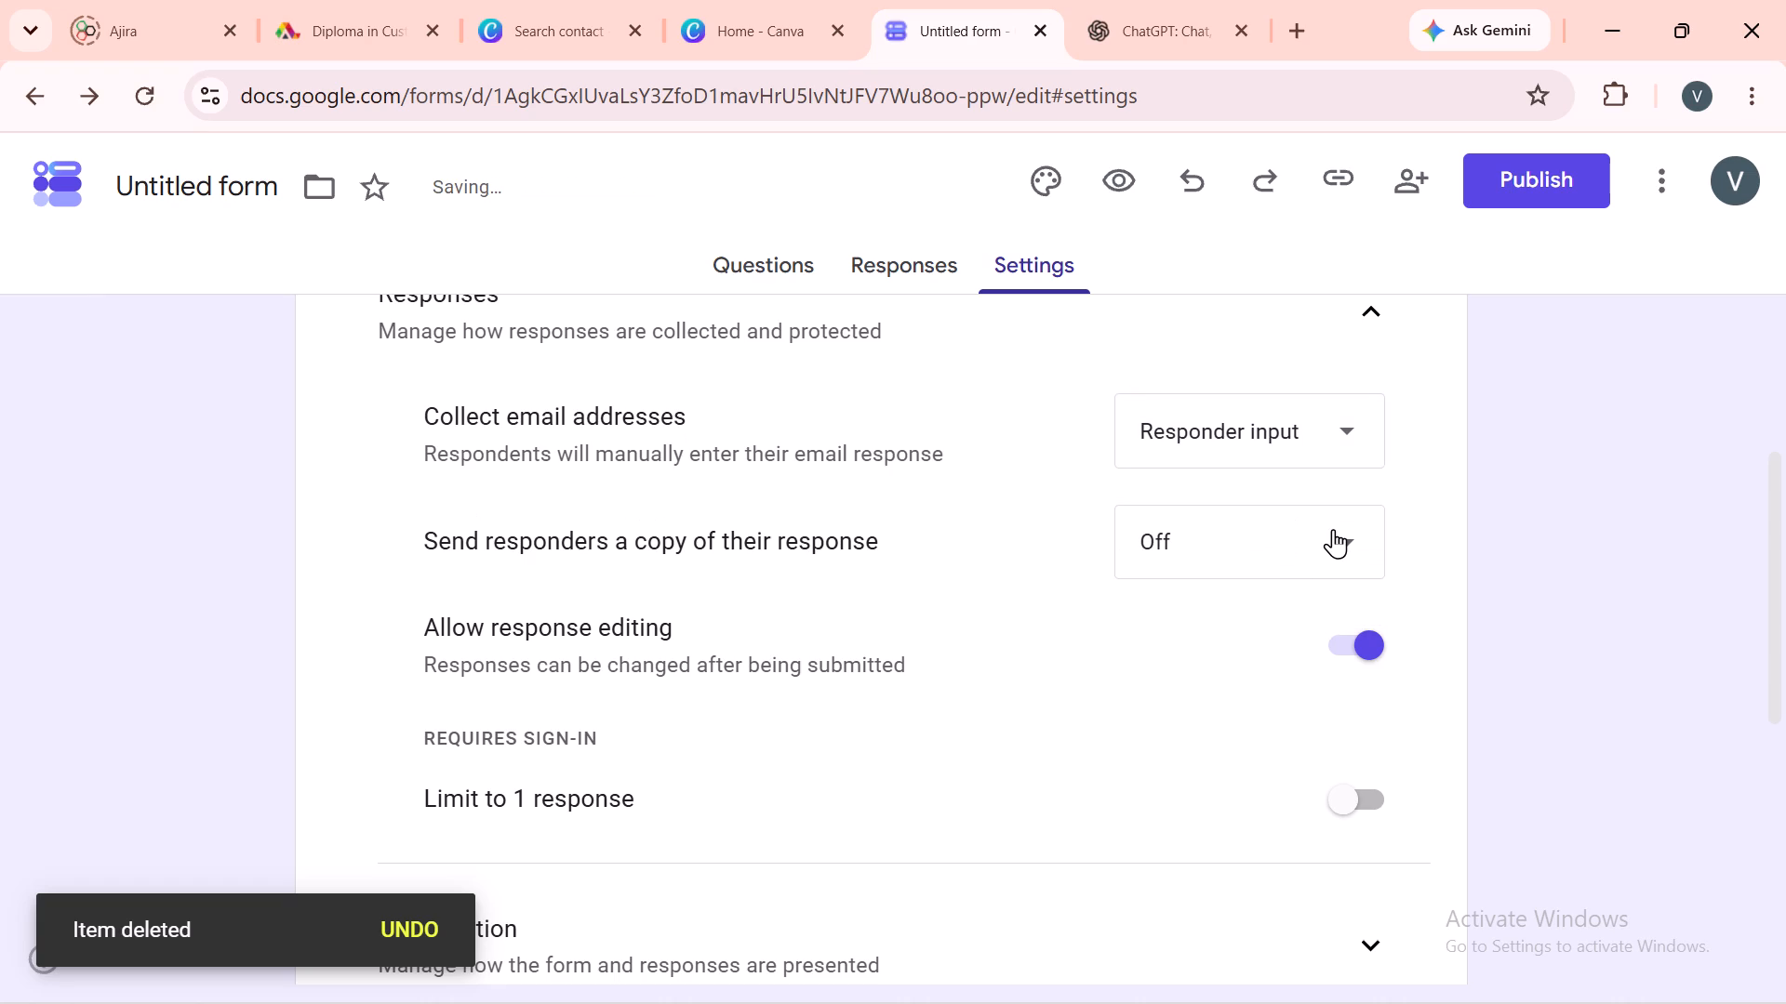
Set Send responders a copy of their response to Always in the Responses settings.
click(1333, 539)
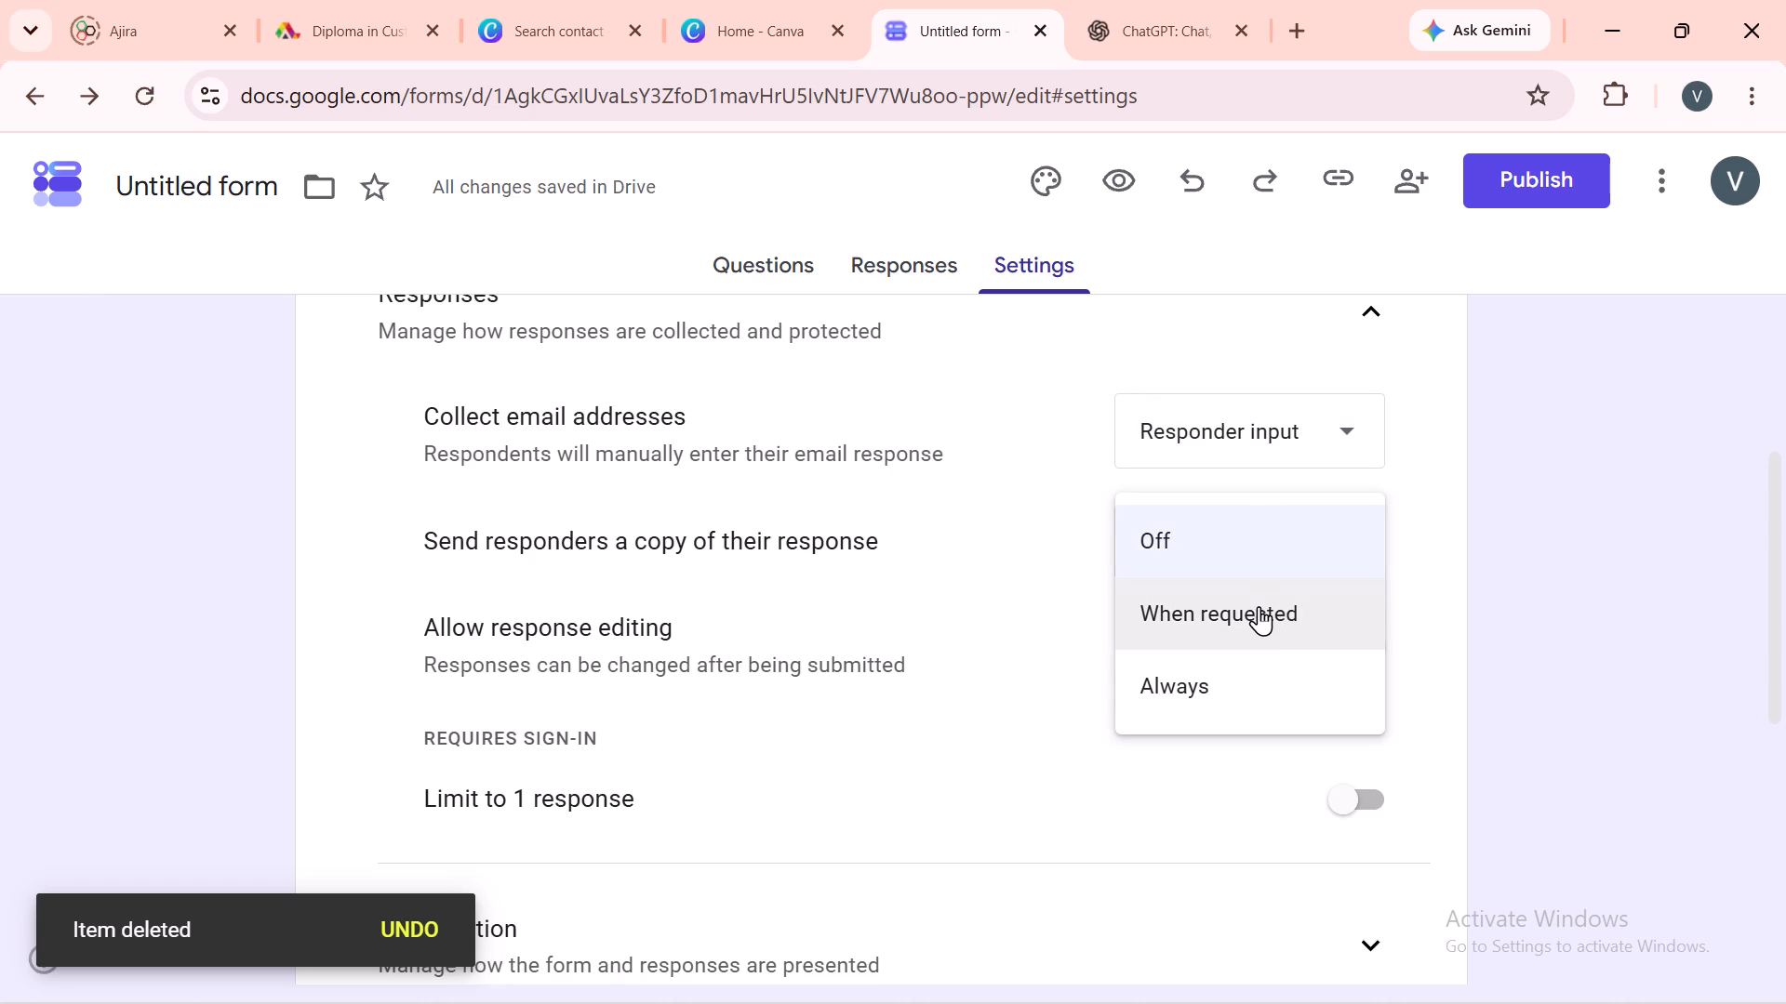
click(1230, 686)
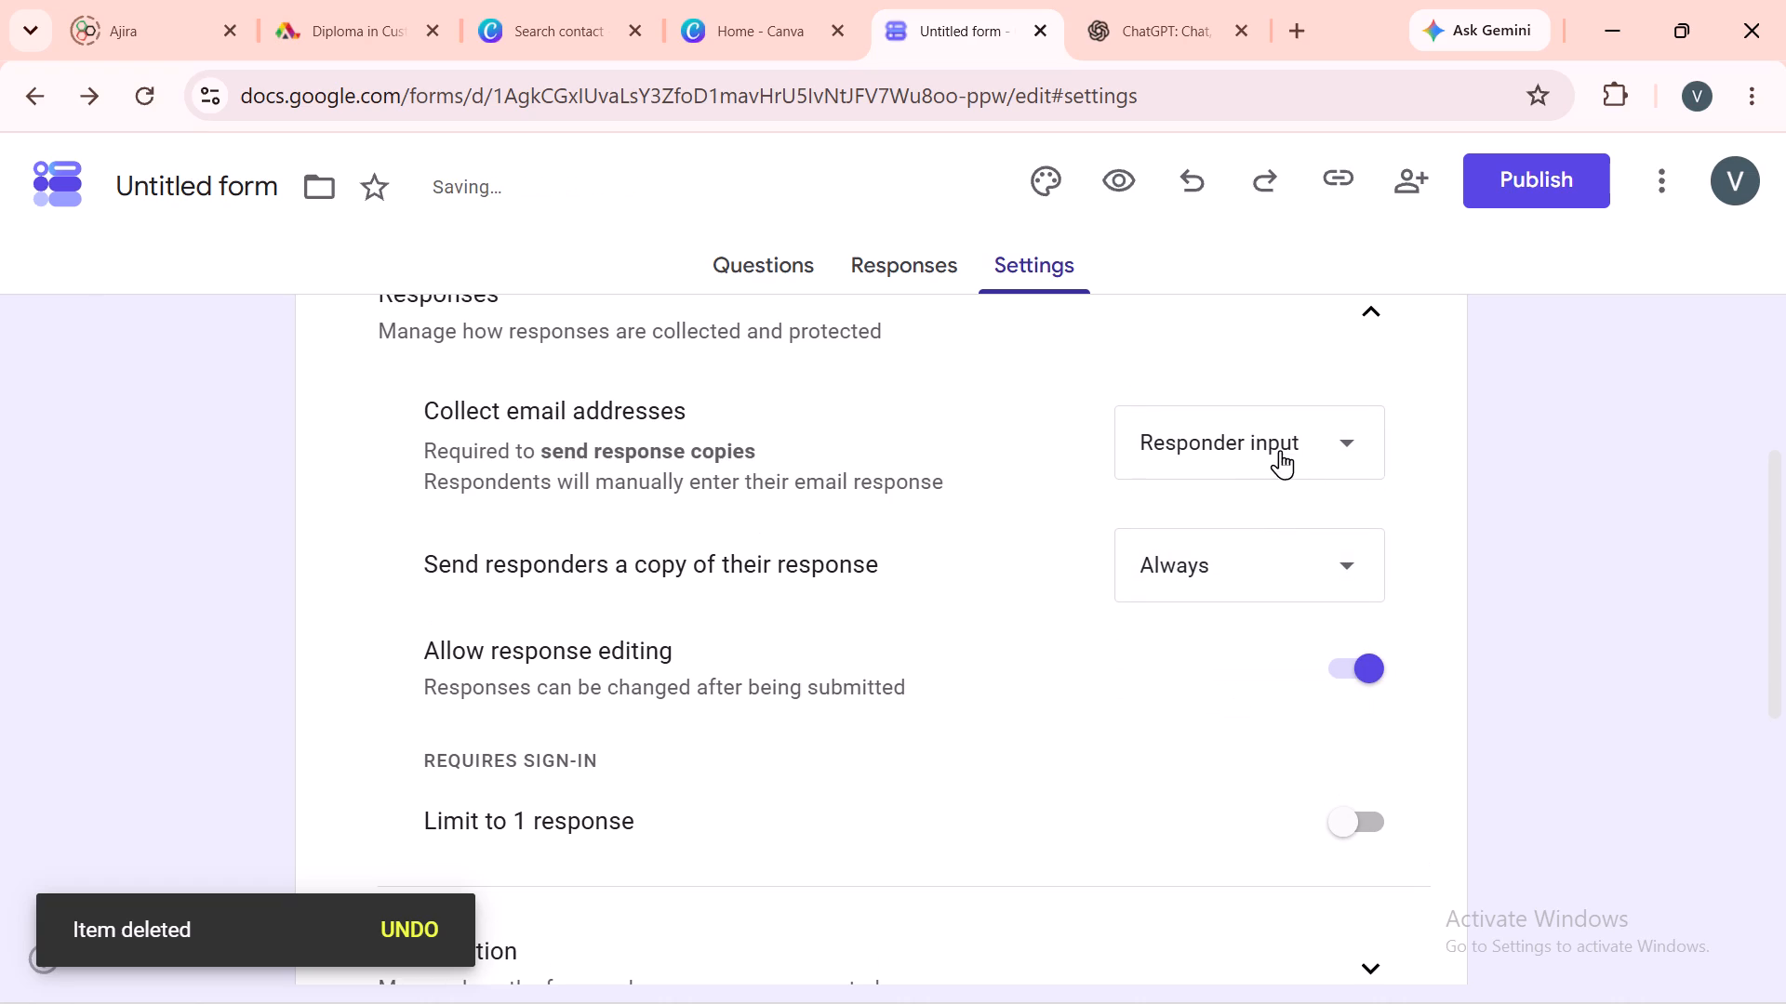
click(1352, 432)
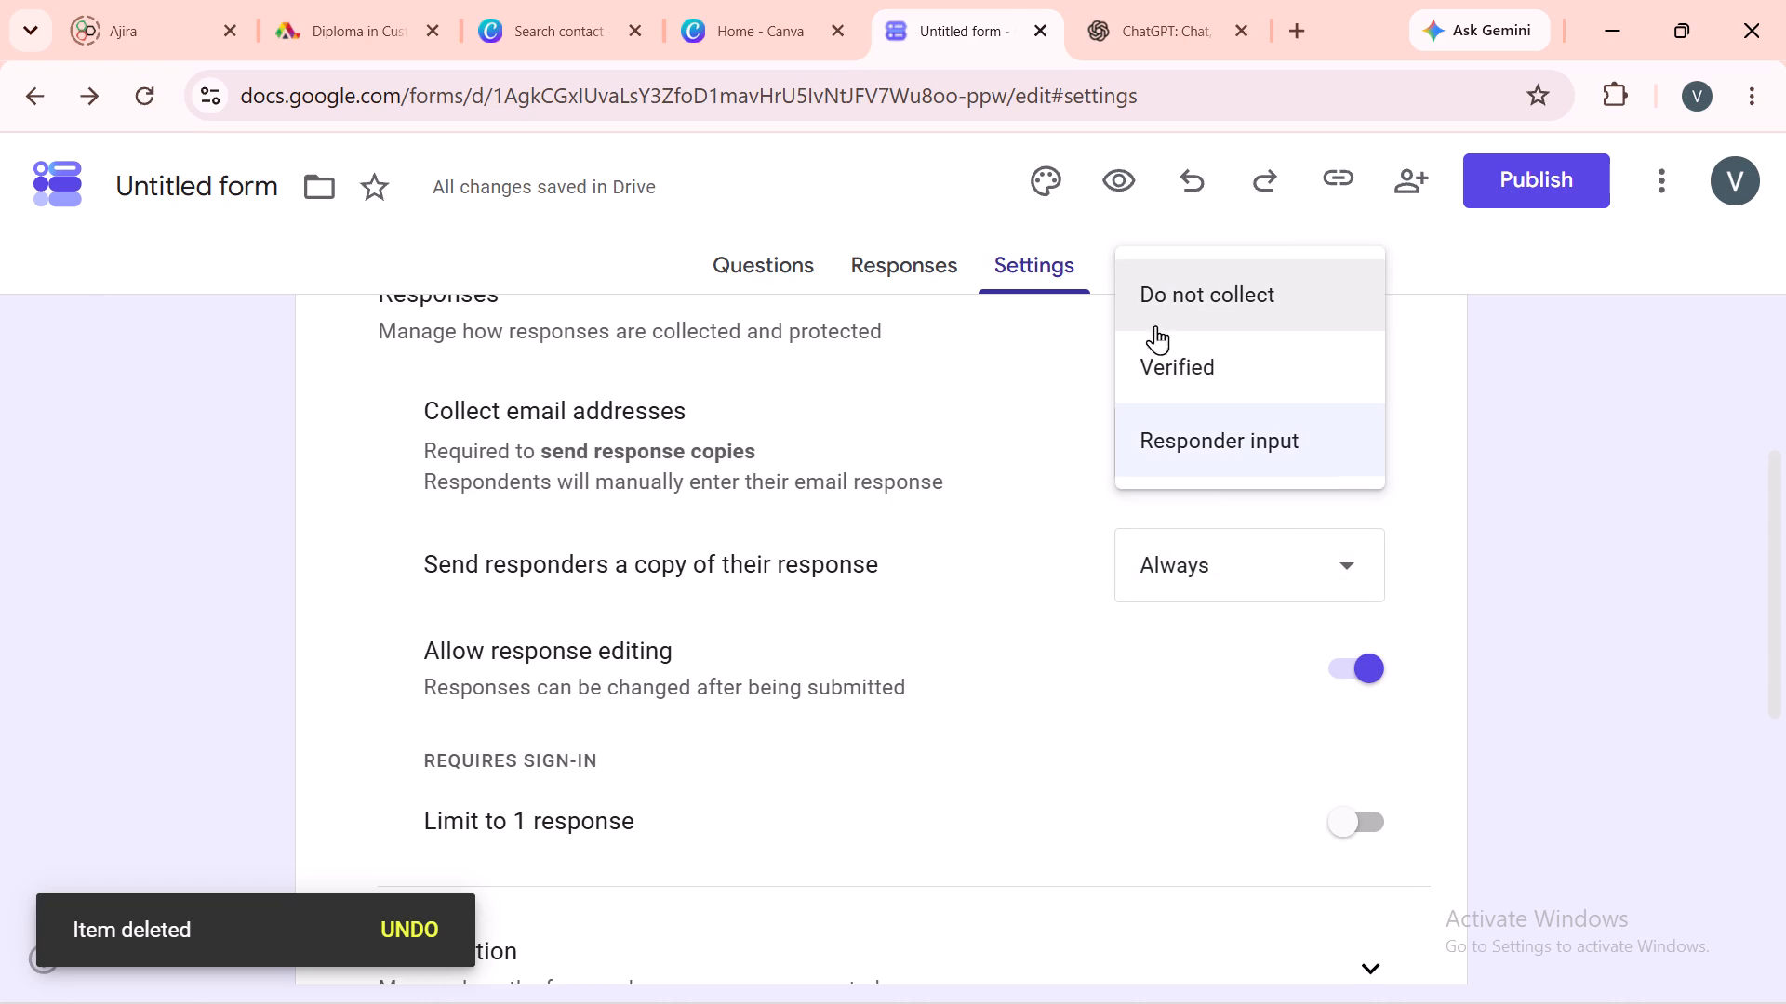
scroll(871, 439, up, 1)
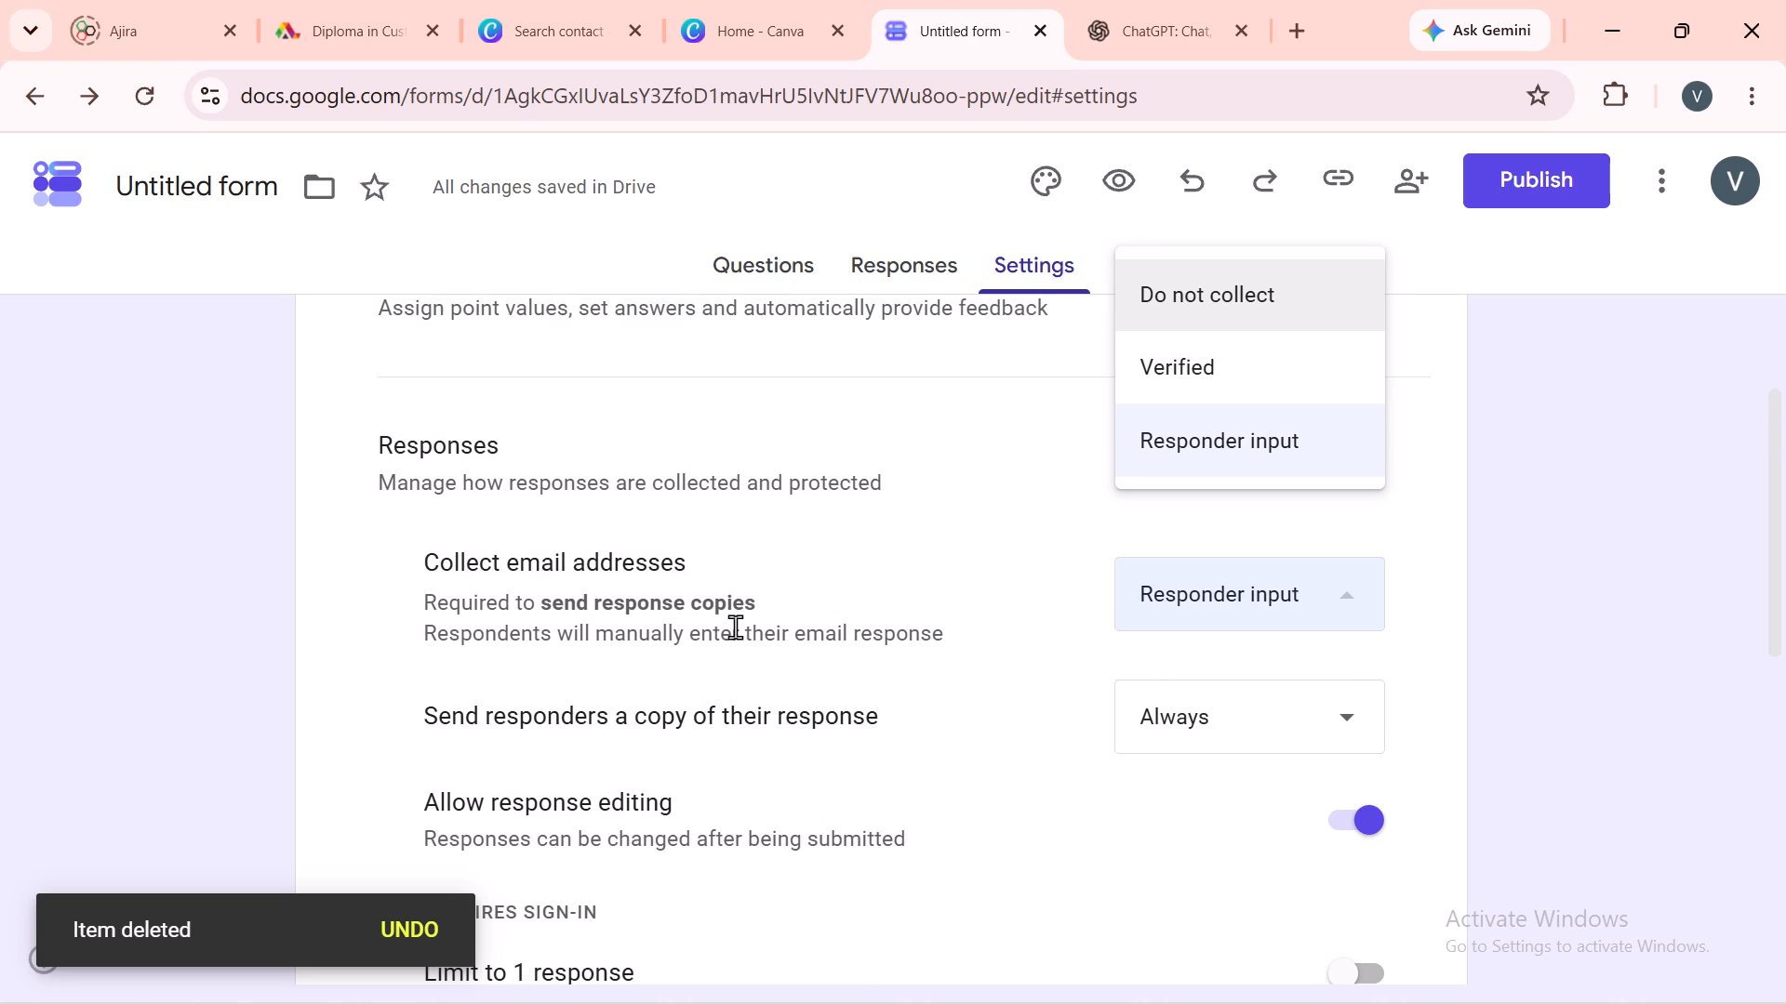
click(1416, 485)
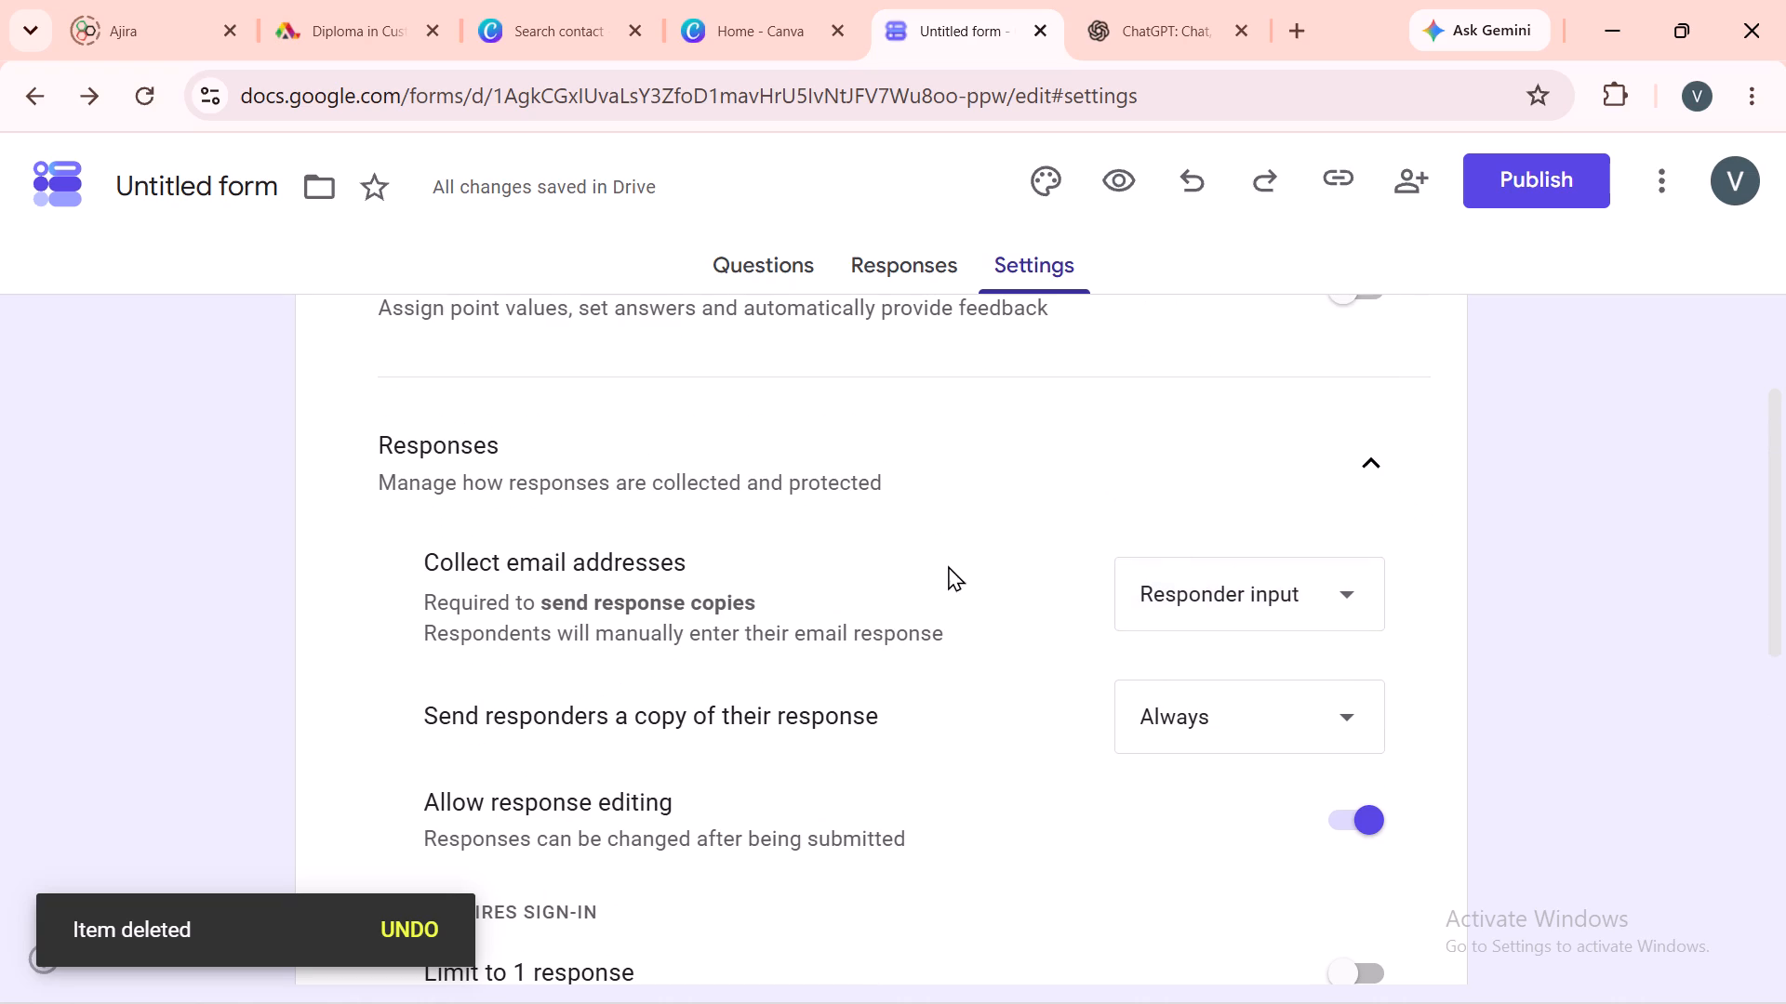
Examine the remaining form settings, including the expanded Presentation options and the Defaults section.
scroll(949, 561, down, 1)
scroll(1118, 485, down, 2)
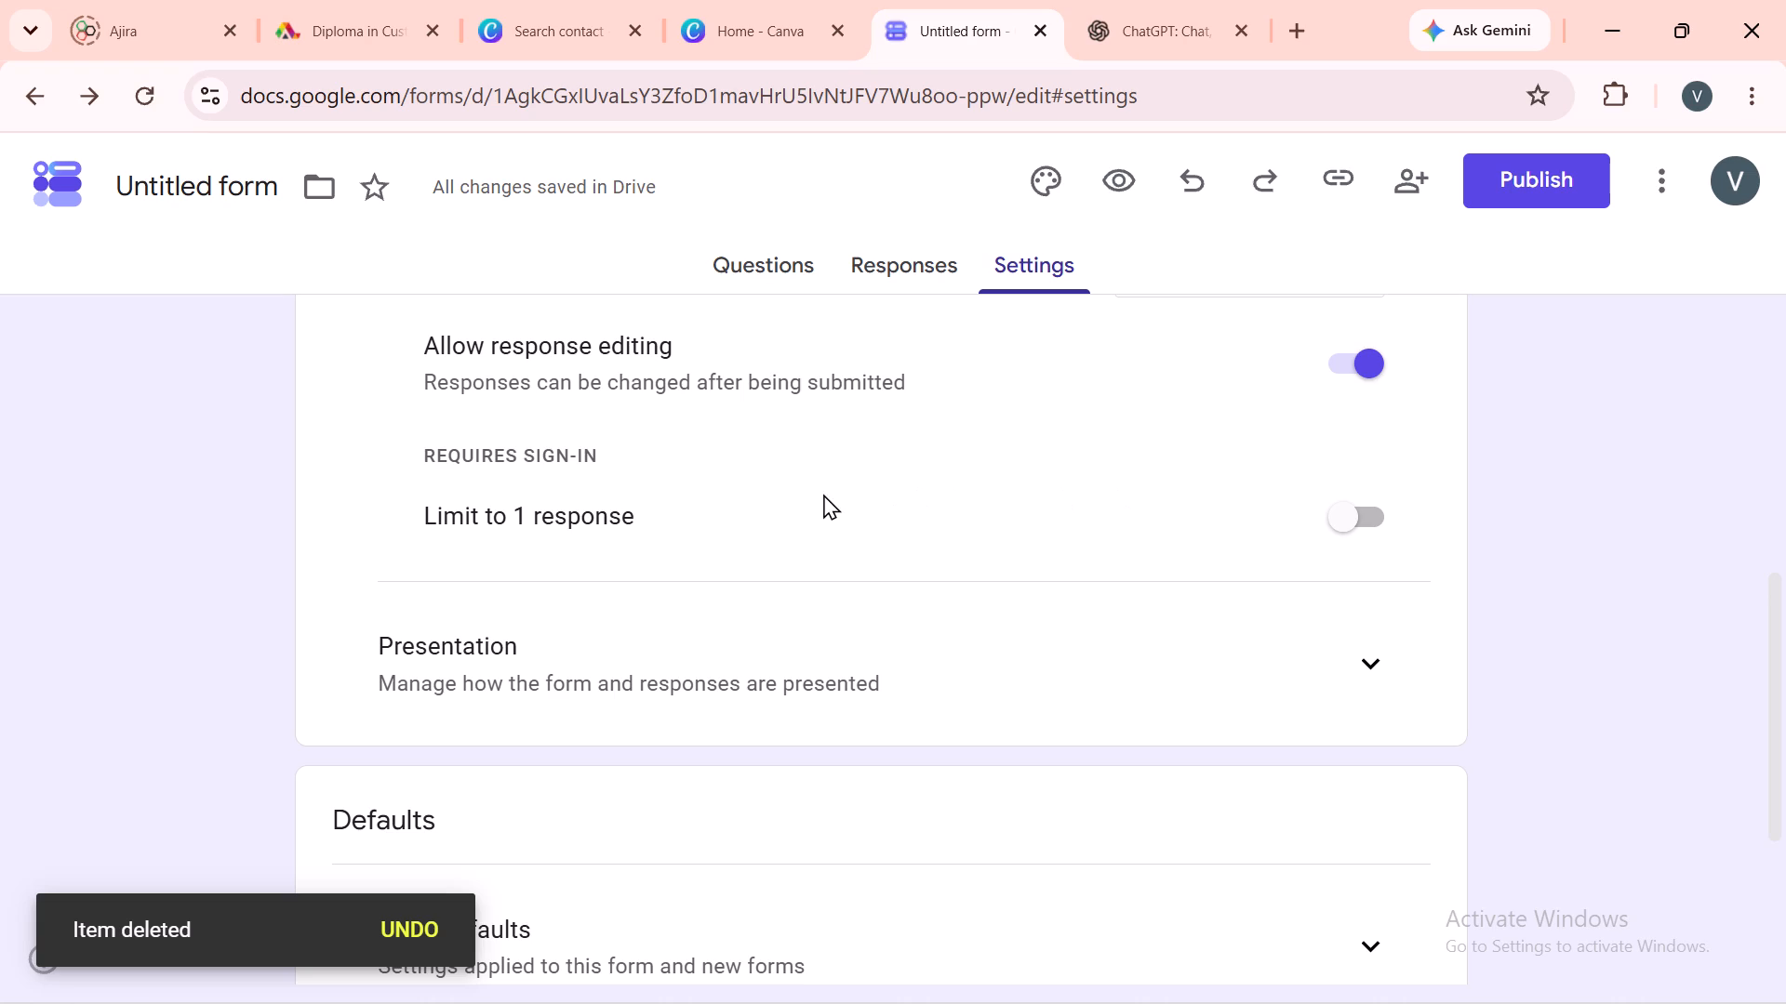
scroll(834, 474, up, 1)
scroll(834, 474, down, 1)
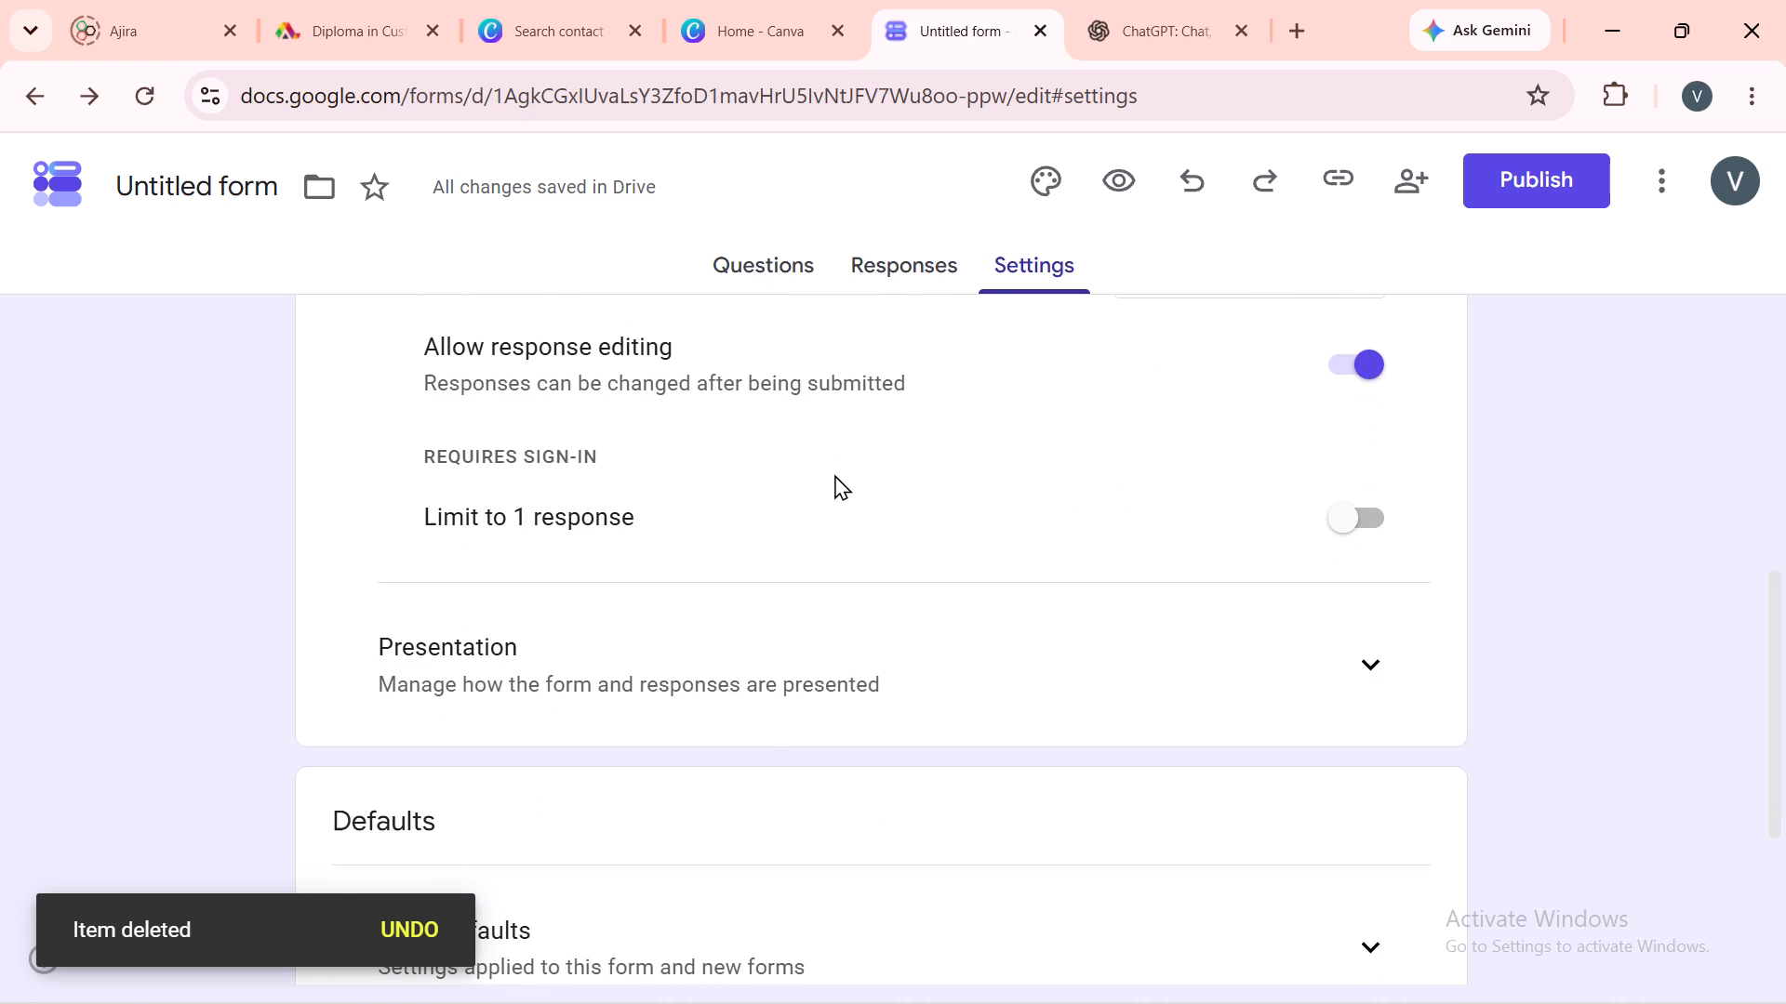
scroll(834, 474, down, 2)
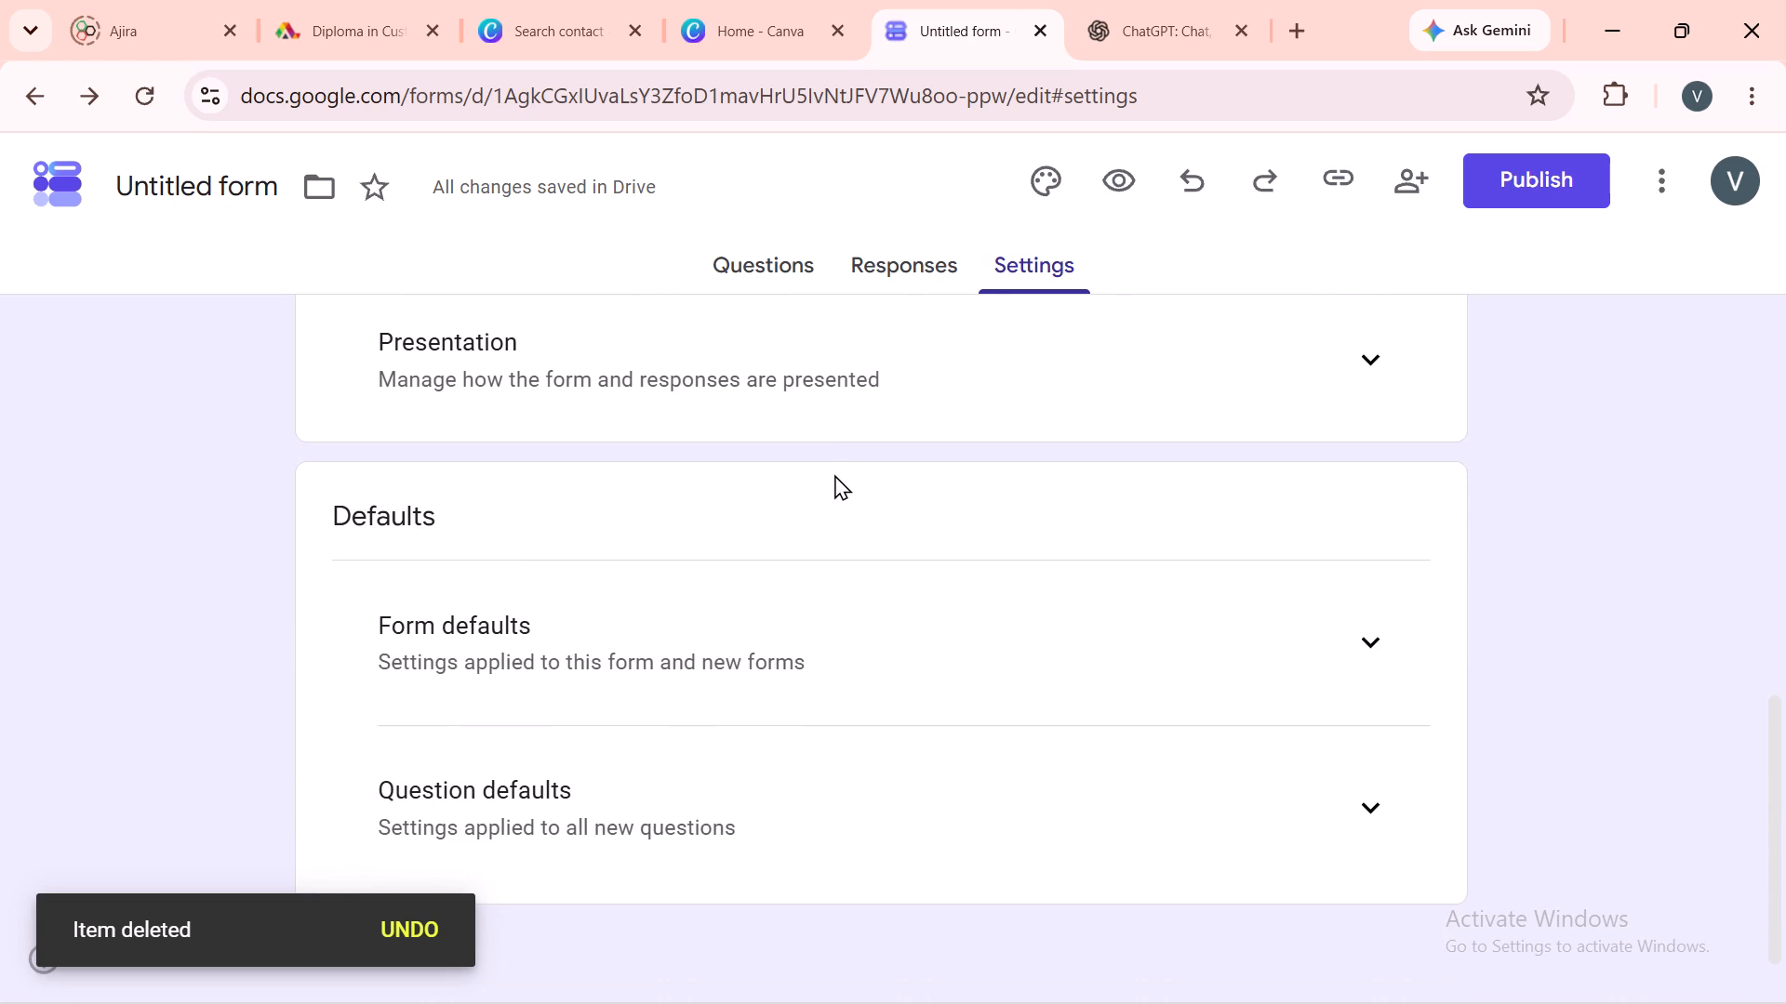
click(1387, 358)
scroll(810, 529, down, 1)
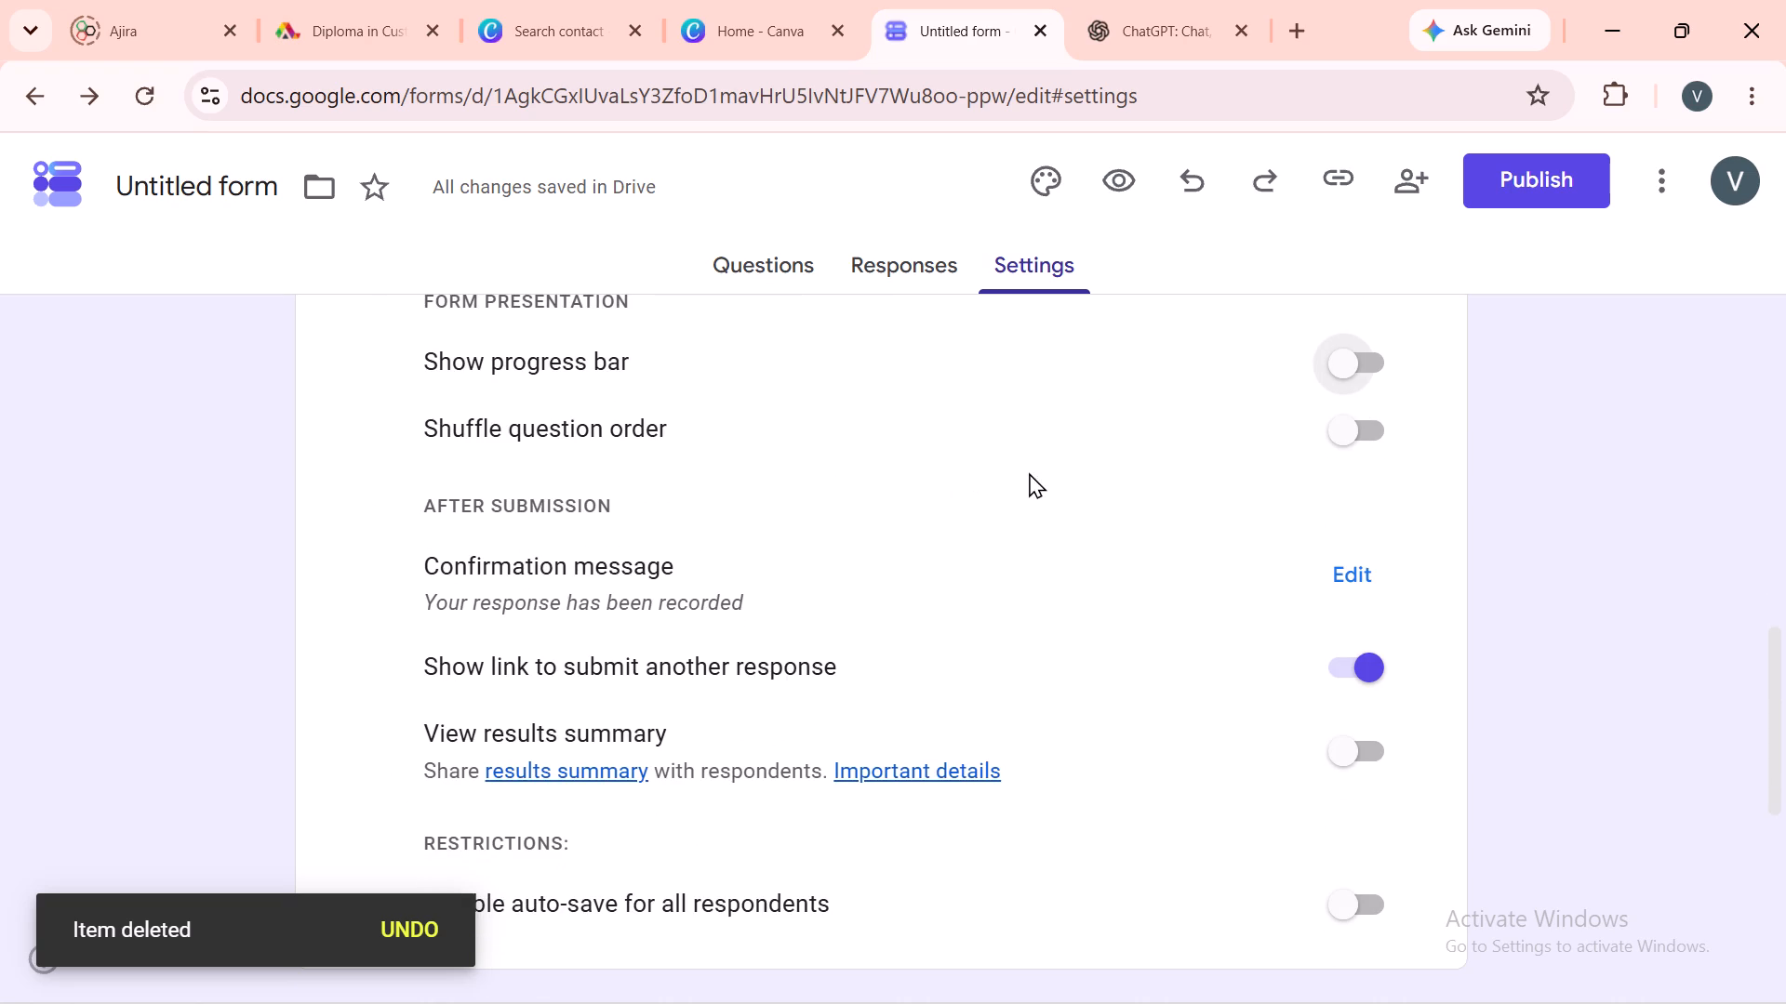
scroll(759, 559, down, 2)
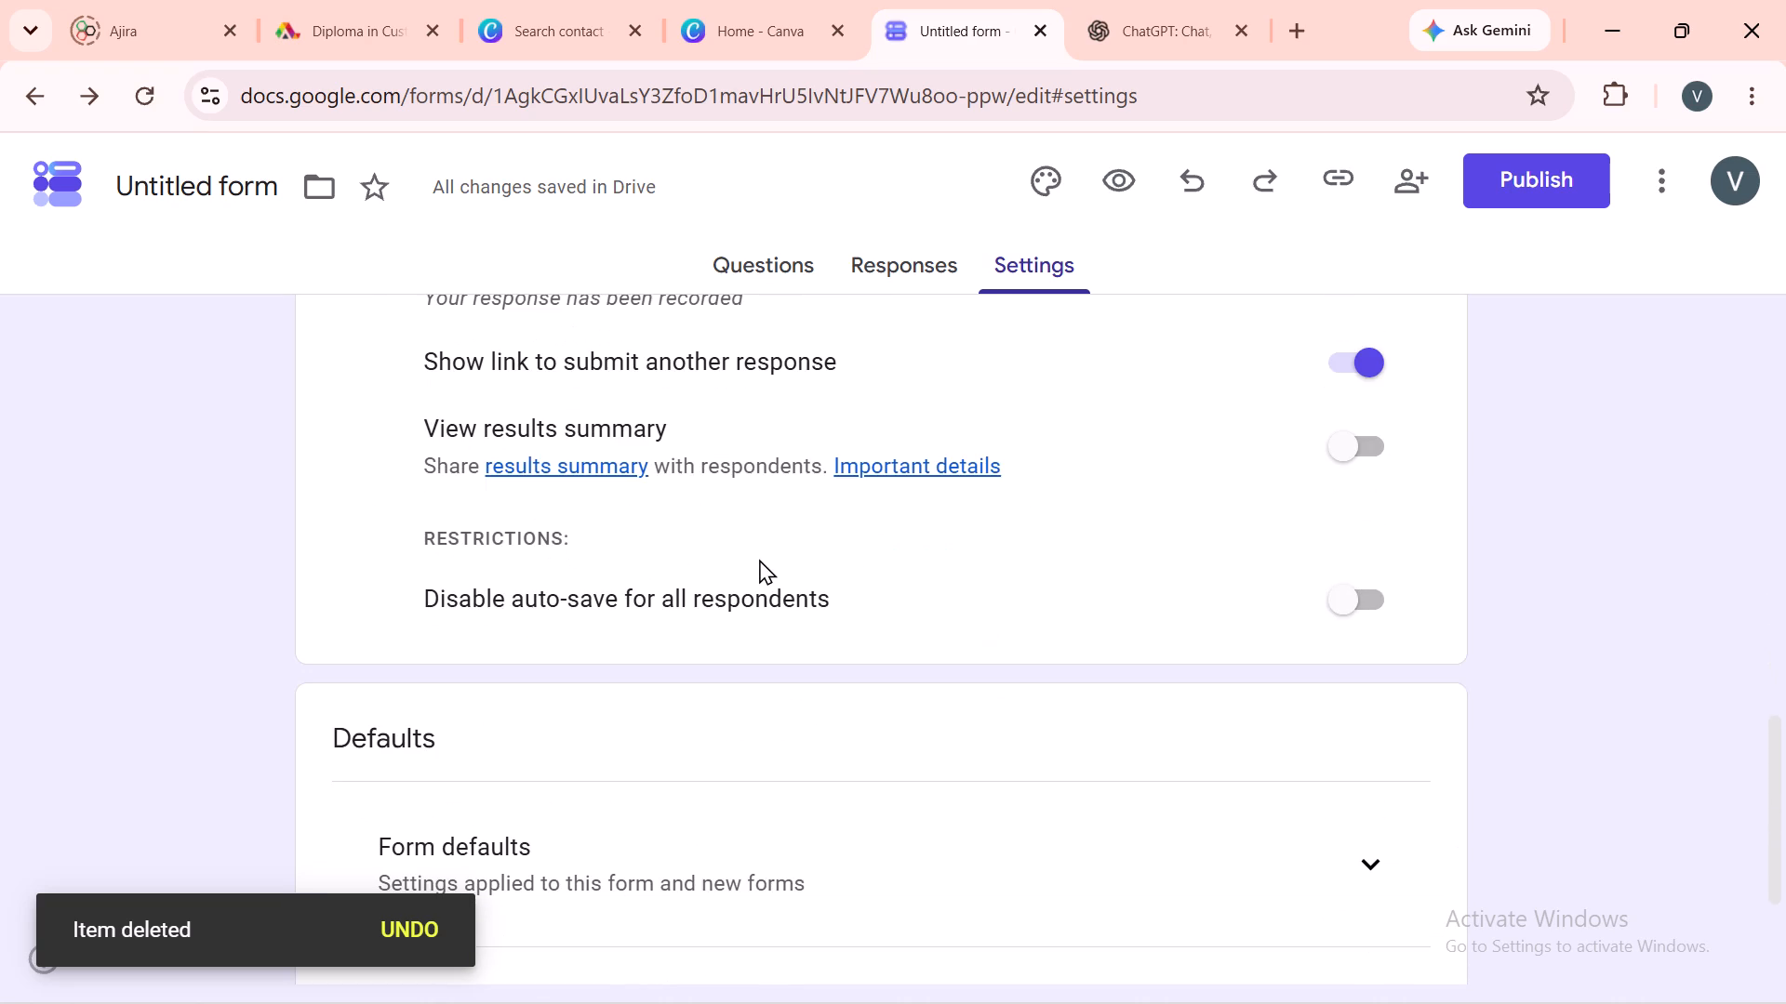
scroll(759, 559, down, 1)
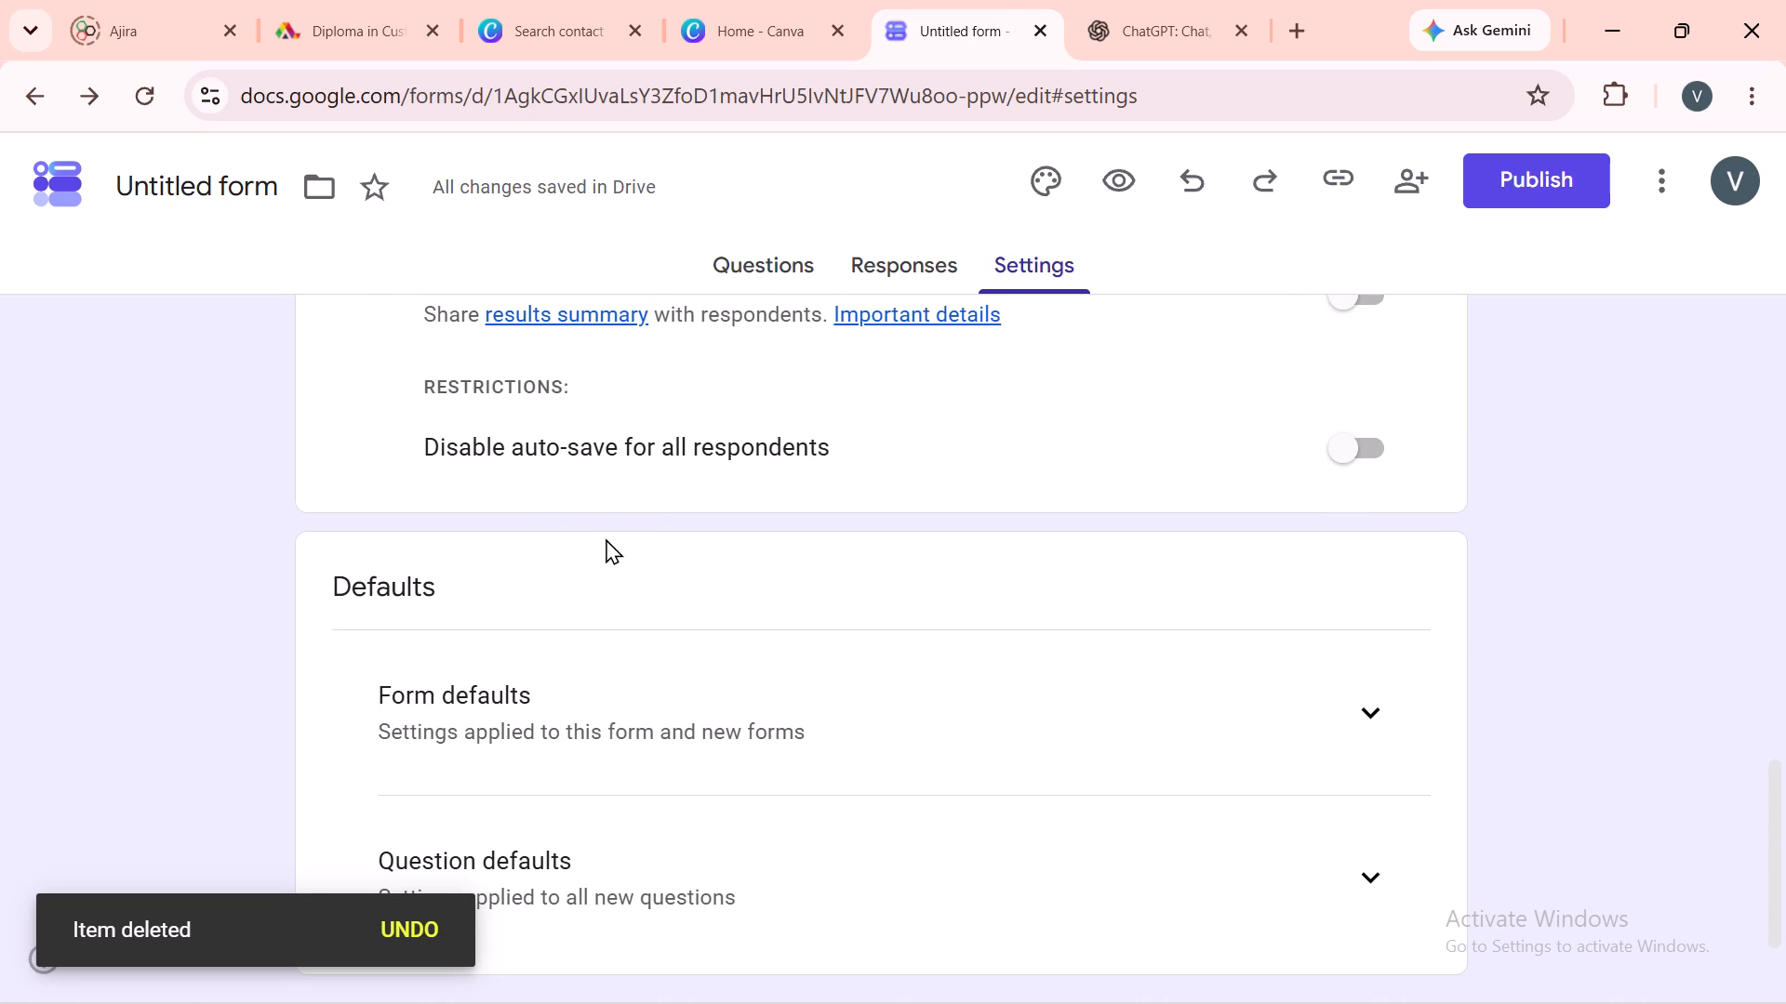
scroll(635, 548, down, 2)
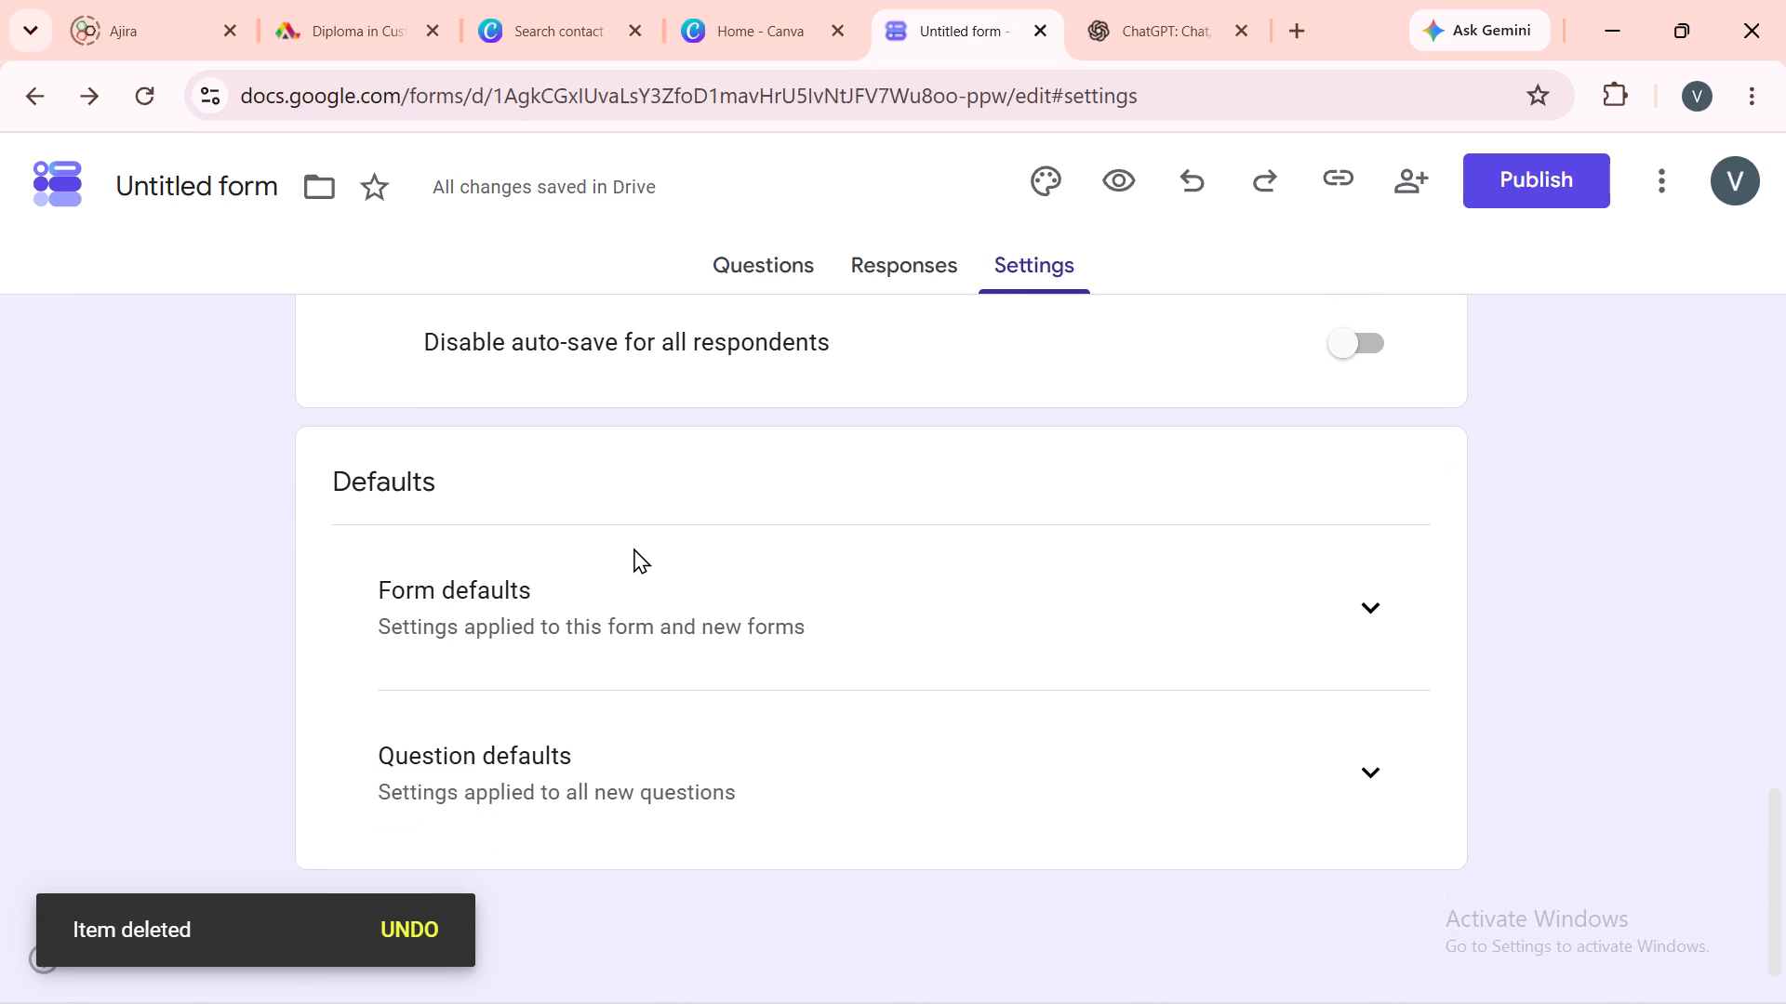
scroll(633, 548, up, 20)
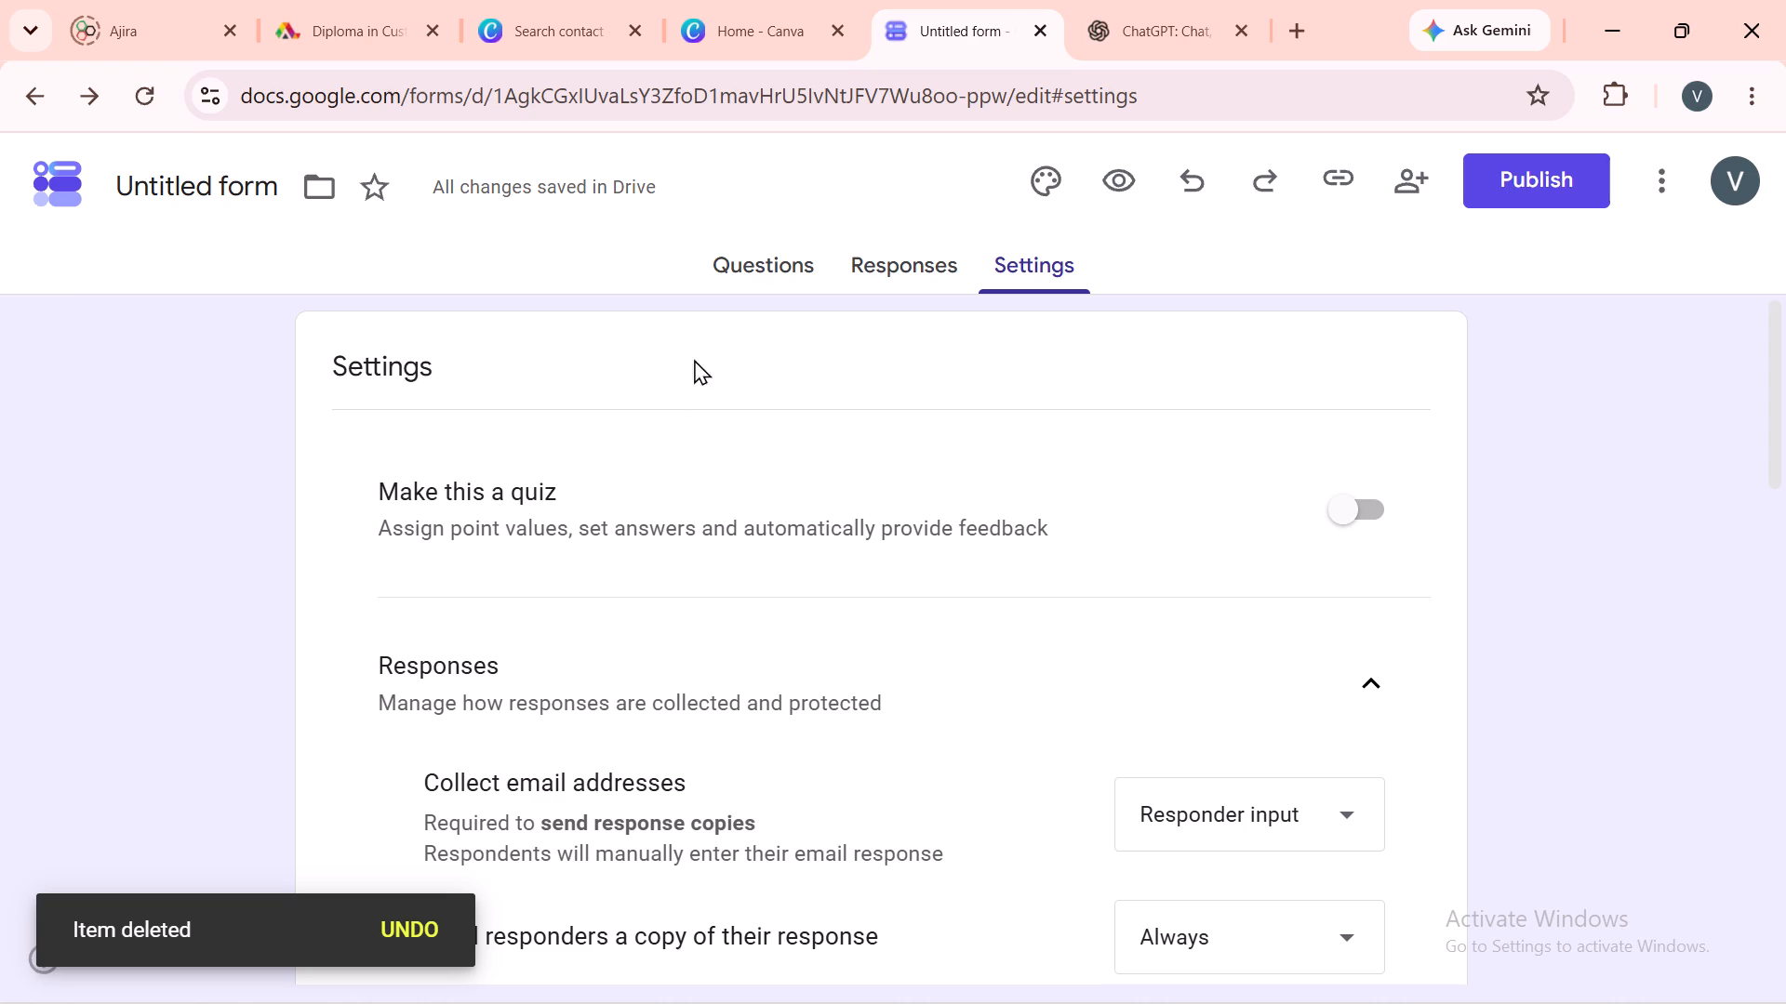
scroll(1023, 437, up, 3)
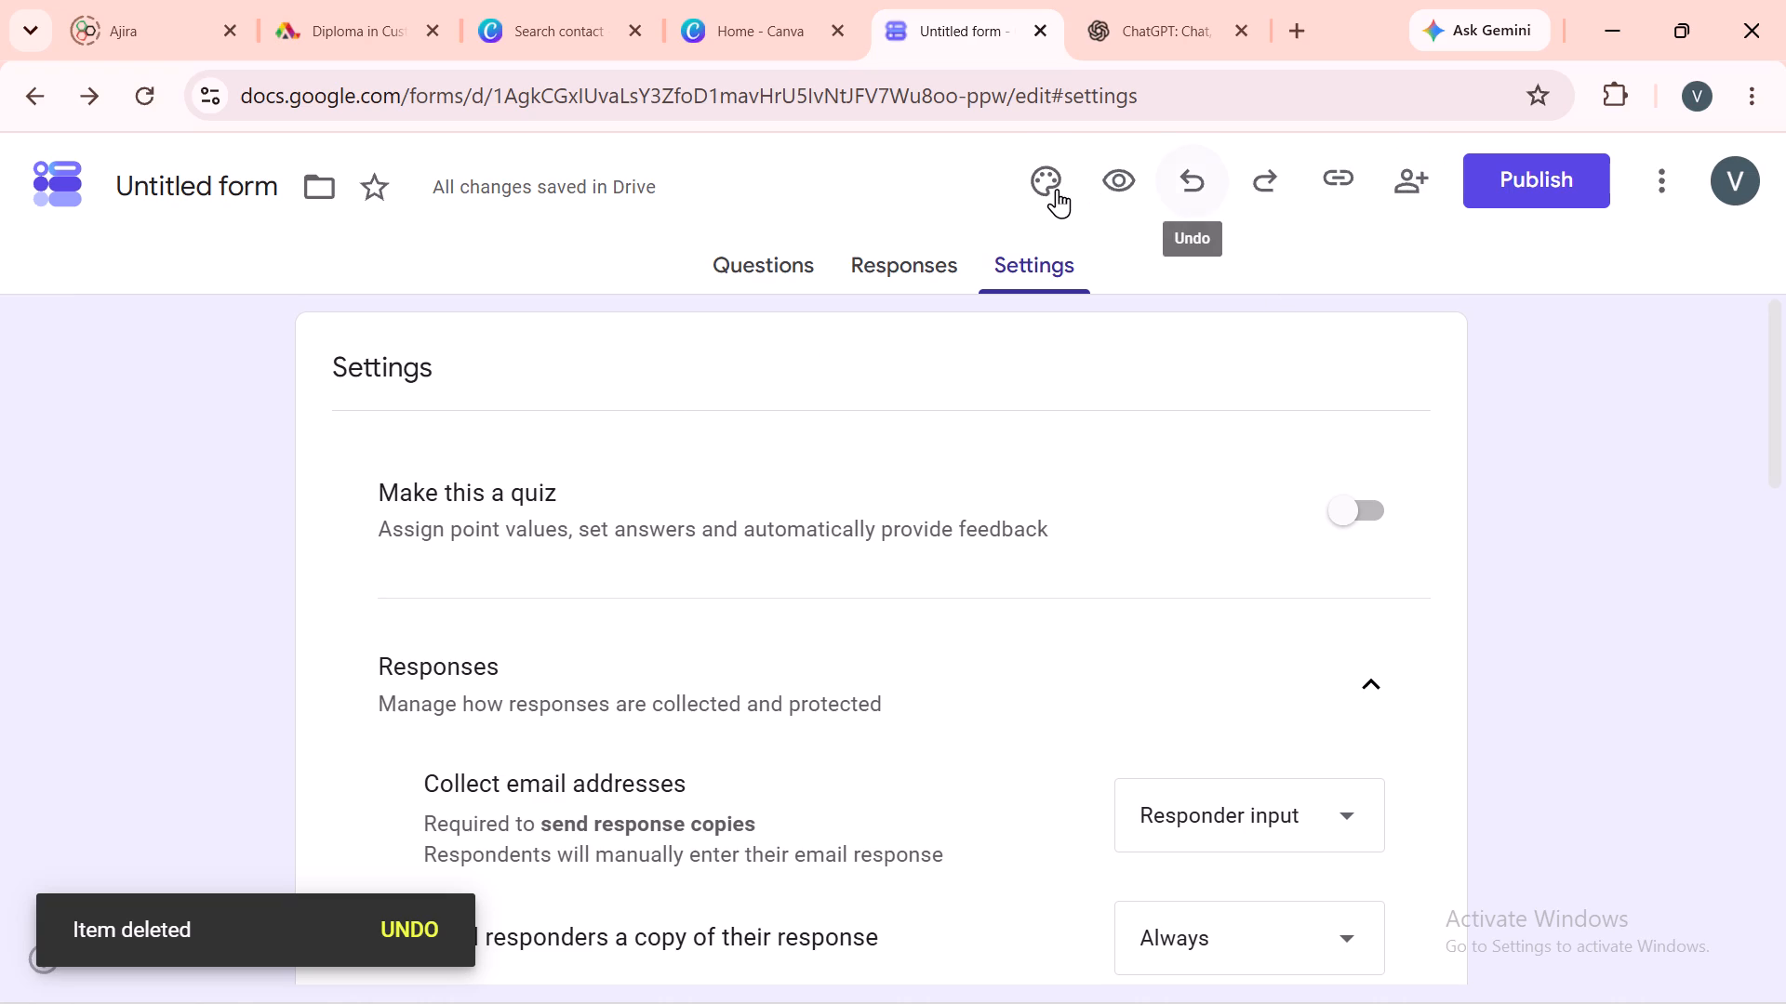
click(1051, 189)
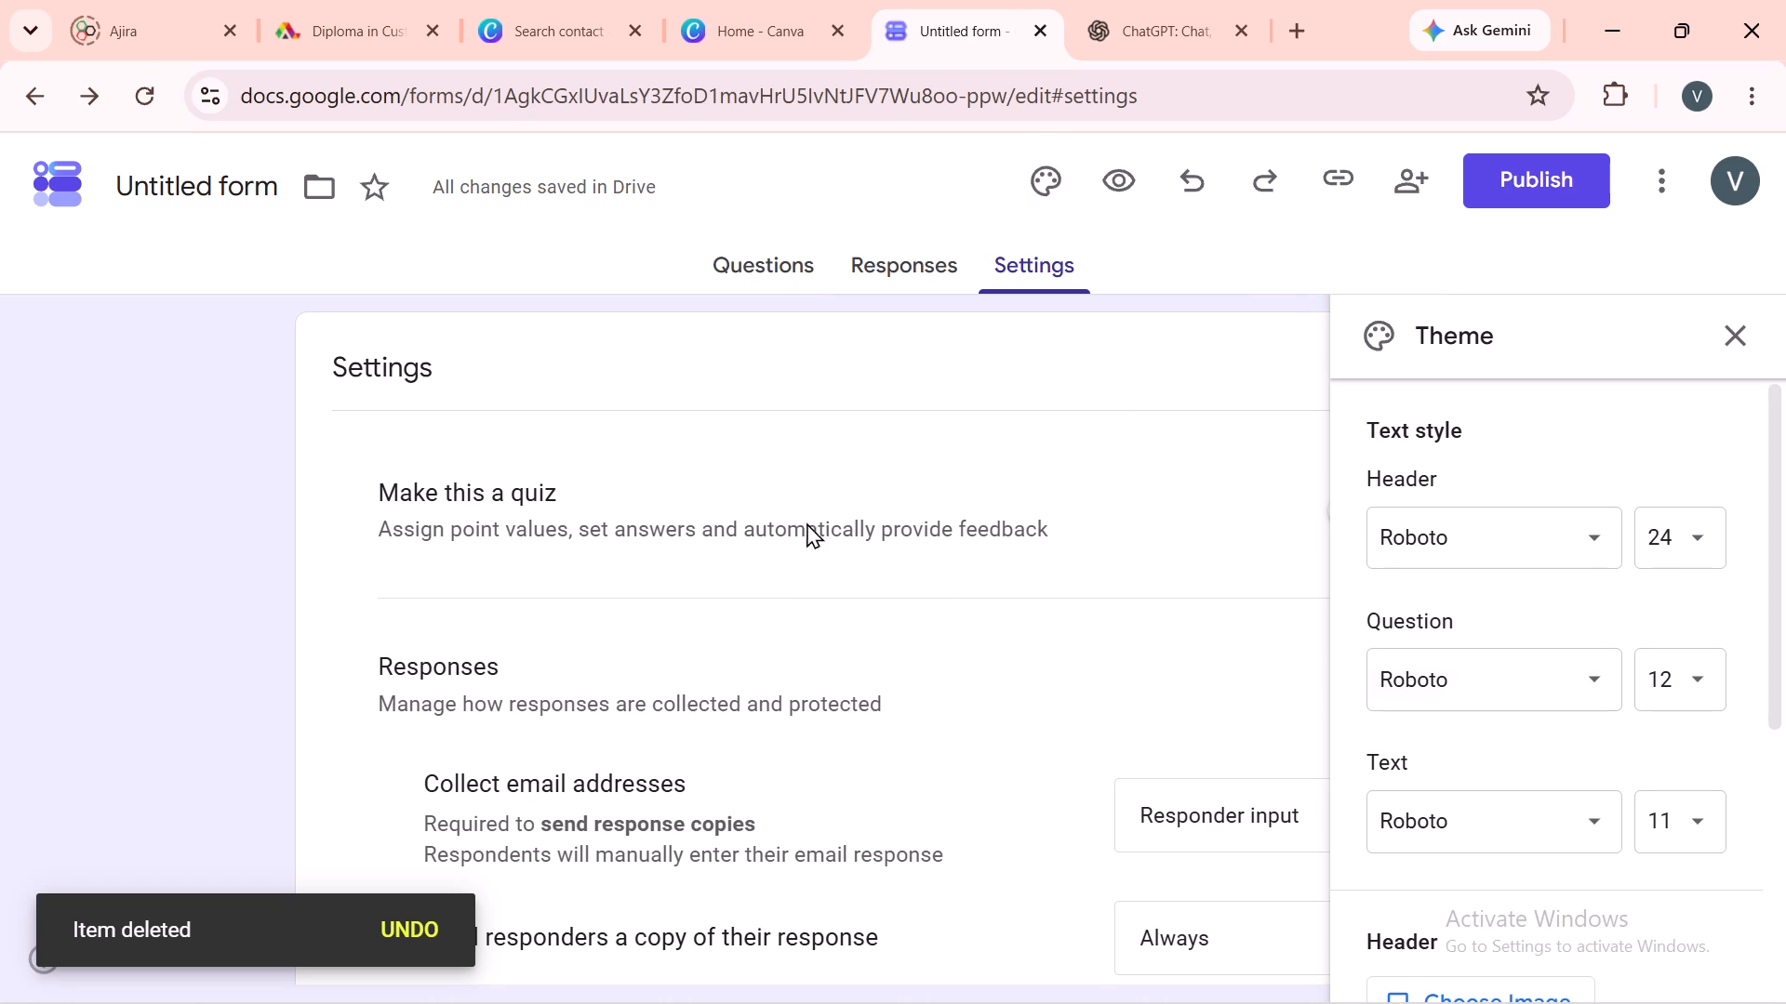
click(750, 263)
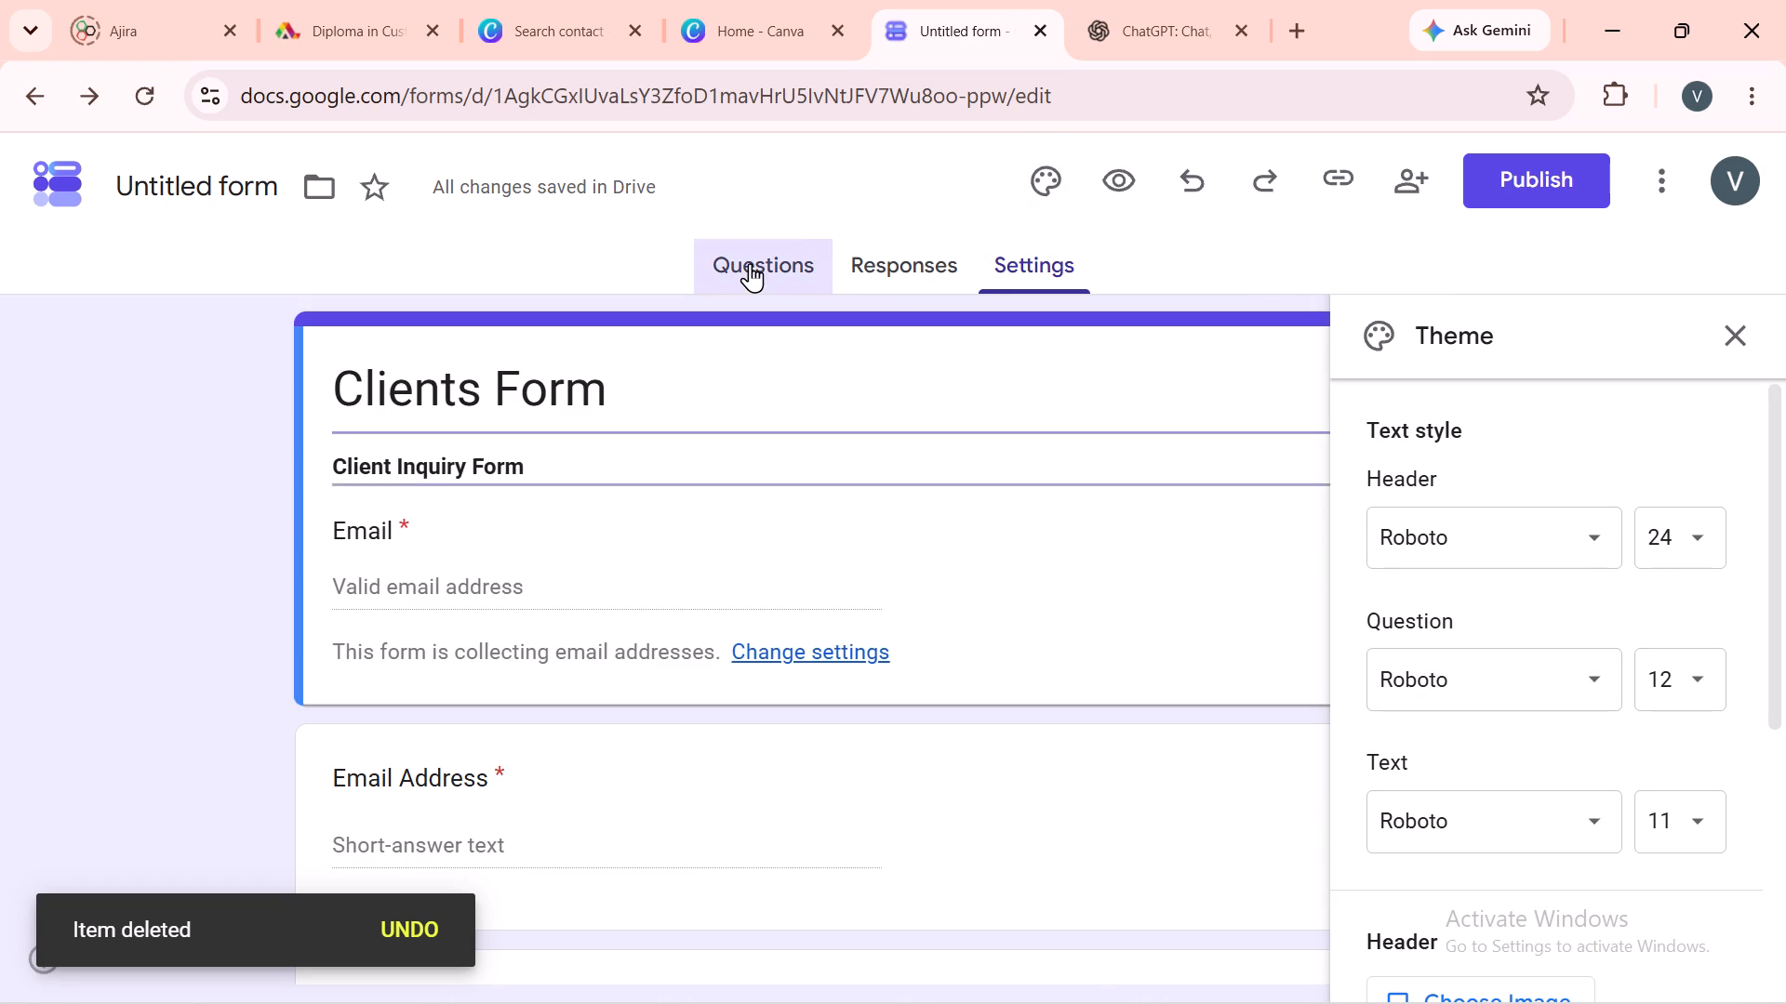
click(1048, 183)
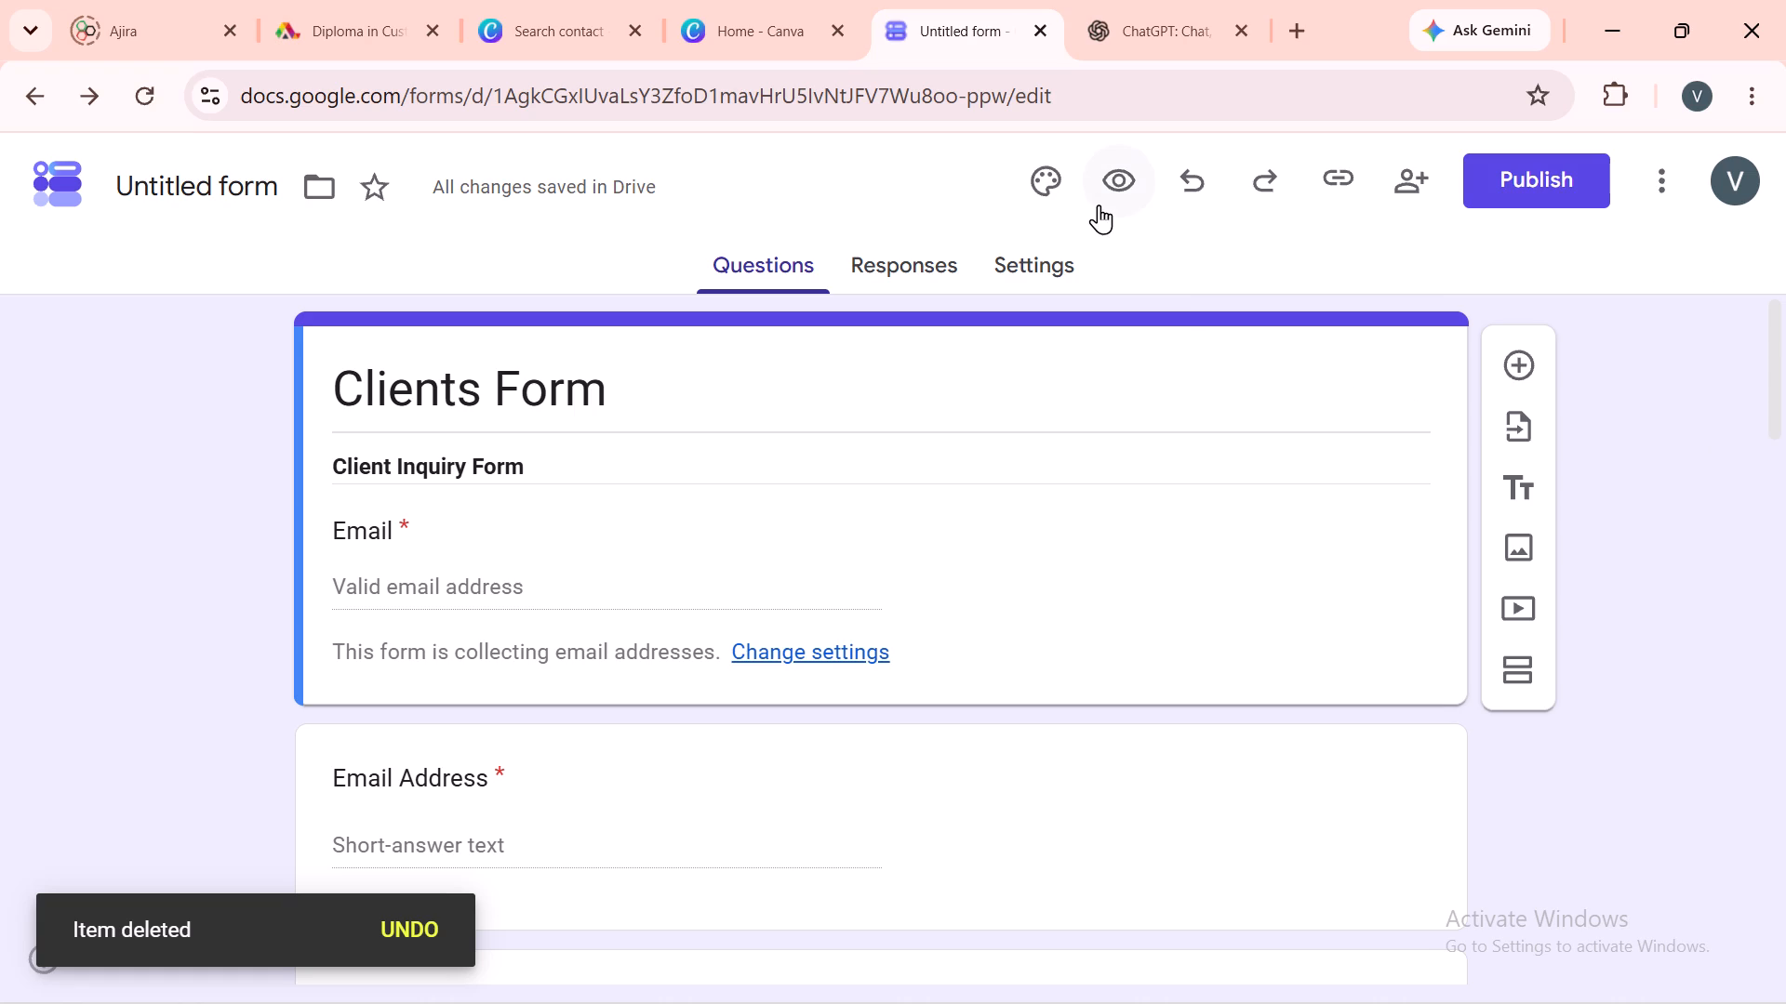
click(1033, 191)
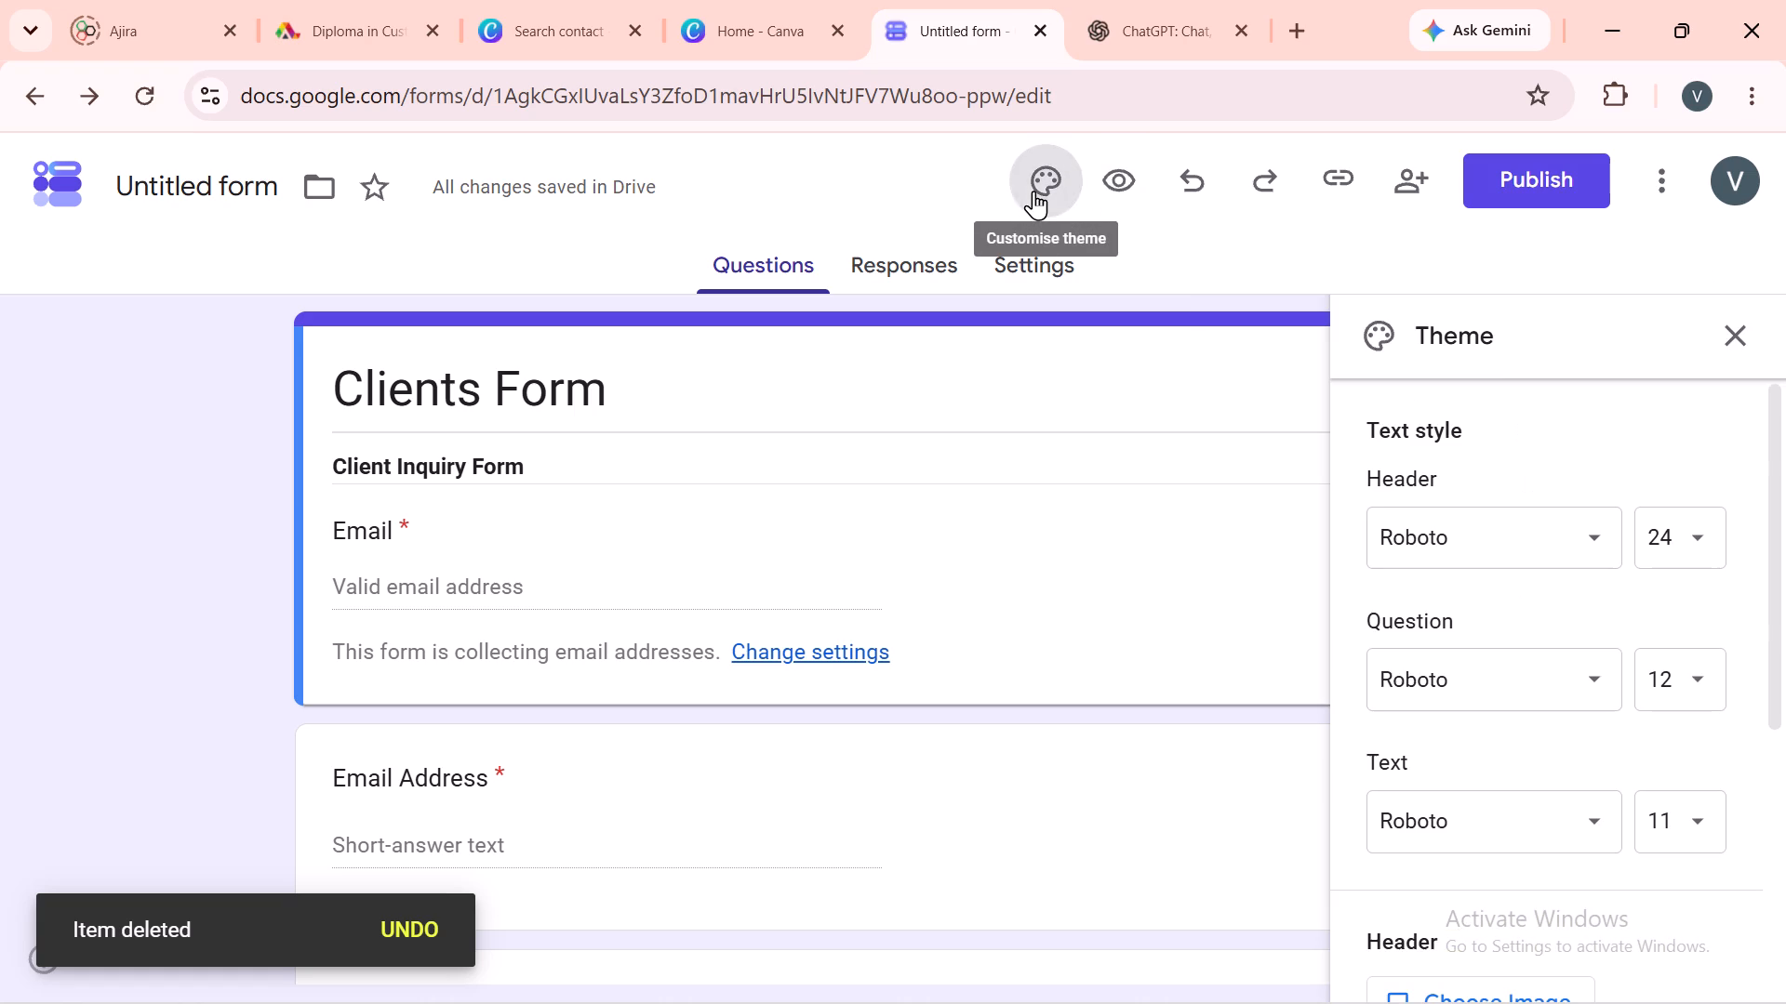
scroll(1487, 723, down, 3)
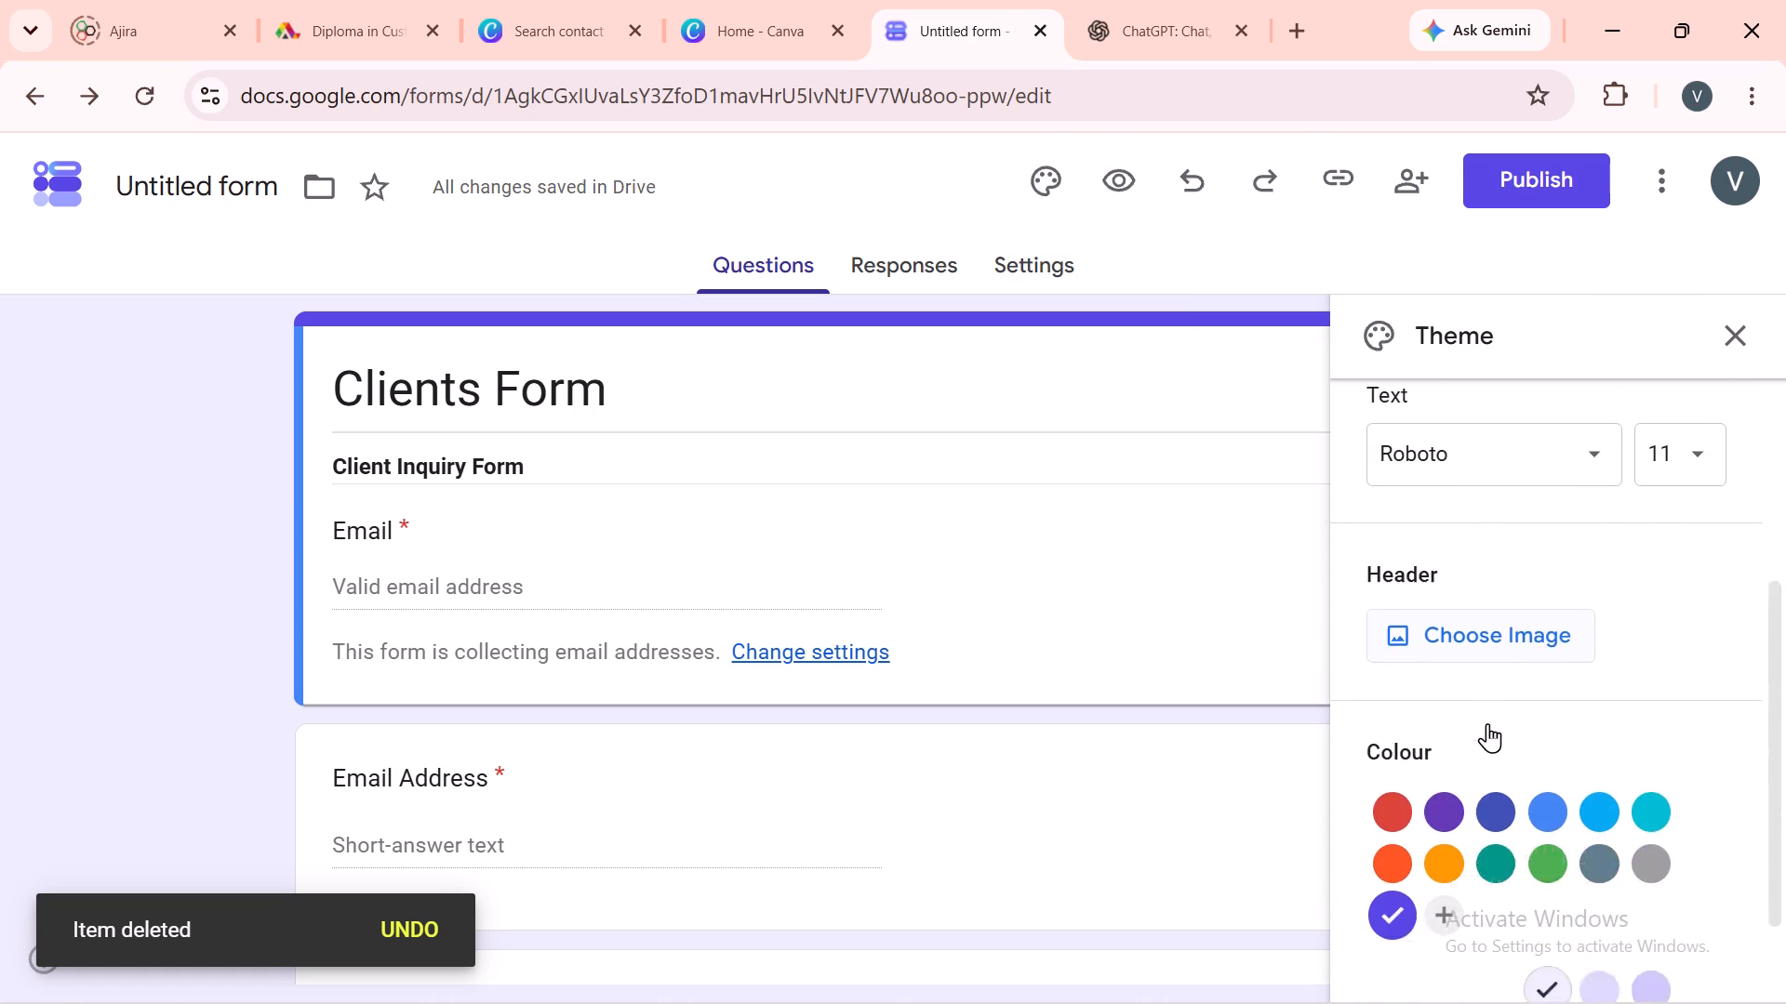